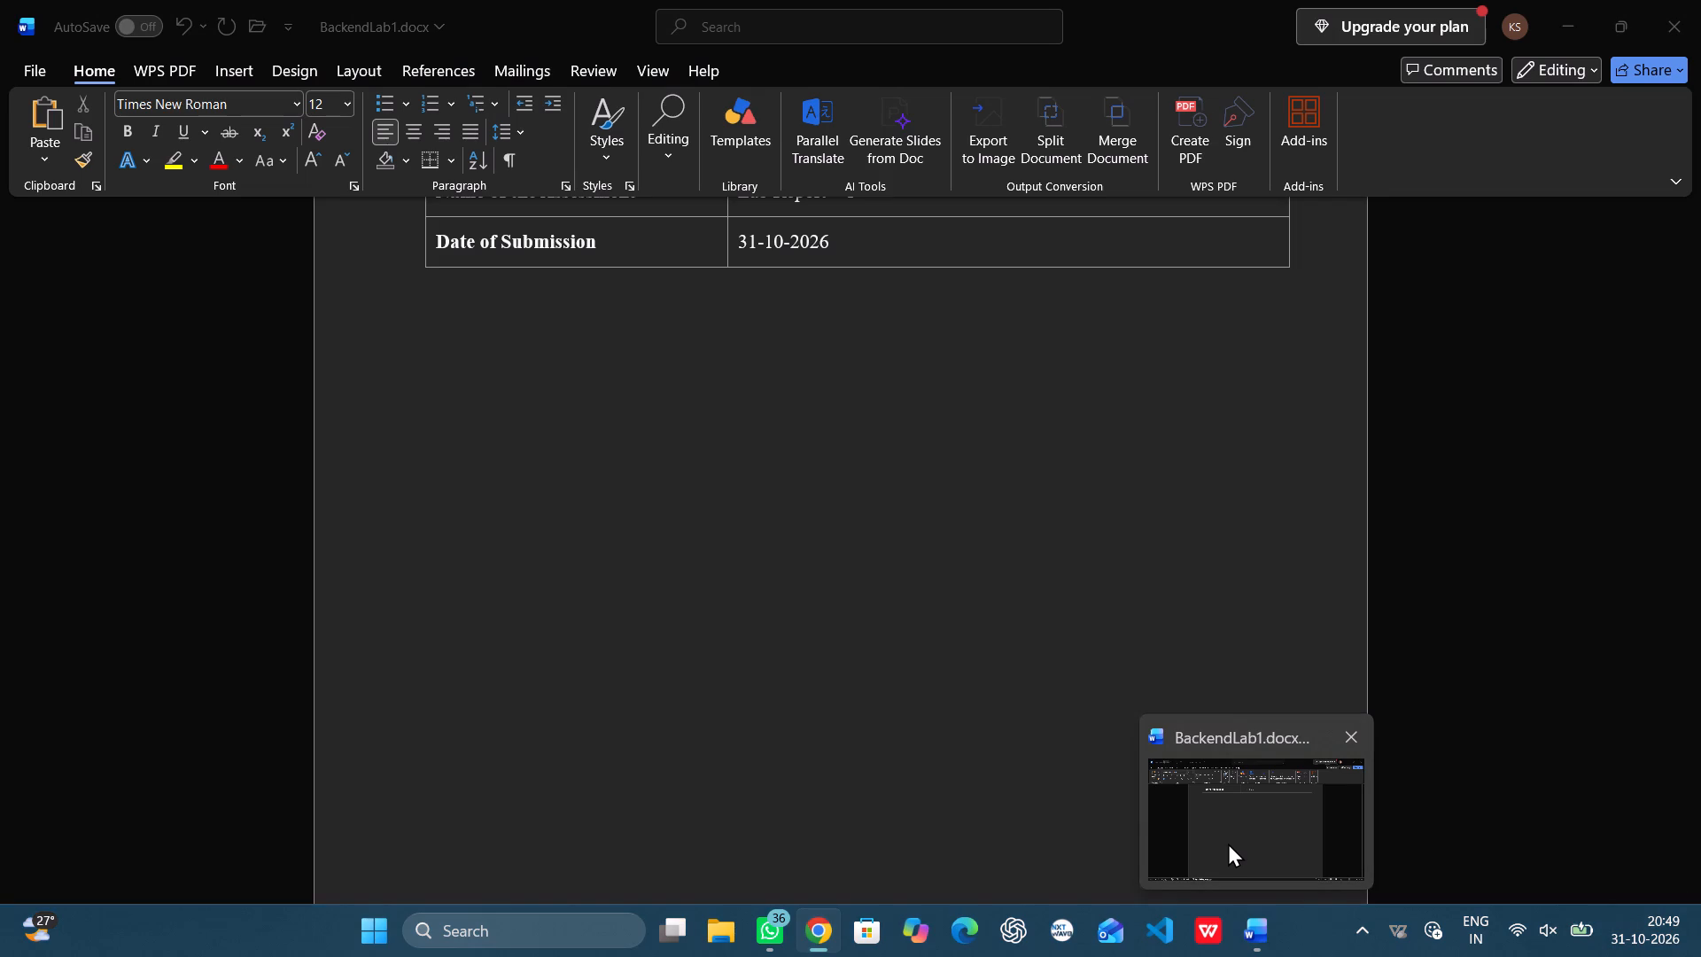
Open the "Date after 100 Days from Today" coding practice page in the browser and enlarge its display by two zoom levels.
left_click(1228, 843)
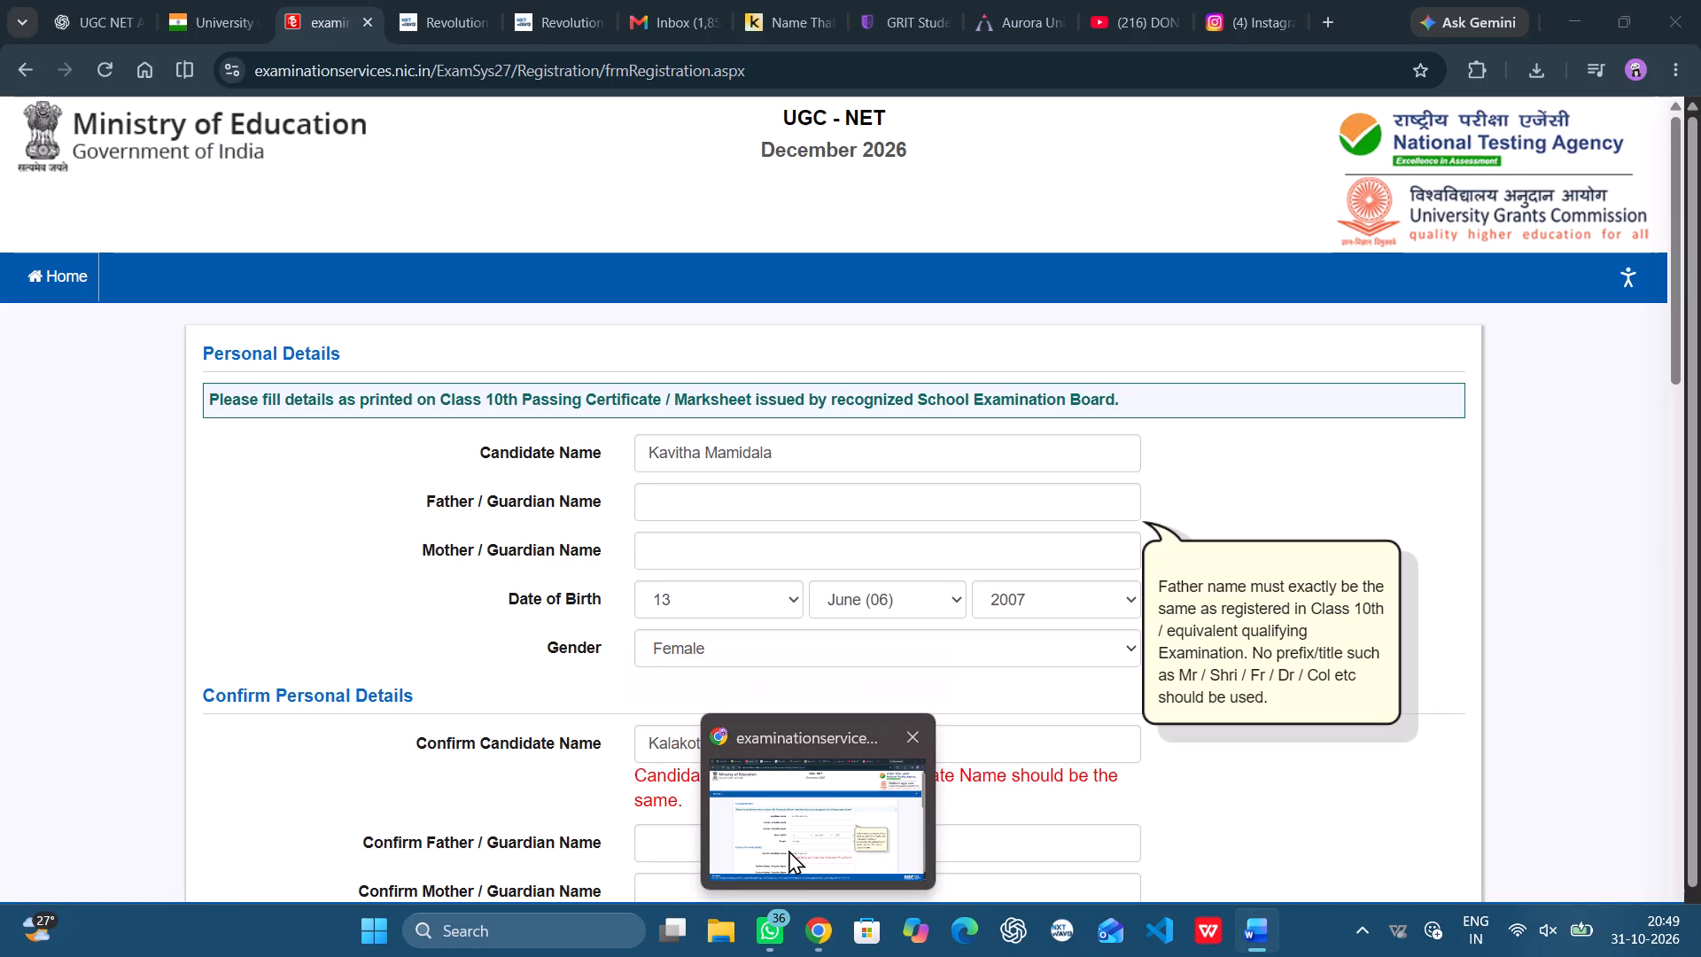
left_click(788, 850)
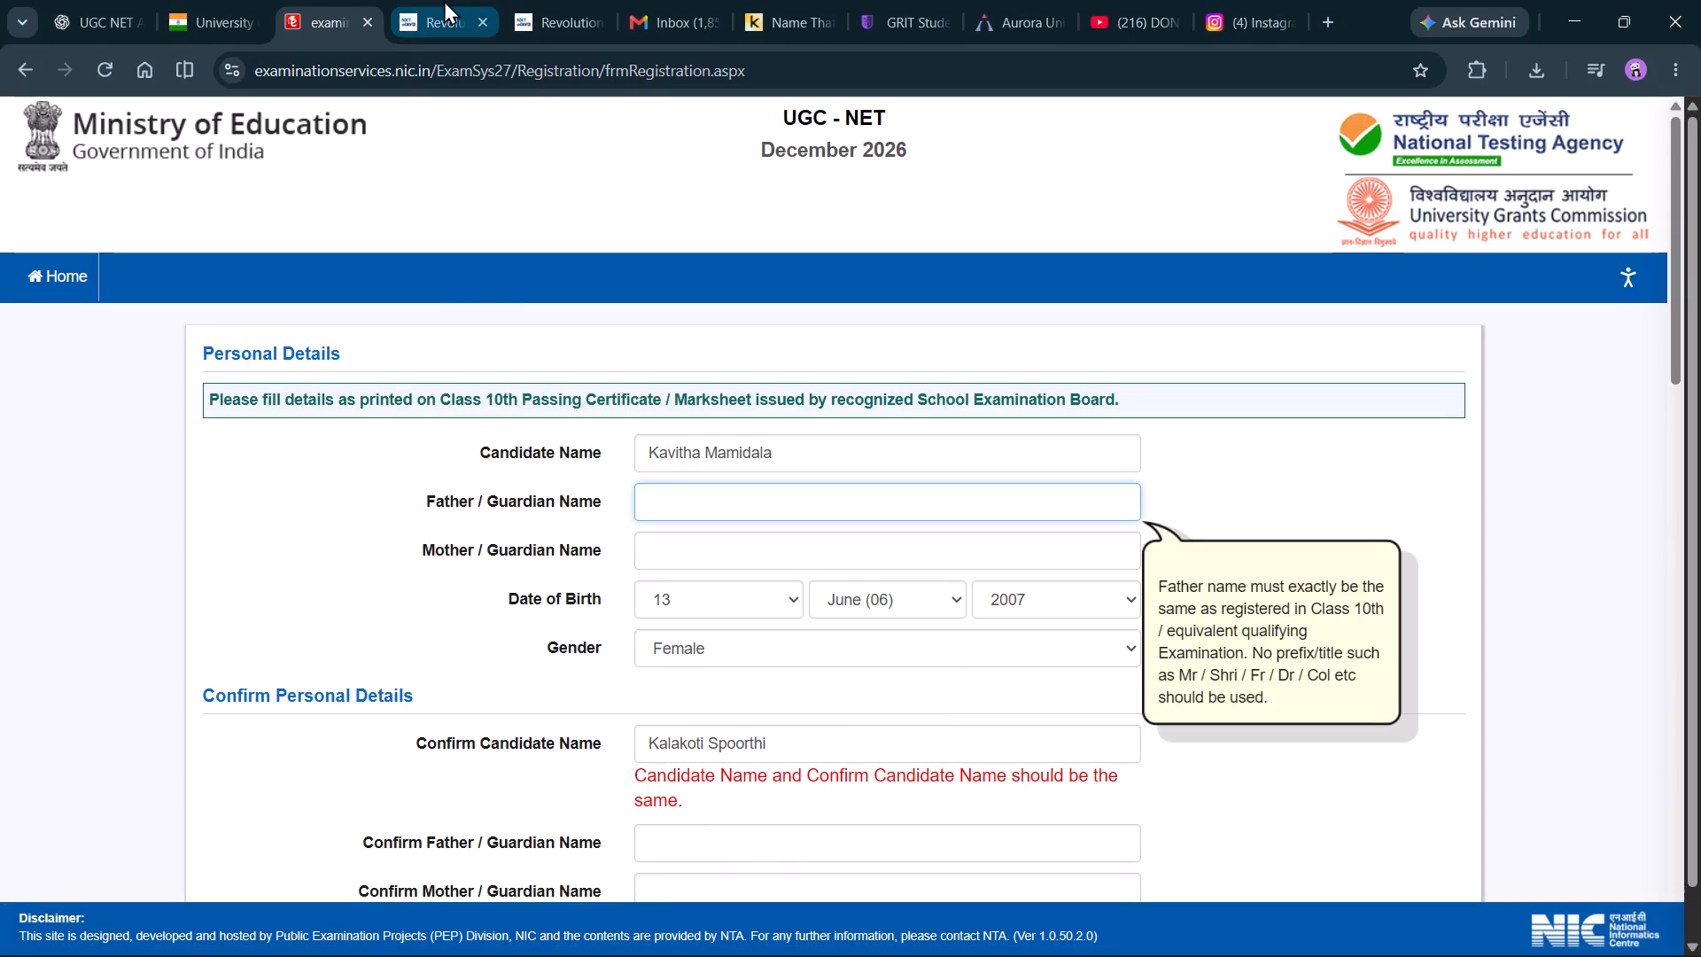
left_click(444, 0)
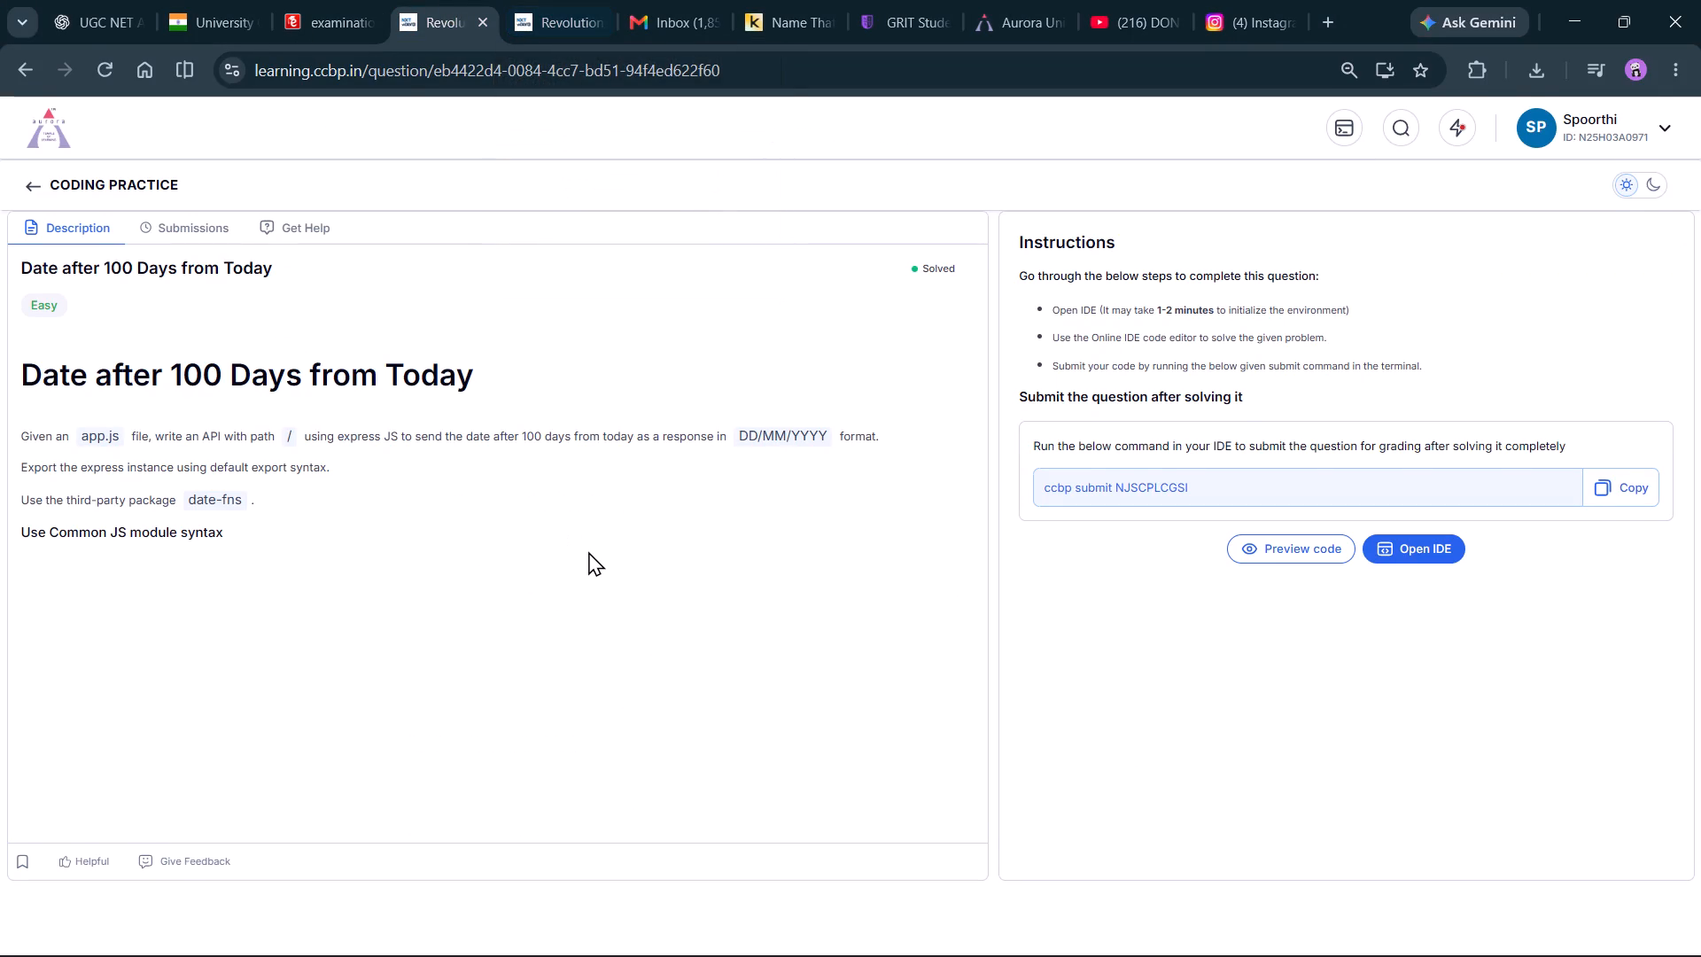
key("ctrl+equal")
key("ctrl+equal")
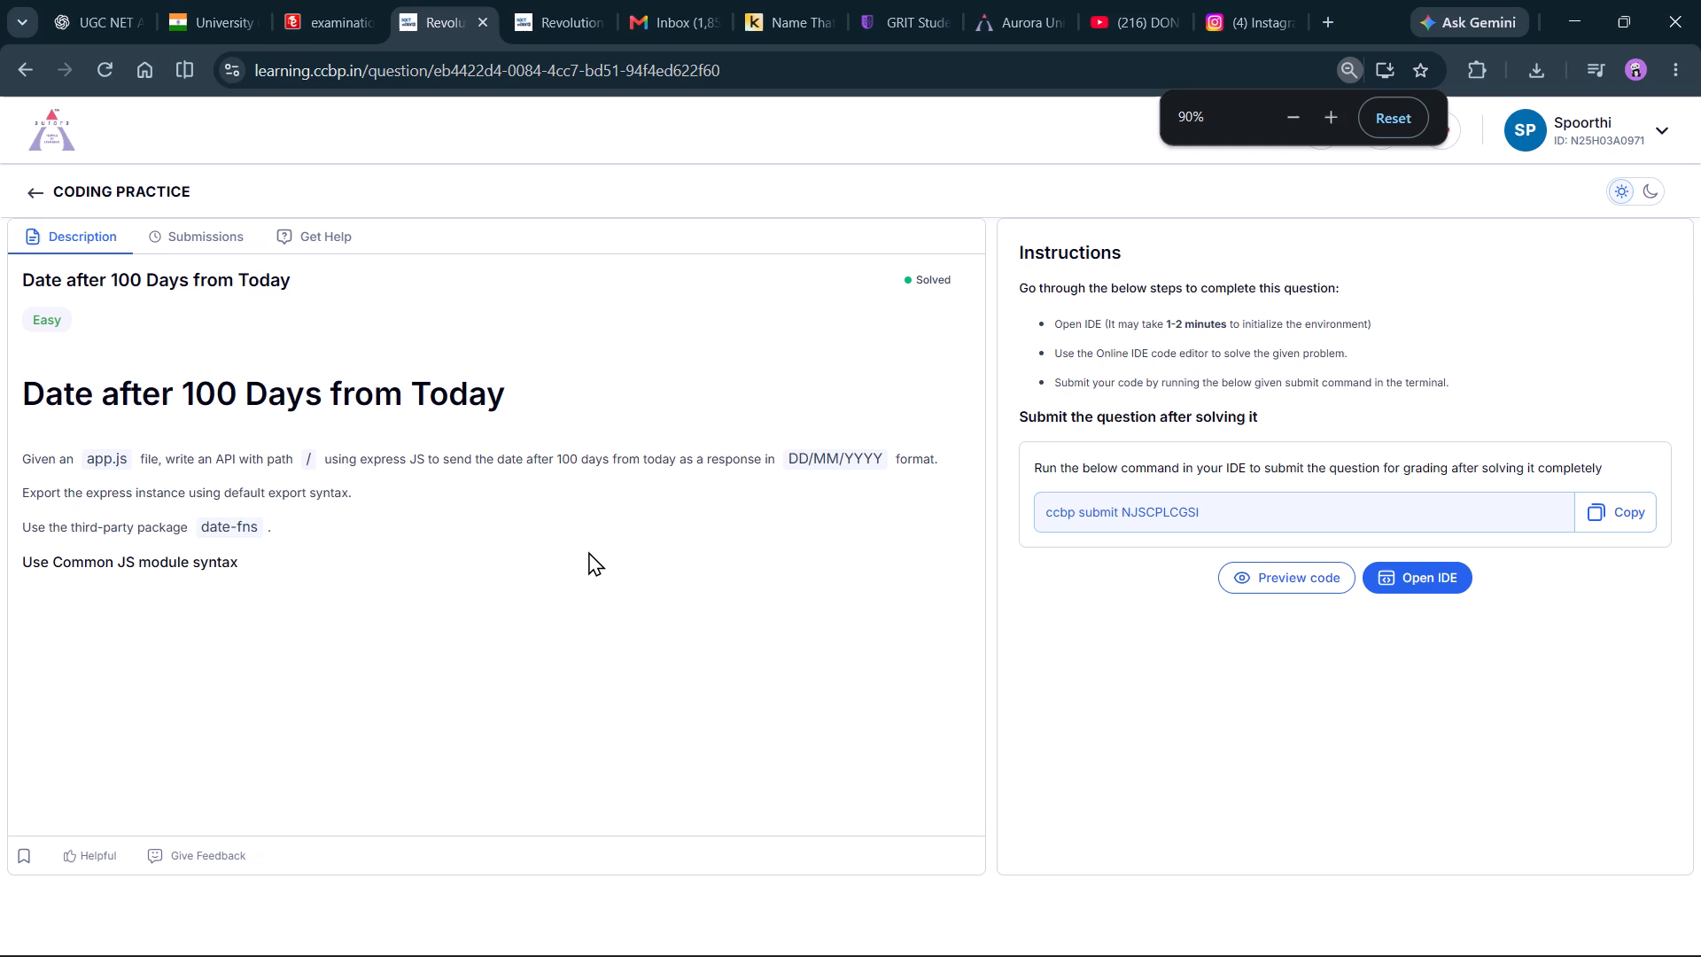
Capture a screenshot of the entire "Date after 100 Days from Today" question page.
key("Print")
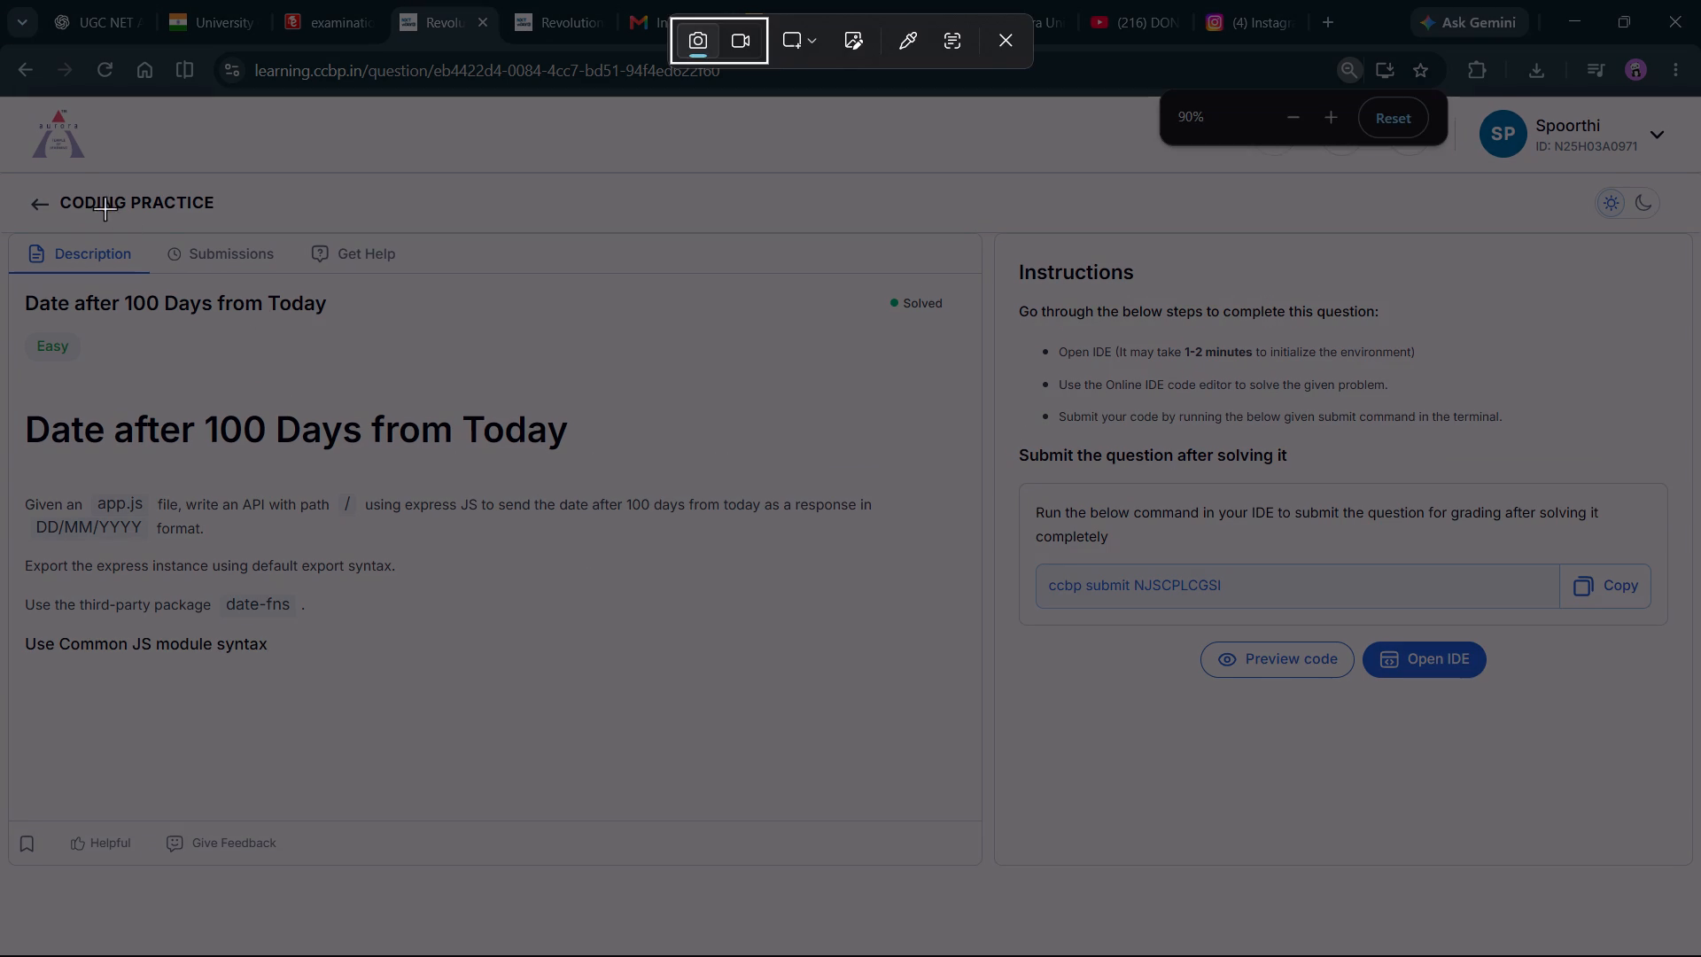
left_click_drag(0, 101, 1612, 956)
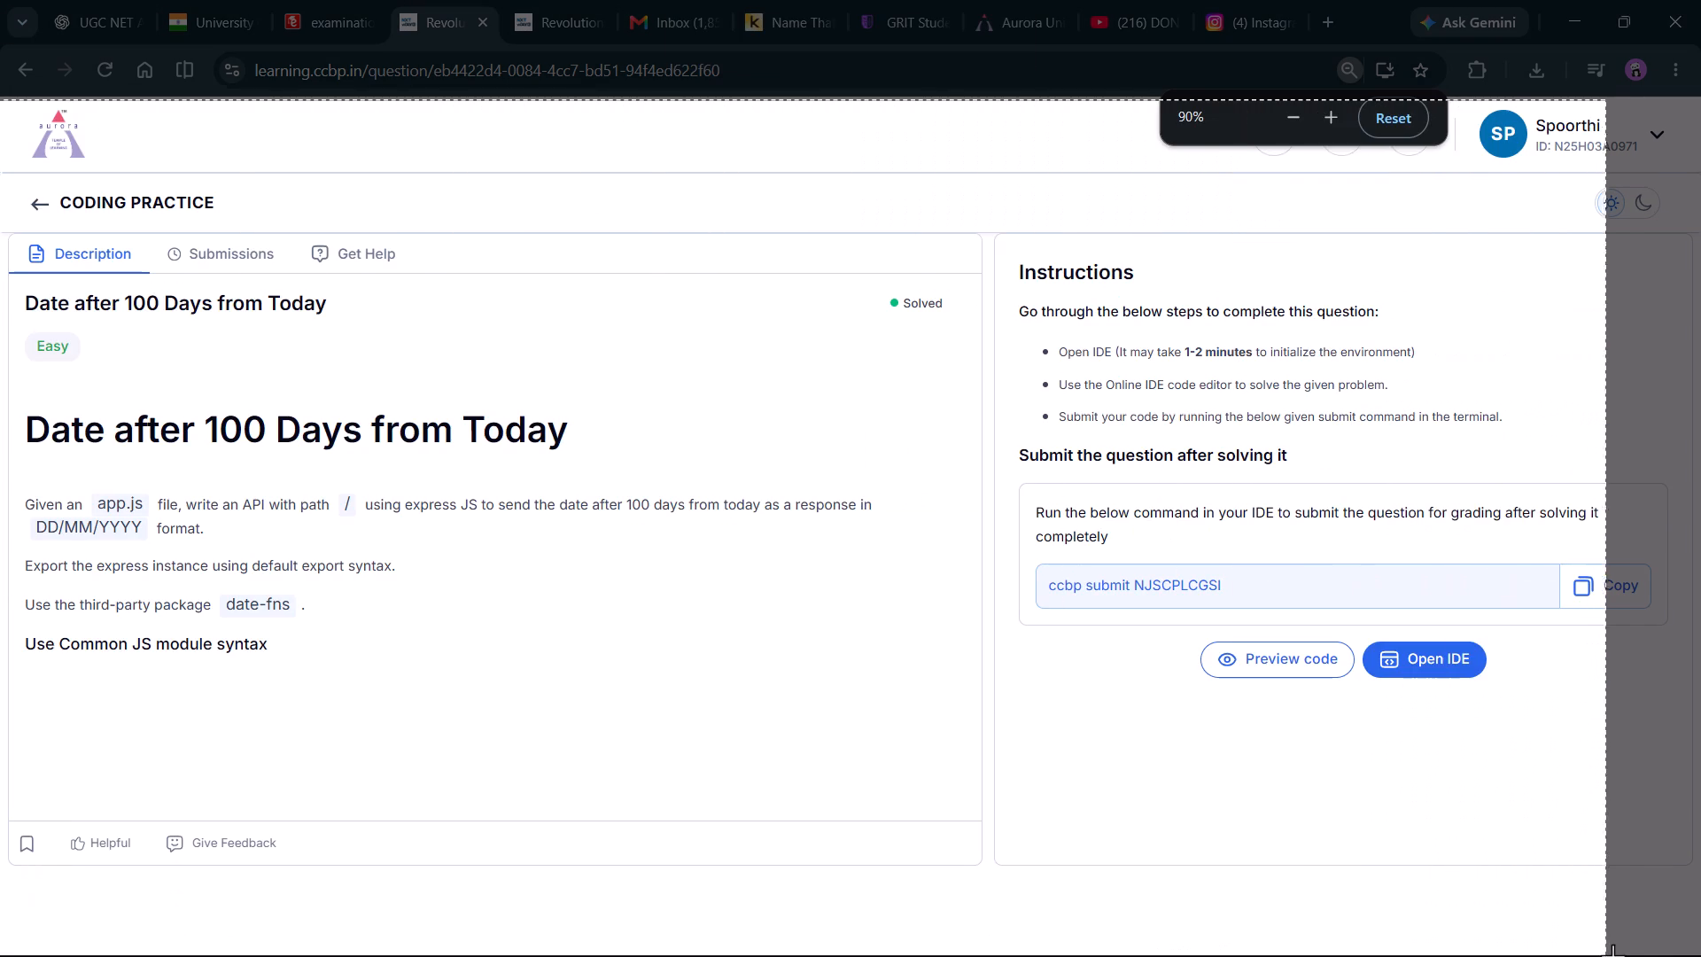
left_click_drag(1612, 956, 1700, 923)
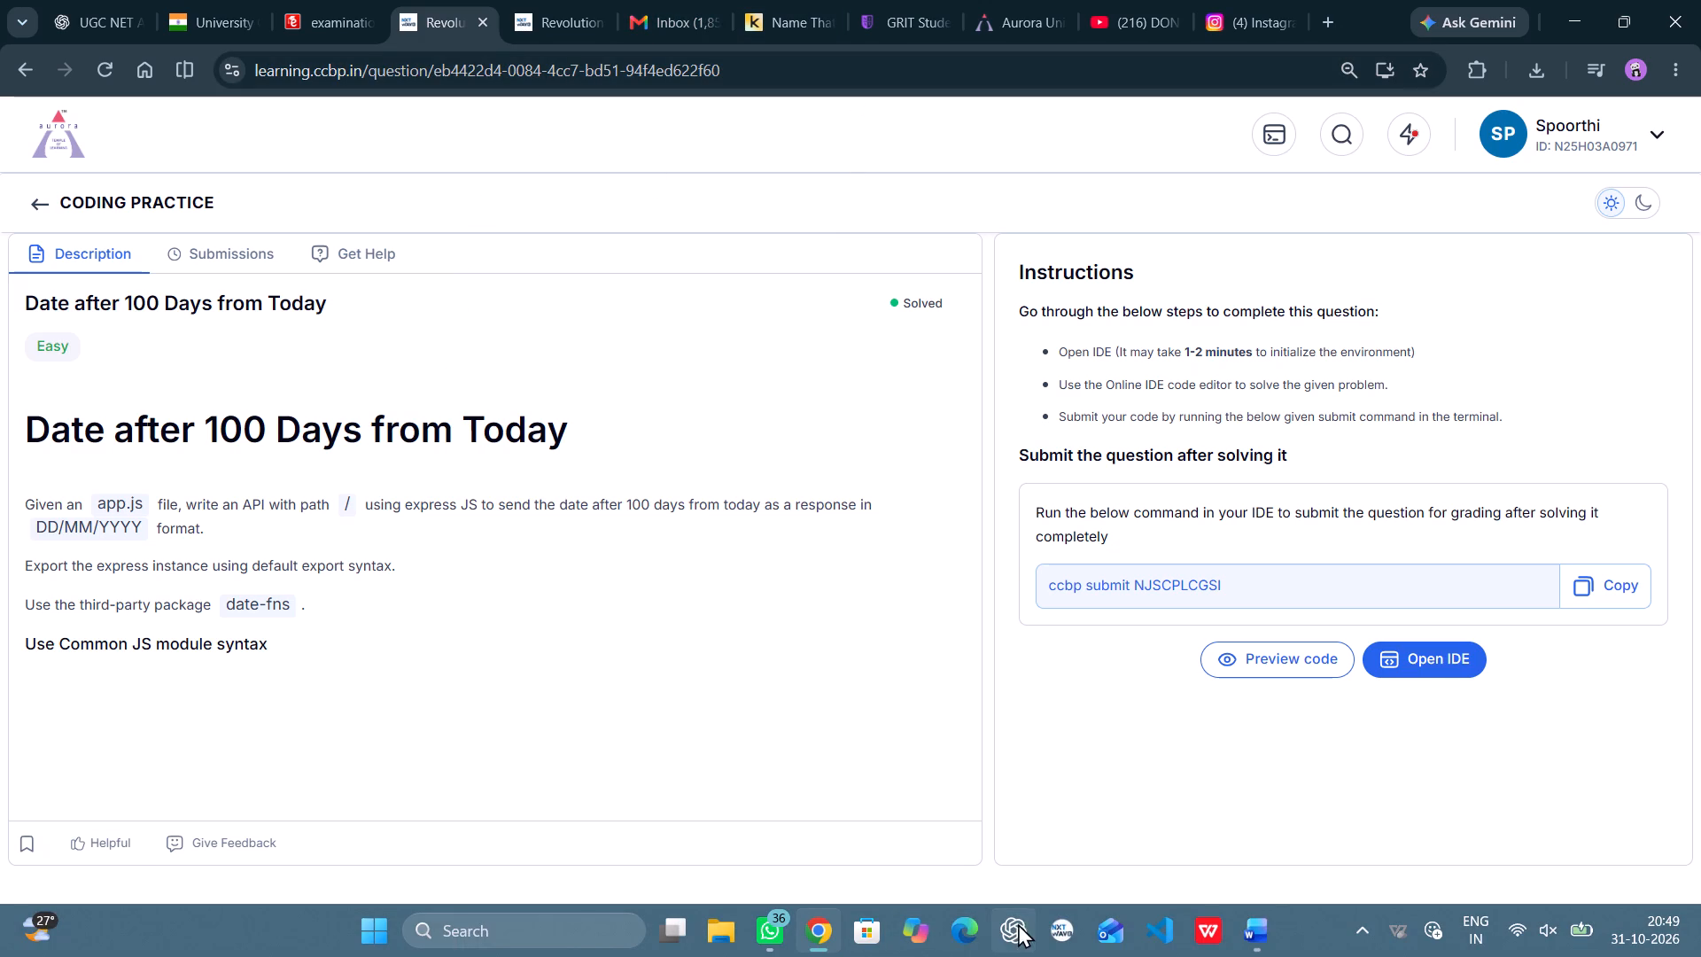
Switch to BackendLab1.docx in Word and add two blank lines below the Date of Submission table.
left_click(1254, 829)
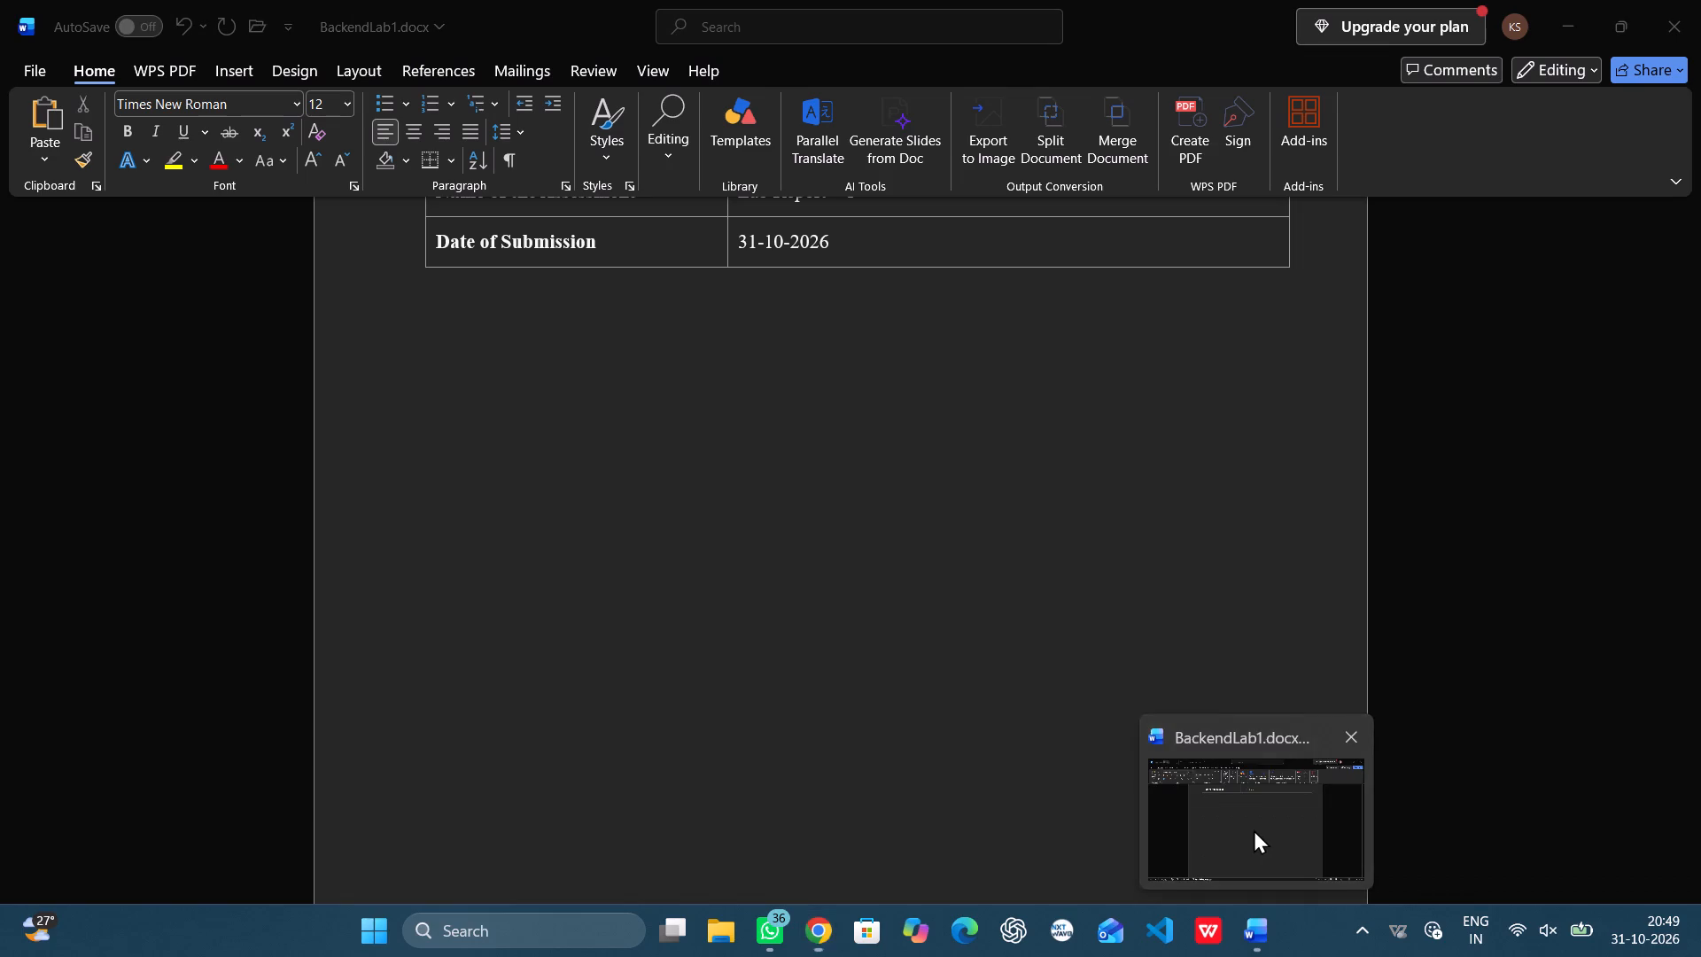
key("Return")
key("Return")
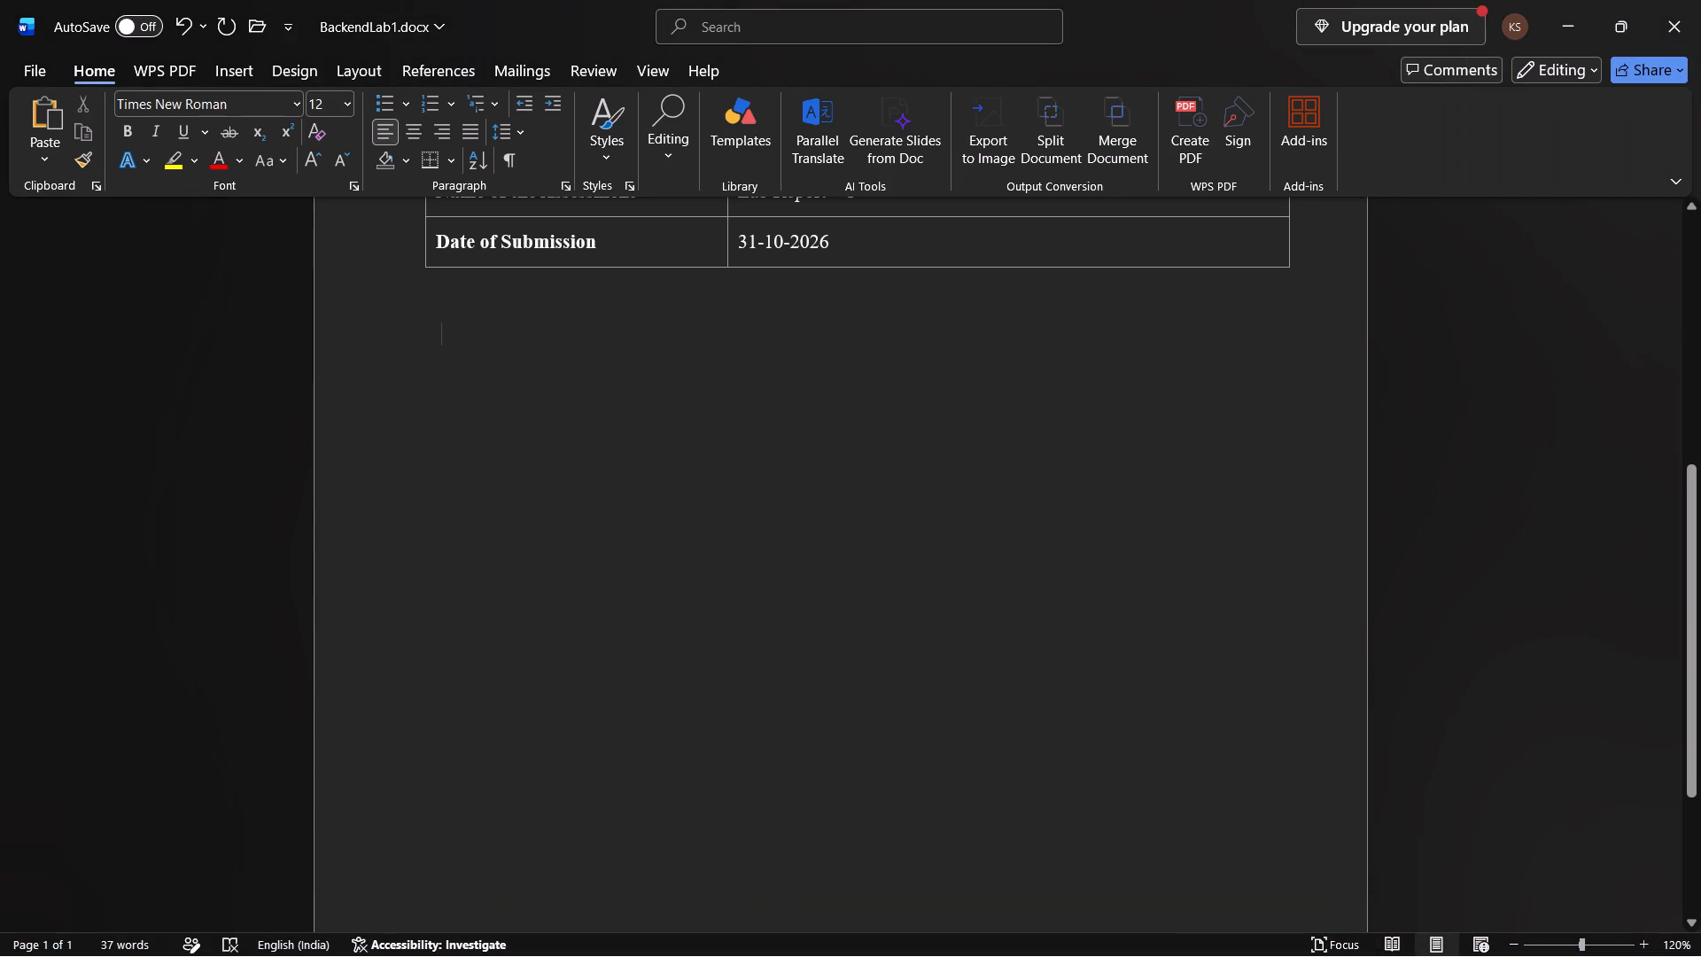
Arrange the document and browser side by side, narrowing the document to about a fifth of the screen, and reload the question page.
left_click(1615, 11)
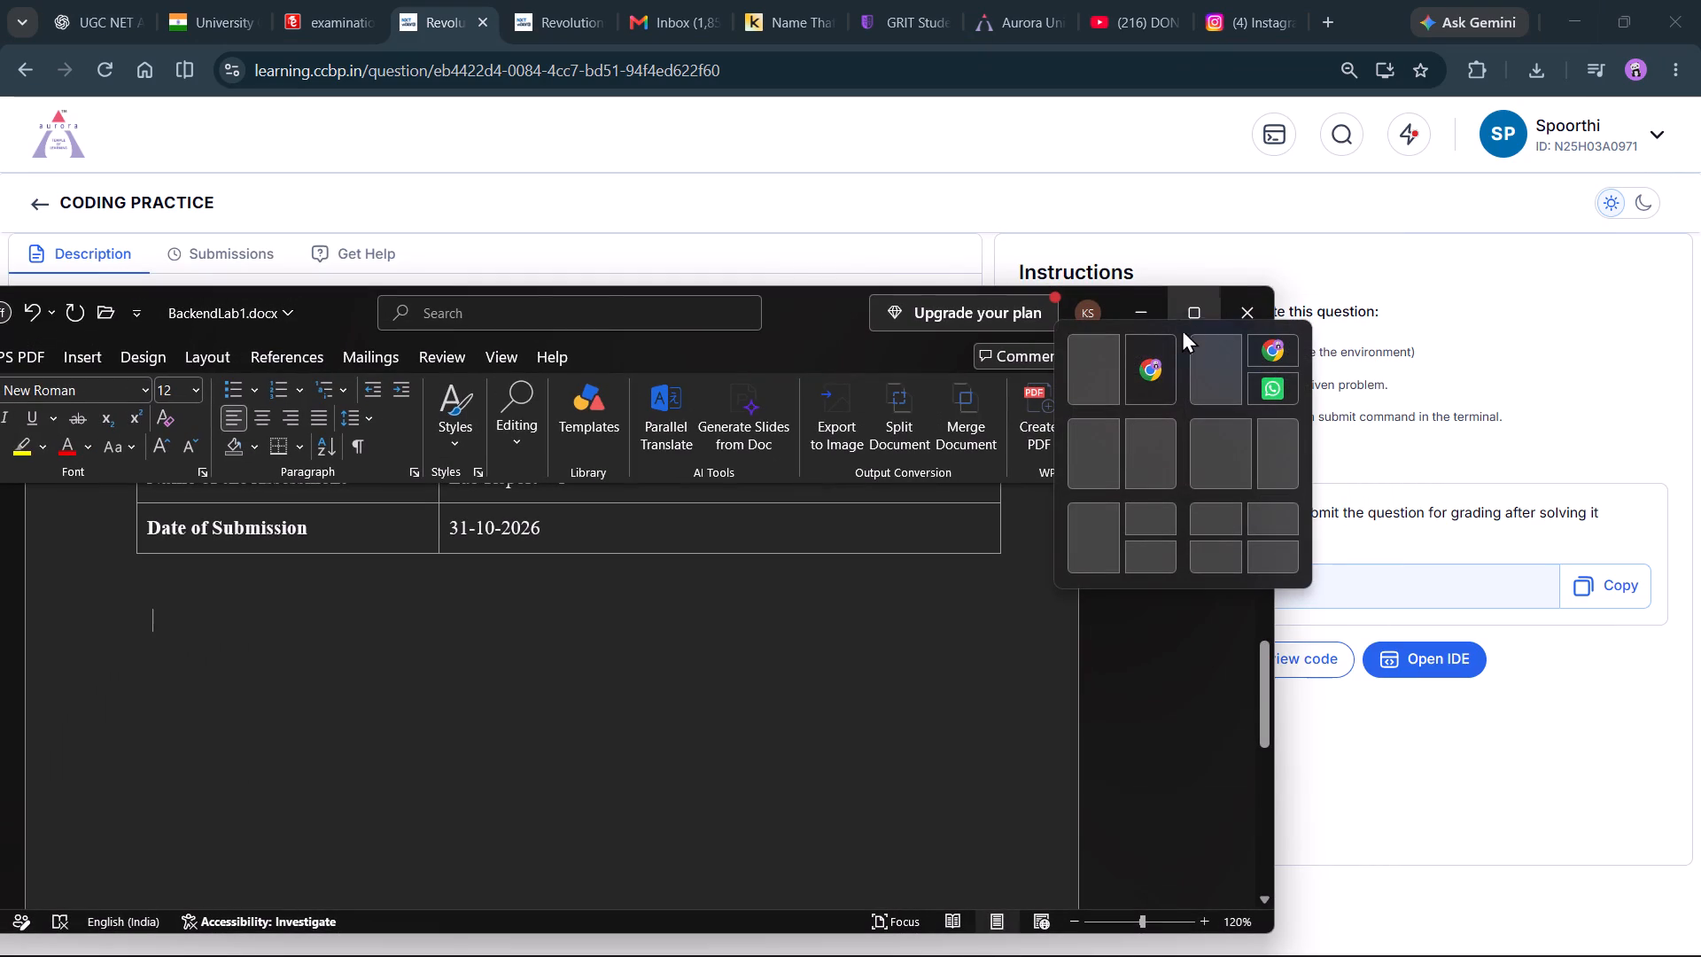
left_click(1064, 365)
left_click(1106, 361)
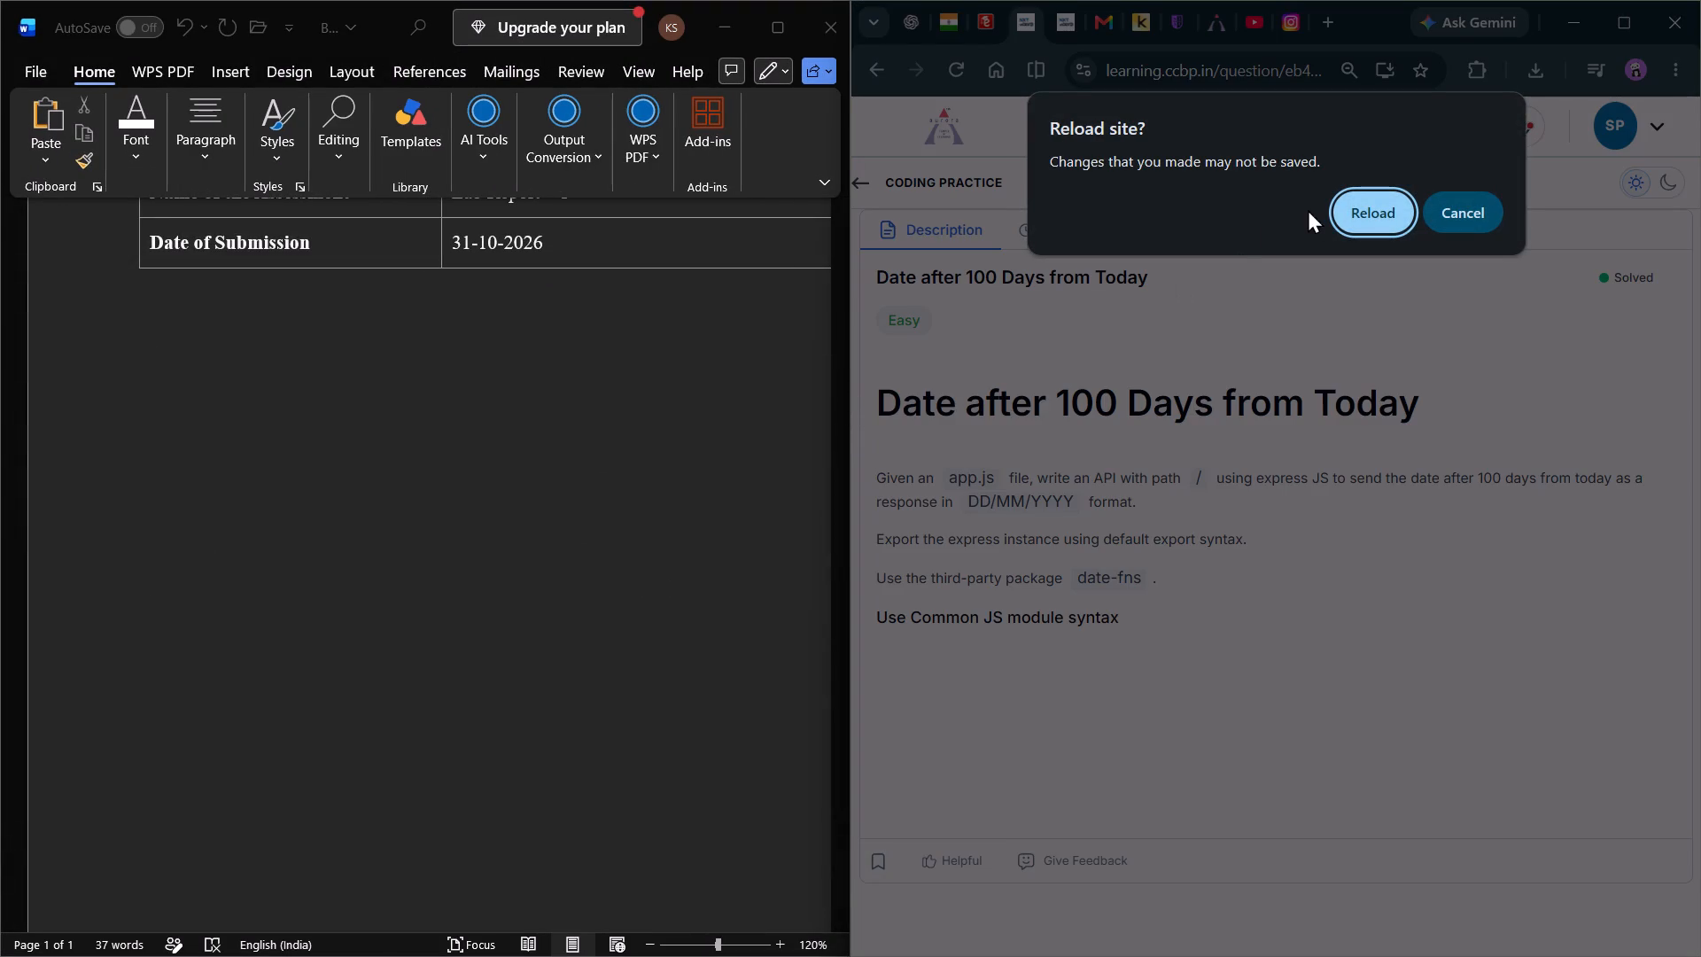
left_click(839, 340)
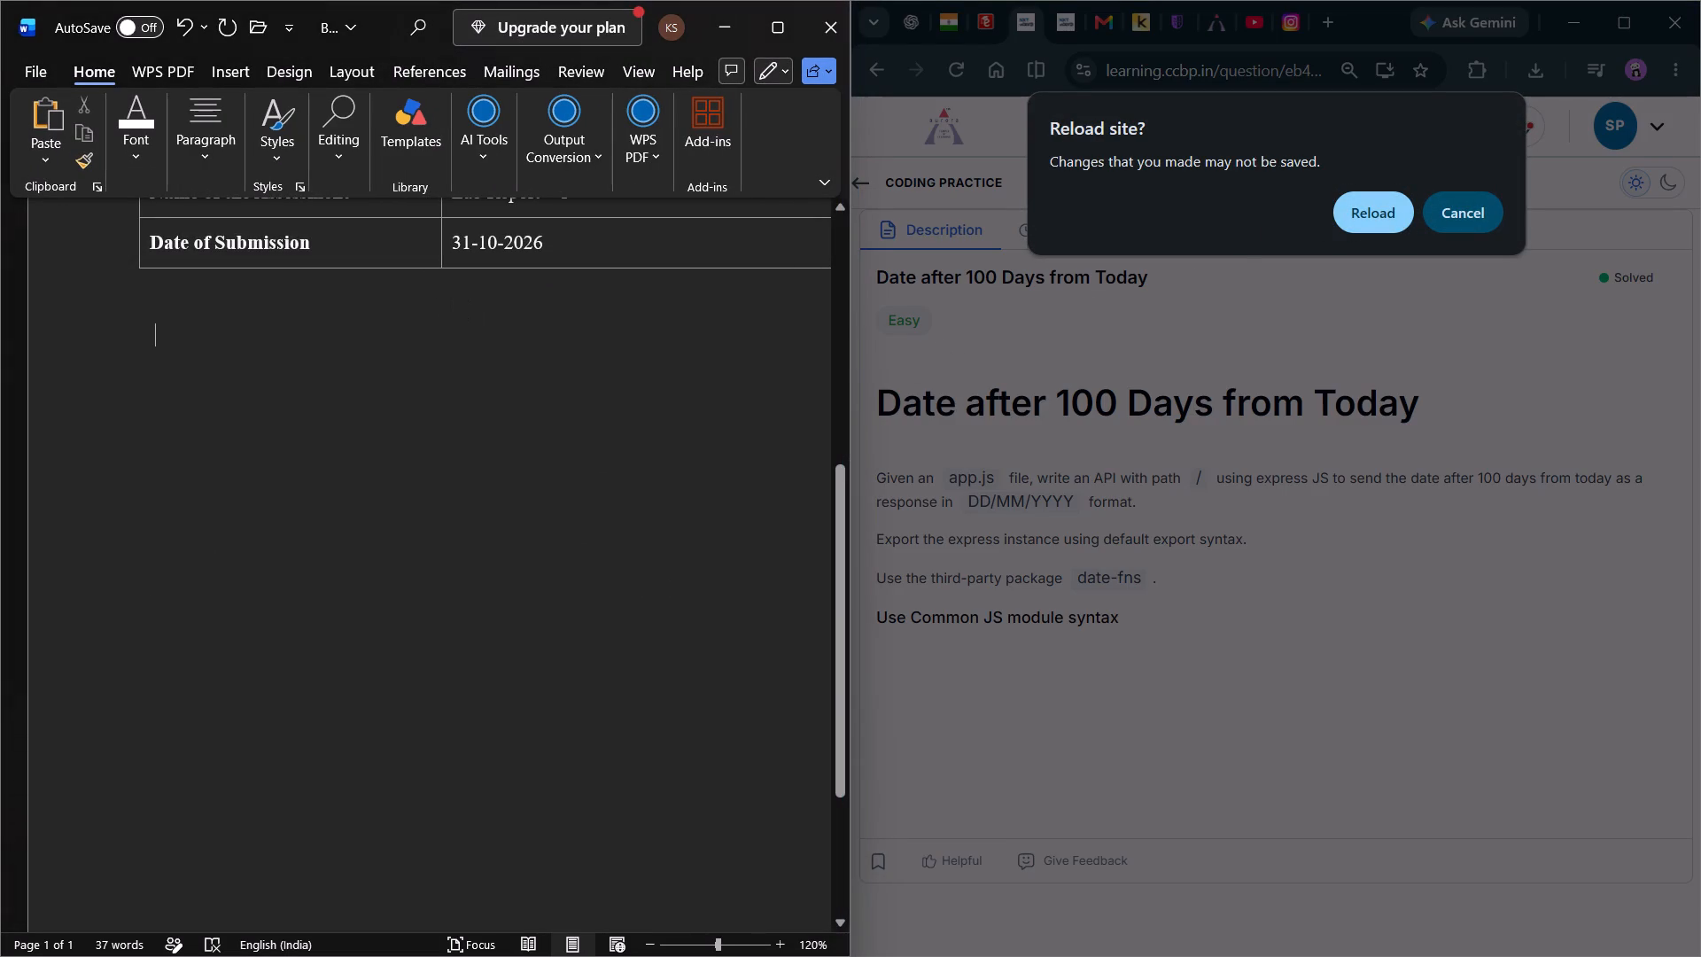
left_click(857, 329)
left_click_drag(857, 329, 832, 315)
left_click_drag(832, 315, 853, 312)
left_click_drag(853, 312, 323, 387)
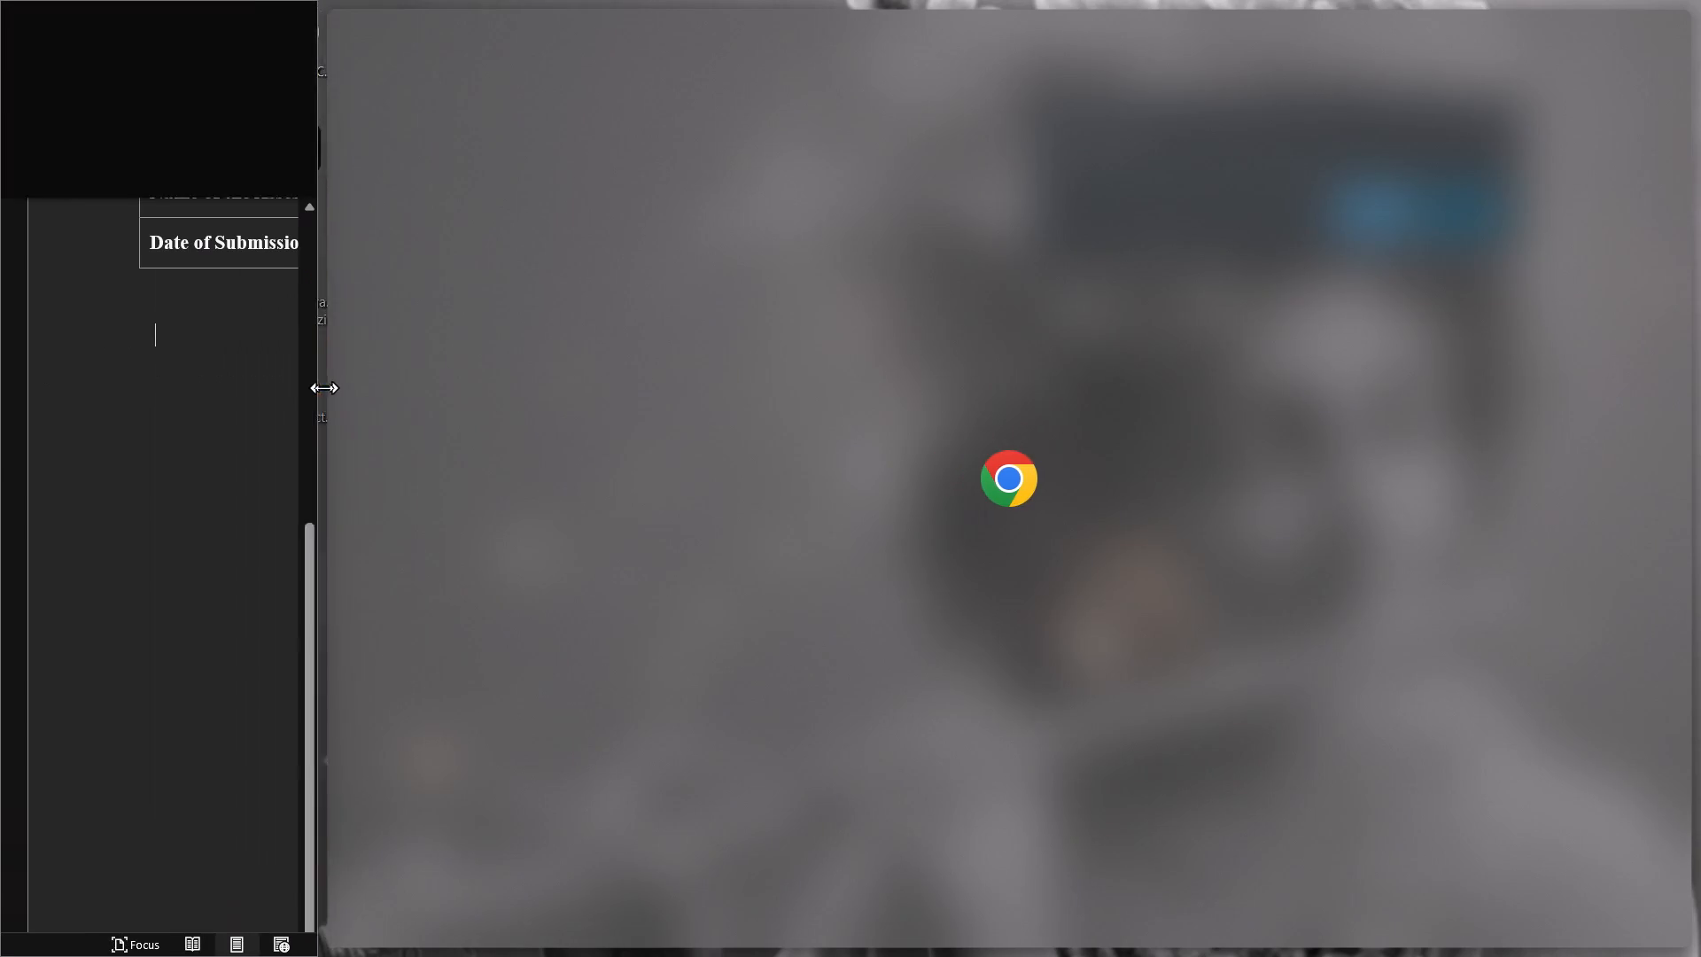
left_click_drag(323, 387, 327, 387)
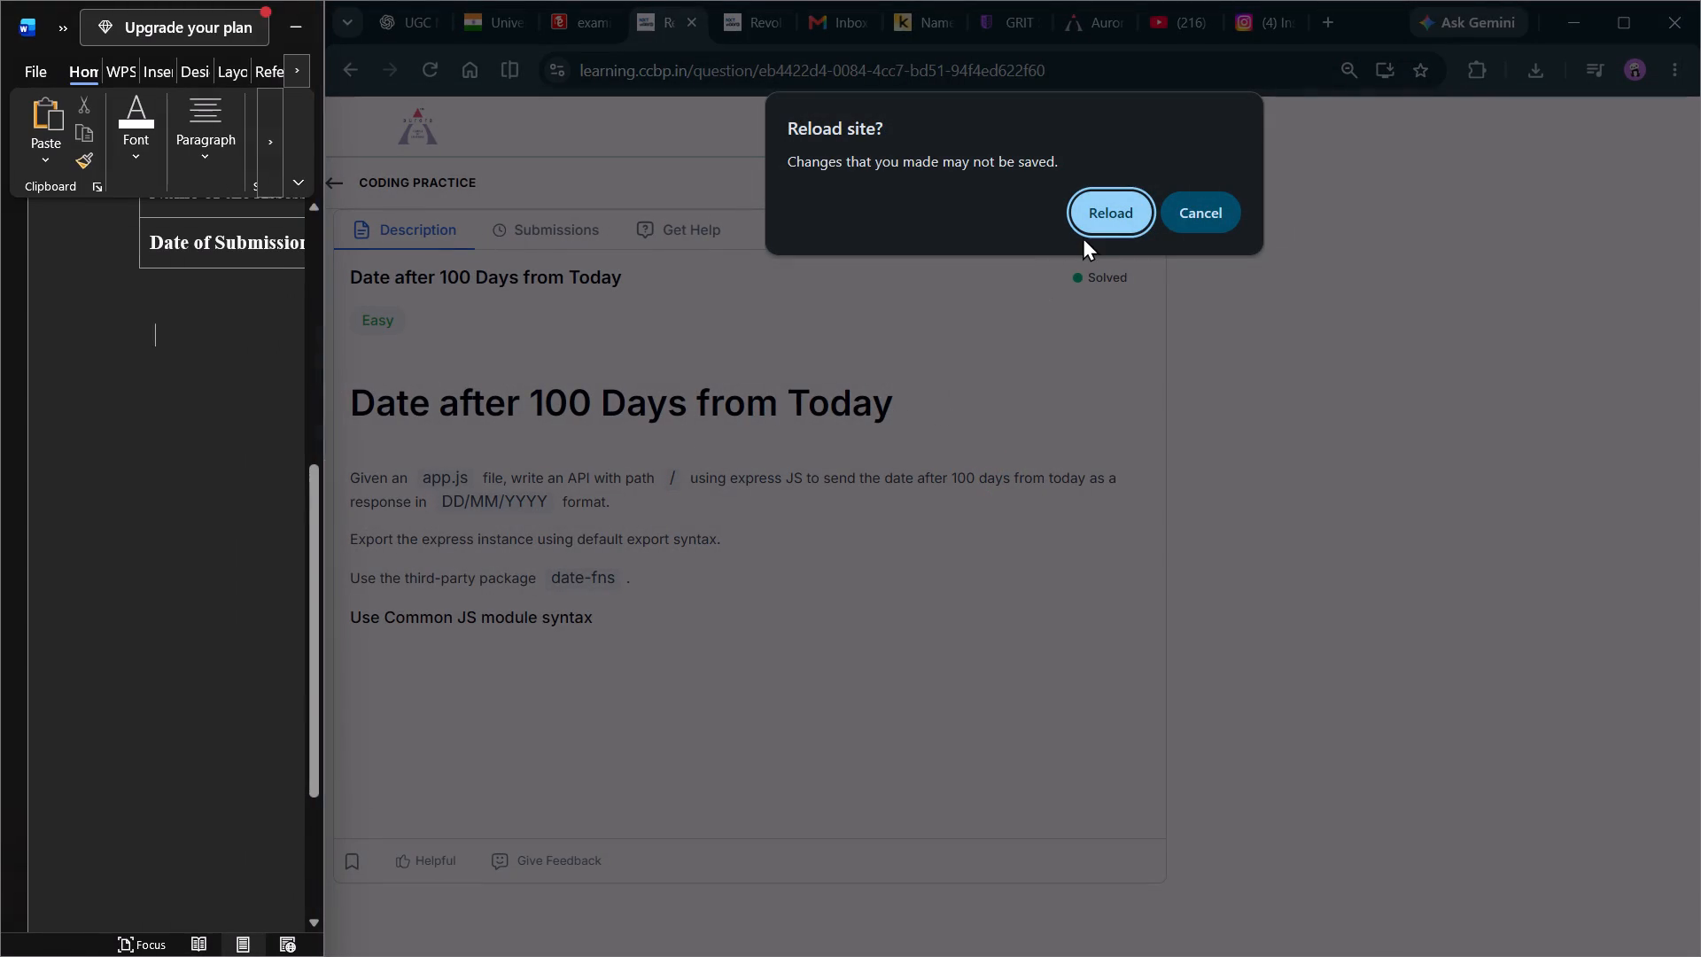
left_click(1091, 227)
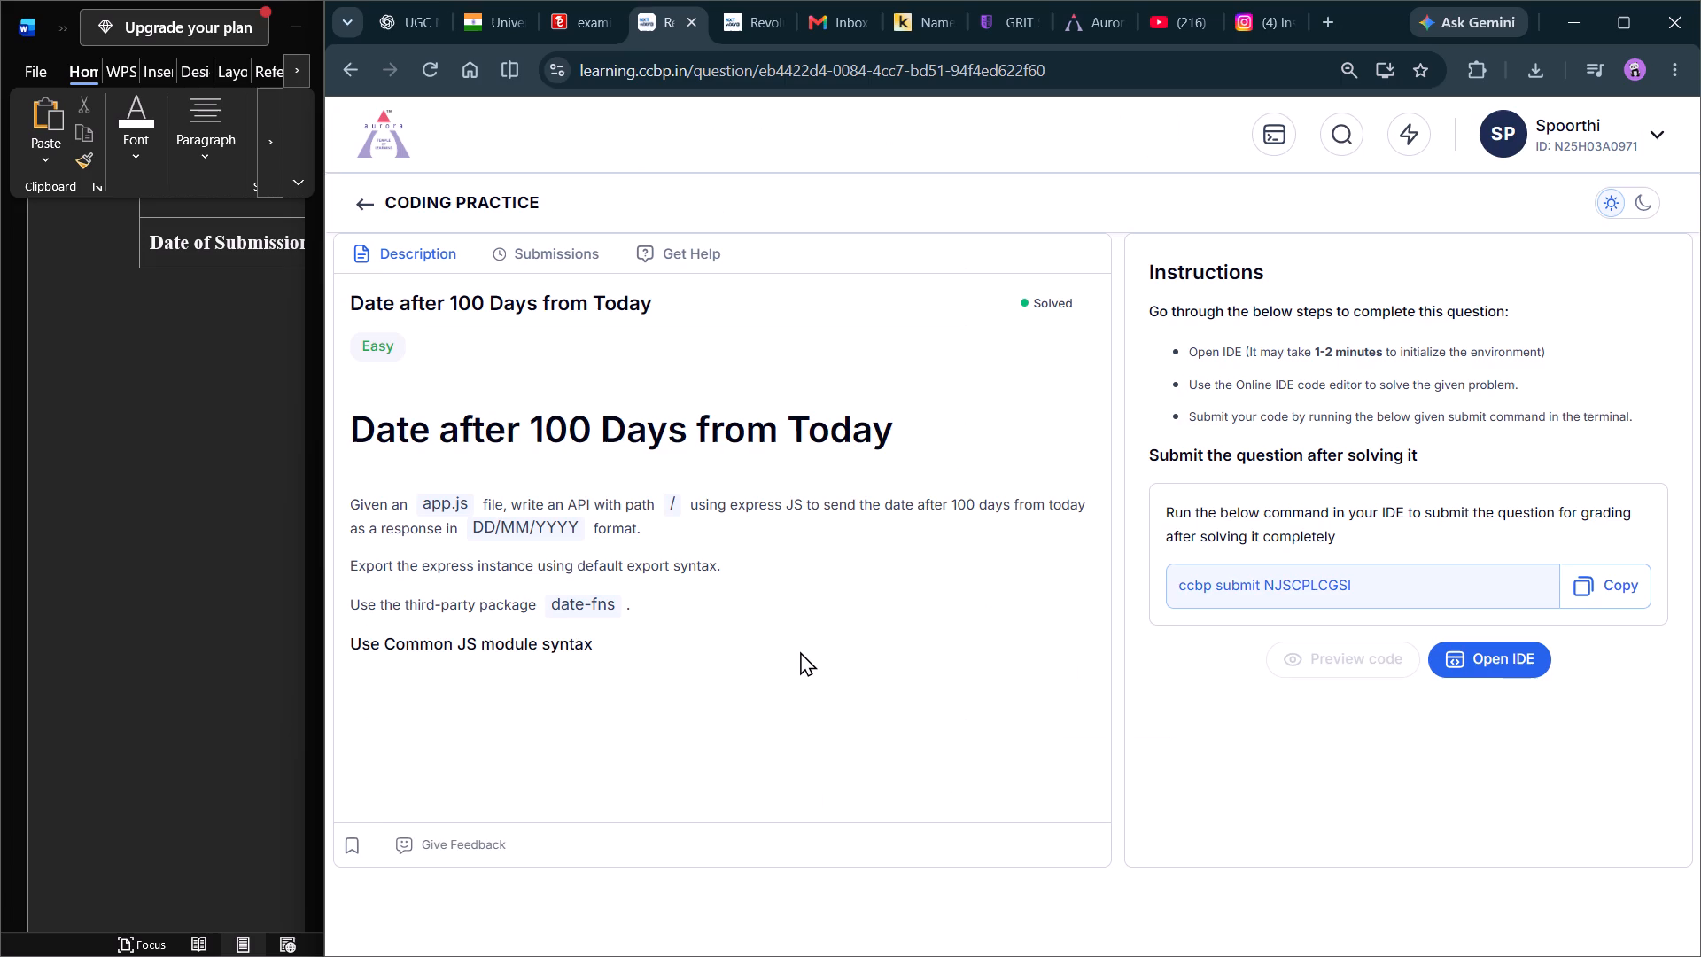
Capture a screenshot of the question page with its description and instructions, and paste it below the Date of Submission table in the report.
key("Print")
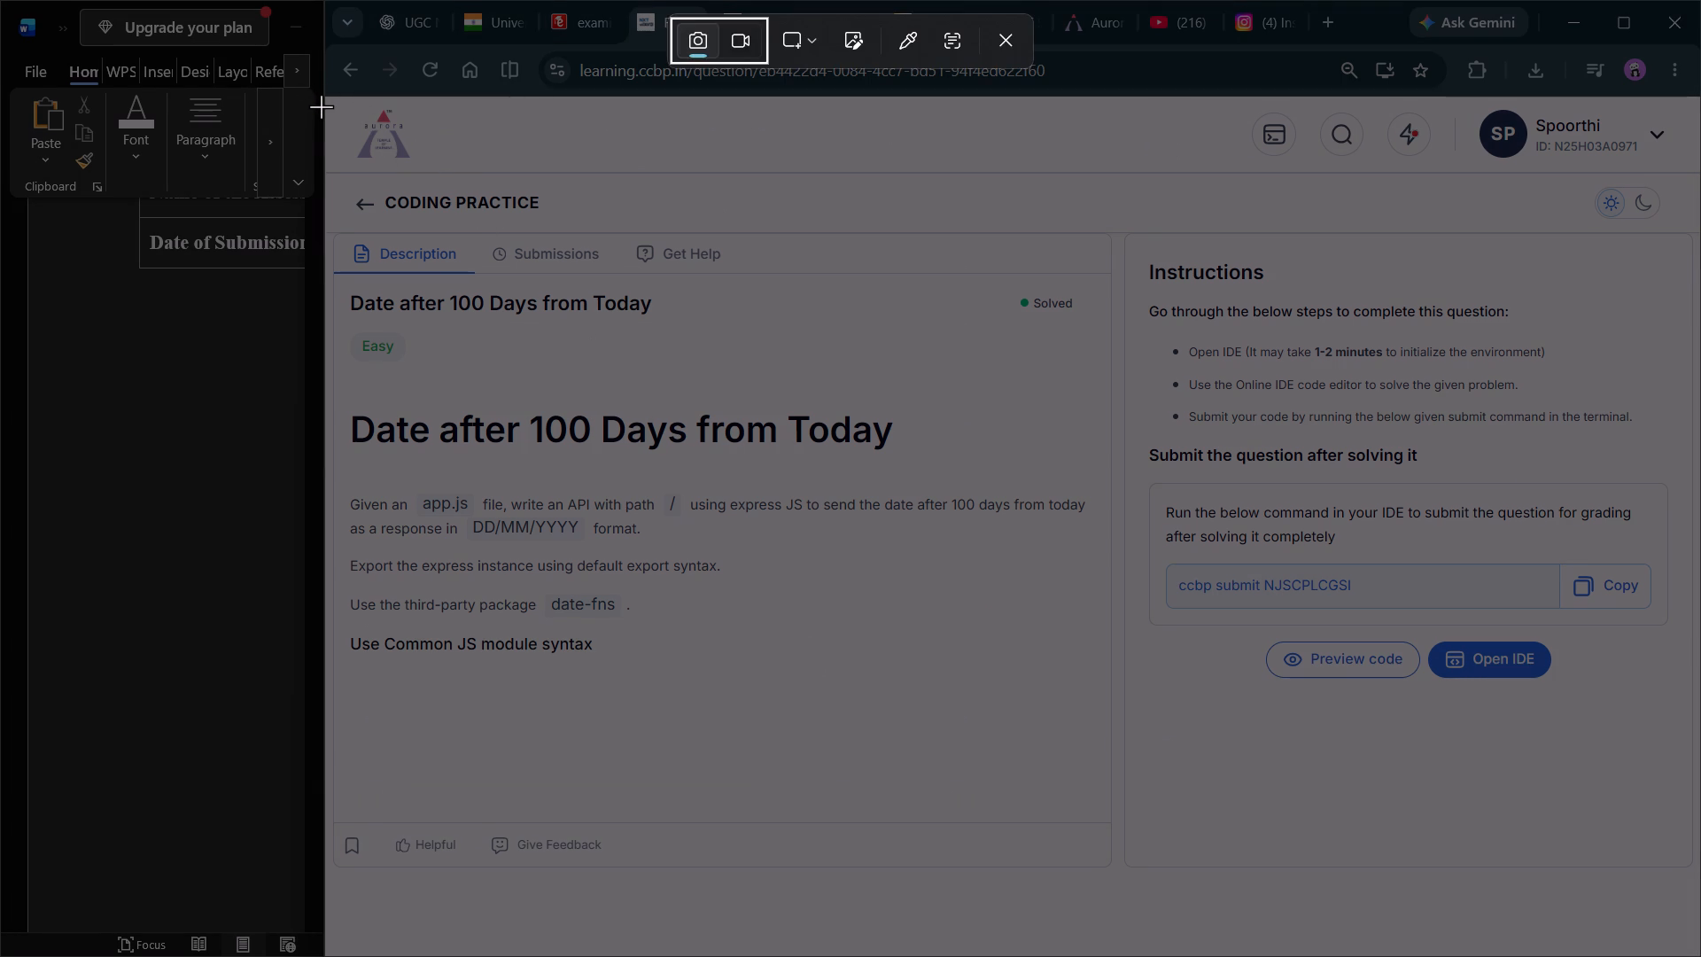
left_click_drag(327, 98, 1439, 956)
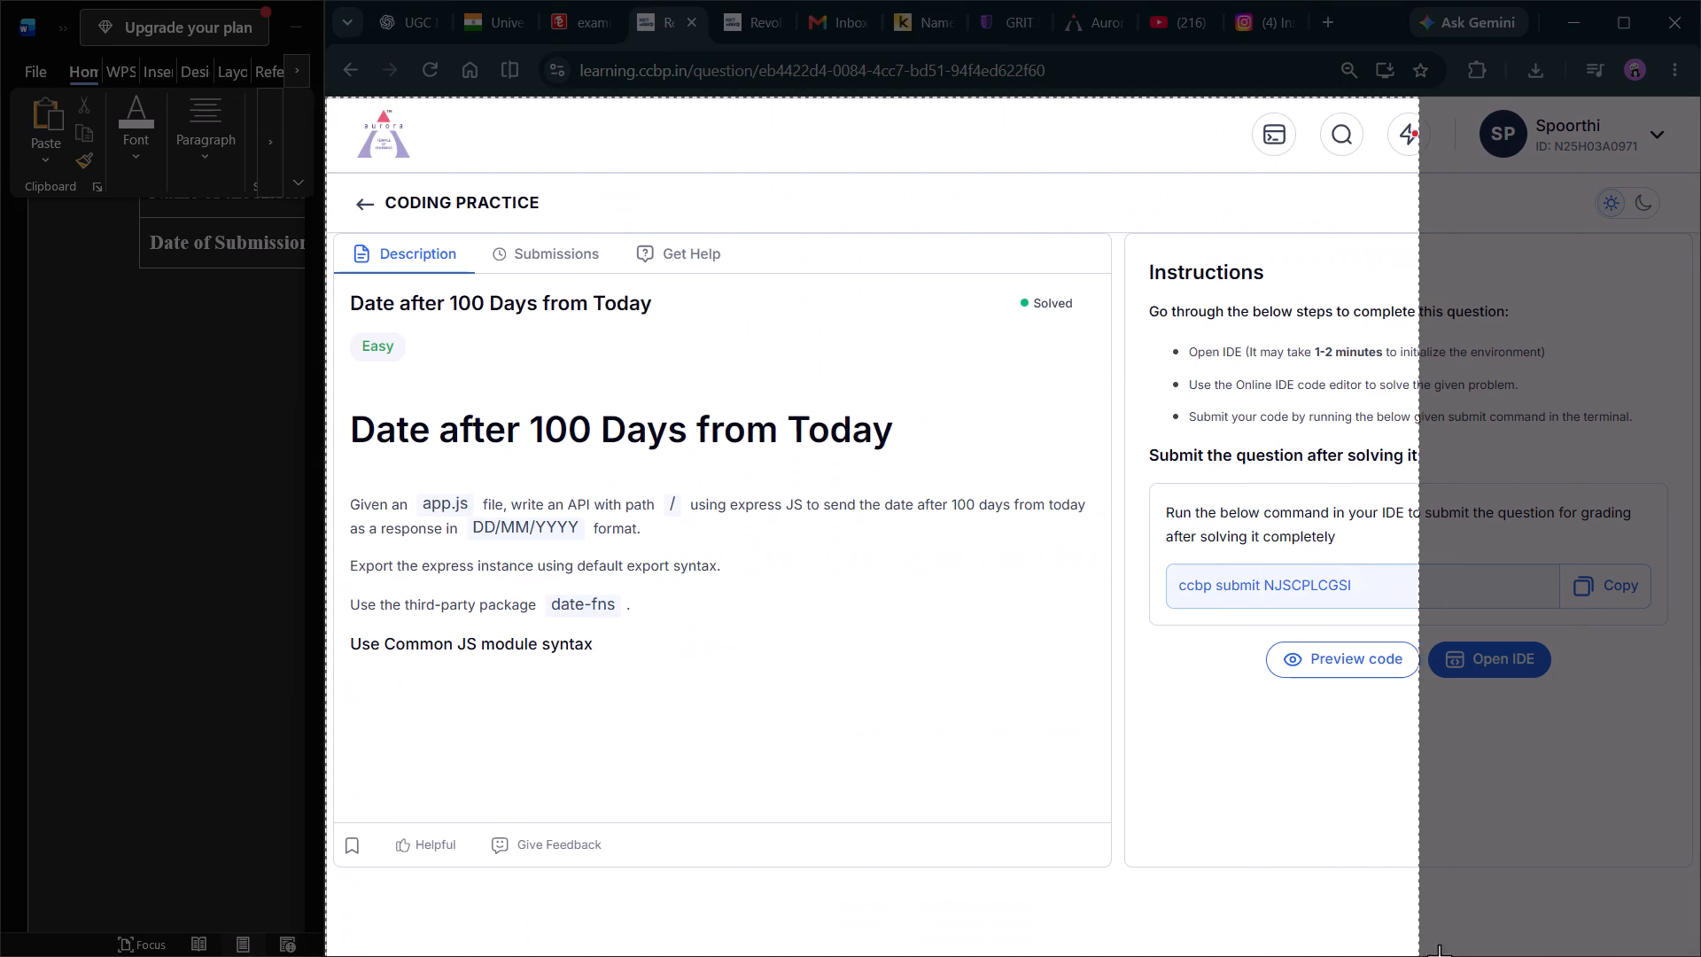
left_click_drag(1439, 956, 1700, 854)
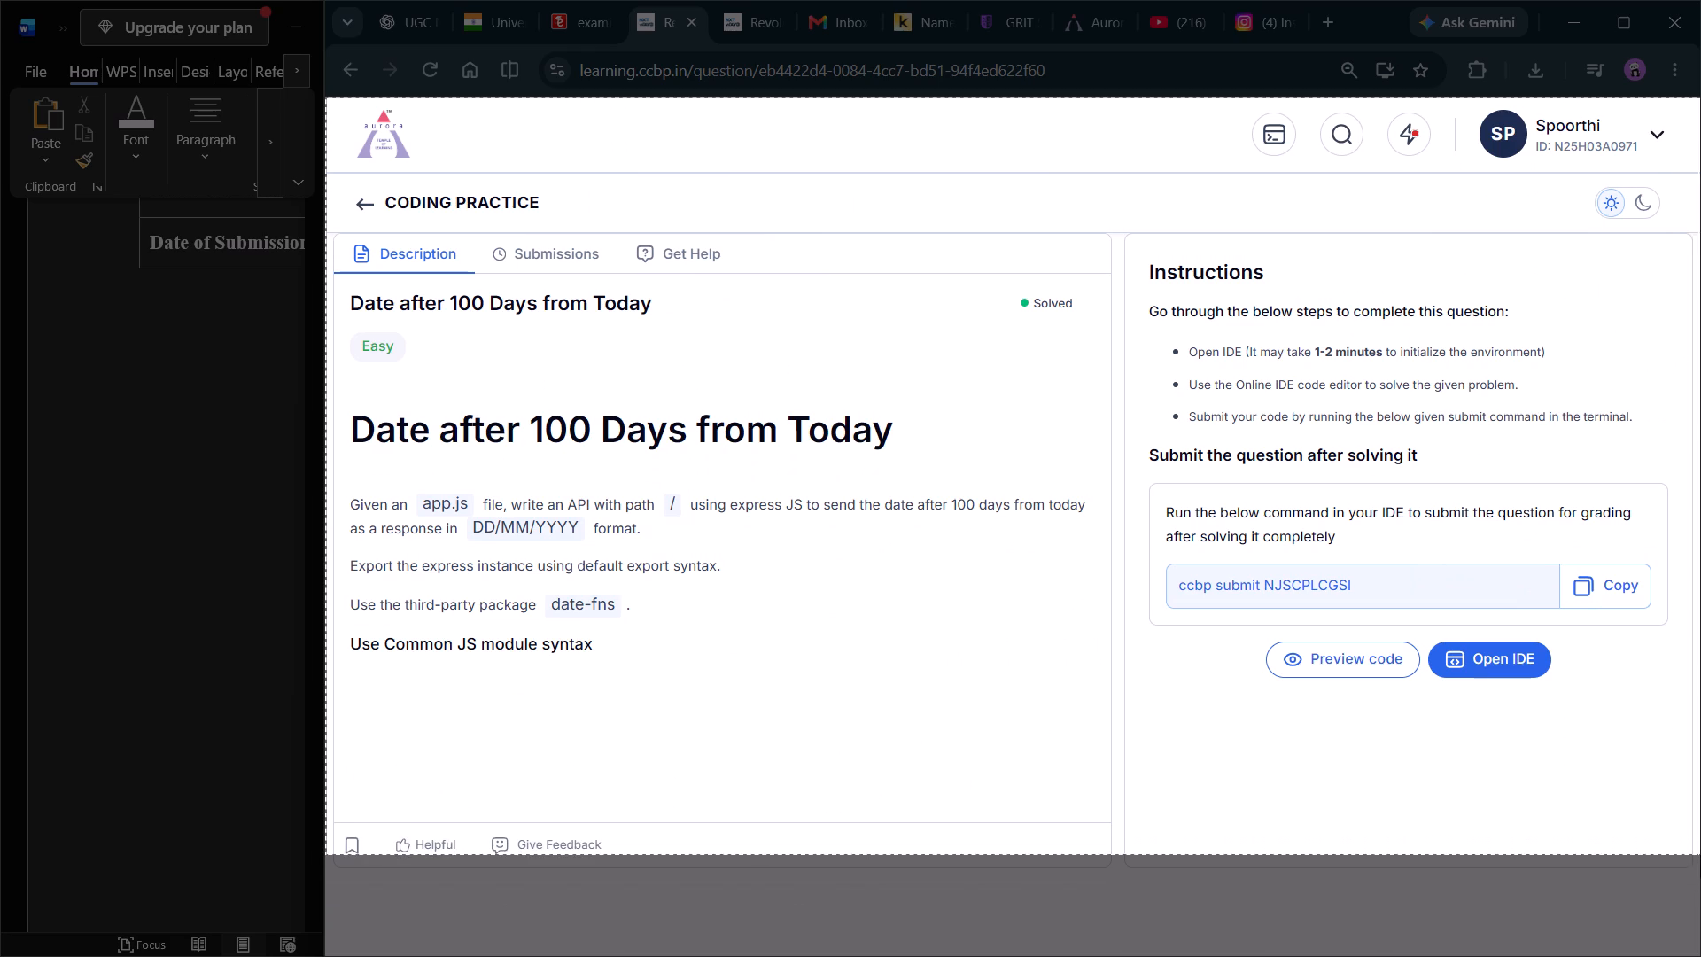
left_click_drag(1700, 854, 1700, 873)
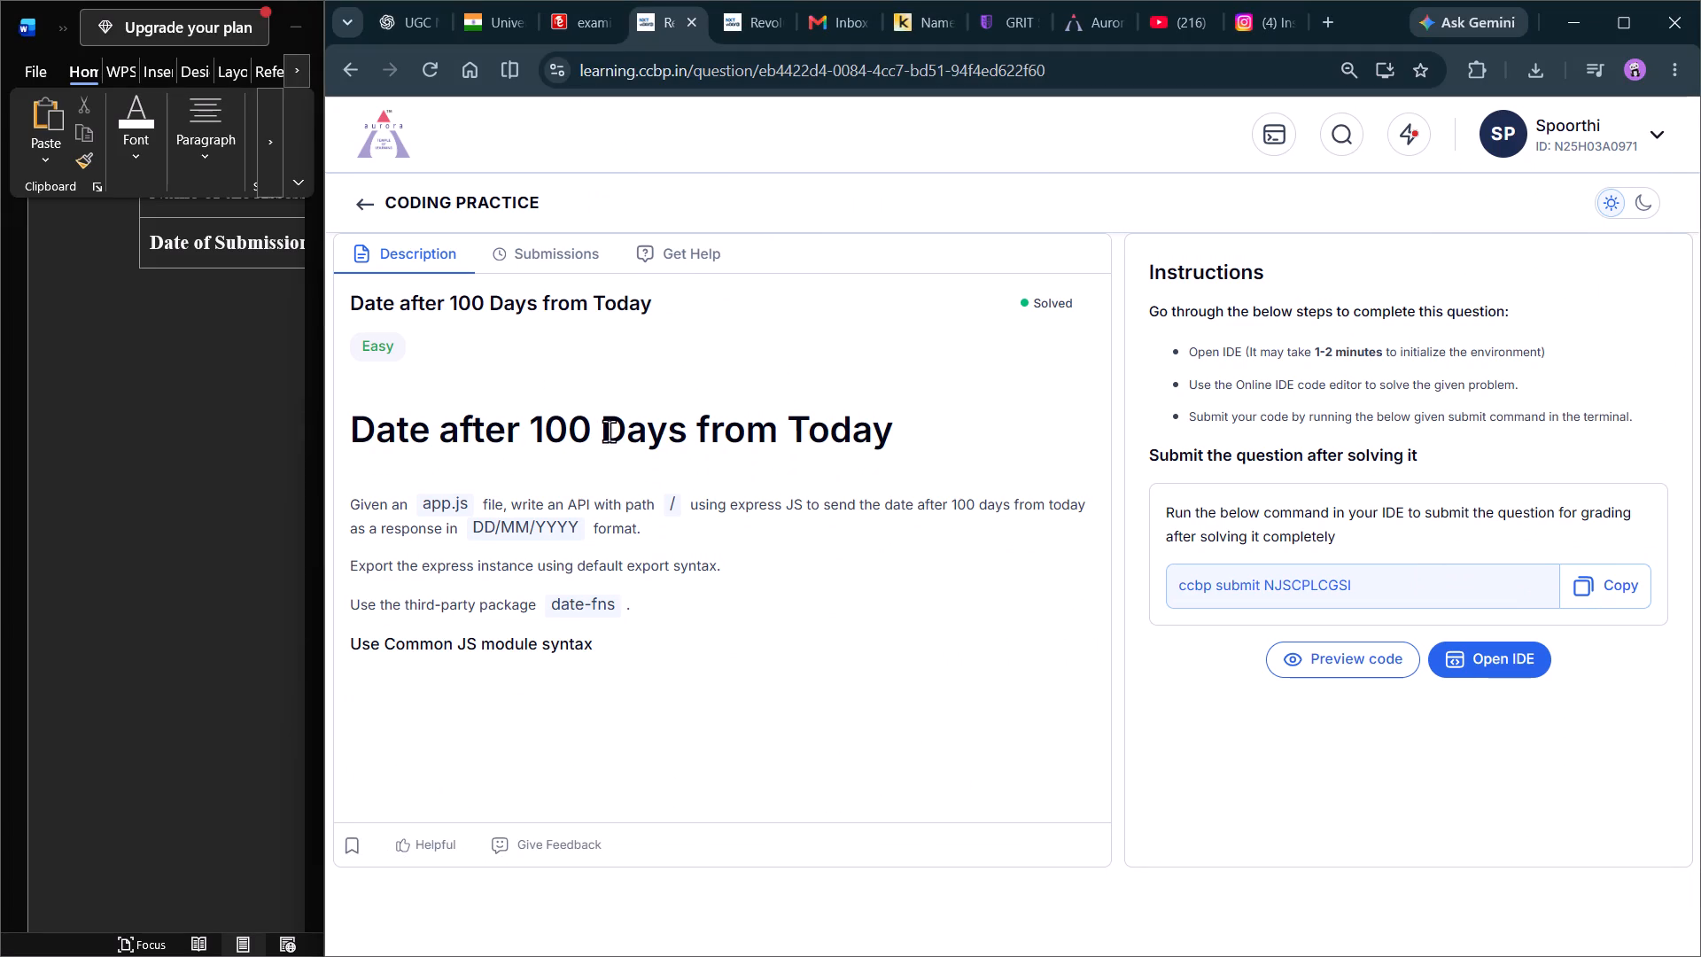
left_click(286, 378)
key("ctrl+v")
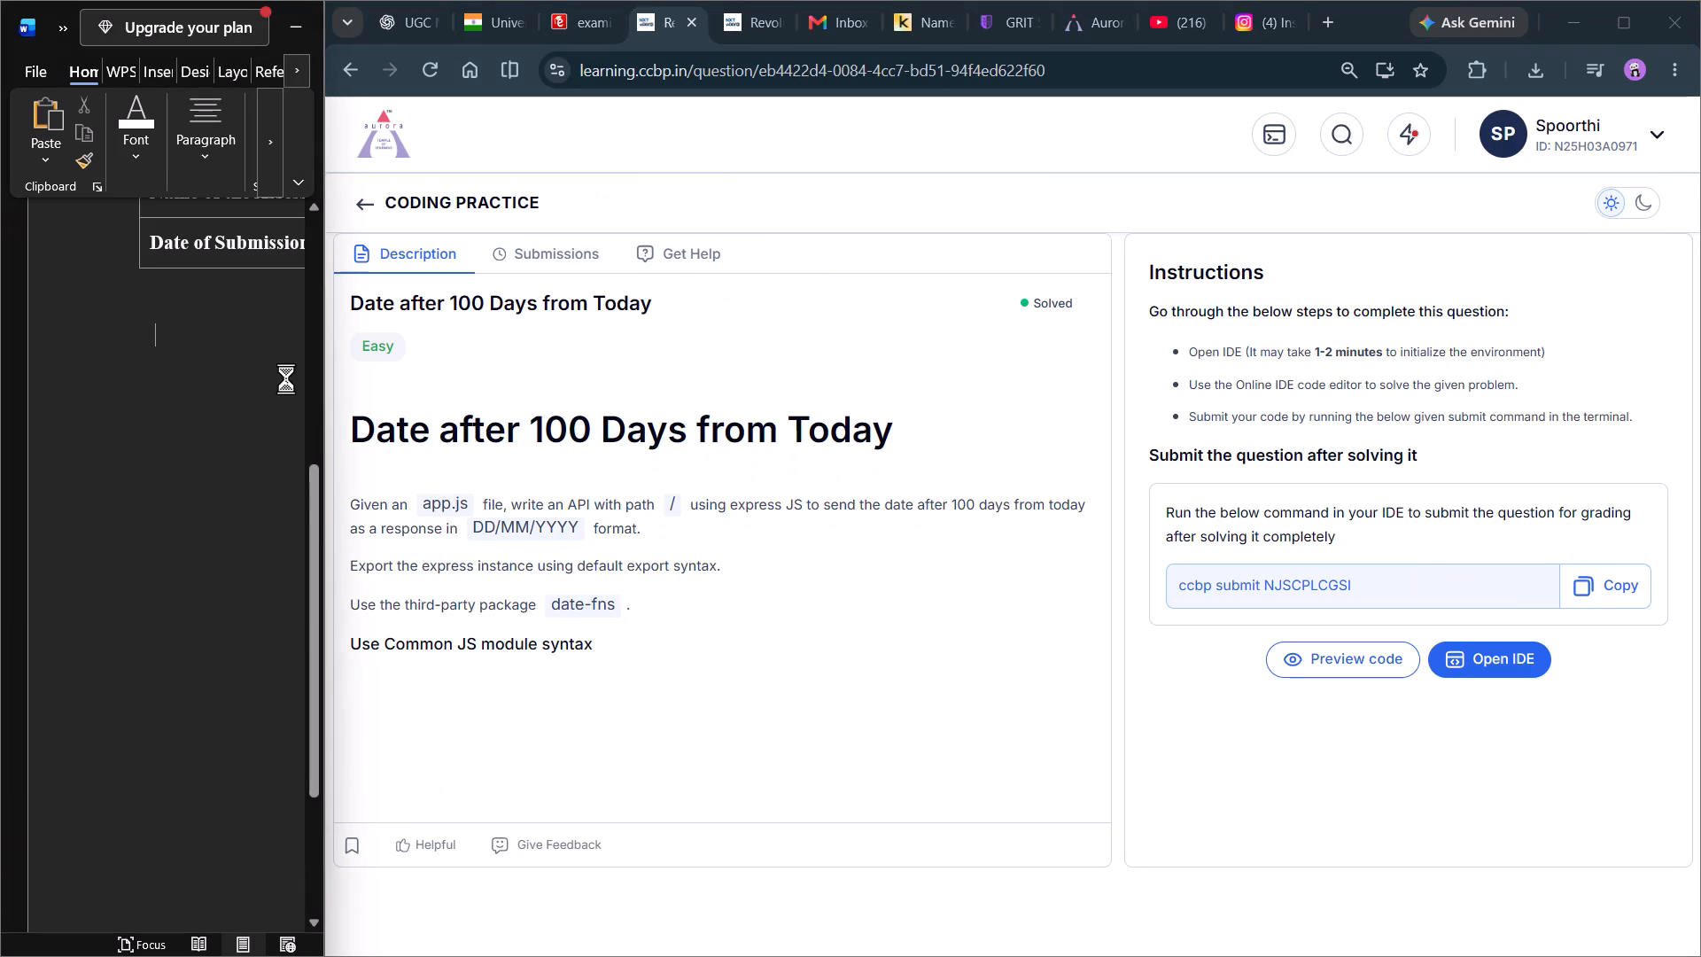
Add two blank lines after the pasted question screenshot in the lab report.
scroll(286, 378, "right", 7)
scroll(286, 378, "left", 2)
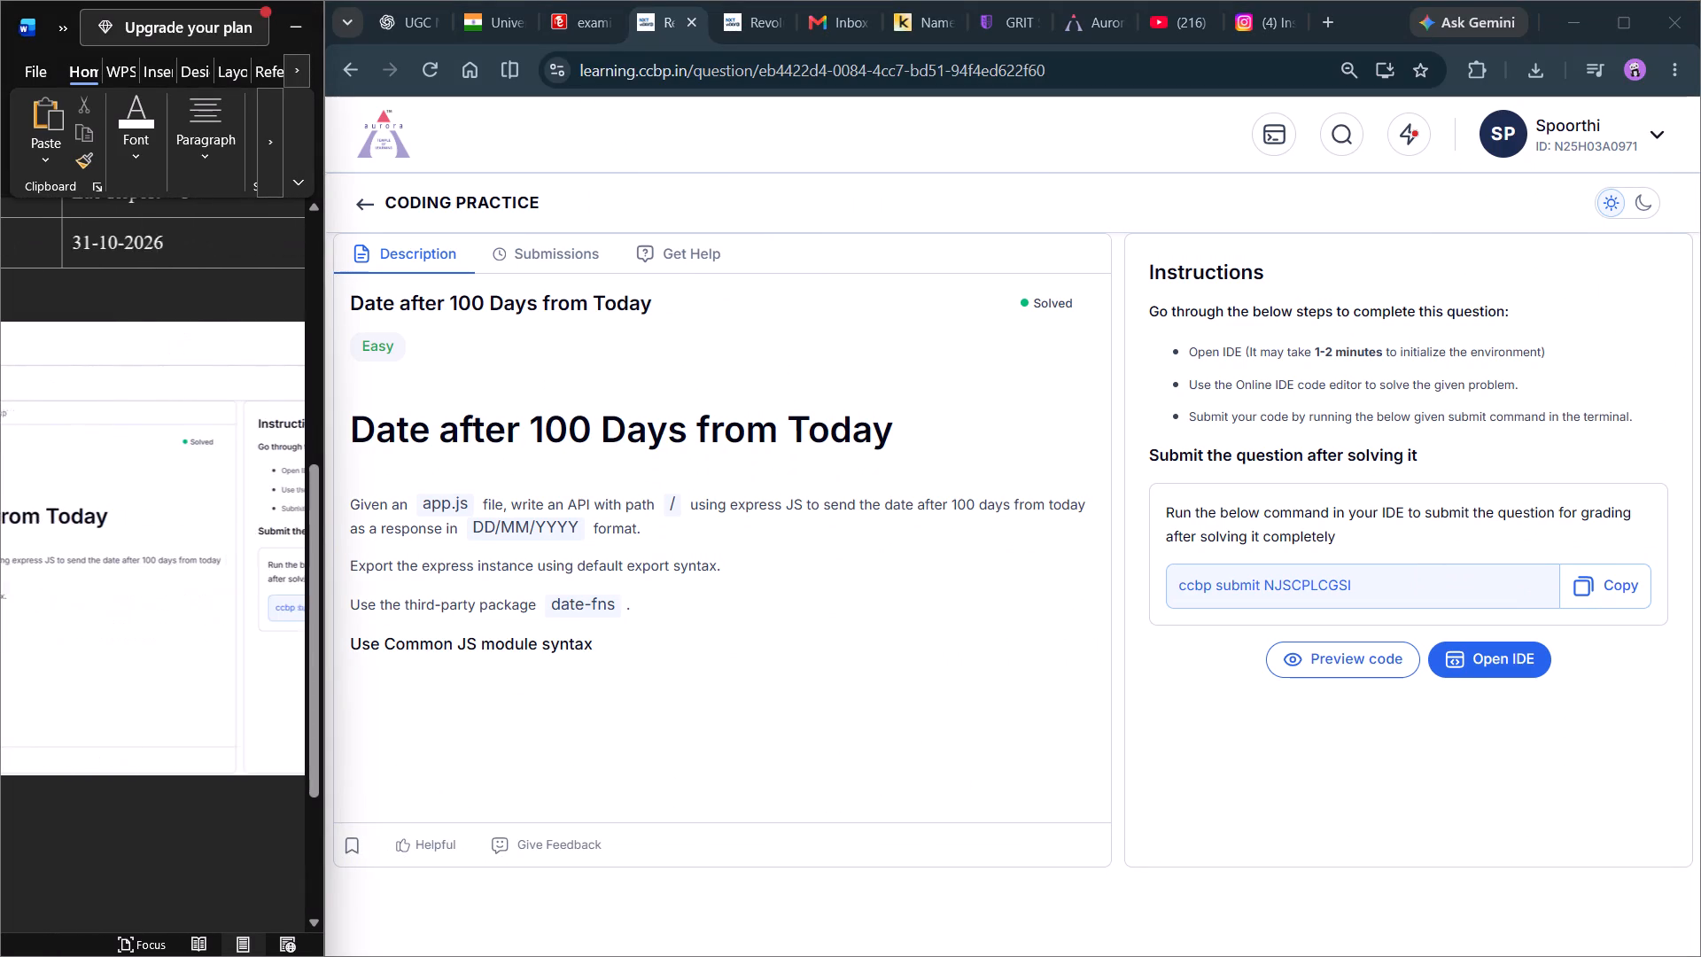
scroll(286, 378, "down", 7, "ctrl")
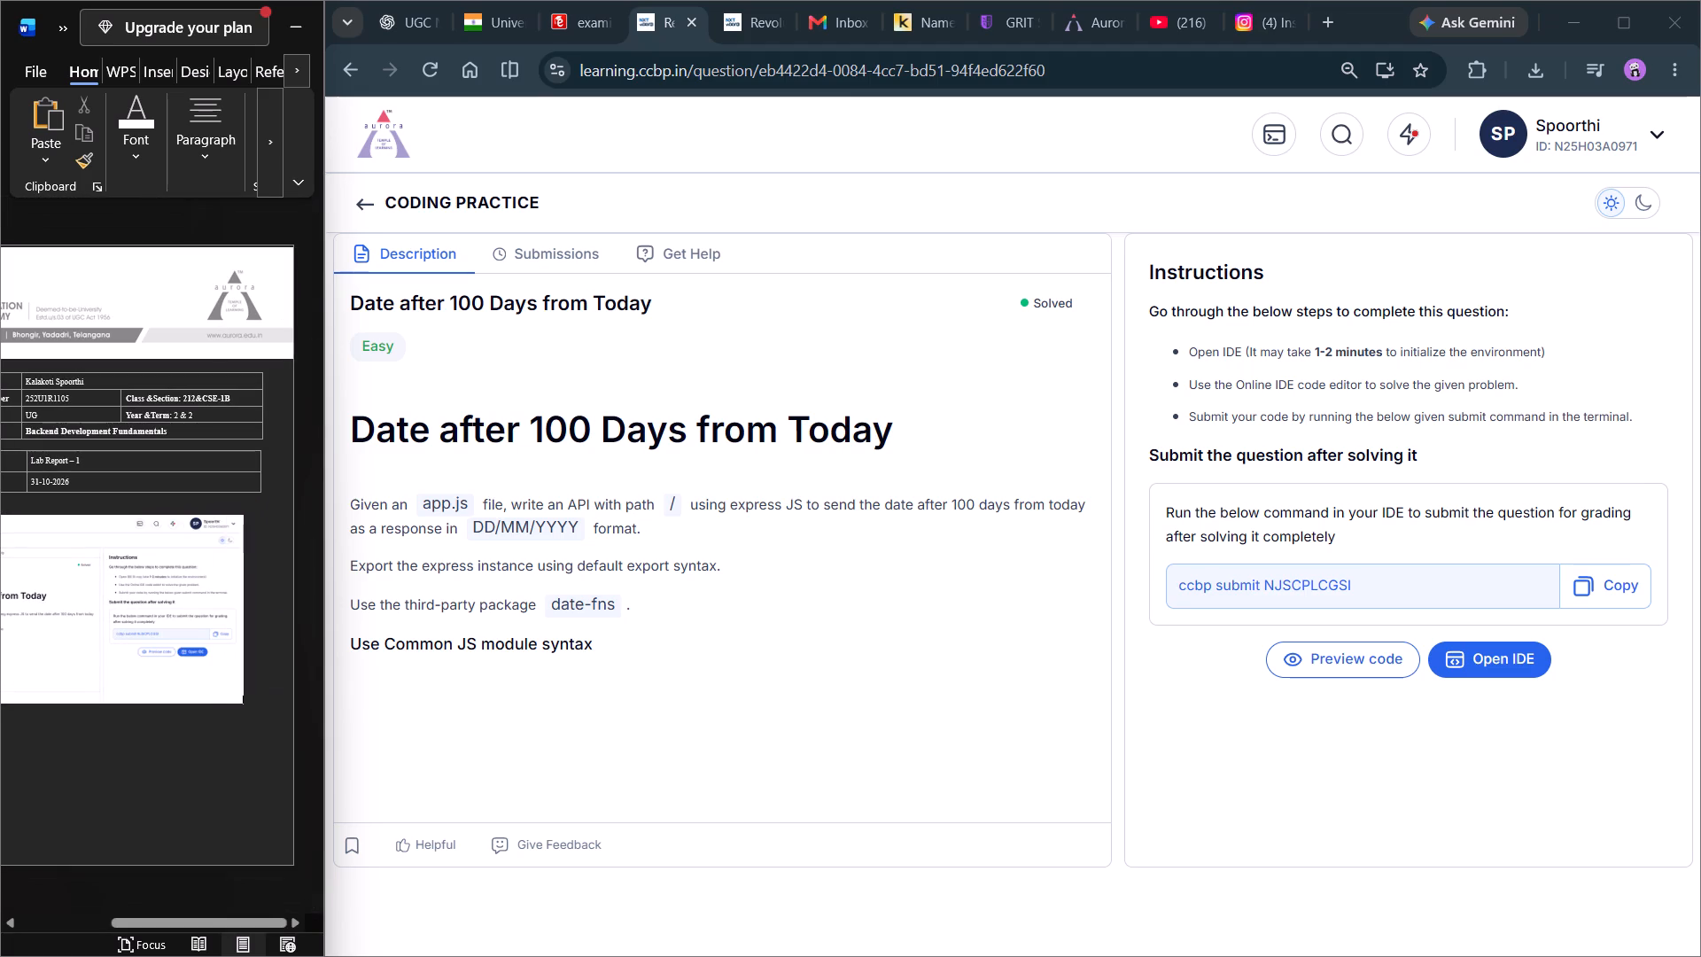
scroll(286, 378, "down", 2)
scroll(106, 481, "down", 1)
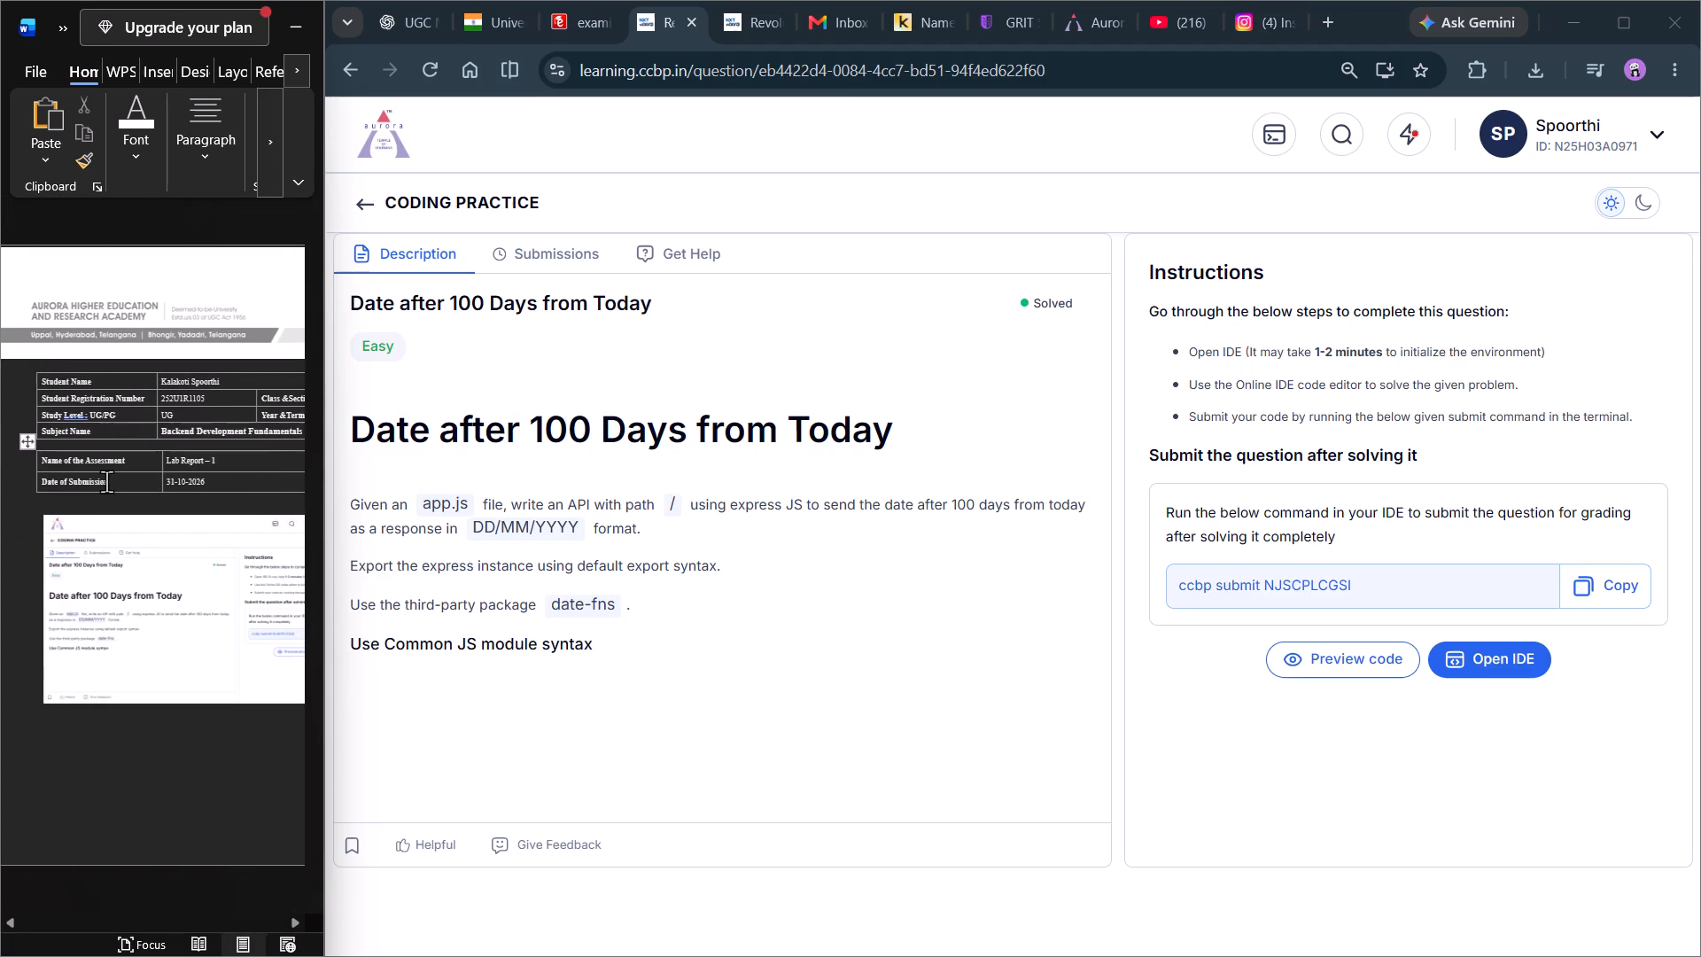
scroll(106, 481, "down", 1)
scroll(106, 481, "left", 2)
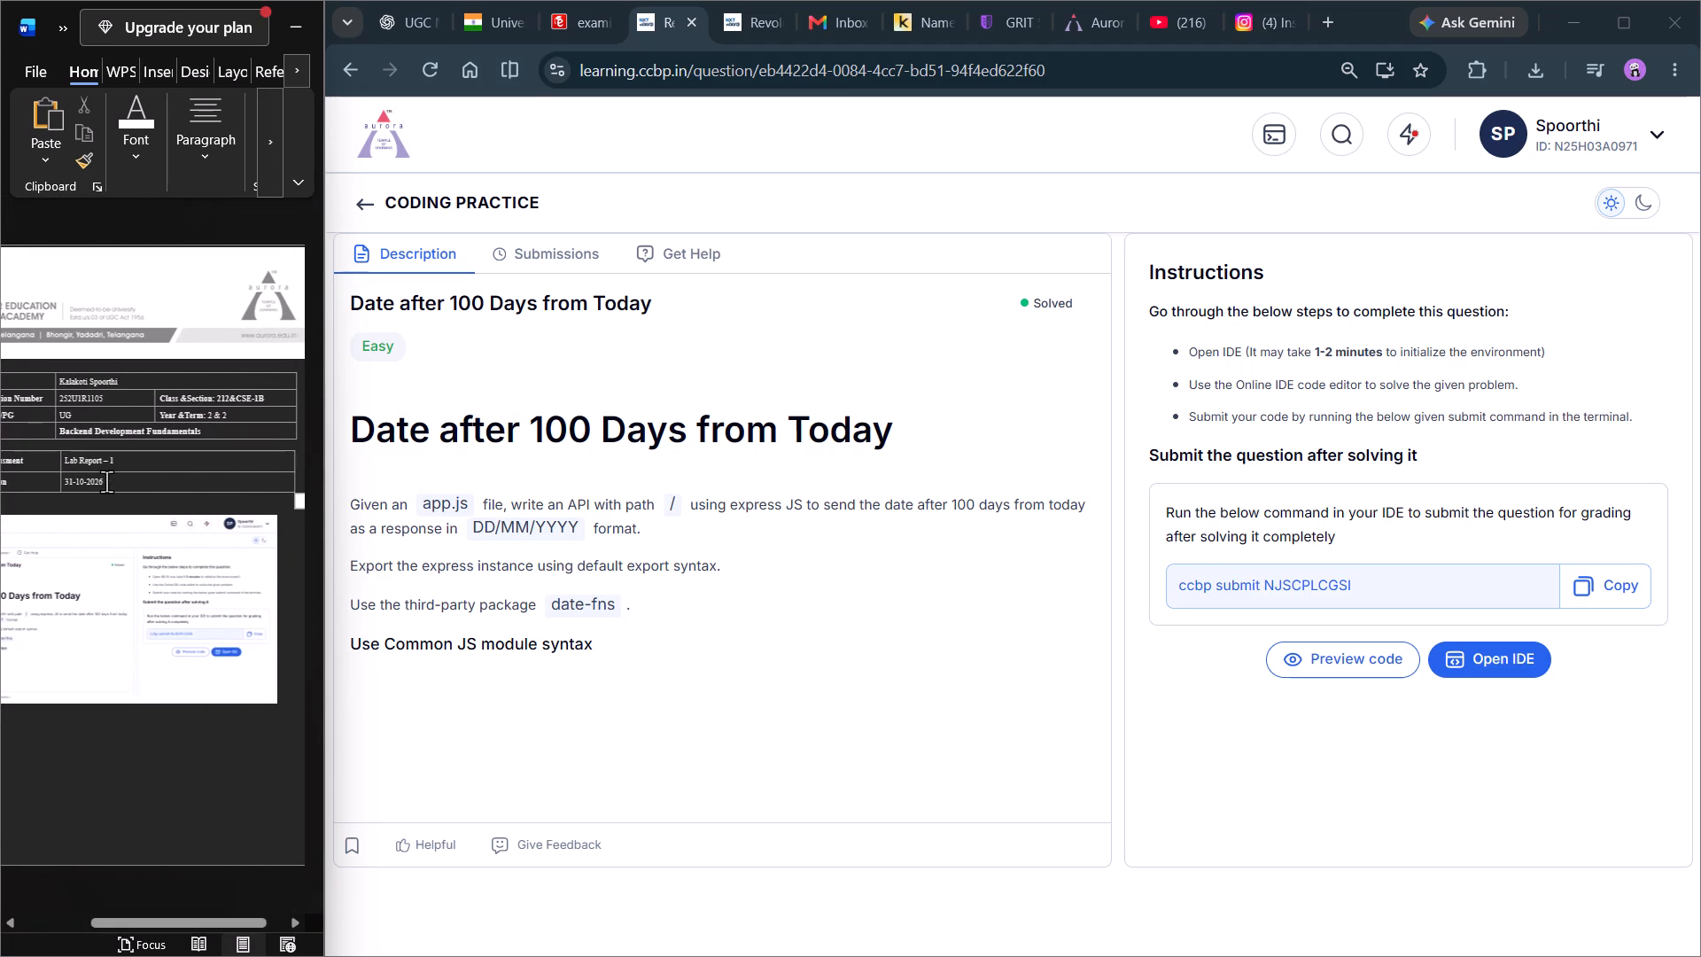
left_click(290, 699)
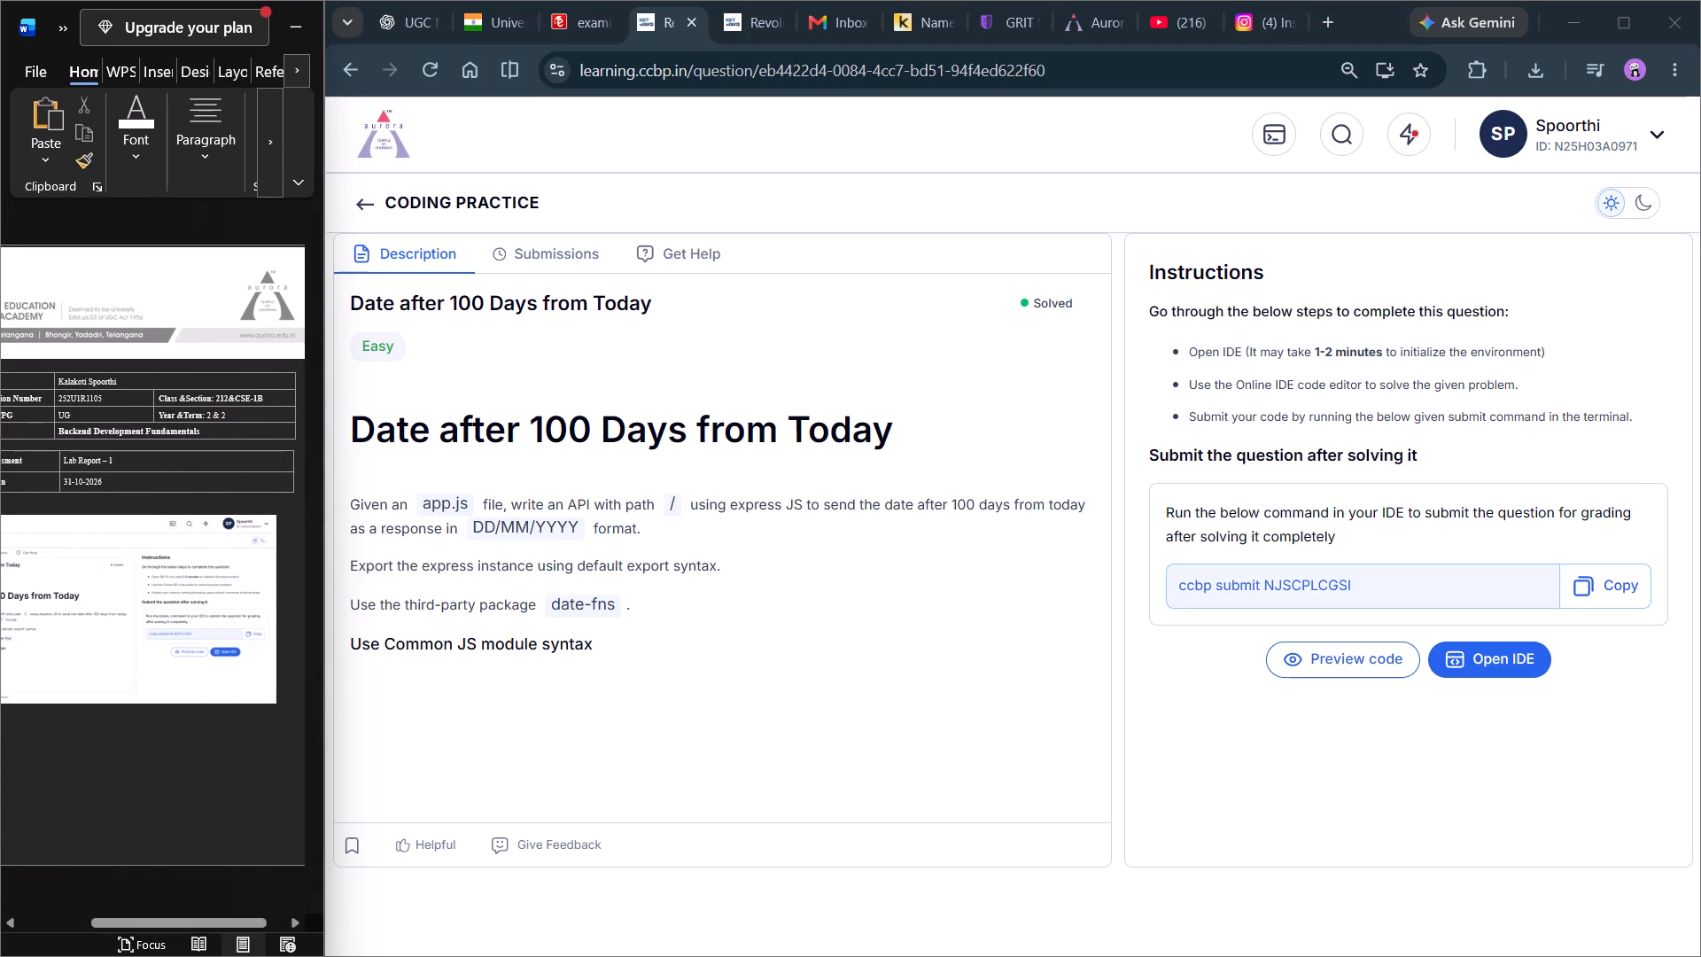
key("Return")
key("Return")
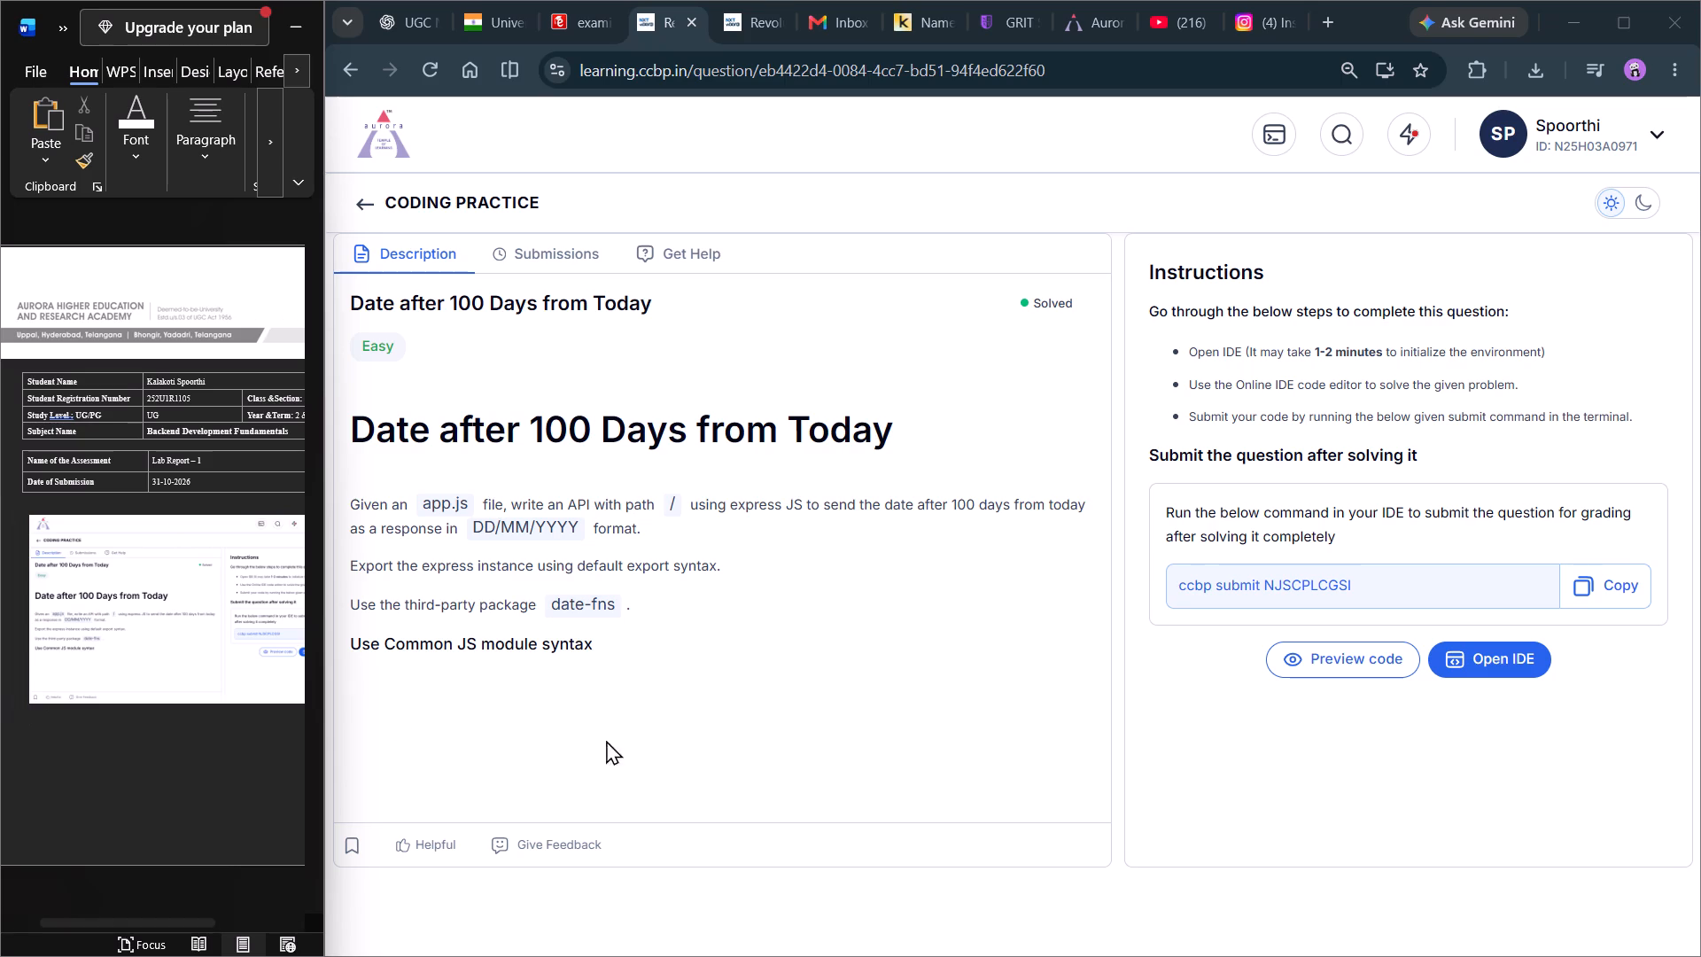
scroll(231, 585, "down", 2)
Open the question's code preview in the browser, check README.md, and display the app.js solution.
left_click(1342, 667)
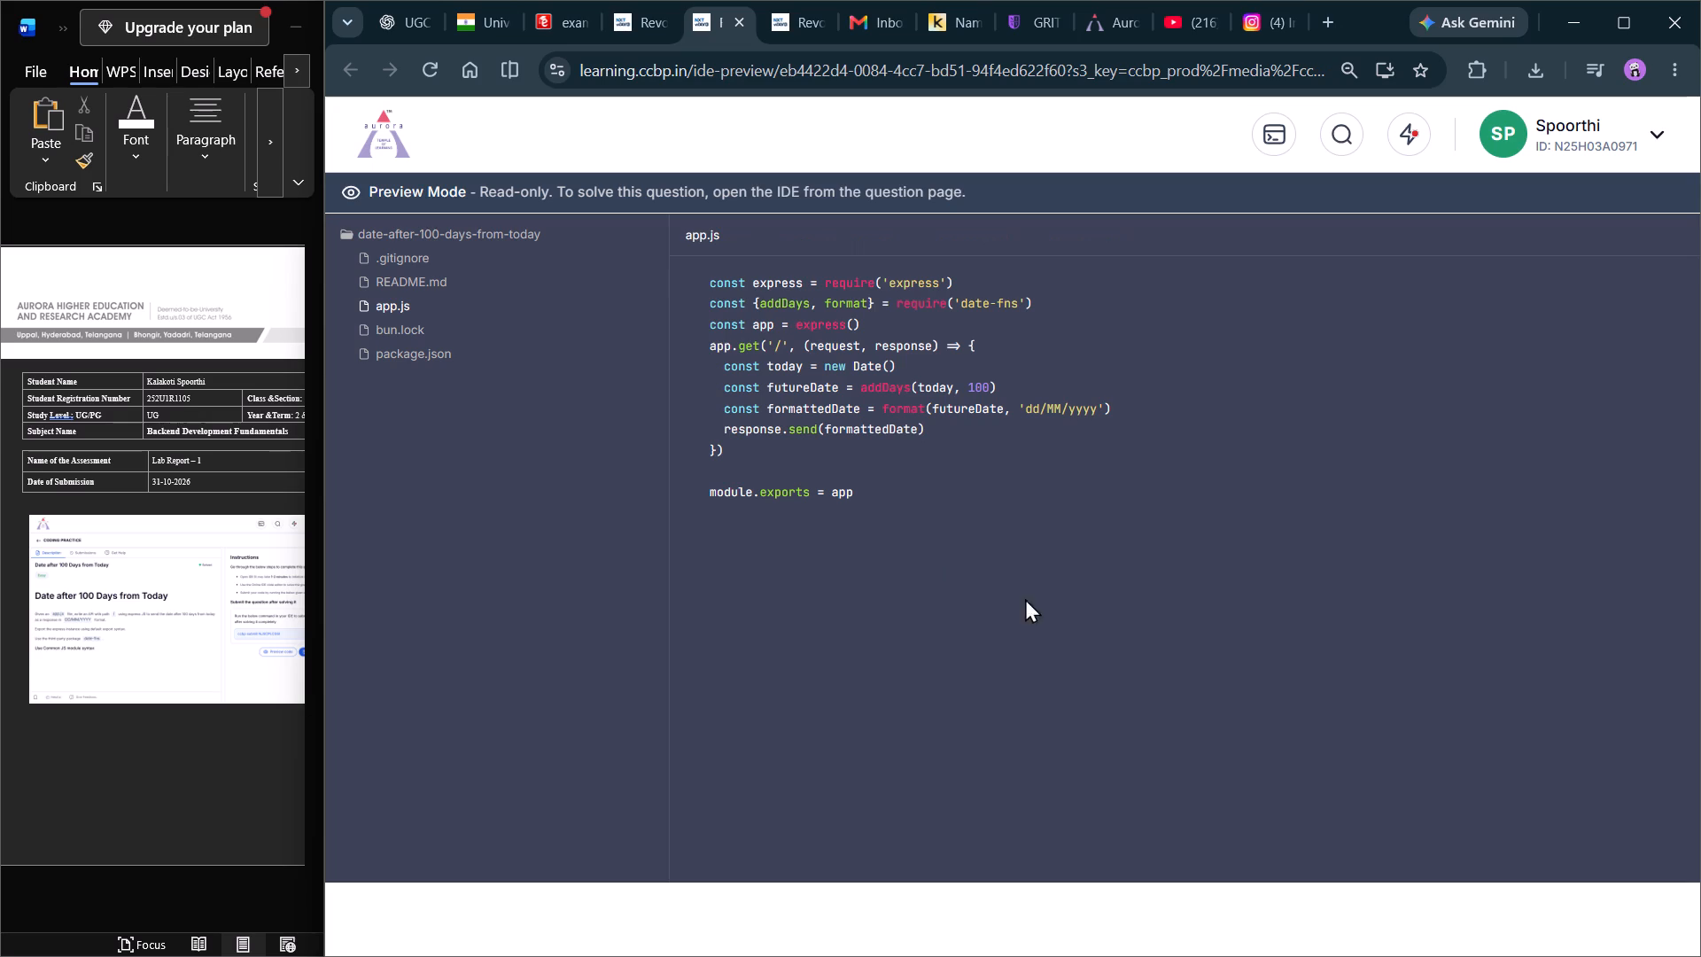
left_click(384, 290)
left_click(384, 284)
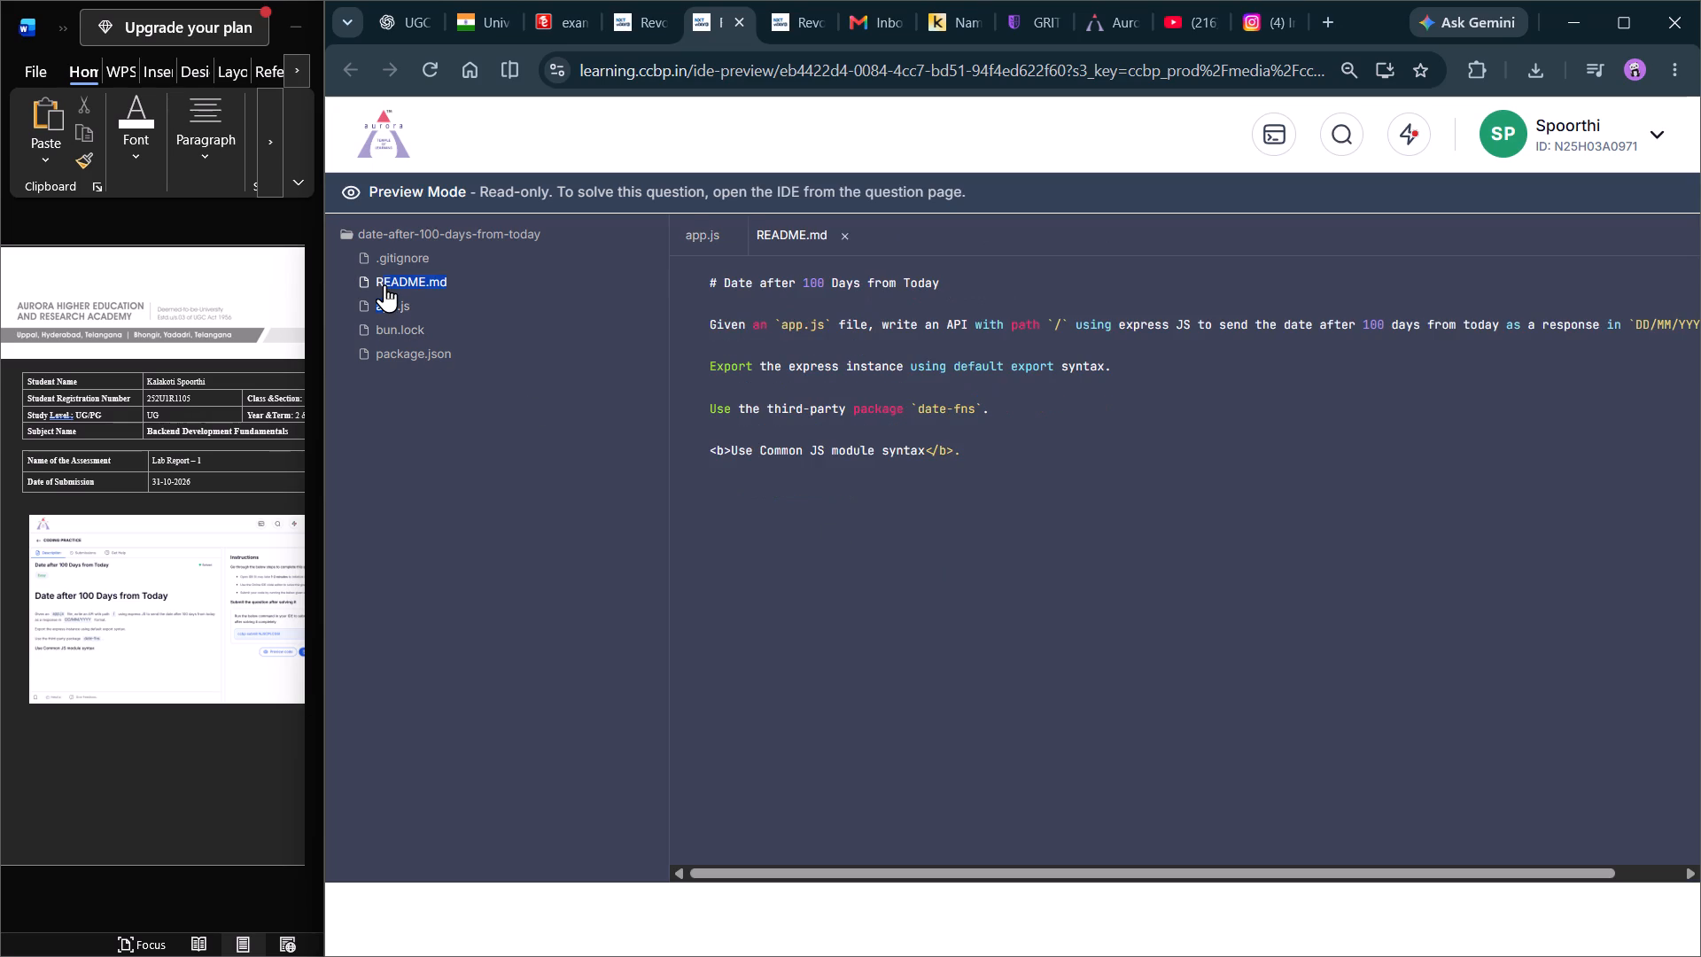
left_click(384, 307)
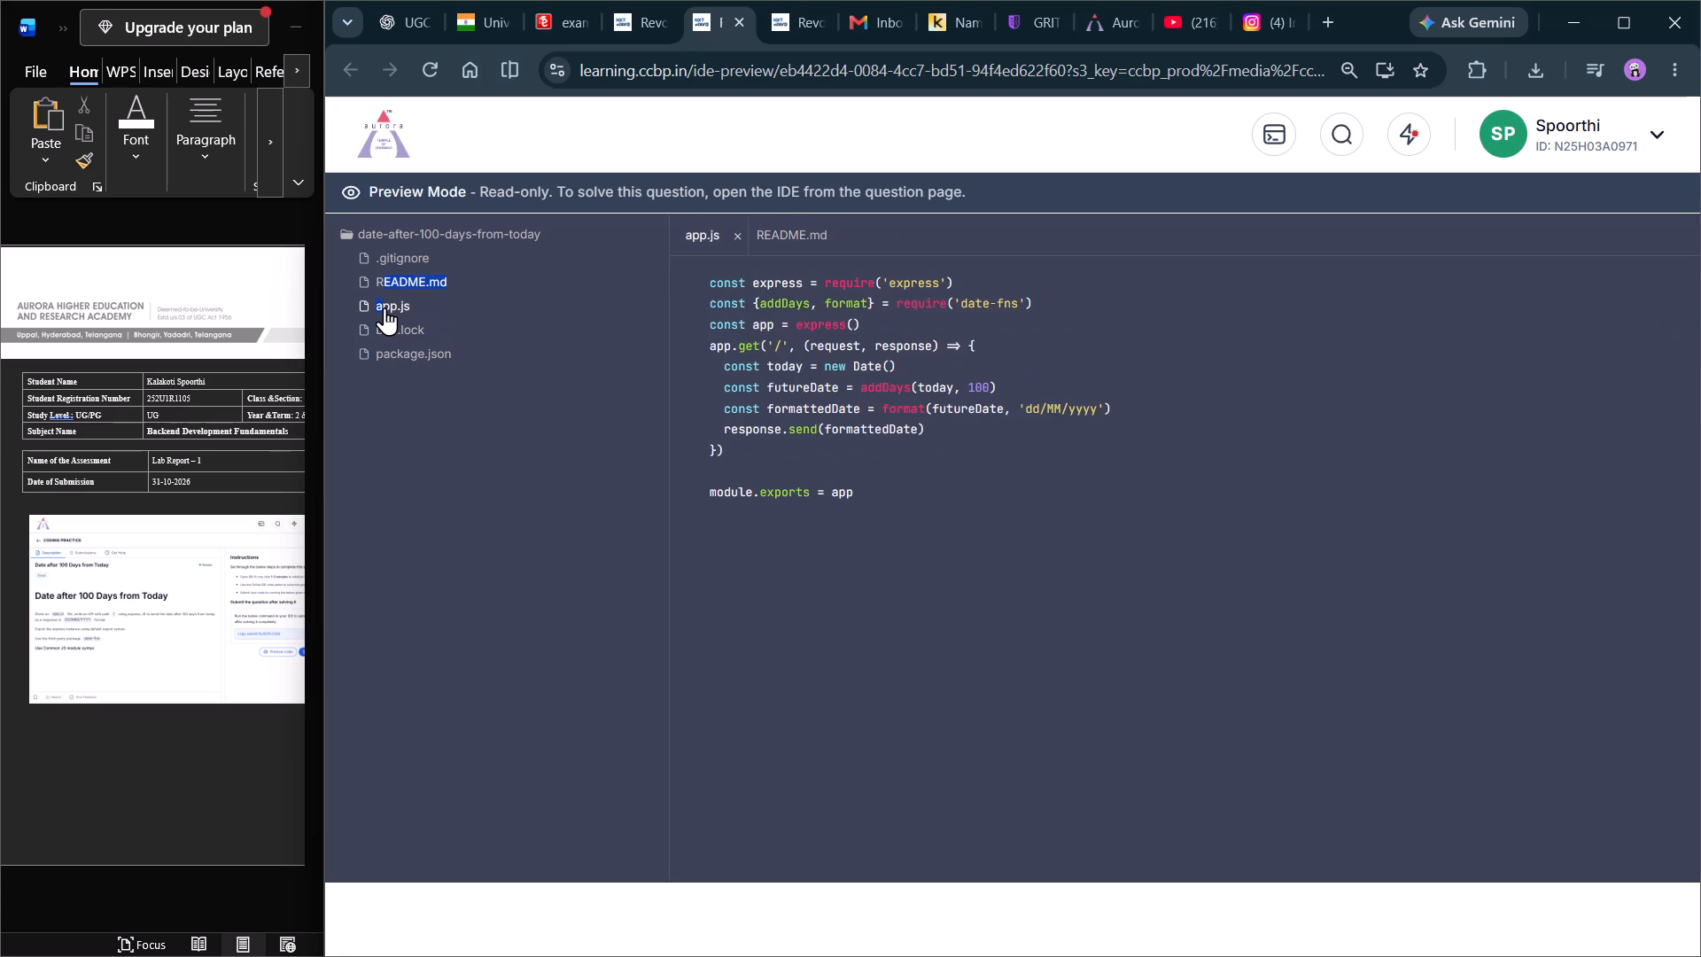
left_click(813, 603)
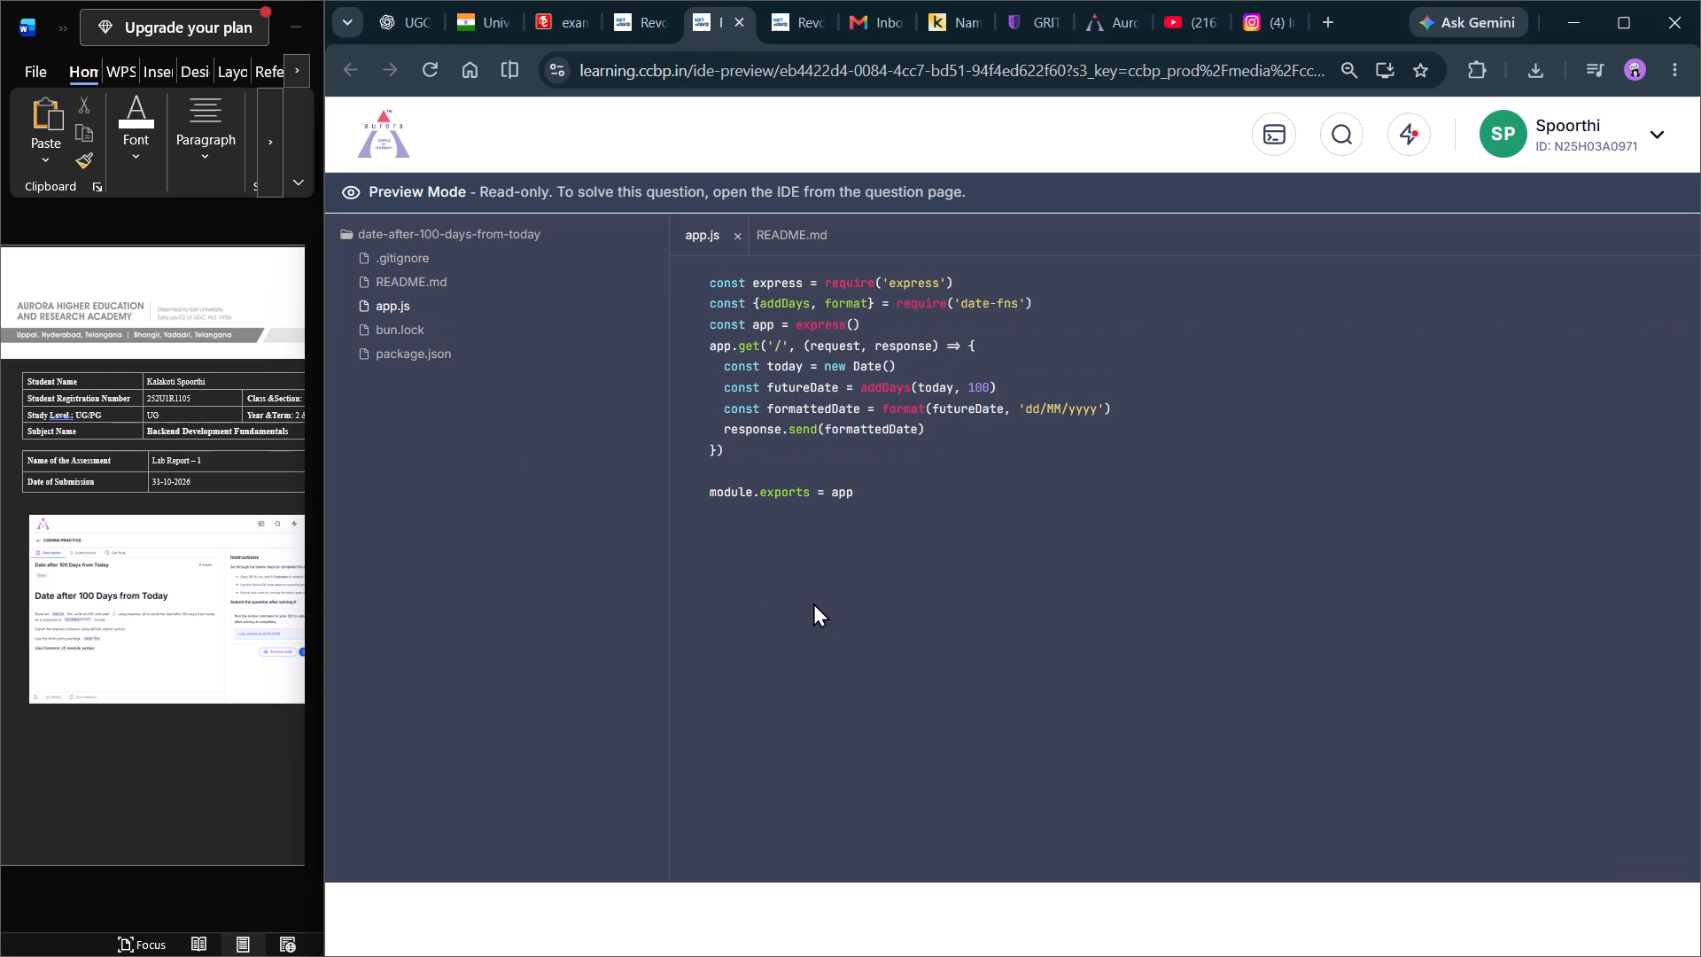
Capture a screenshot of the app.js code preview and paste it below the question screenshot in the lab report.
key("Print")
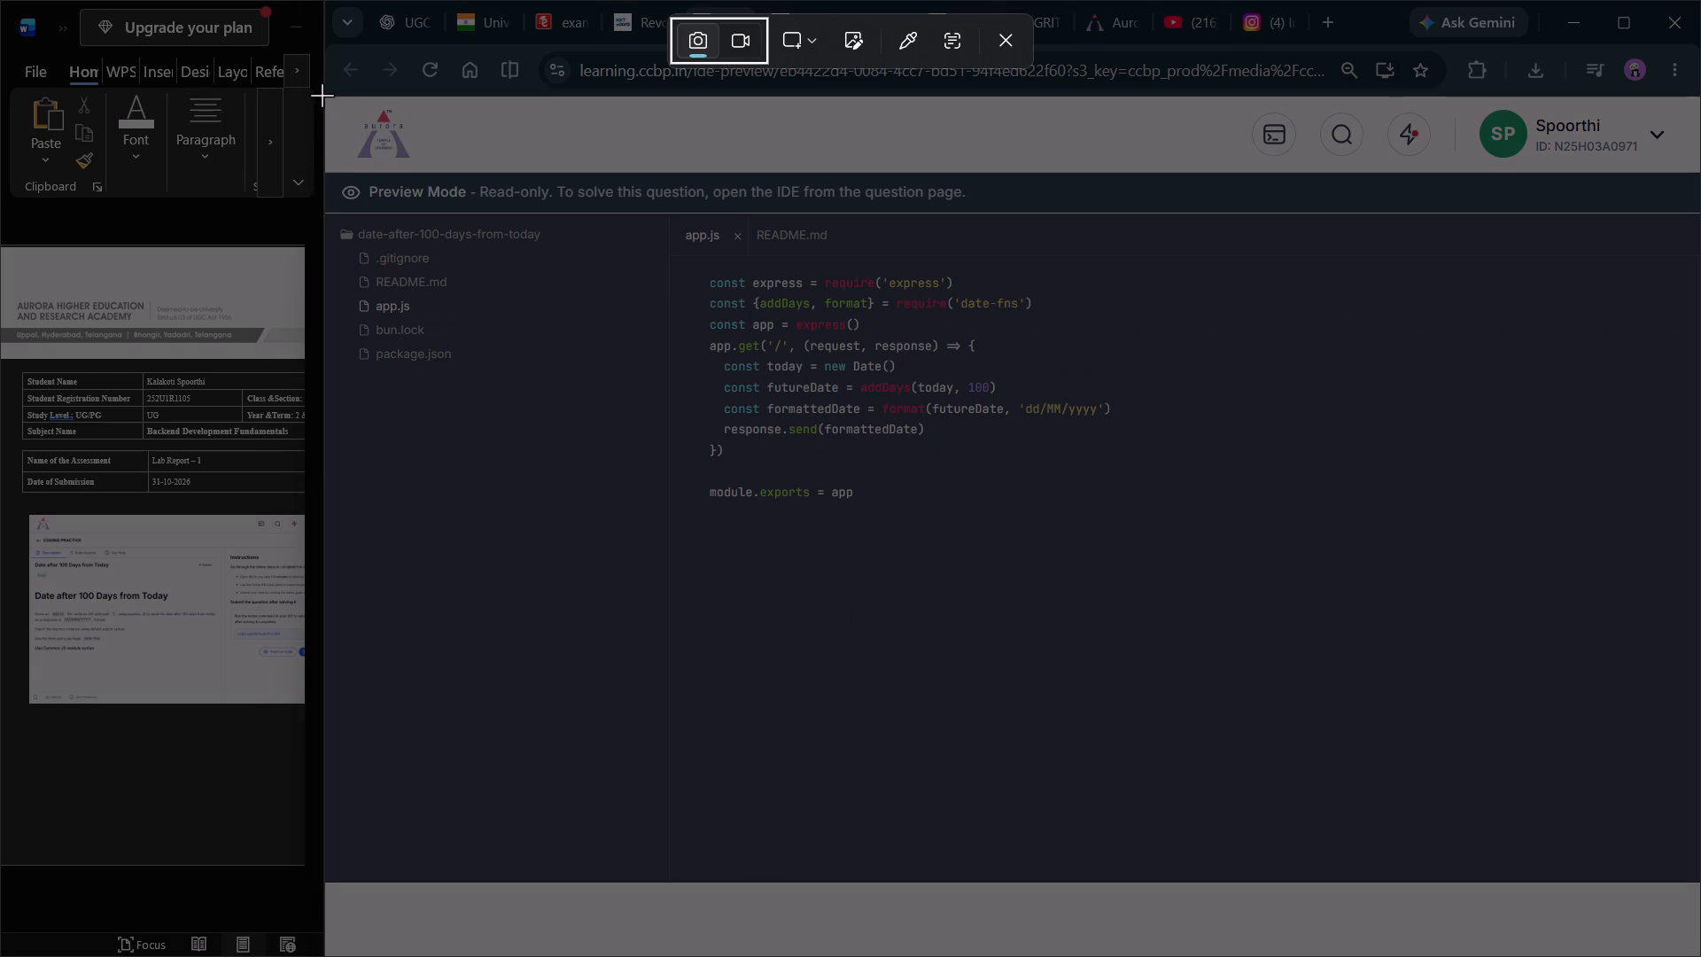
left_click_drag(322, 95, 1700, 766)
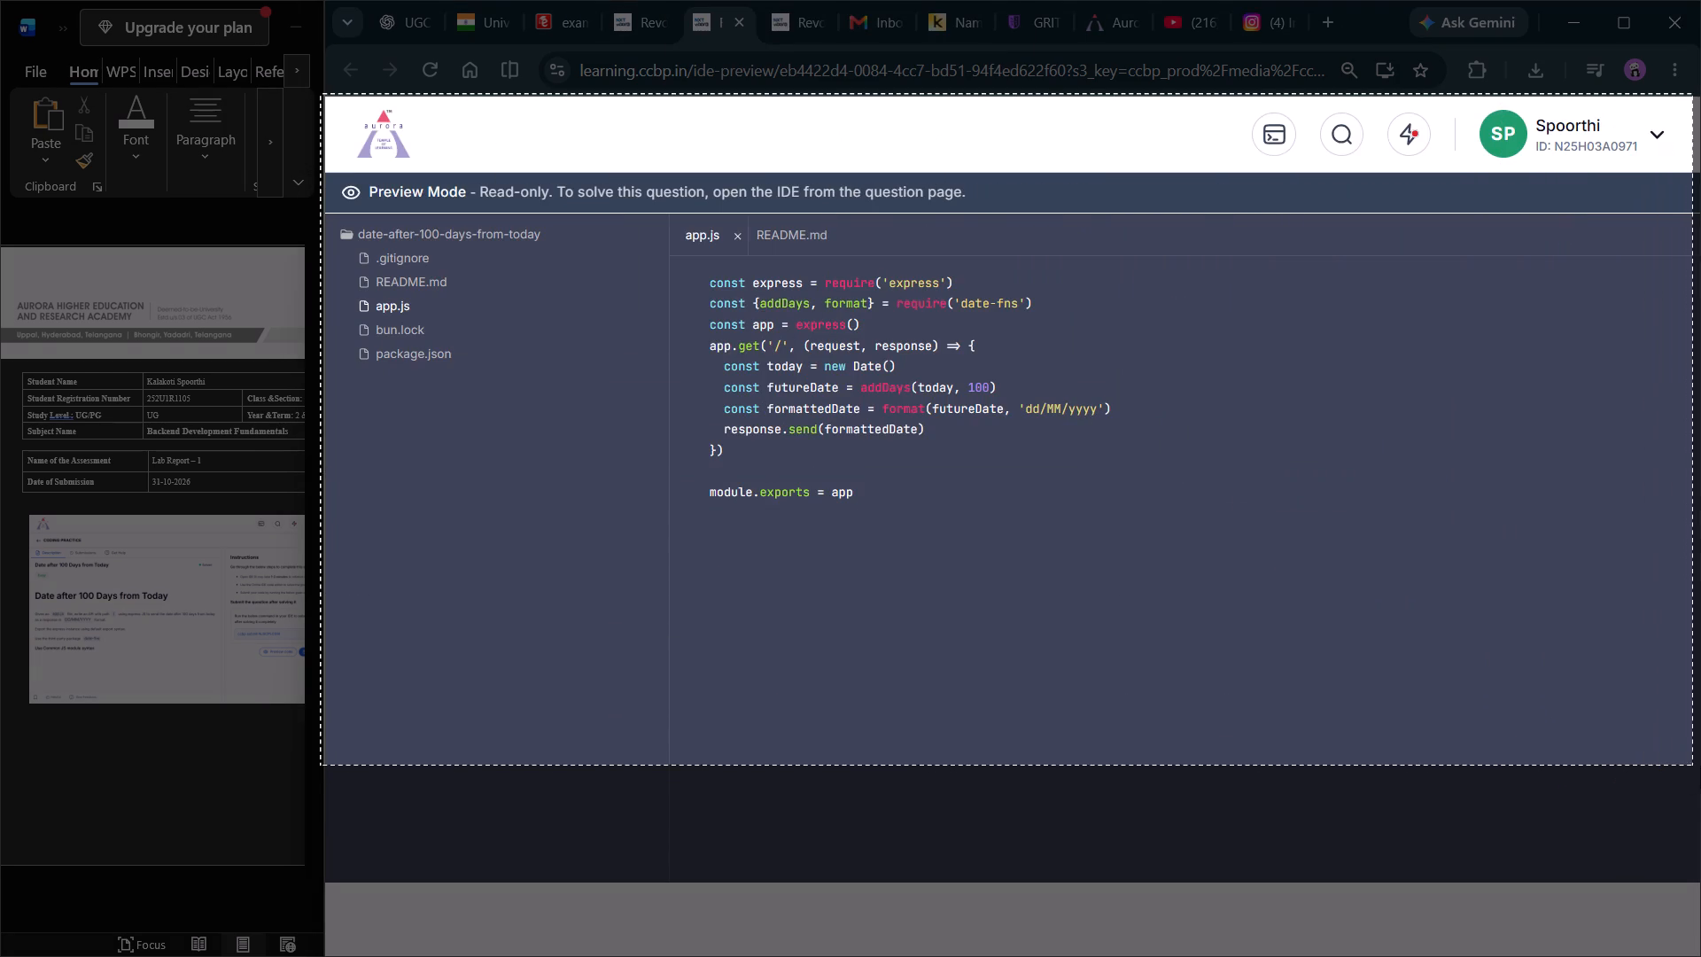
left_click_drag(1700, 766, 1700, 691)
left_click(152, 730)
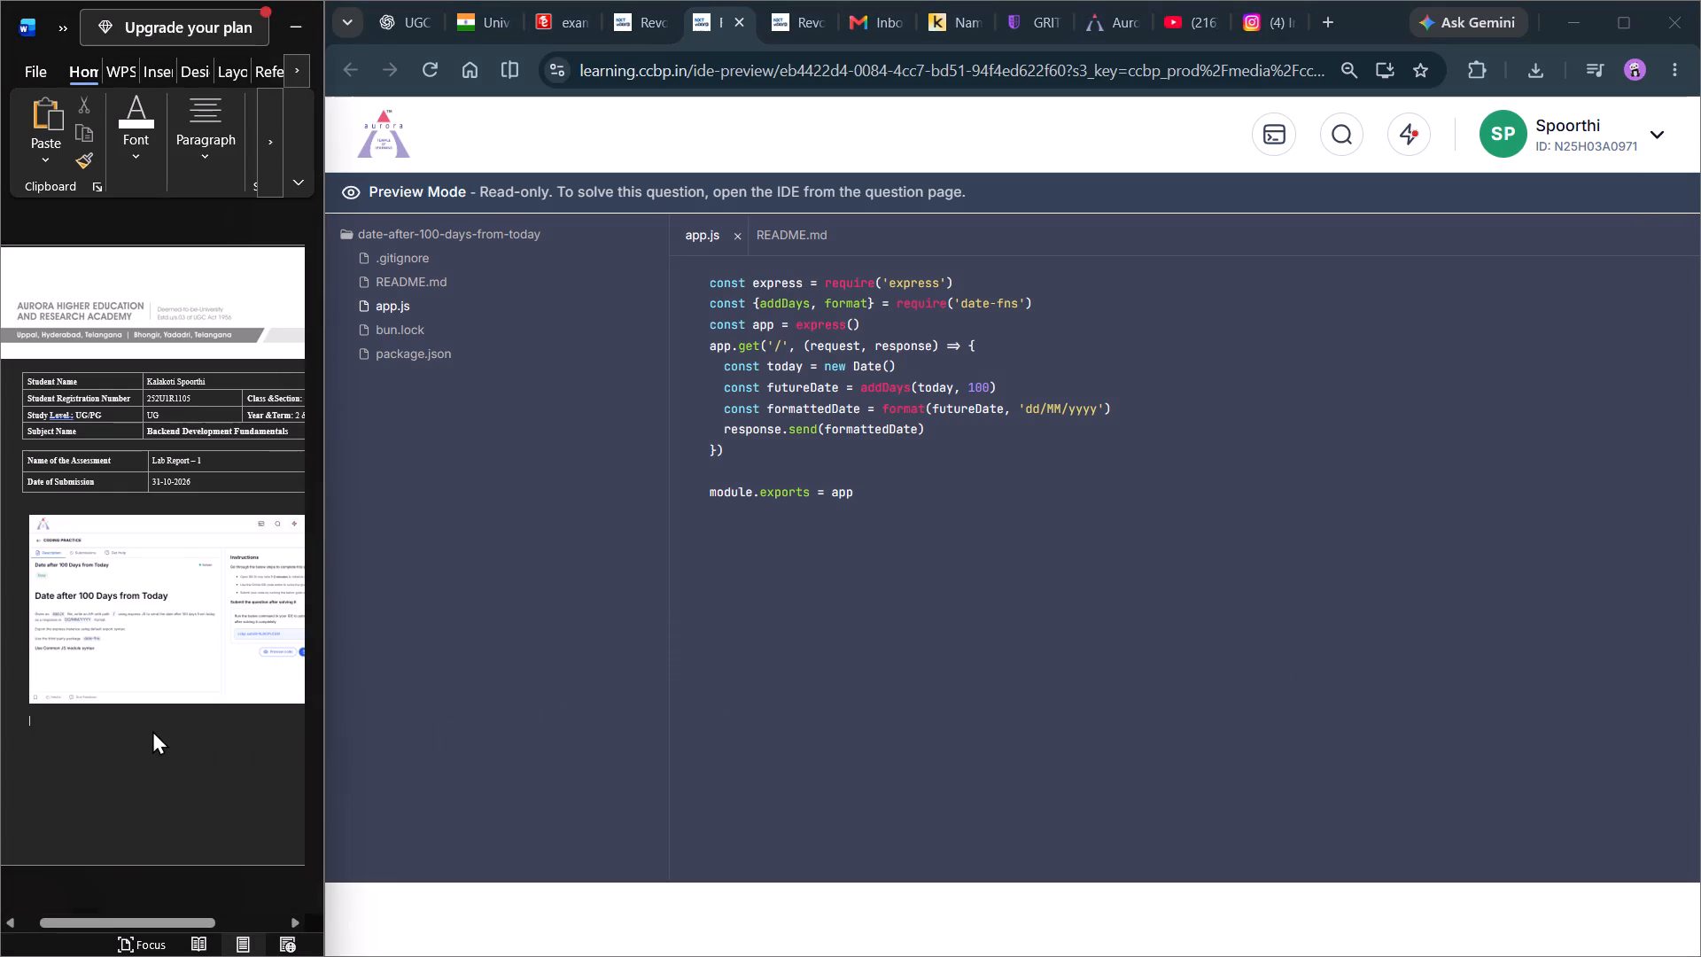
key("ctrl+v")
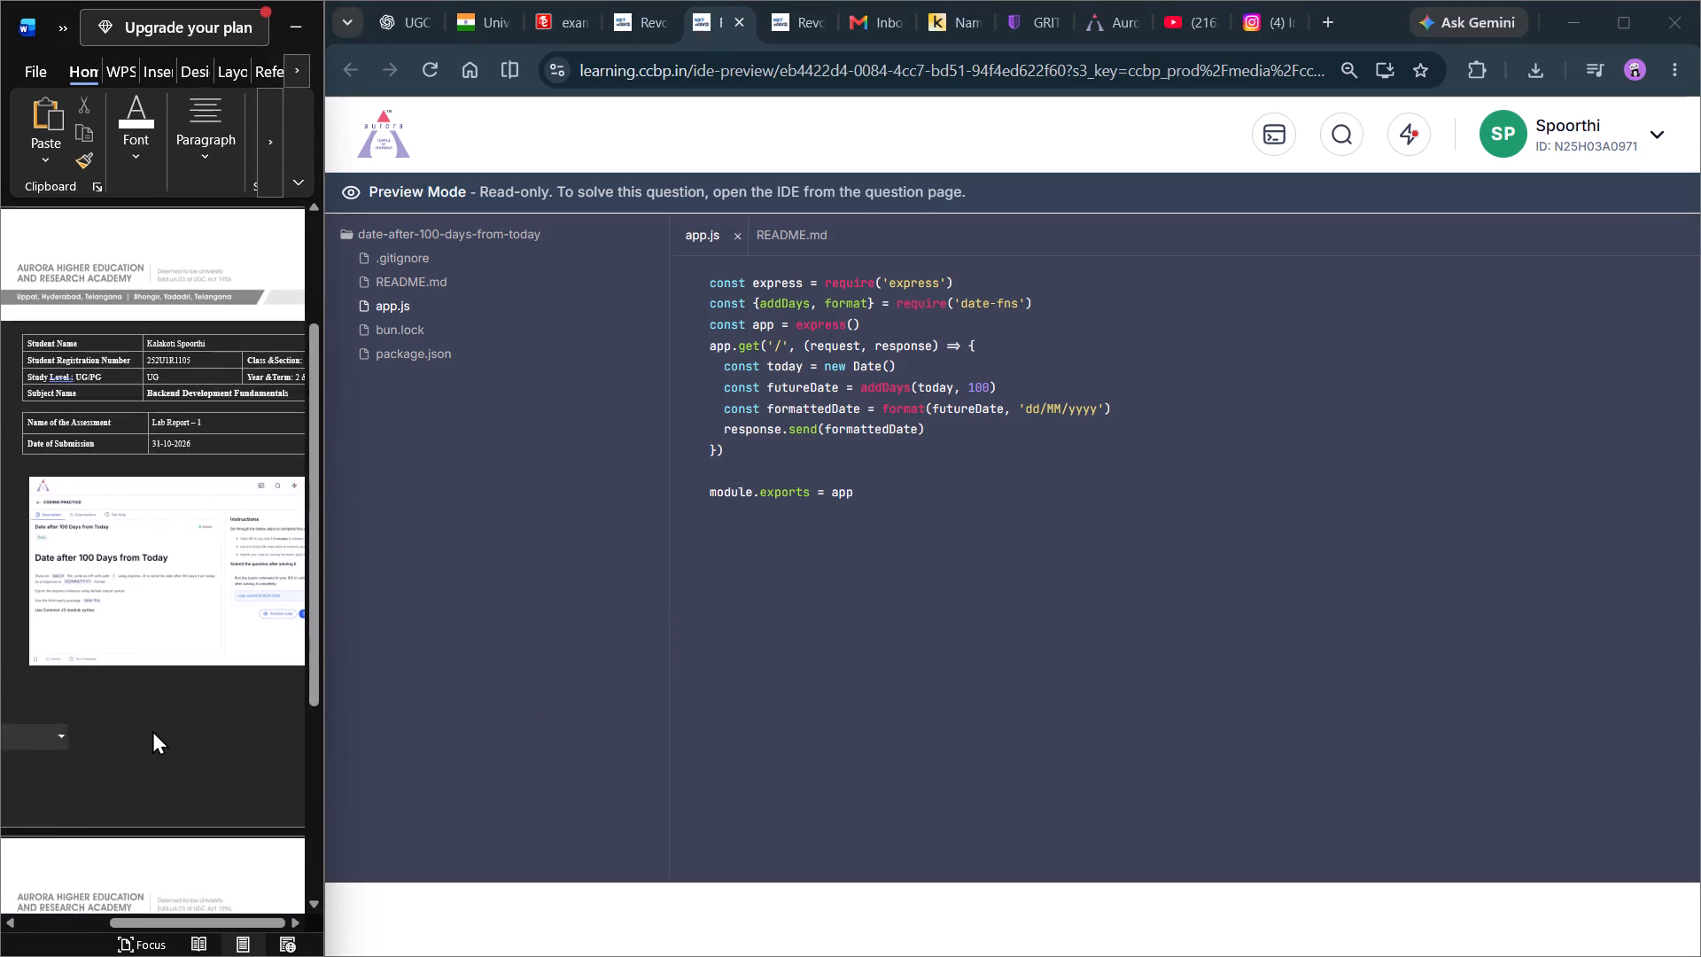
Crop the empty area off the bottom of the pasted app.js screenshot, ending just below the module.exports line.
scroll(152, 730, "right", 2)
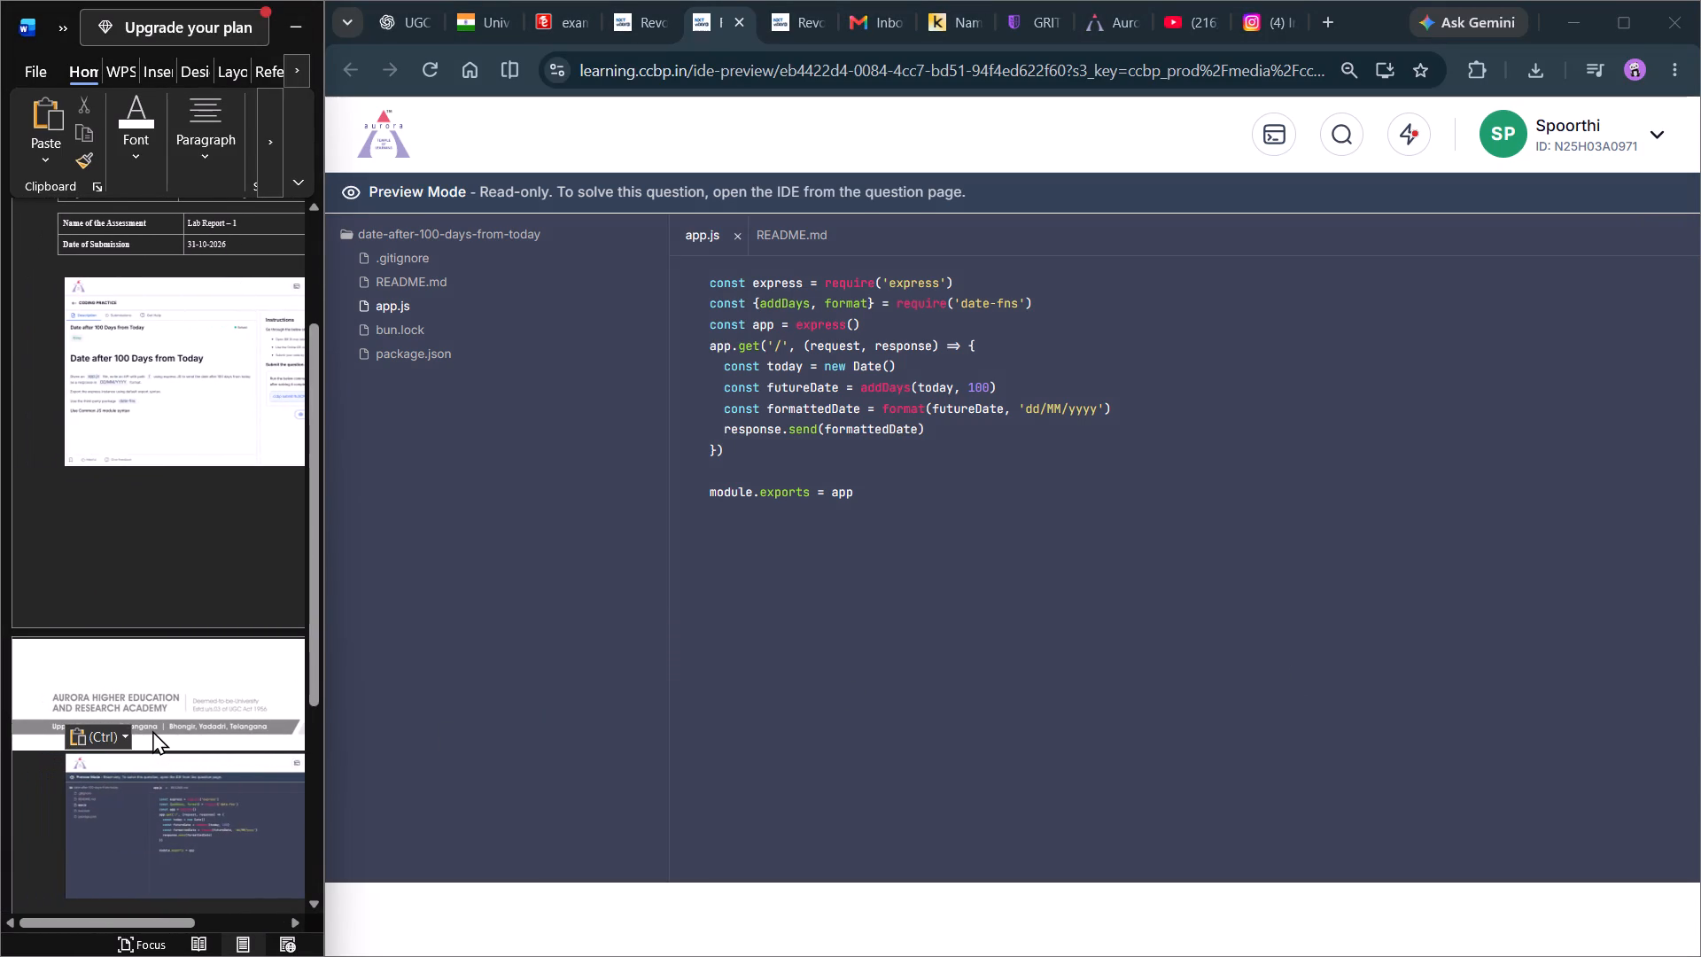
left_click(148, 799)
left_click(148, 799)
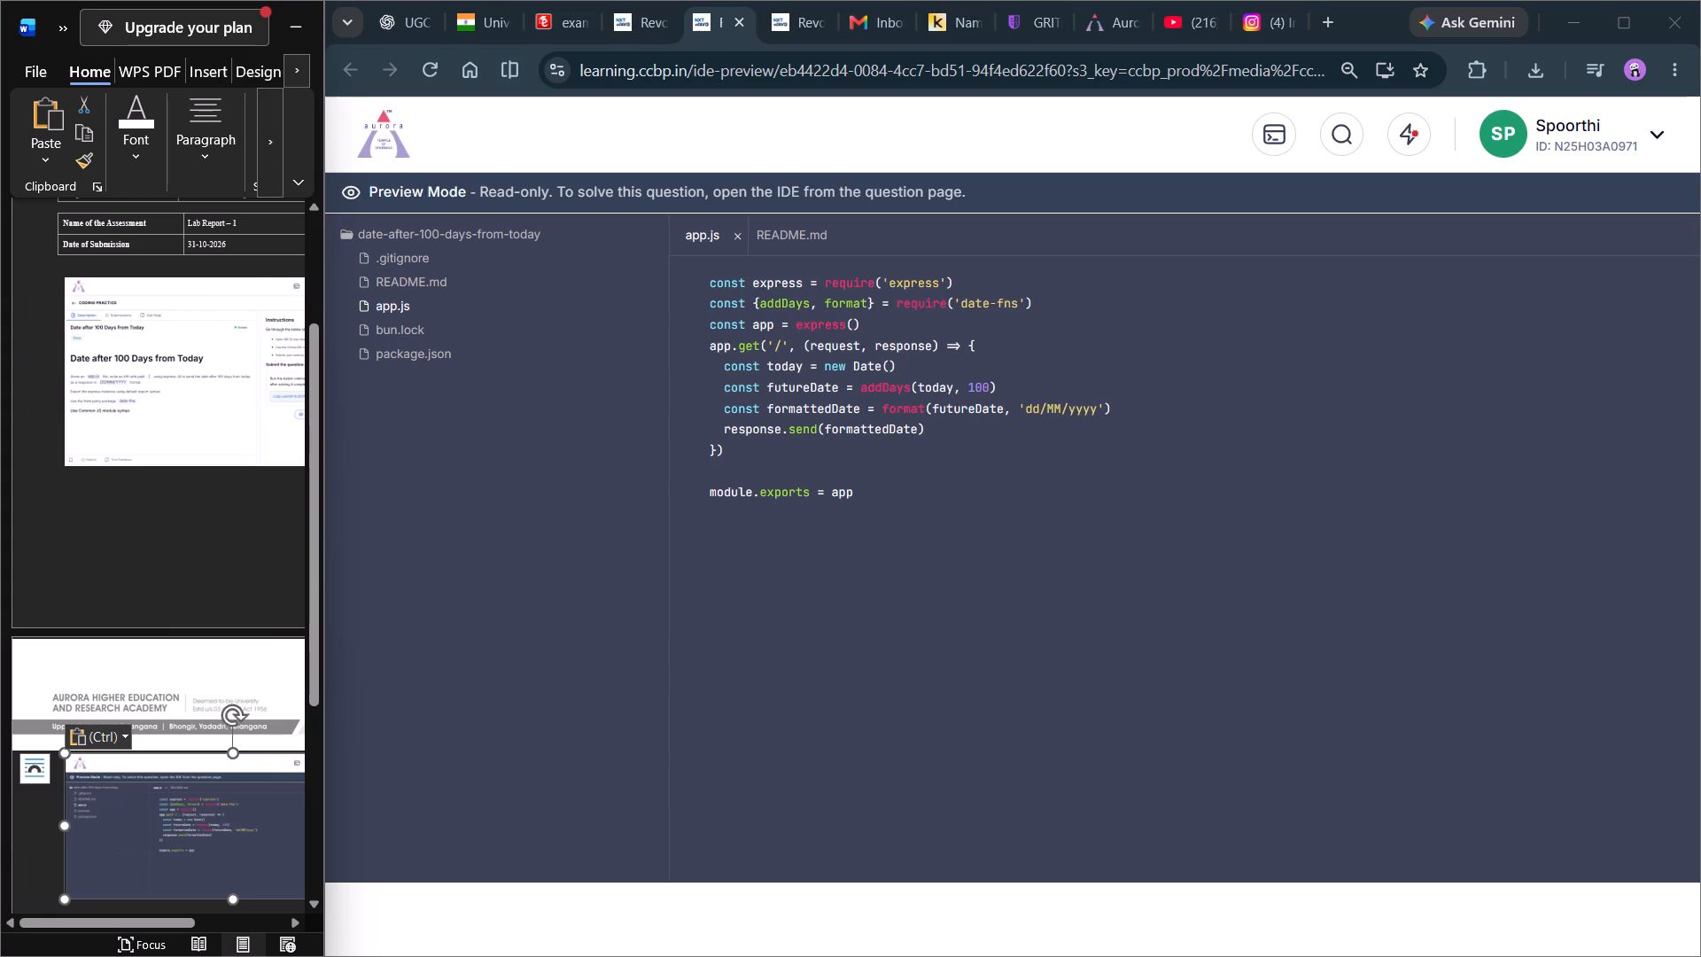
right_click(148, 799)
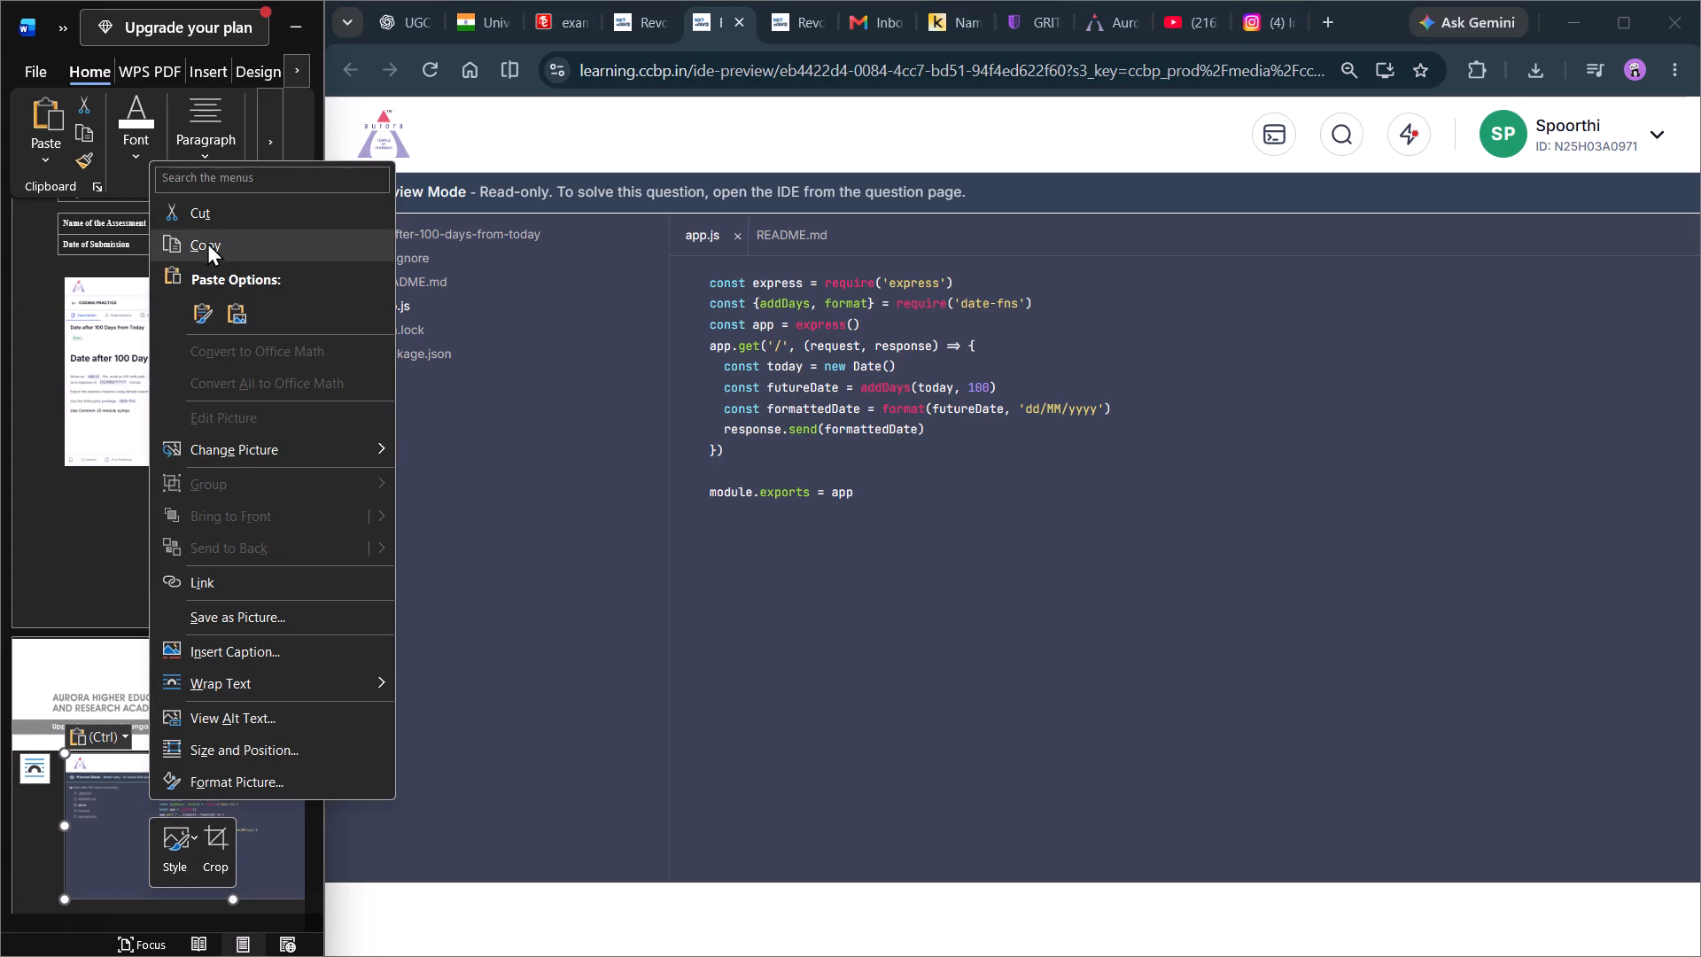
left_click(200, 832)
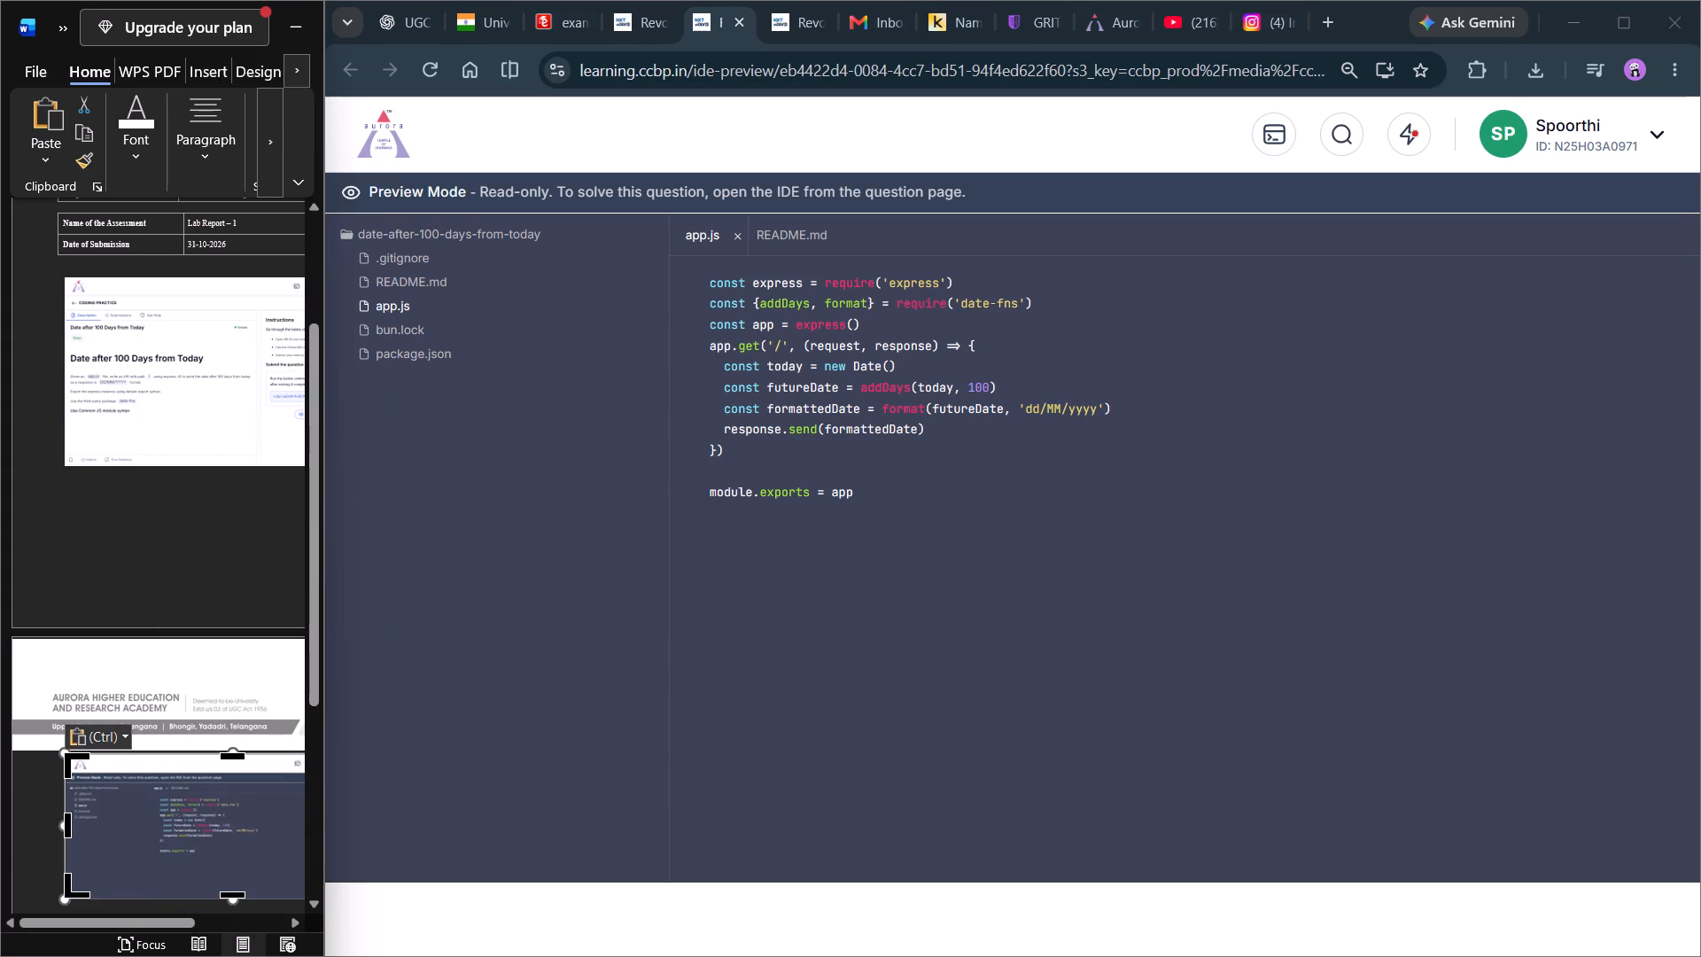
left_click_drag(237, 896, 237, 869)
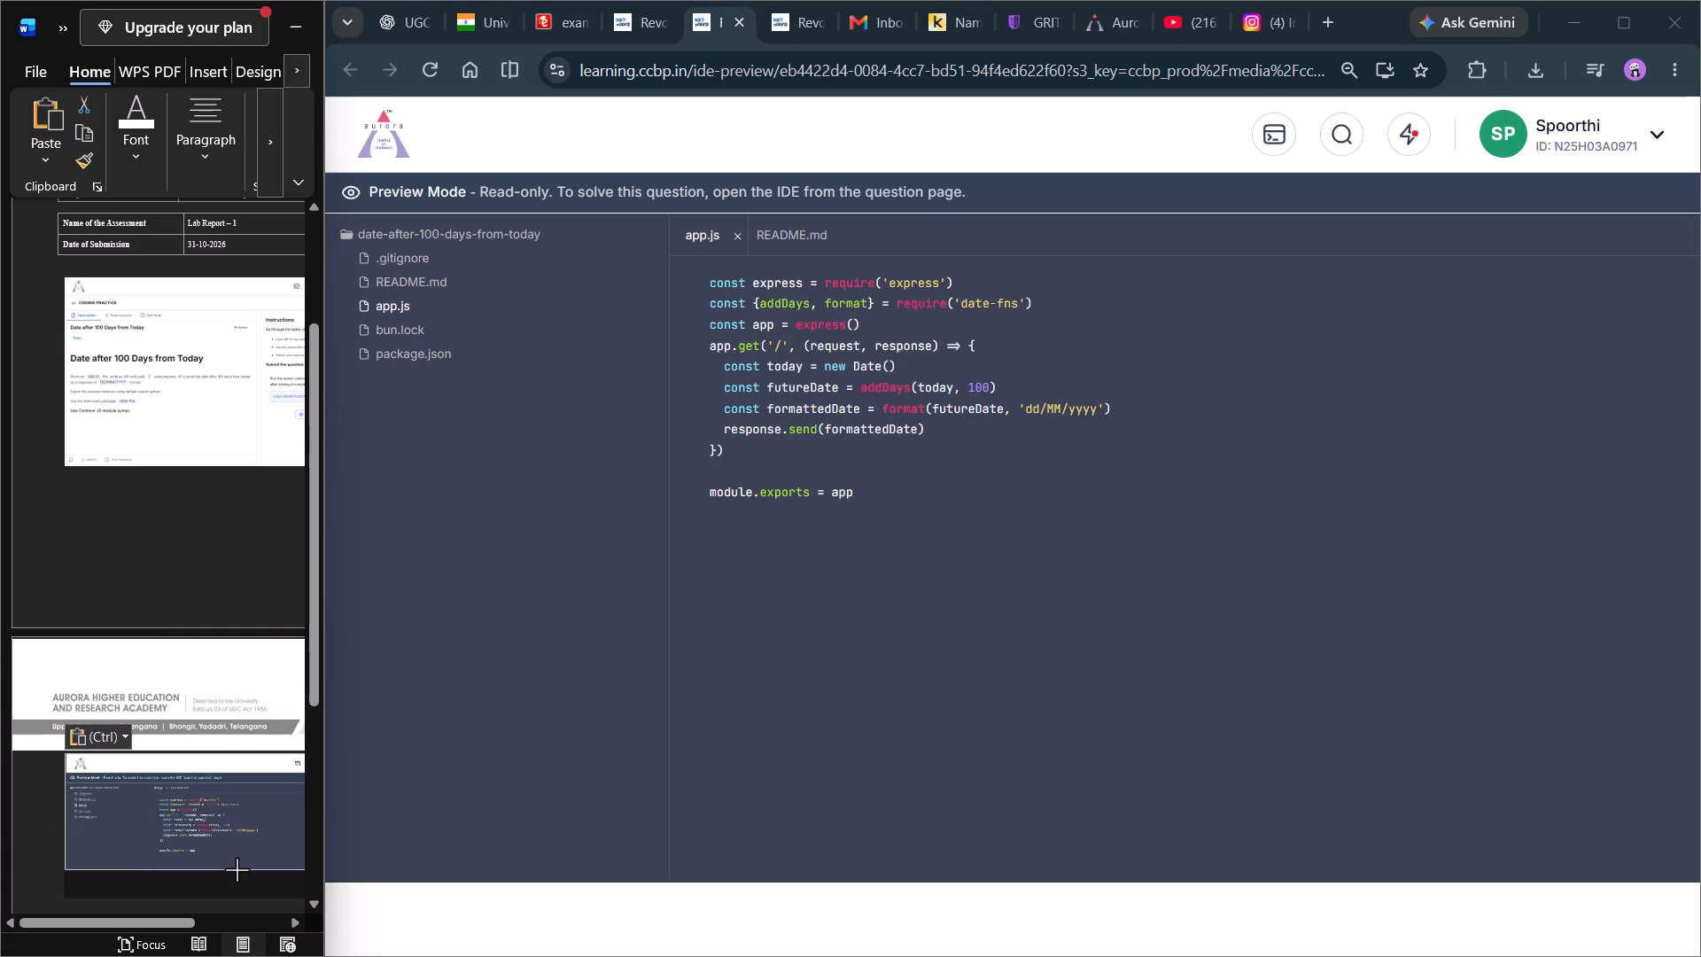
left_click_drag(237, 869, 237, 860)
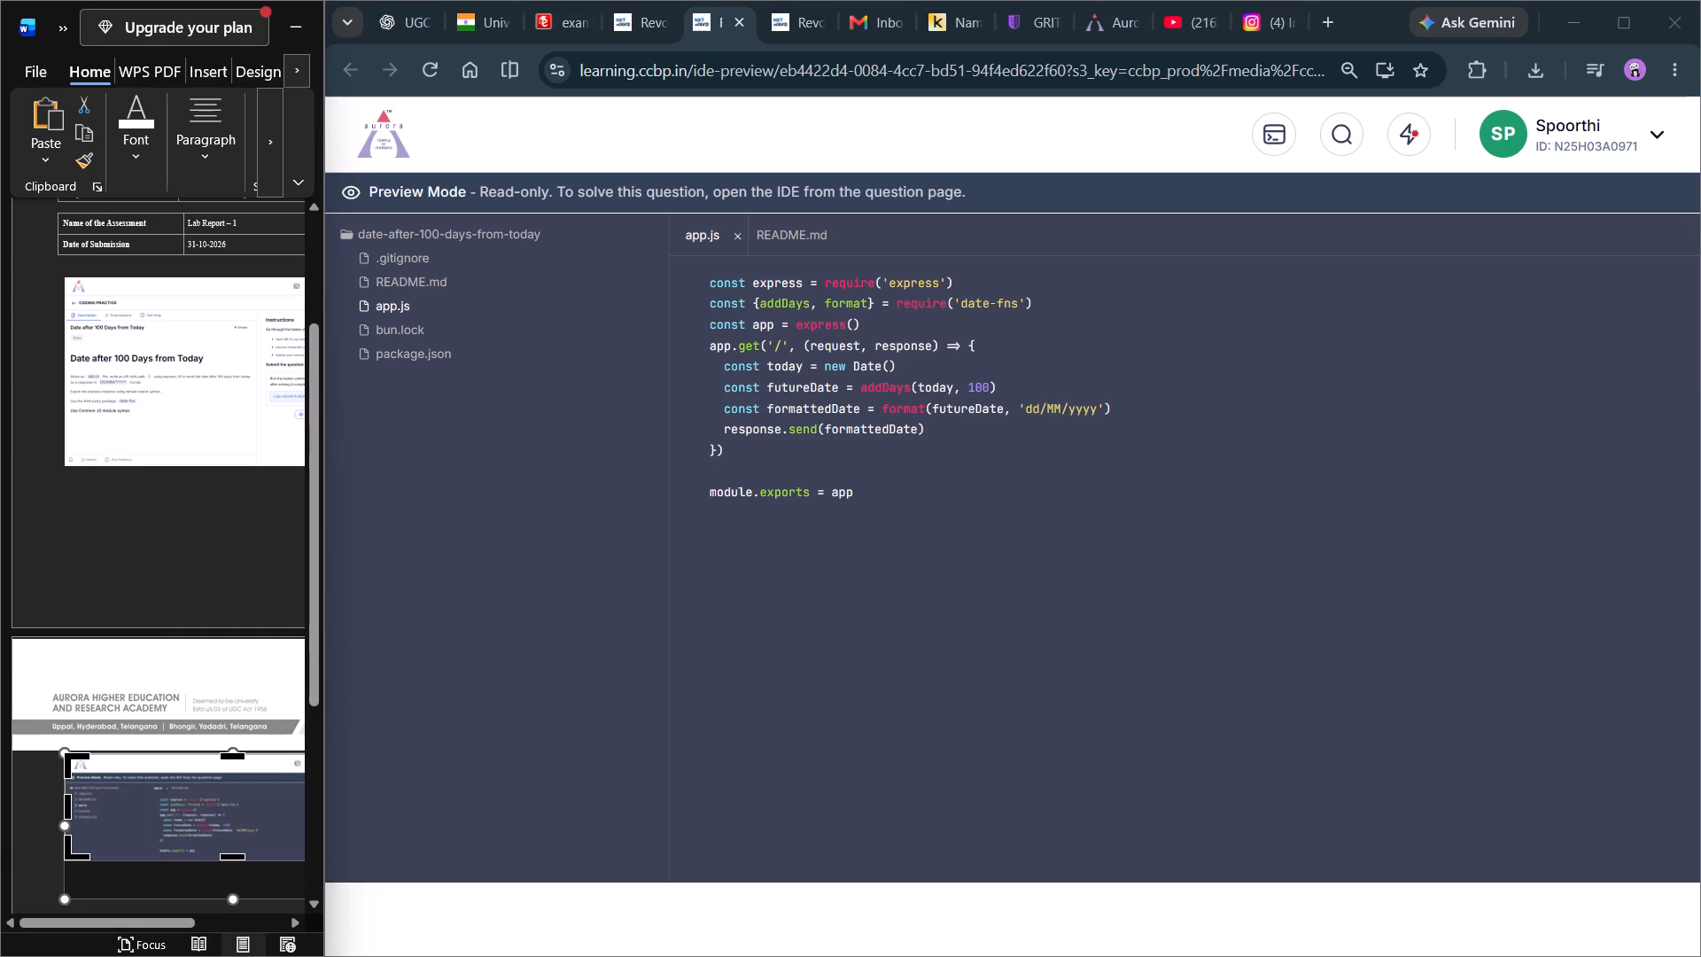
key("Return")
left_click(217, 842)
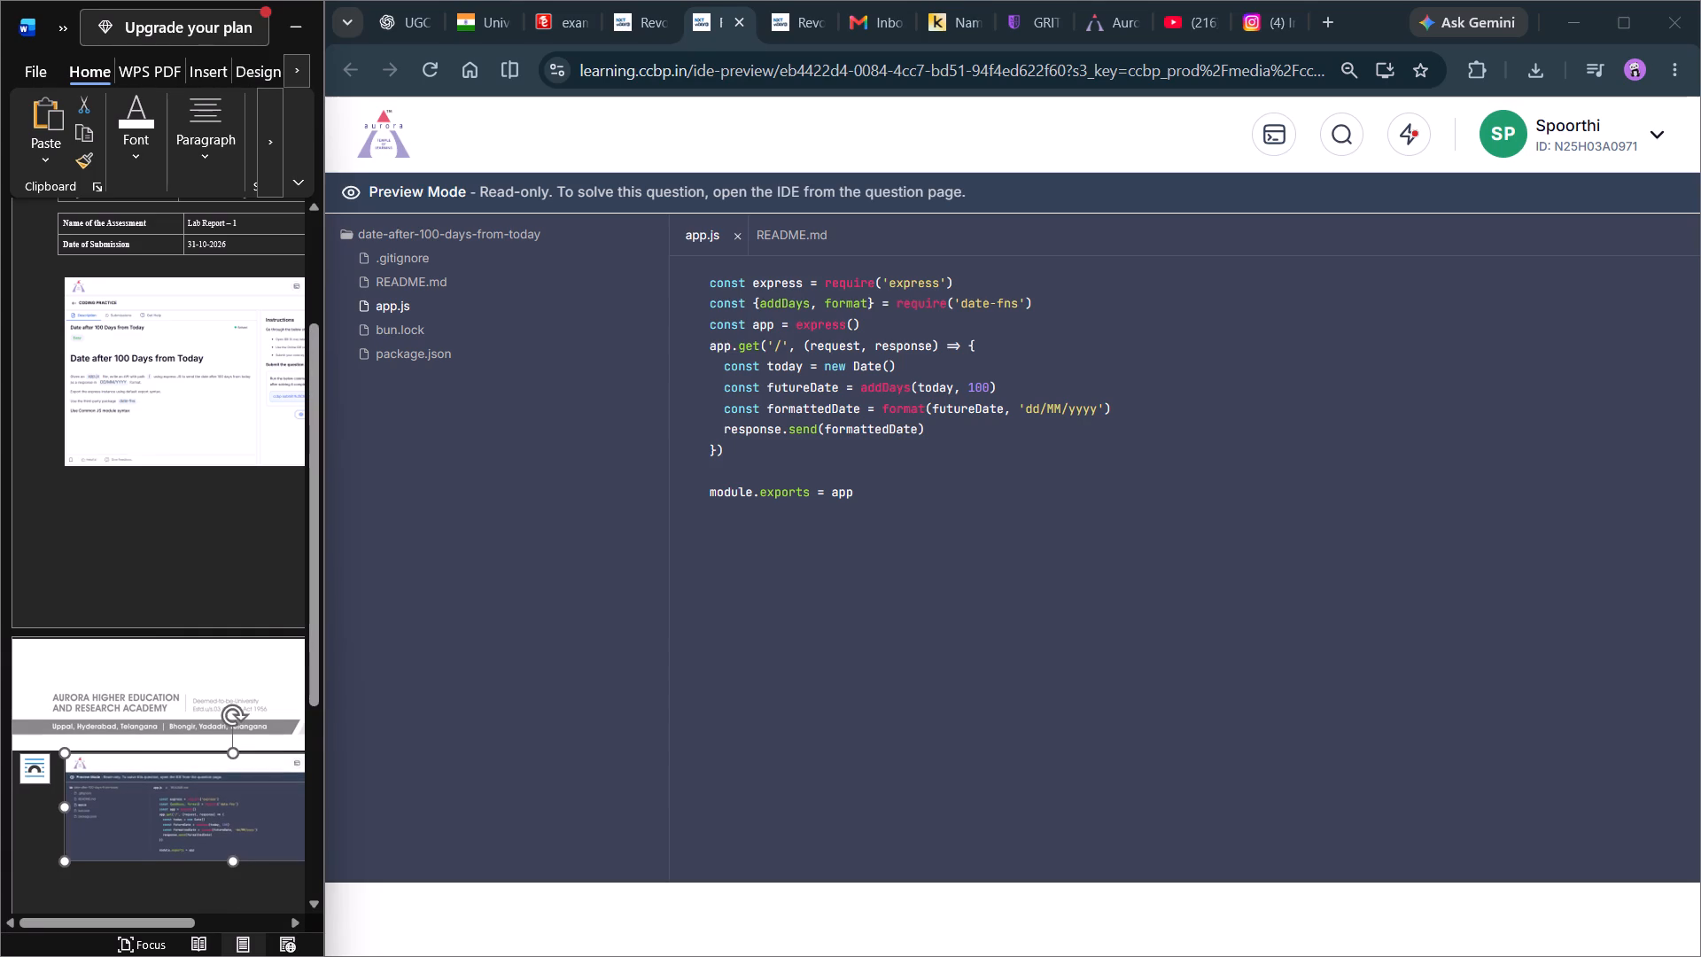
right_click(217, 842)
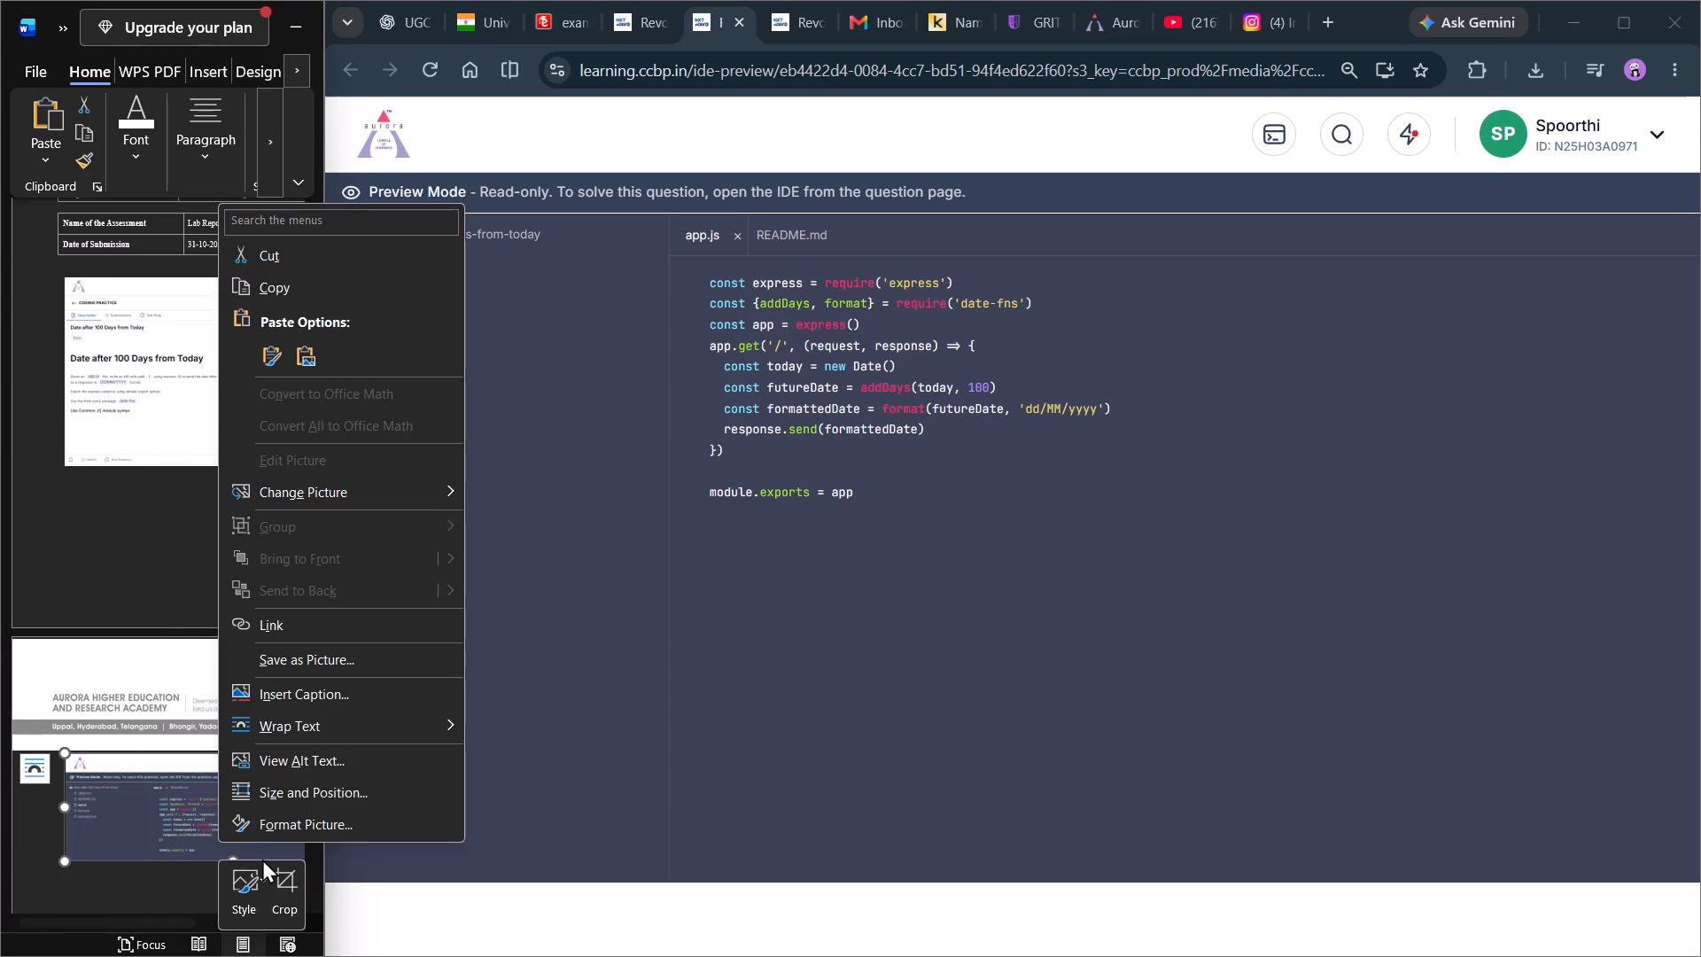
left_click(280, 871)
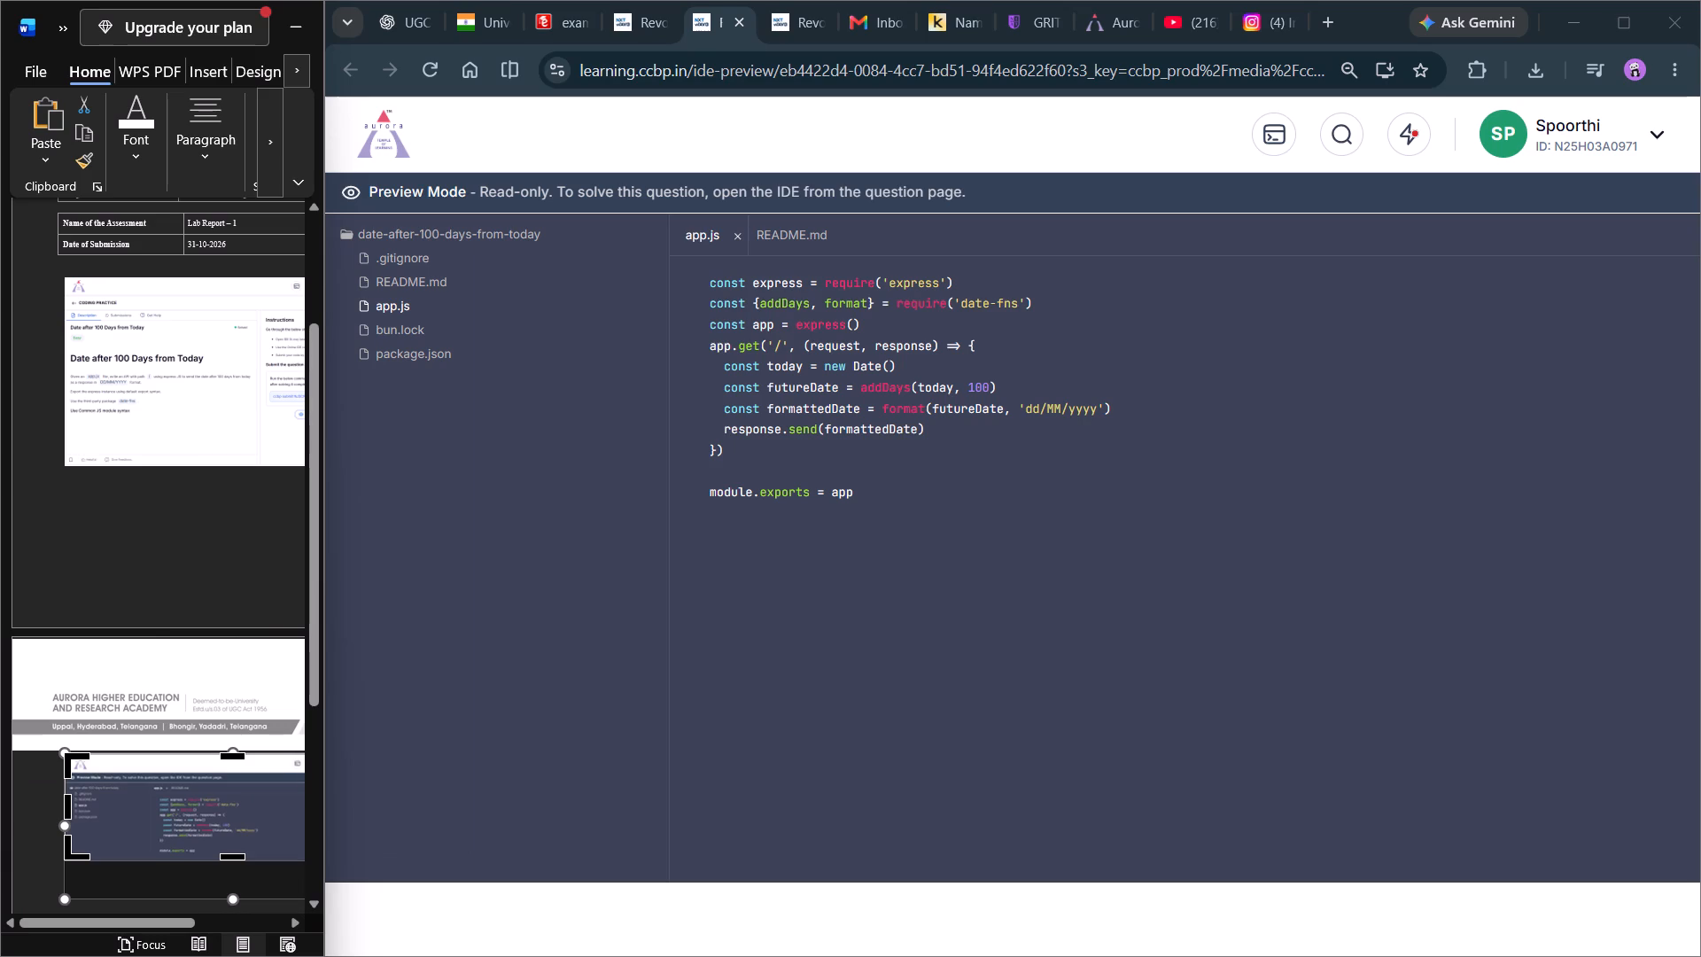
left_click(230, 853)
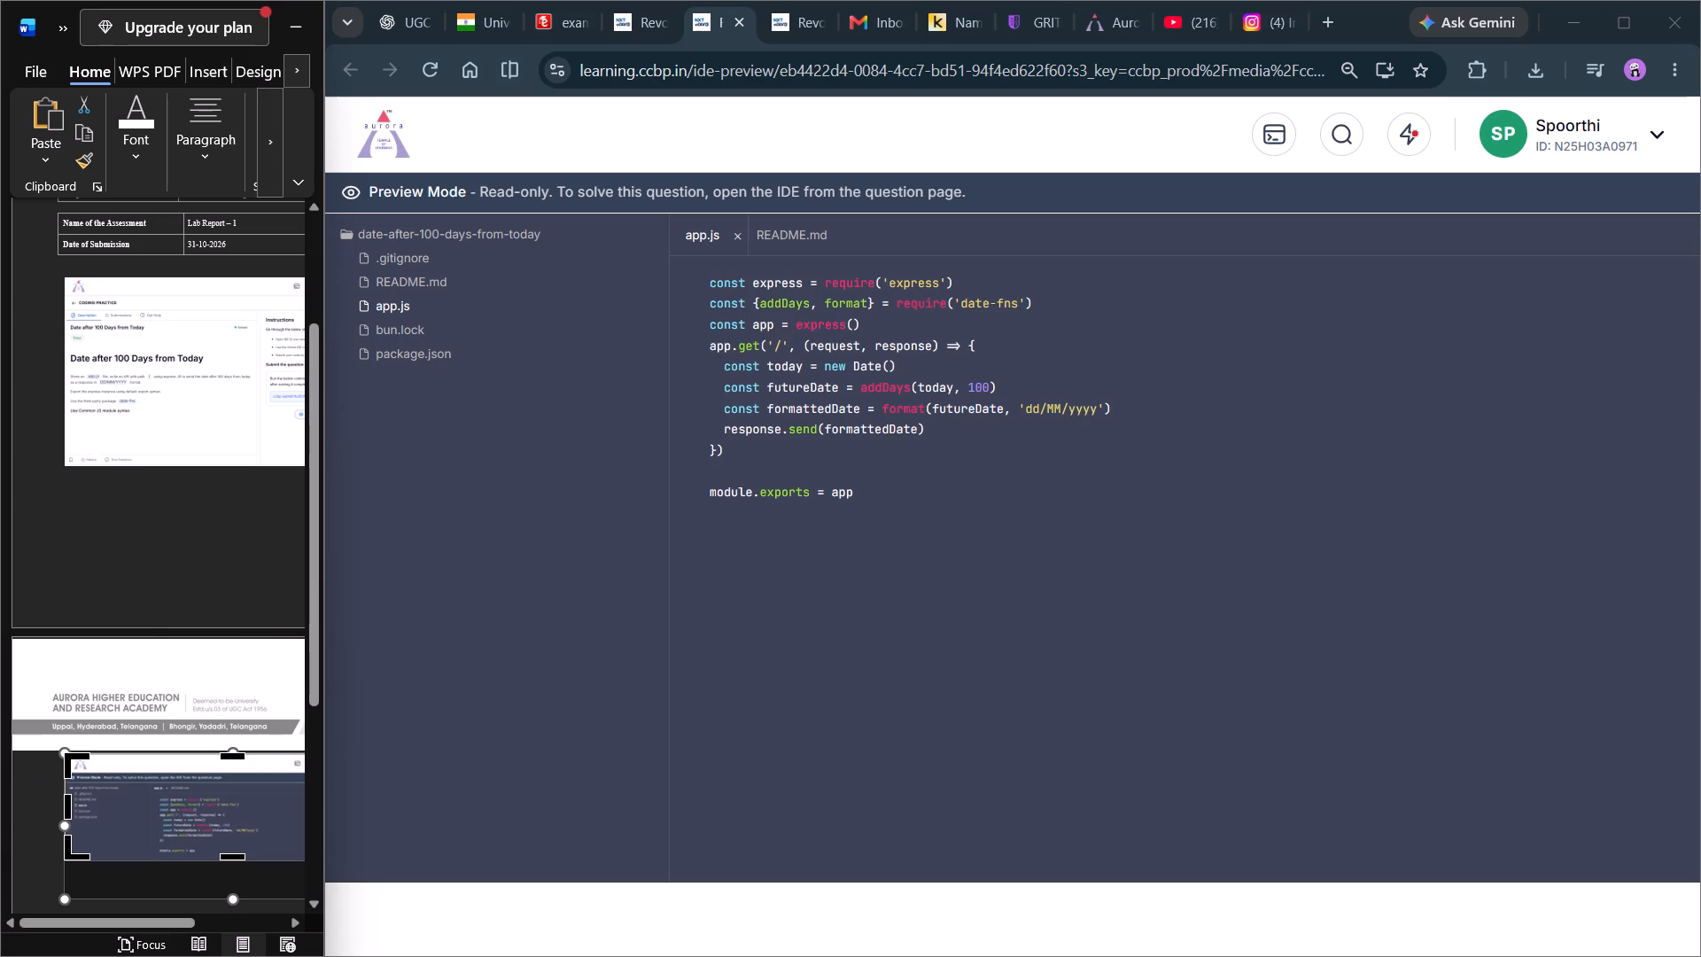
left_click(230, 853)
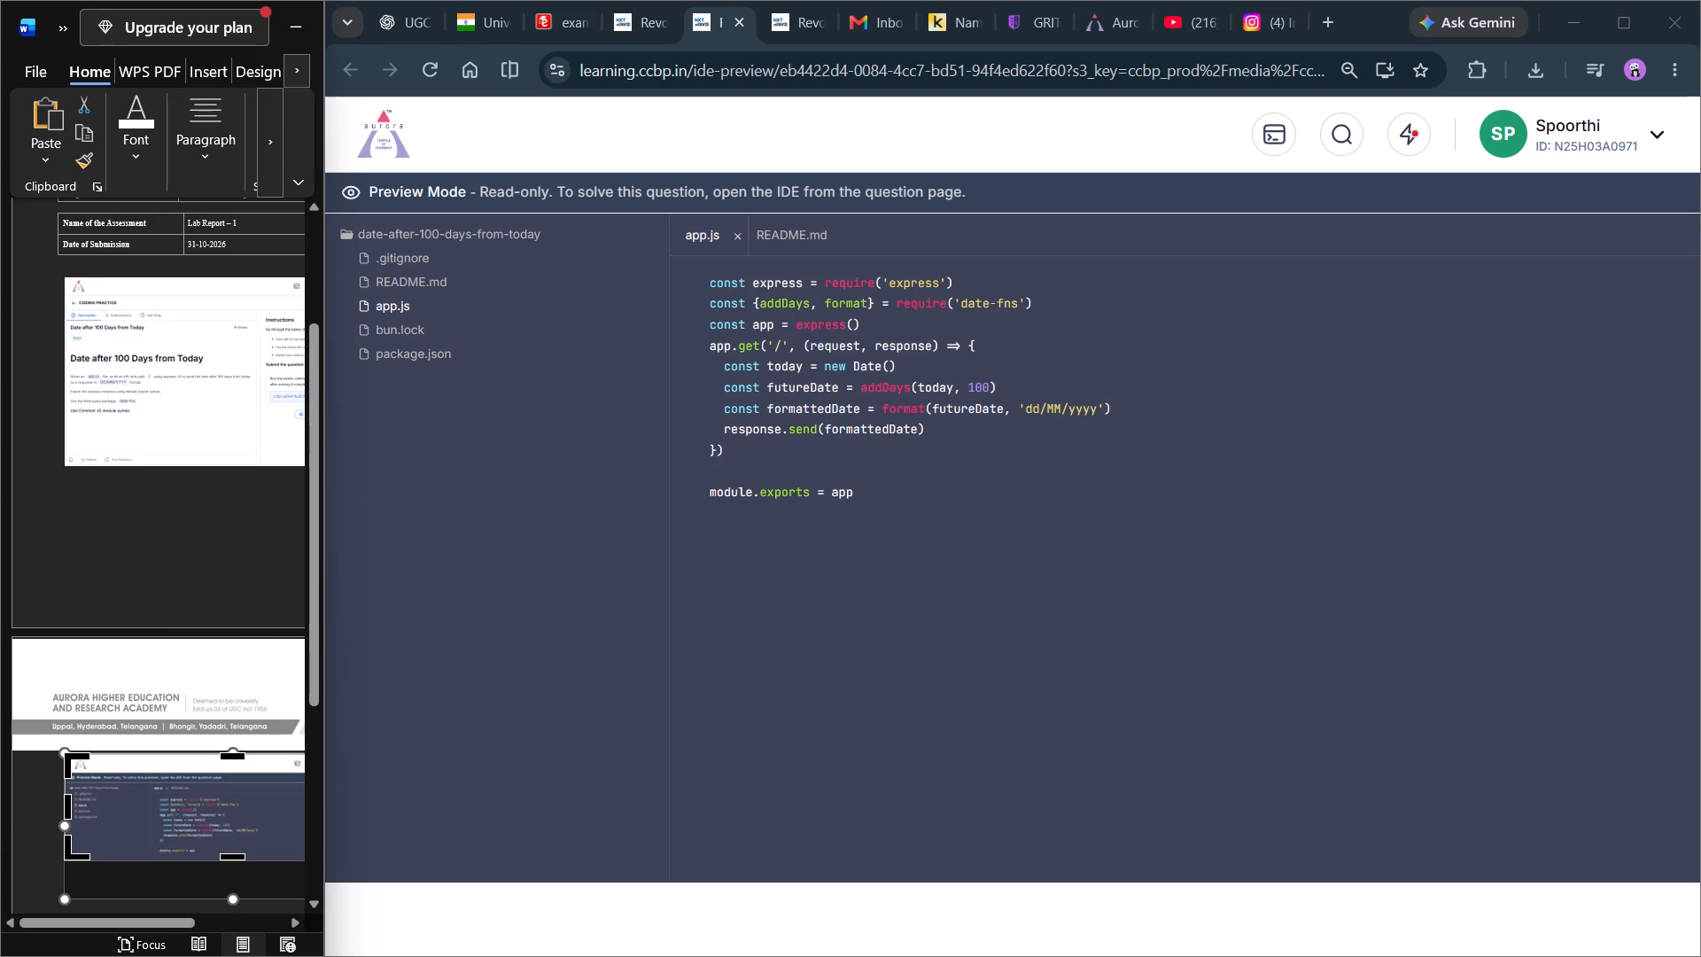
left_click(228, 860)
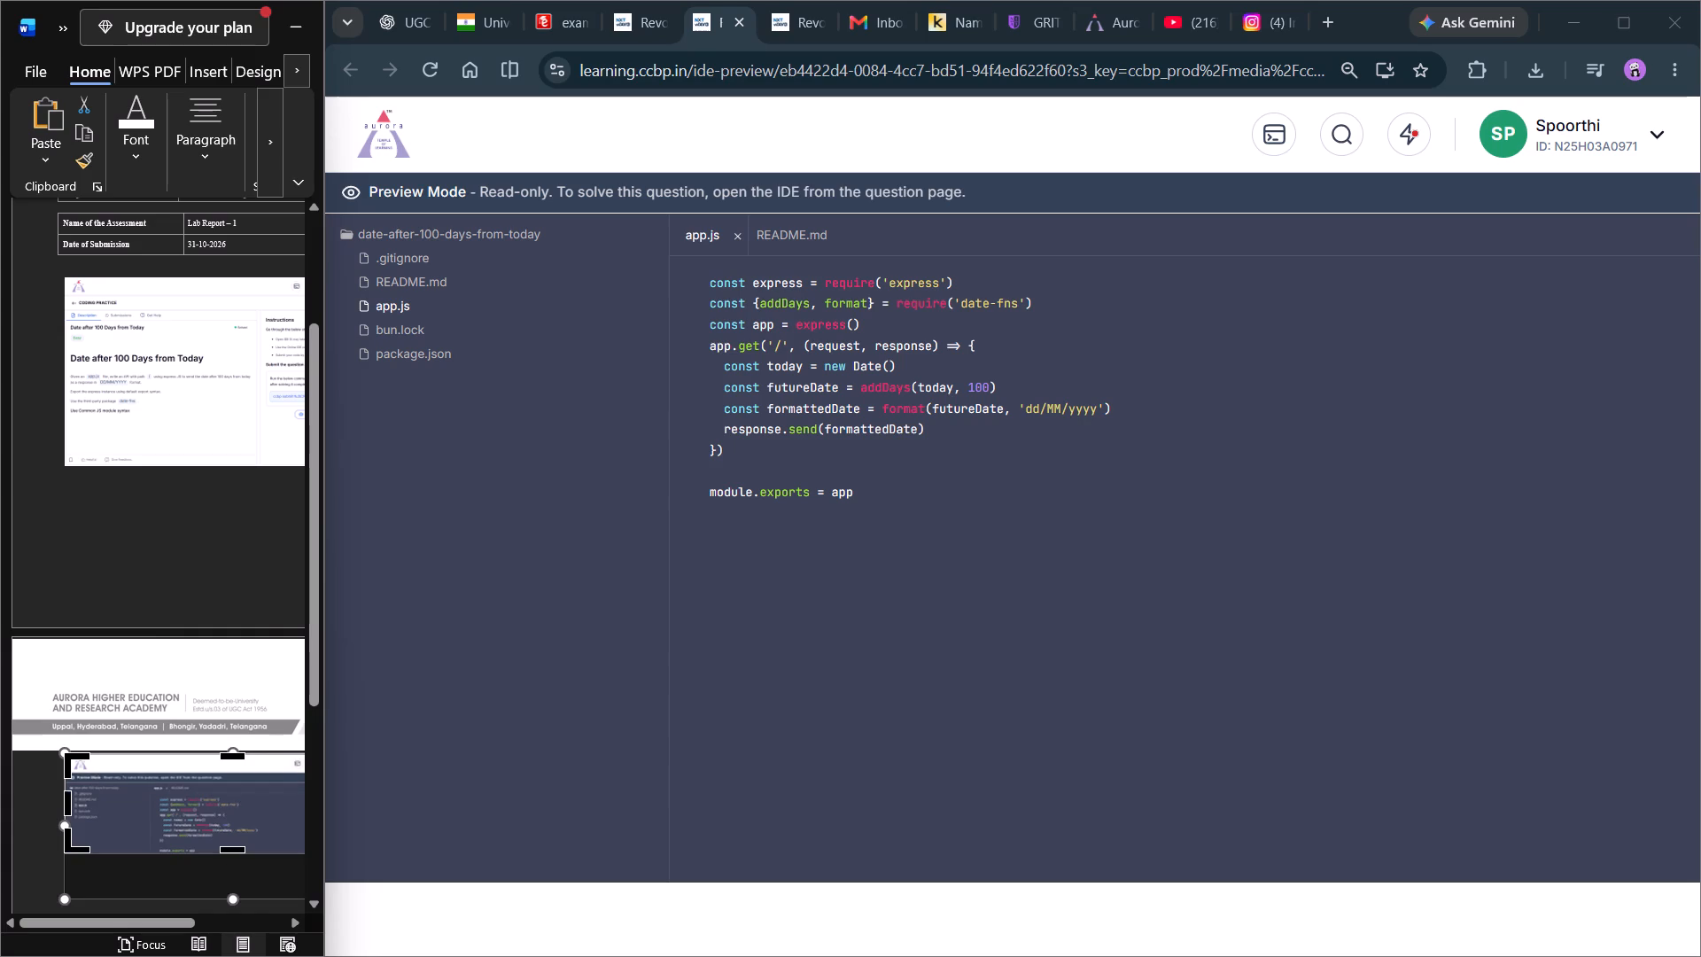
key("Return")
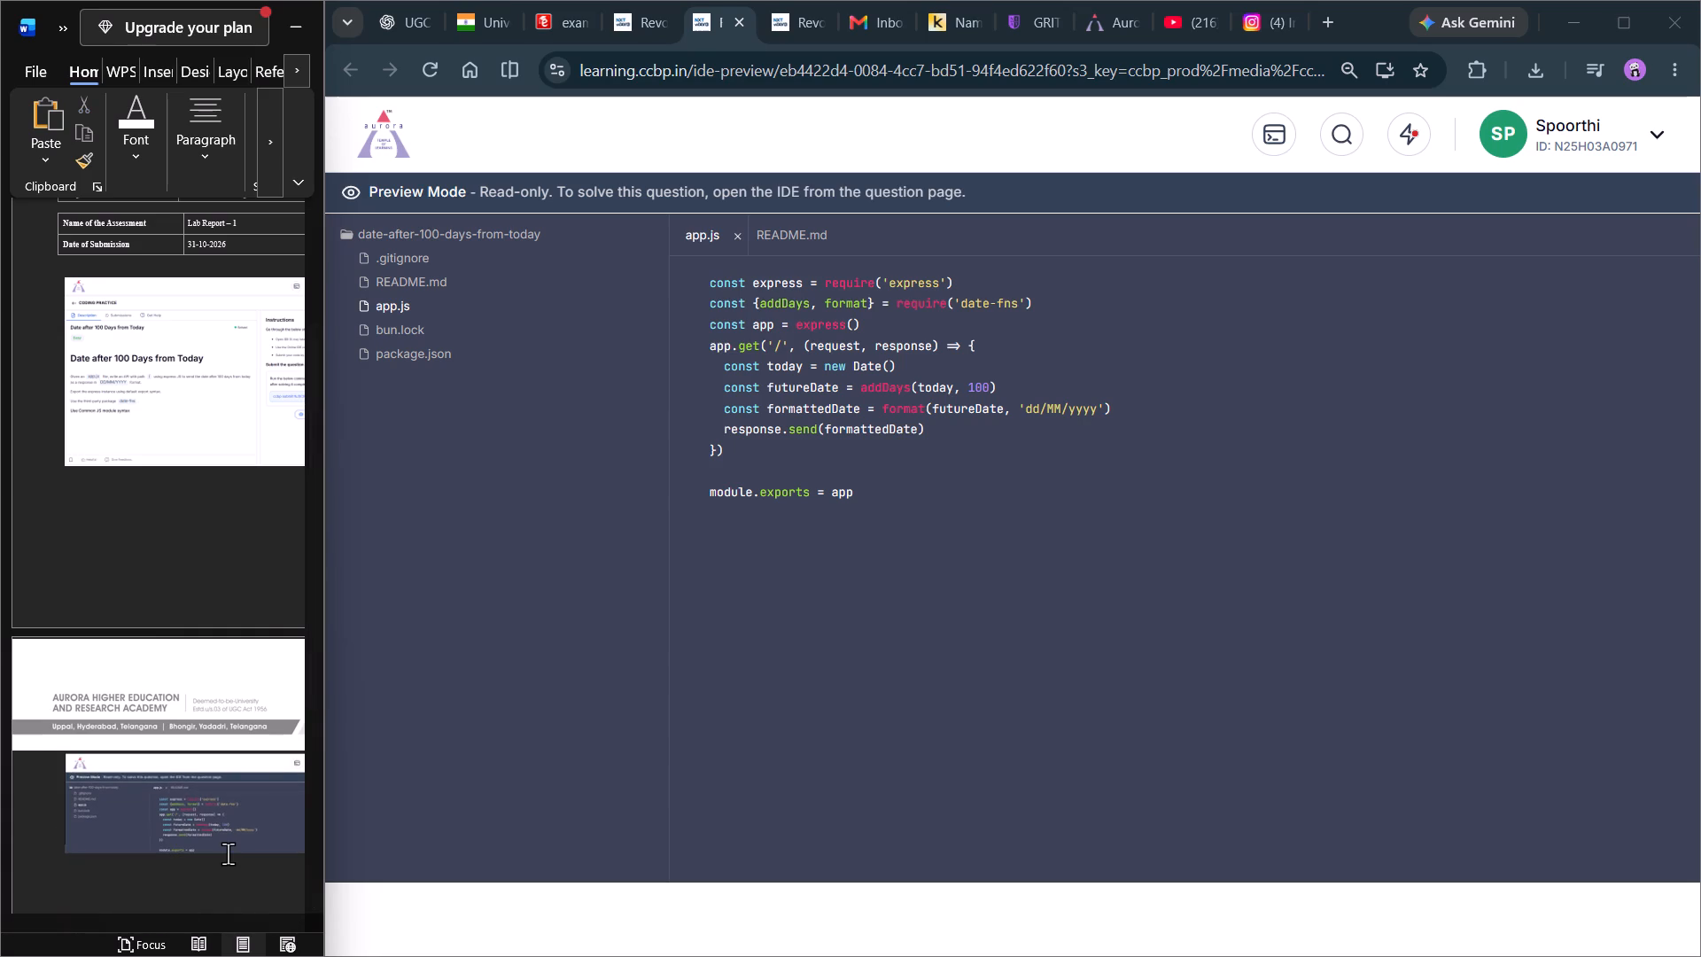
Add the label "Question -1:" on the line between the Date of Submission table and the question screenshot.
left_click(131, 265)
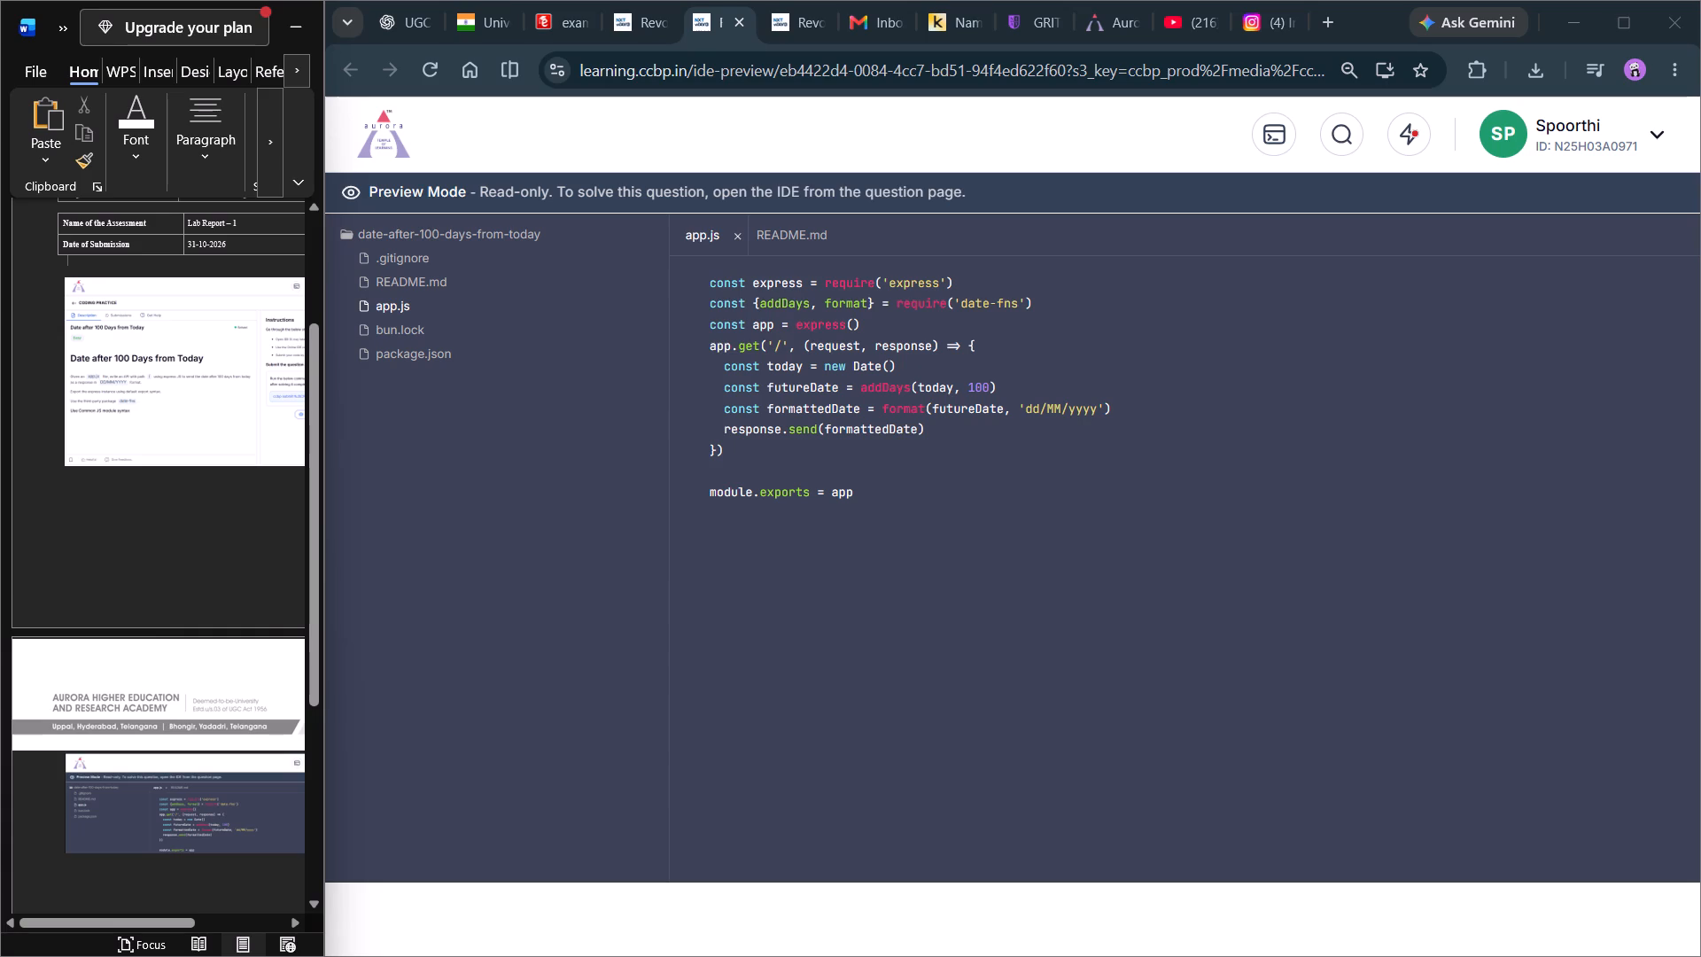
key("shift+q")
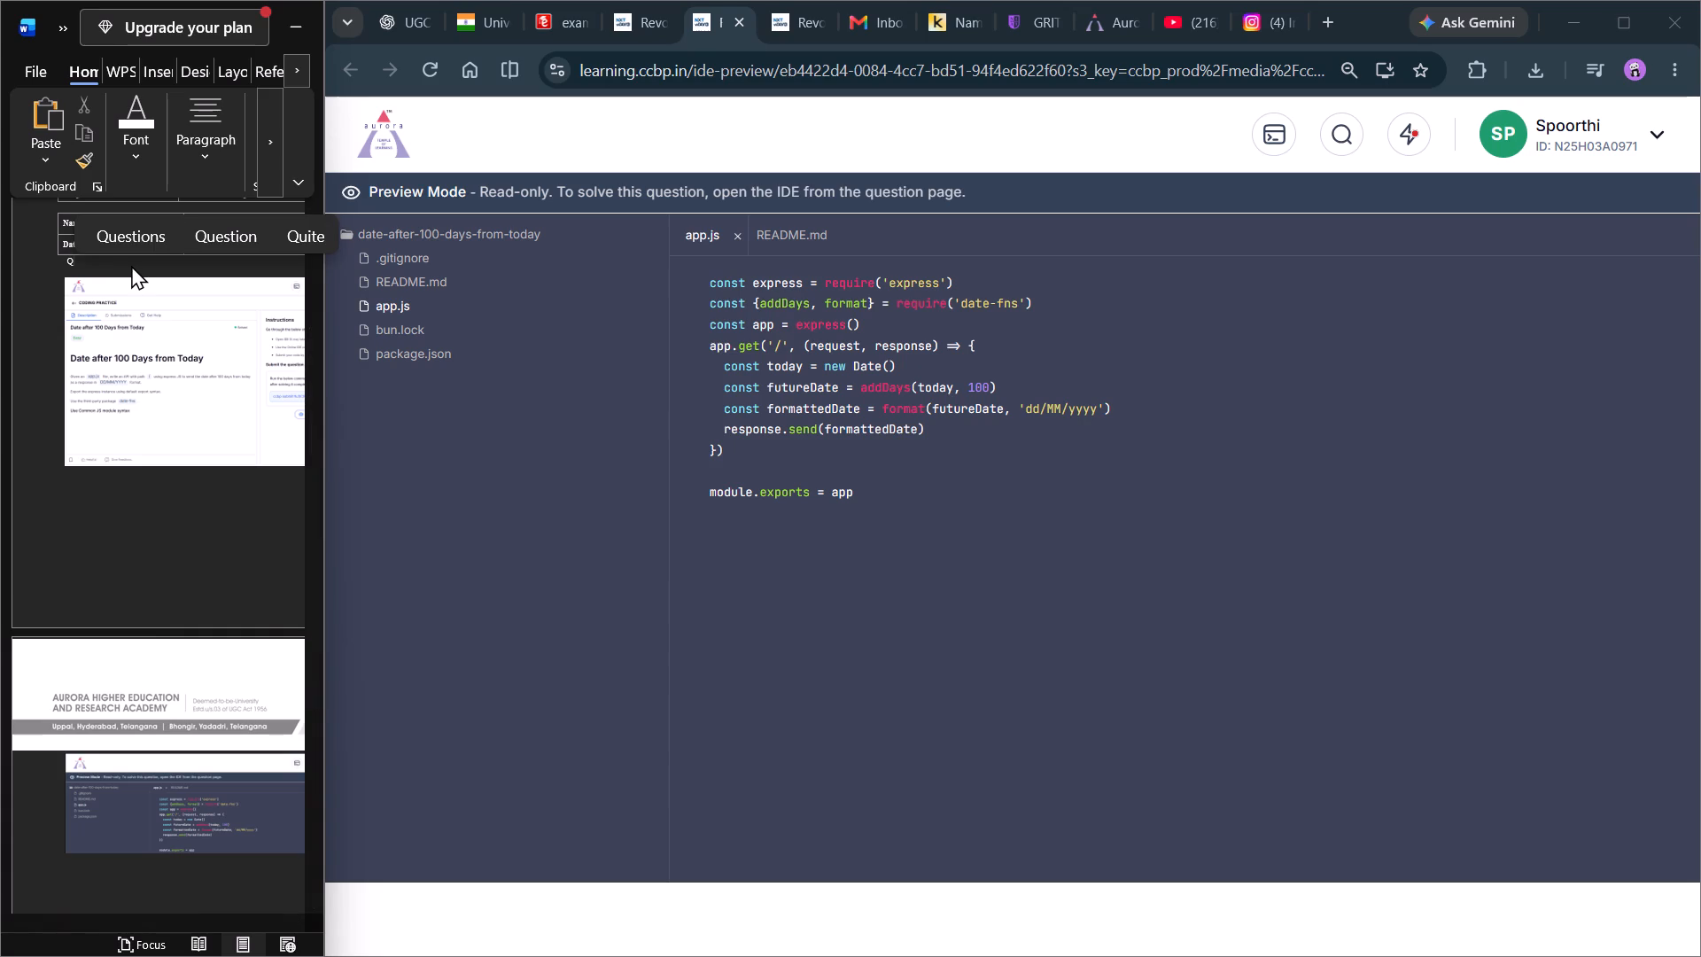
type("uestion")
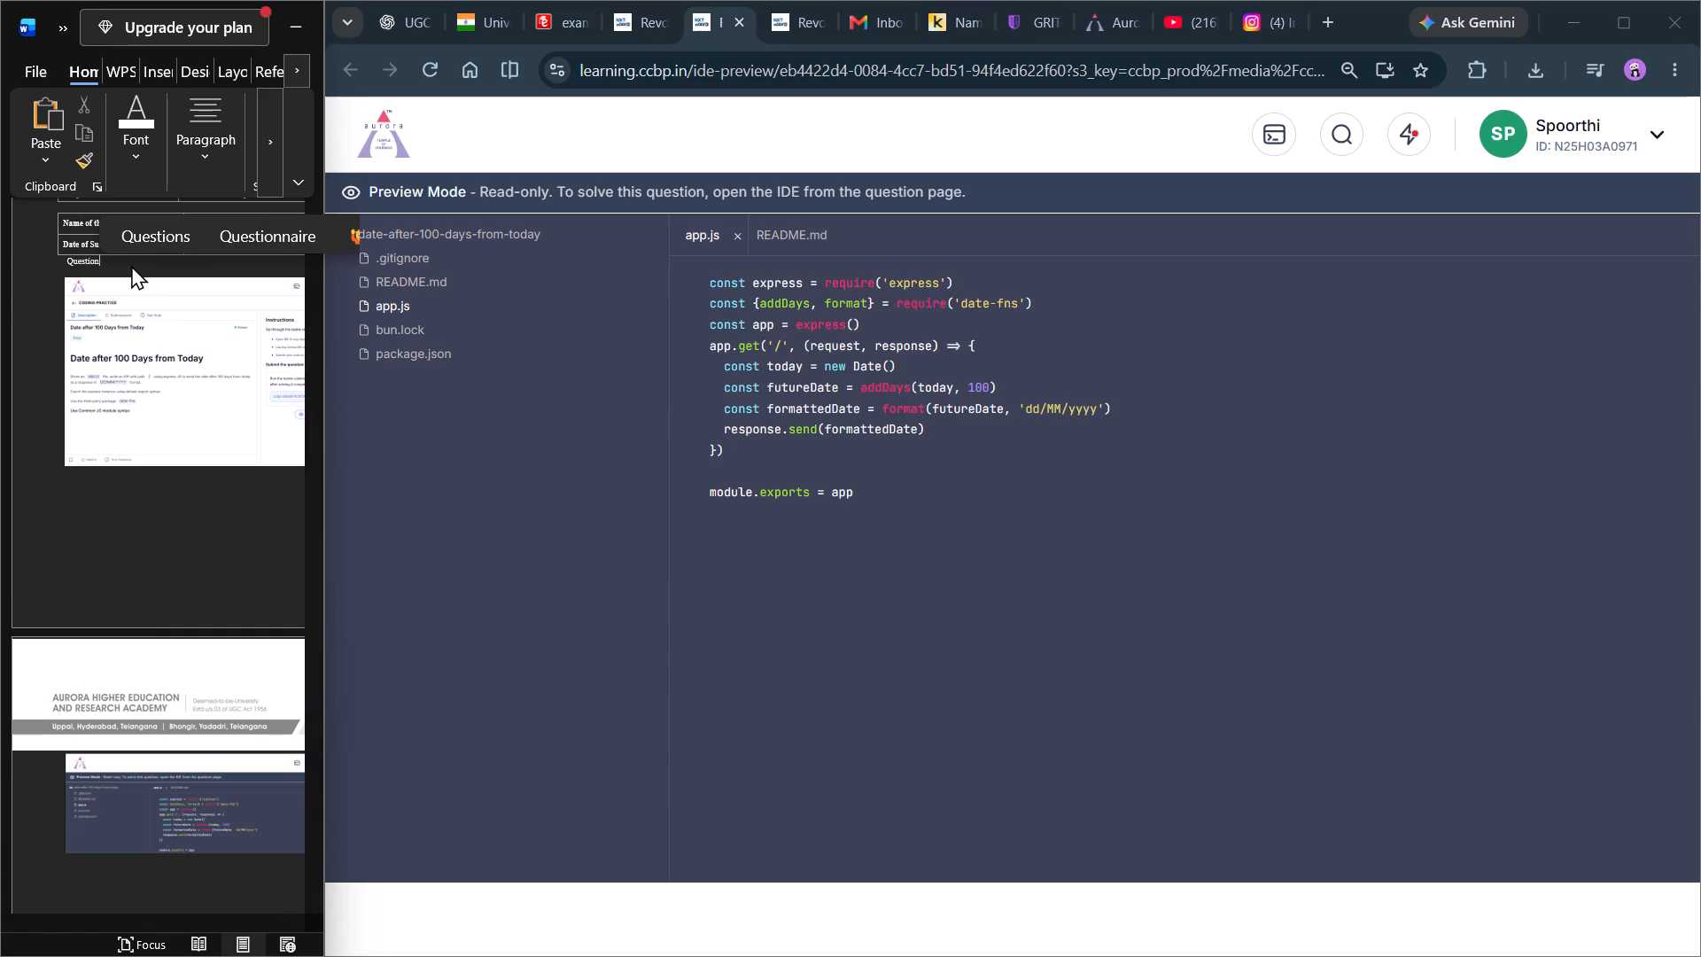
key("space")
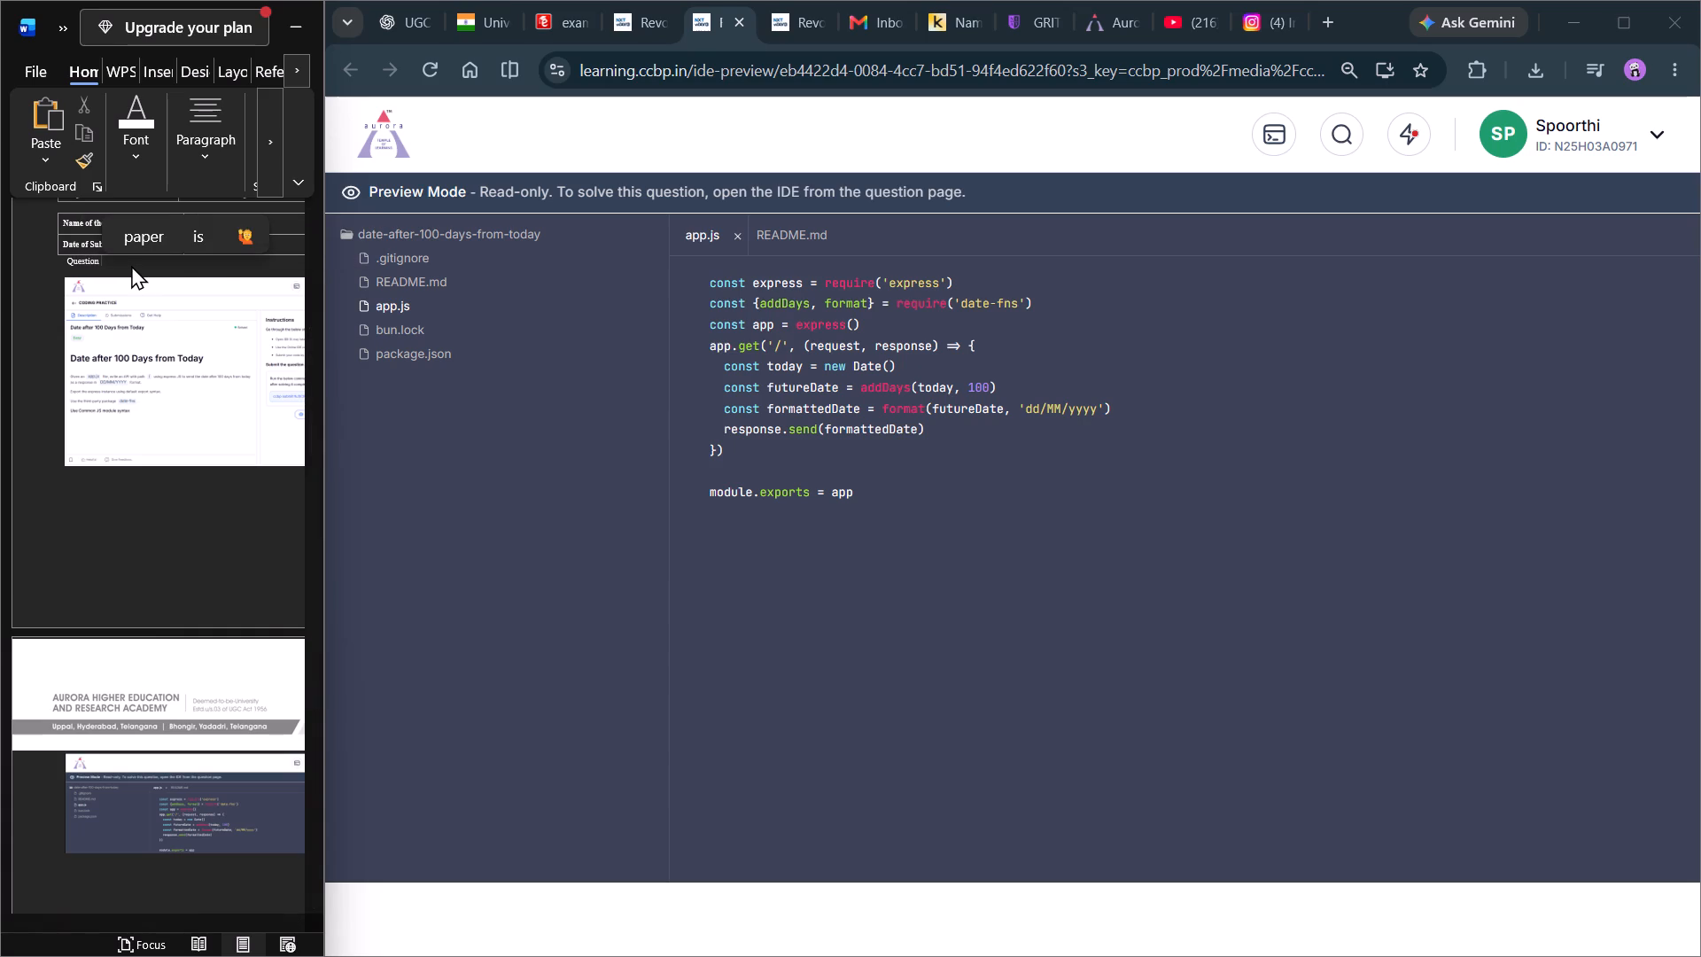
type("-1")
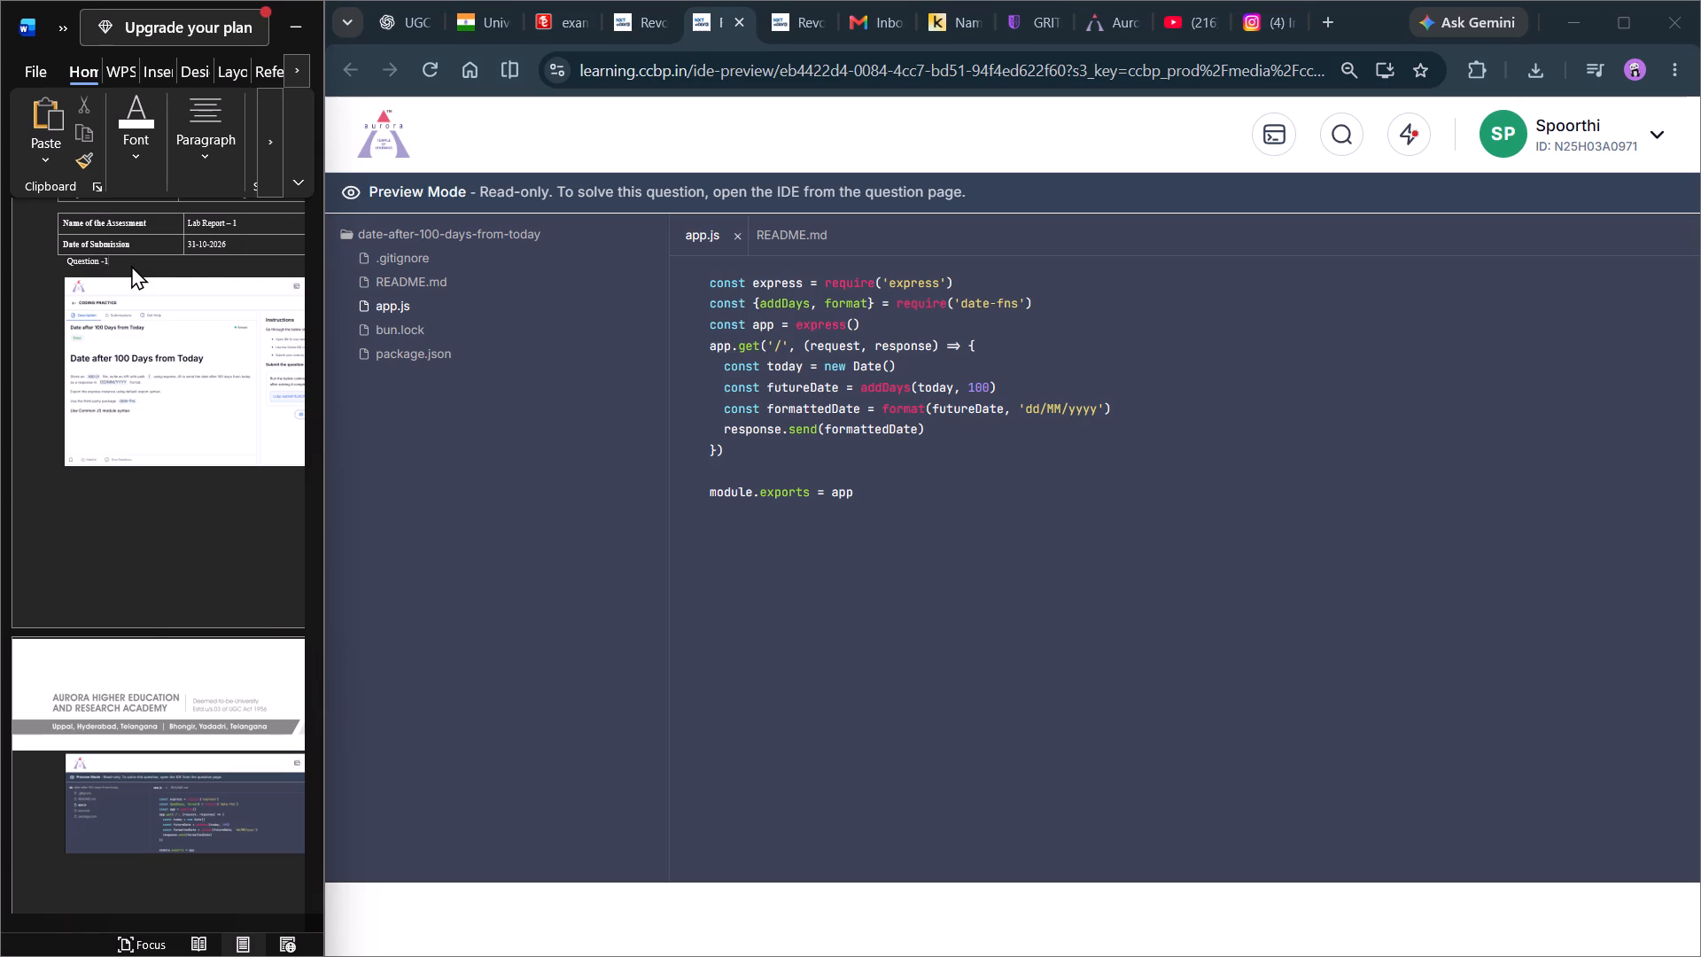
key("shift+colon")
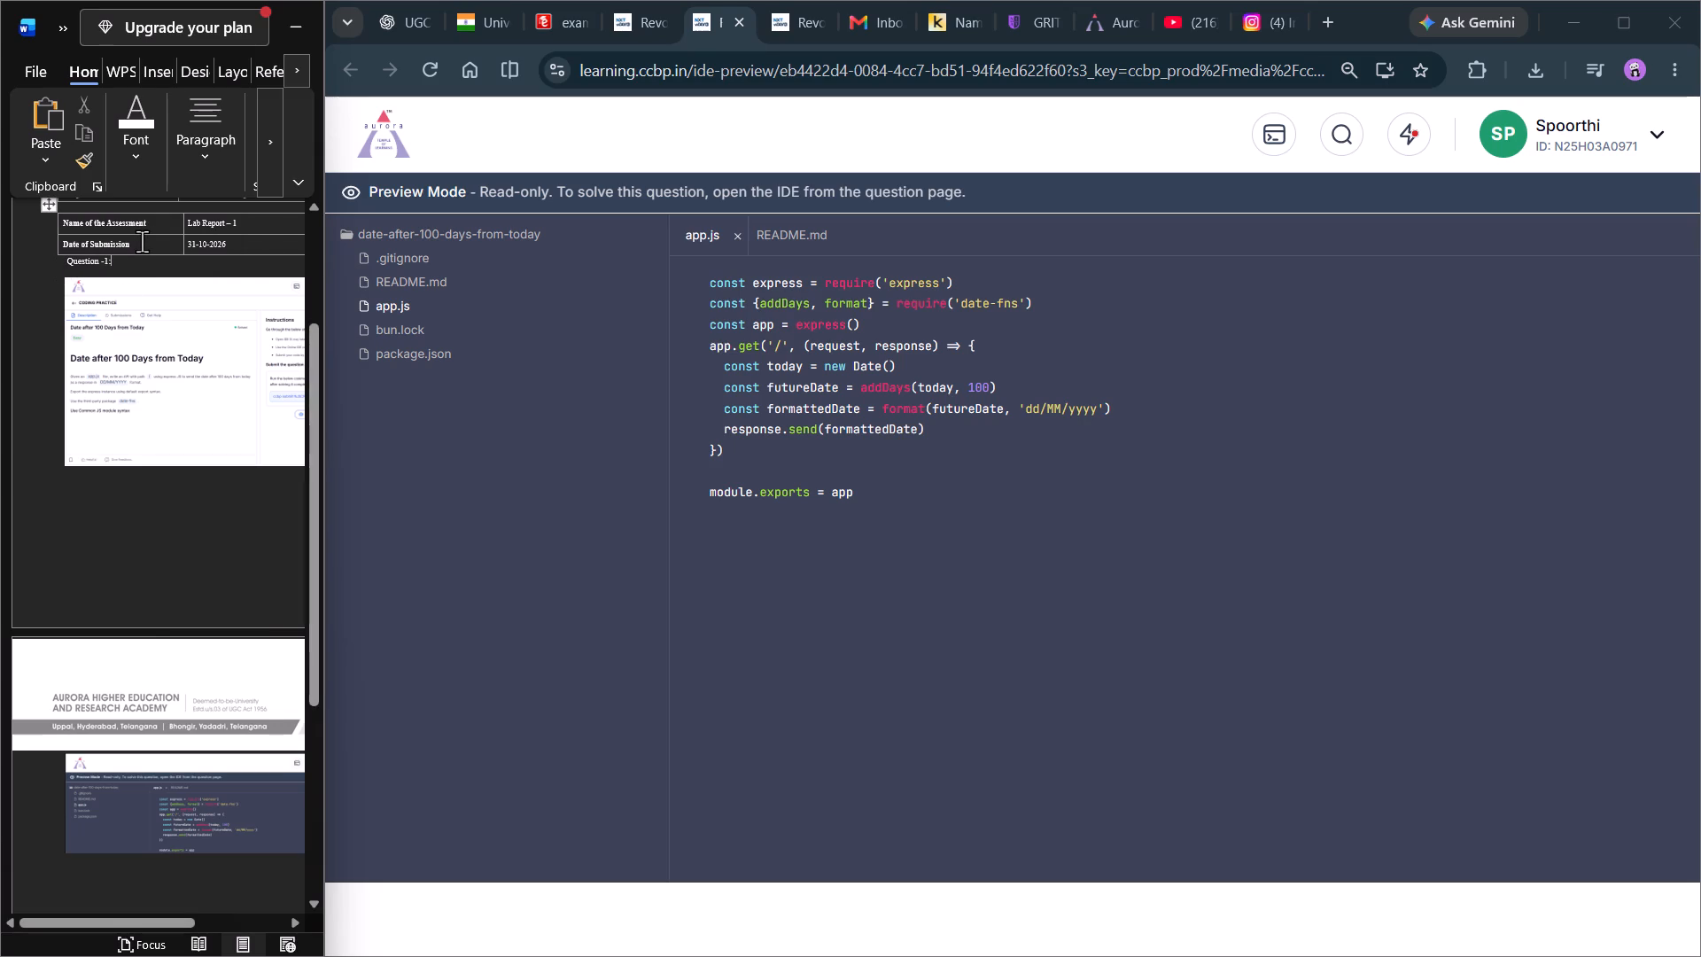
Make the "Question -1:" label bold.
key("shift+Left")
key("shift+Left")
key("shift+Left")
key("shift+Left")
key("shift+Left")
key("shift+Left")
key("shift+Left")
key("shift+Left")
key("shift+Left")
key("shift+Left")
key("shift+Left")
key("shift+Left")
left_click(120, 141)
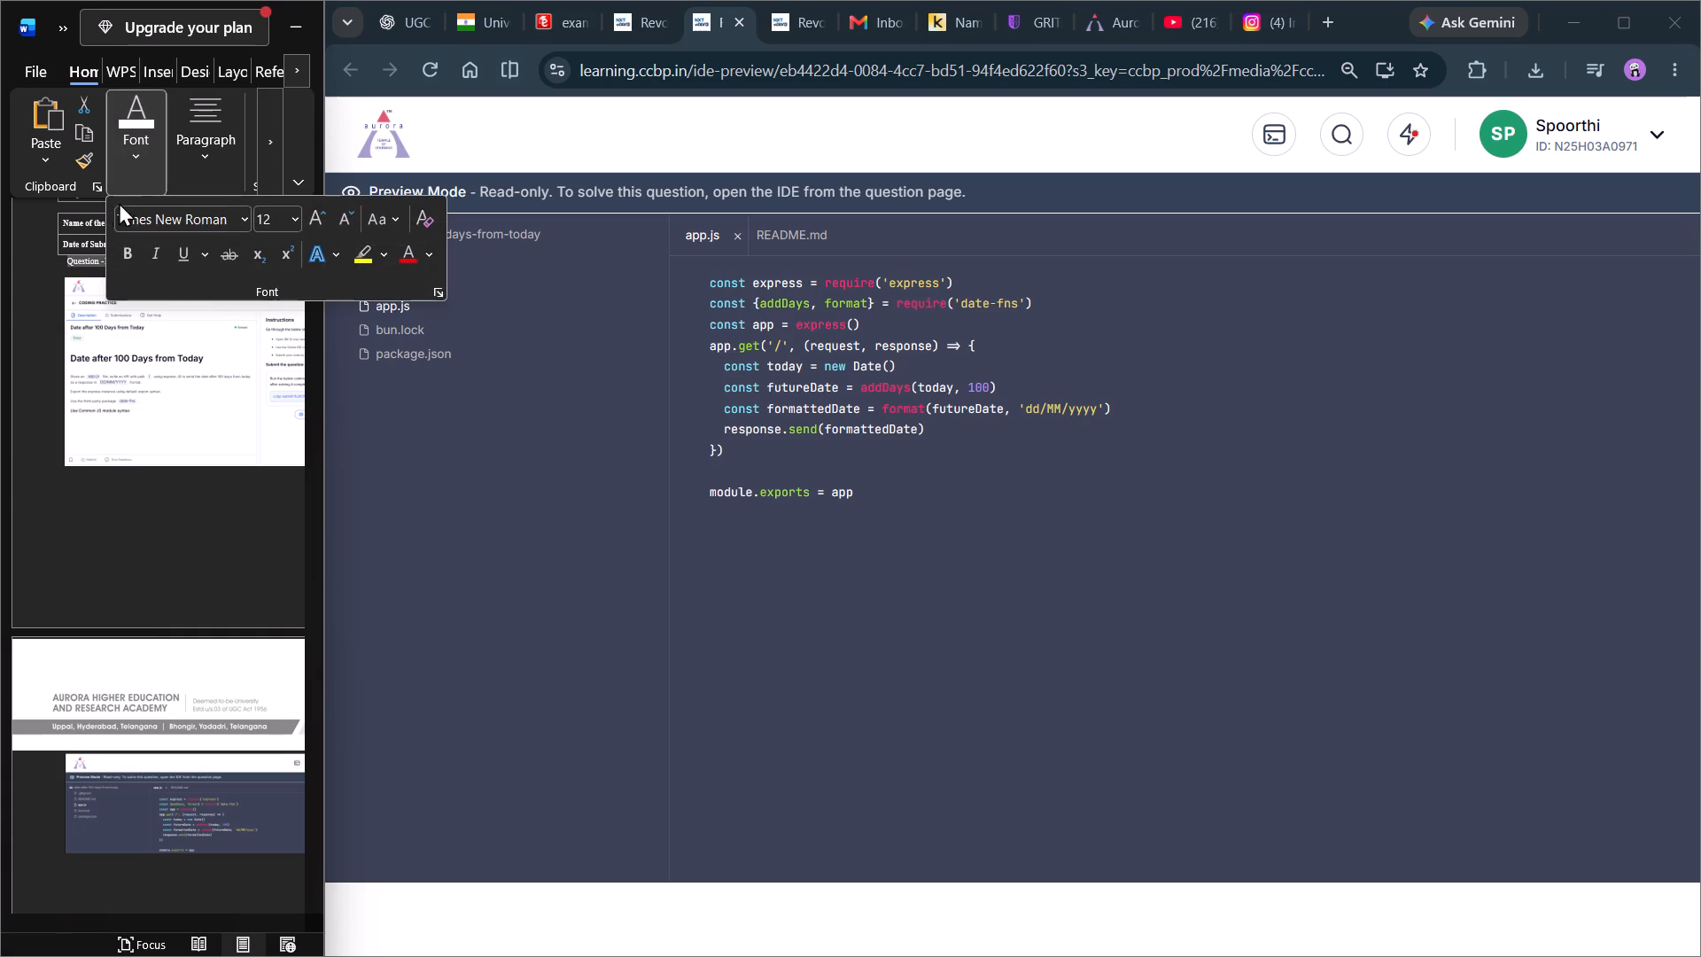
left_click(121, 255)
left_click(50, 331)
left_click(50, 331)
Crop the footer strip off the bottom of the question screenshot, keeping the description and instructions.
left_click(130, 355)
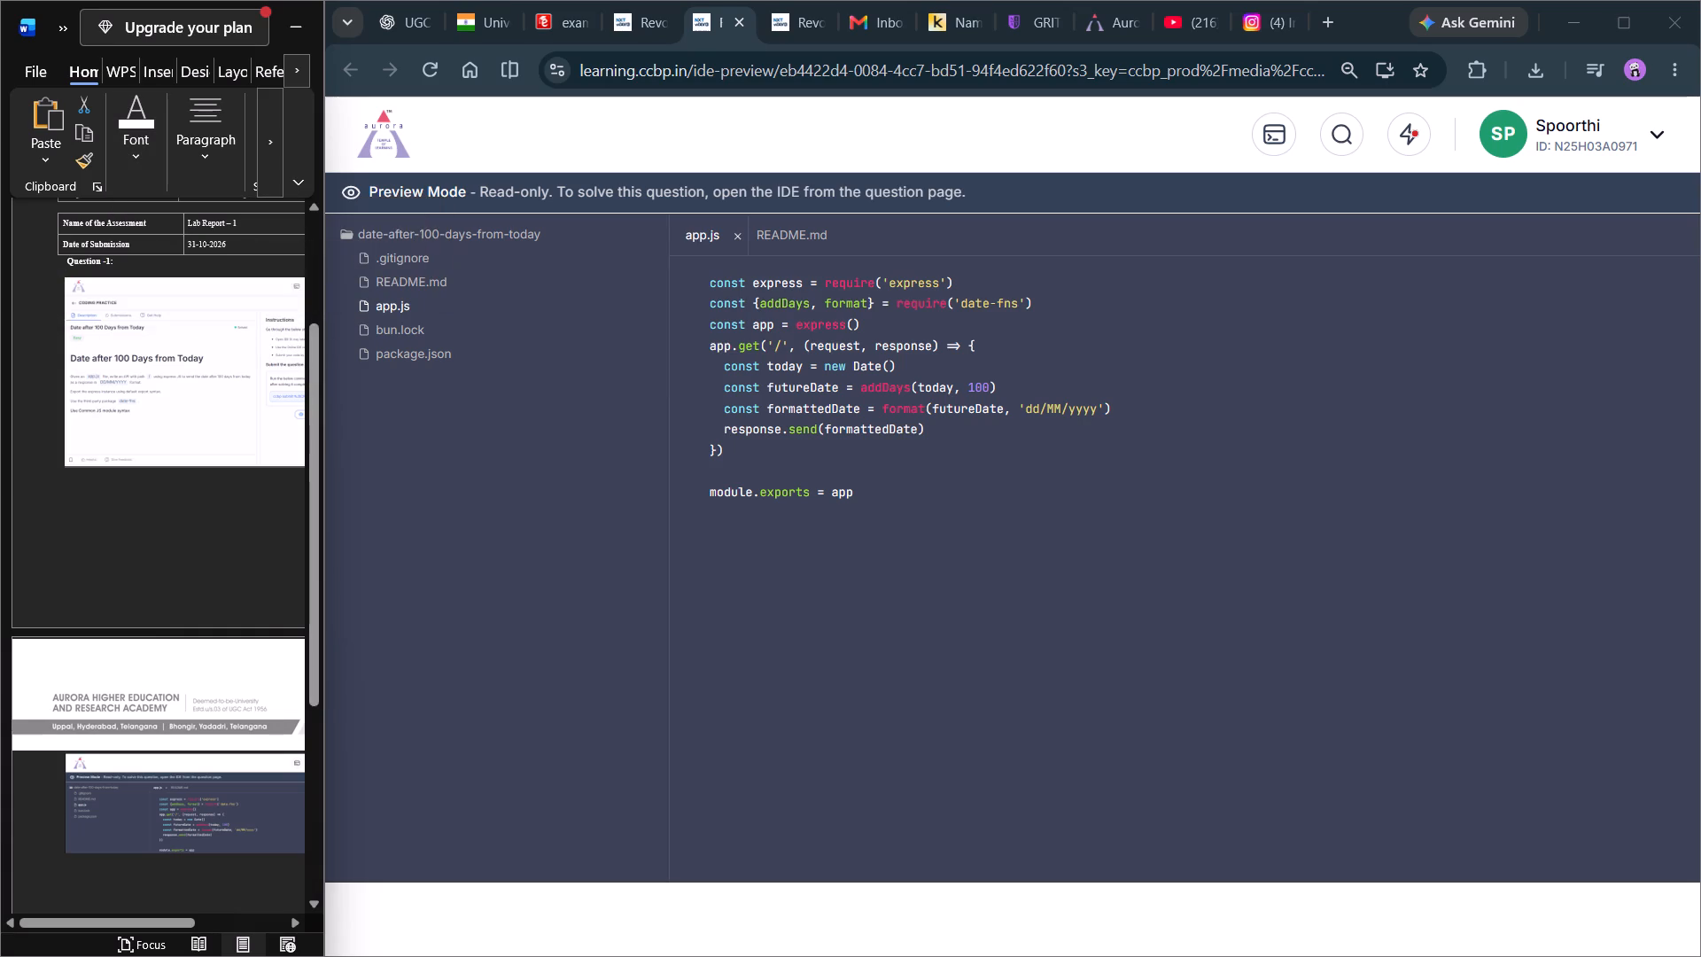
right_click(130, 355)
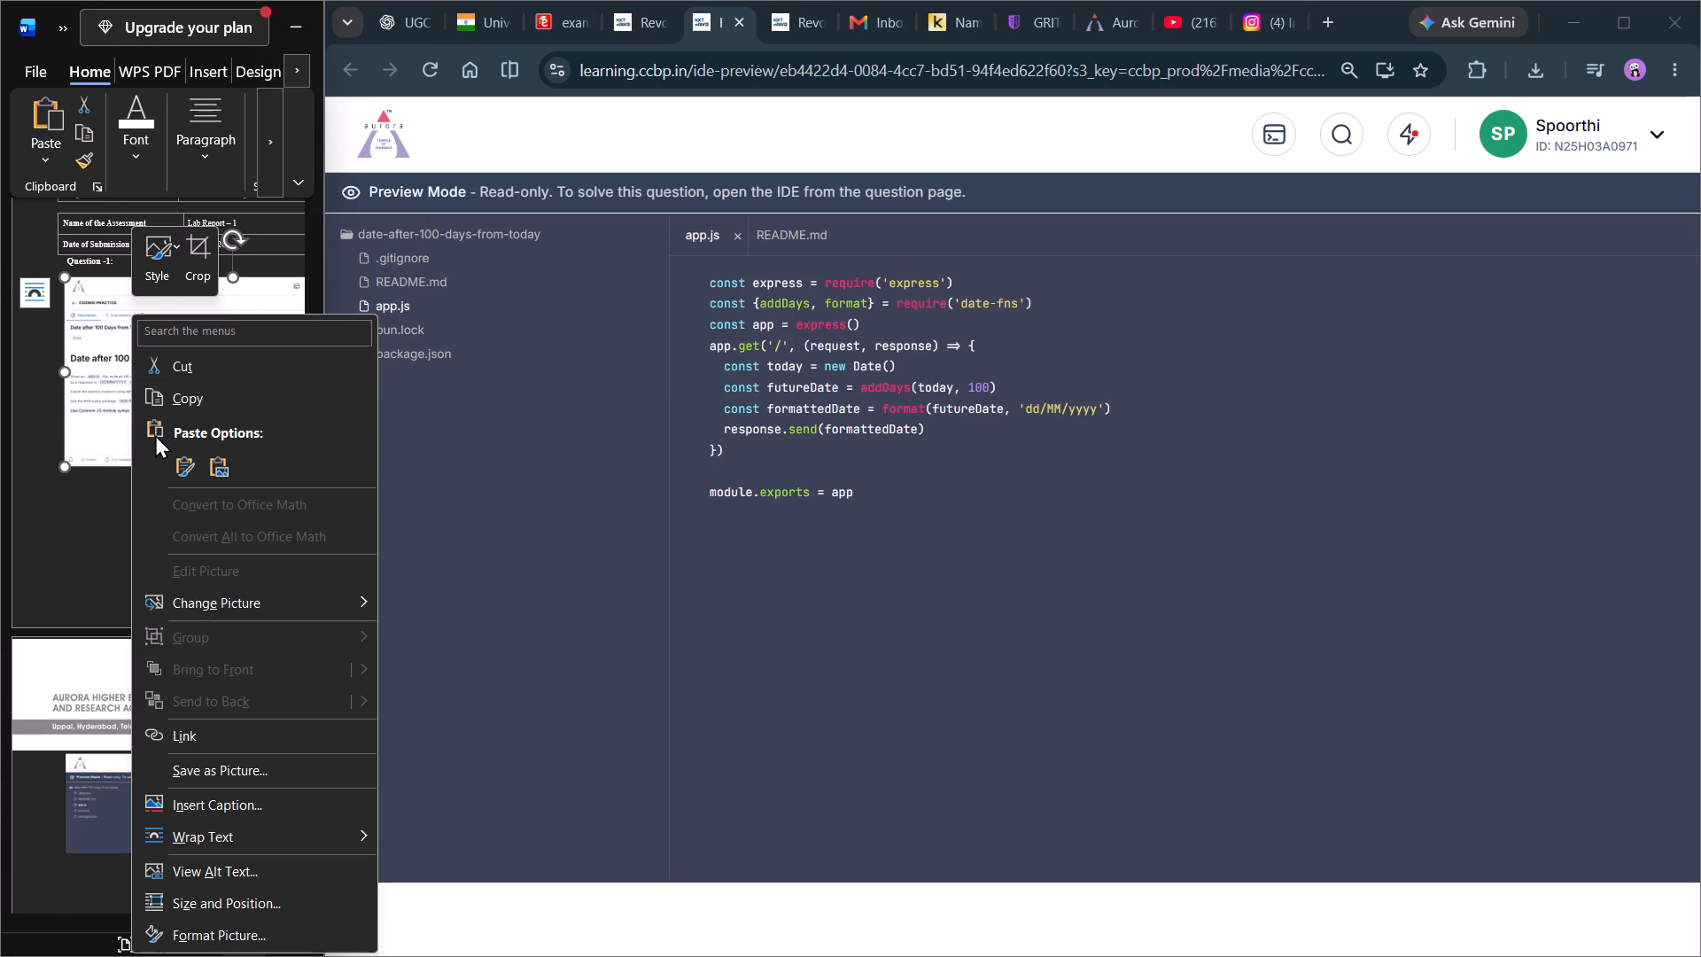
left_click(207, 291)
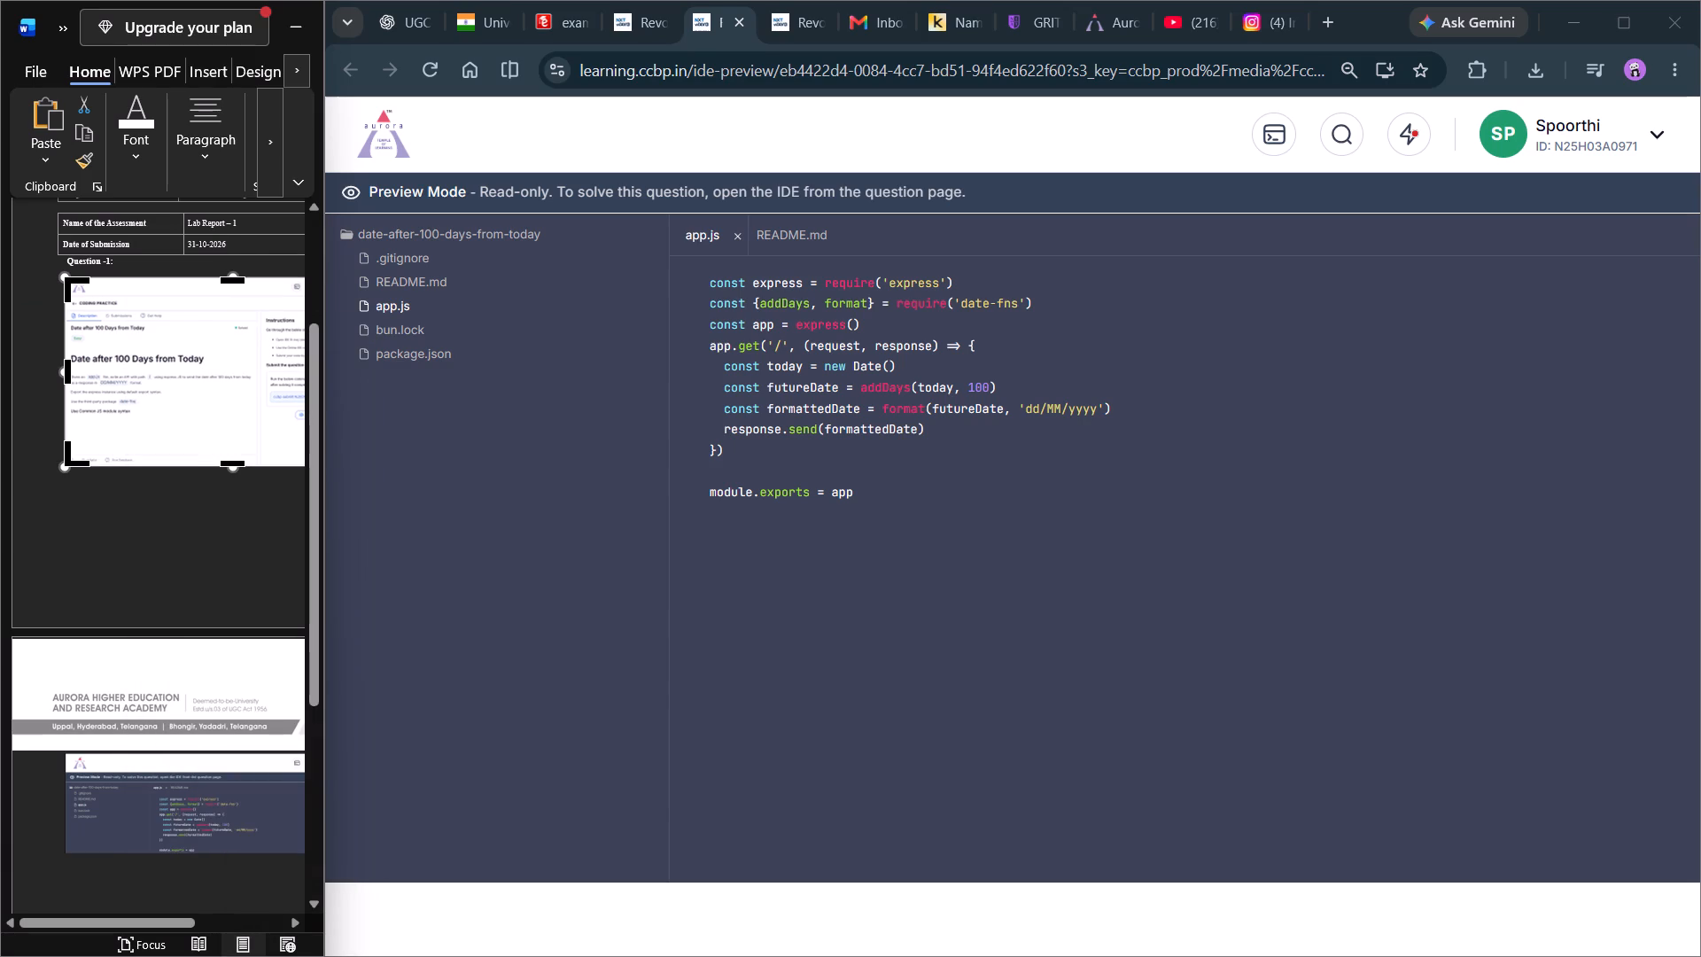
left_click_drag(235, 460, 235, 447)
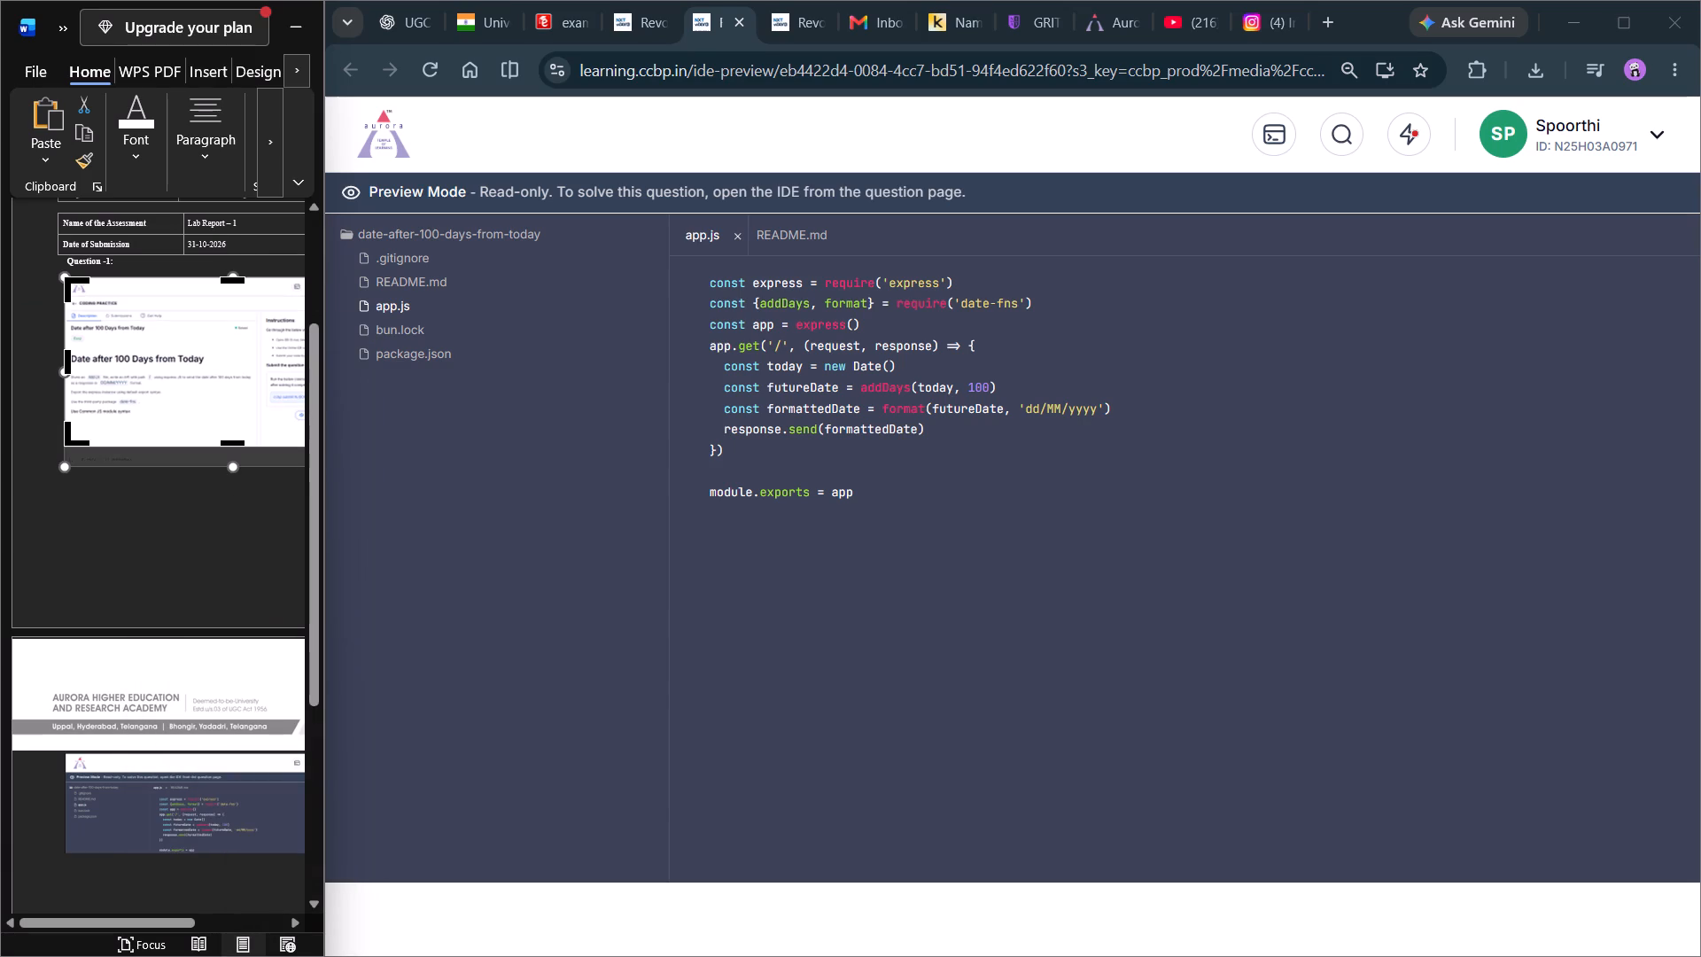
Delete a blank line between the two screenshots to bring the app.js screenshot up beneath the question screenshot.
left_click(214, 577)
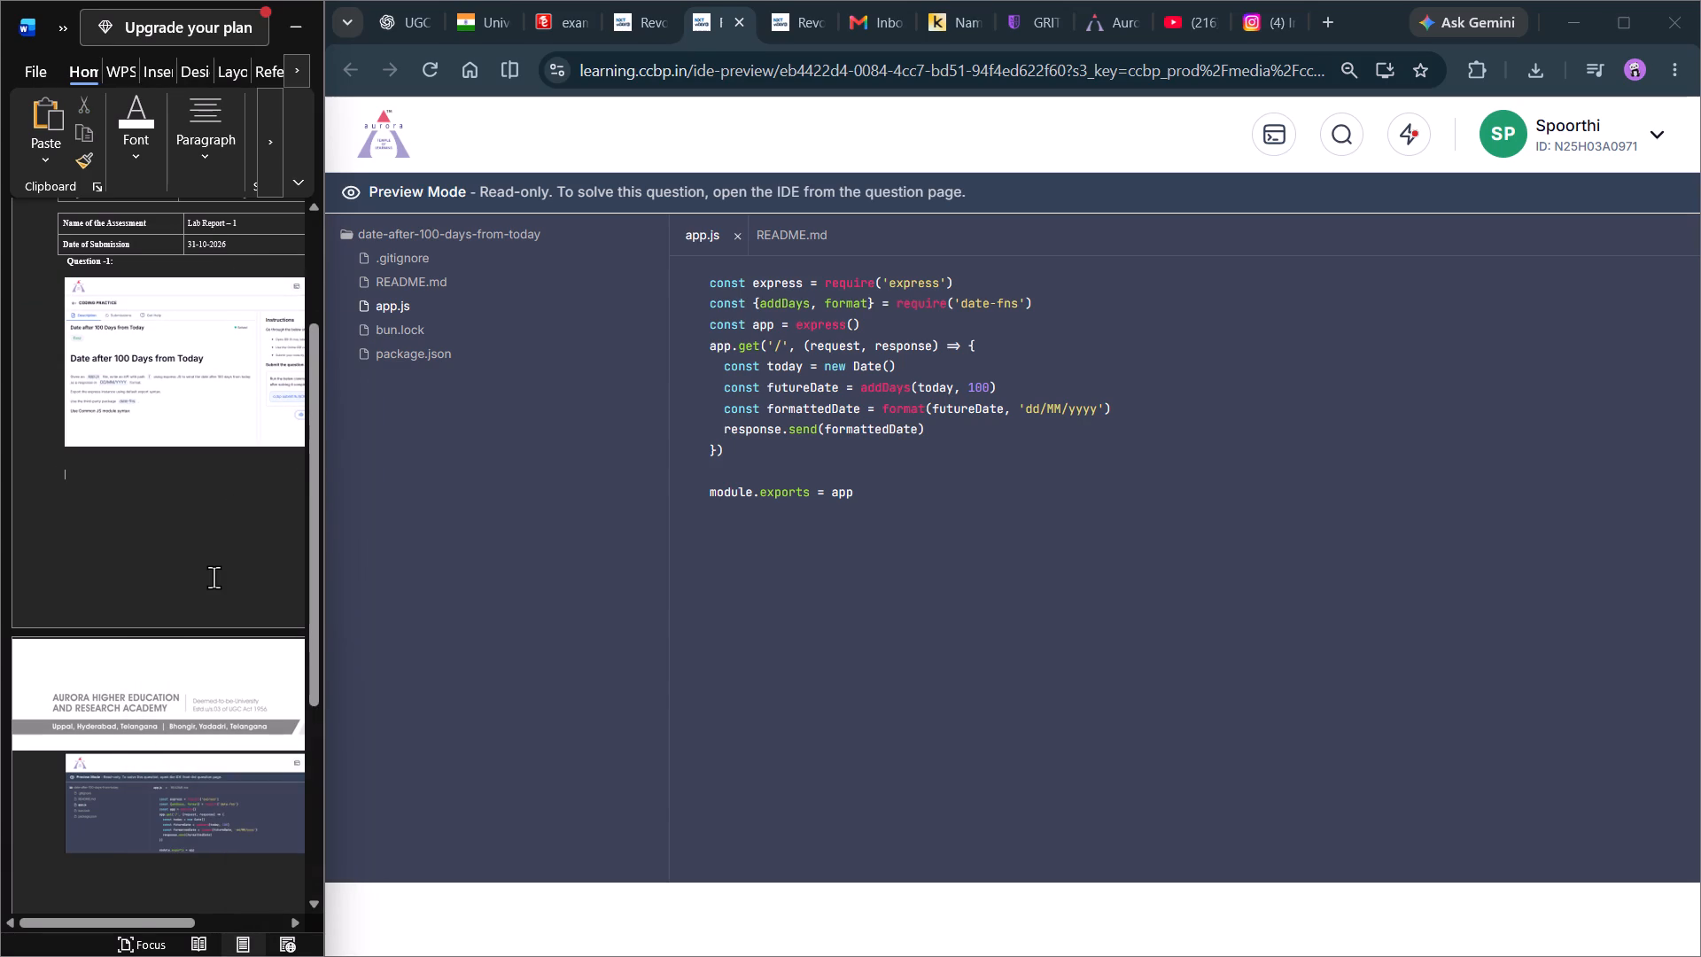
key("Delete")
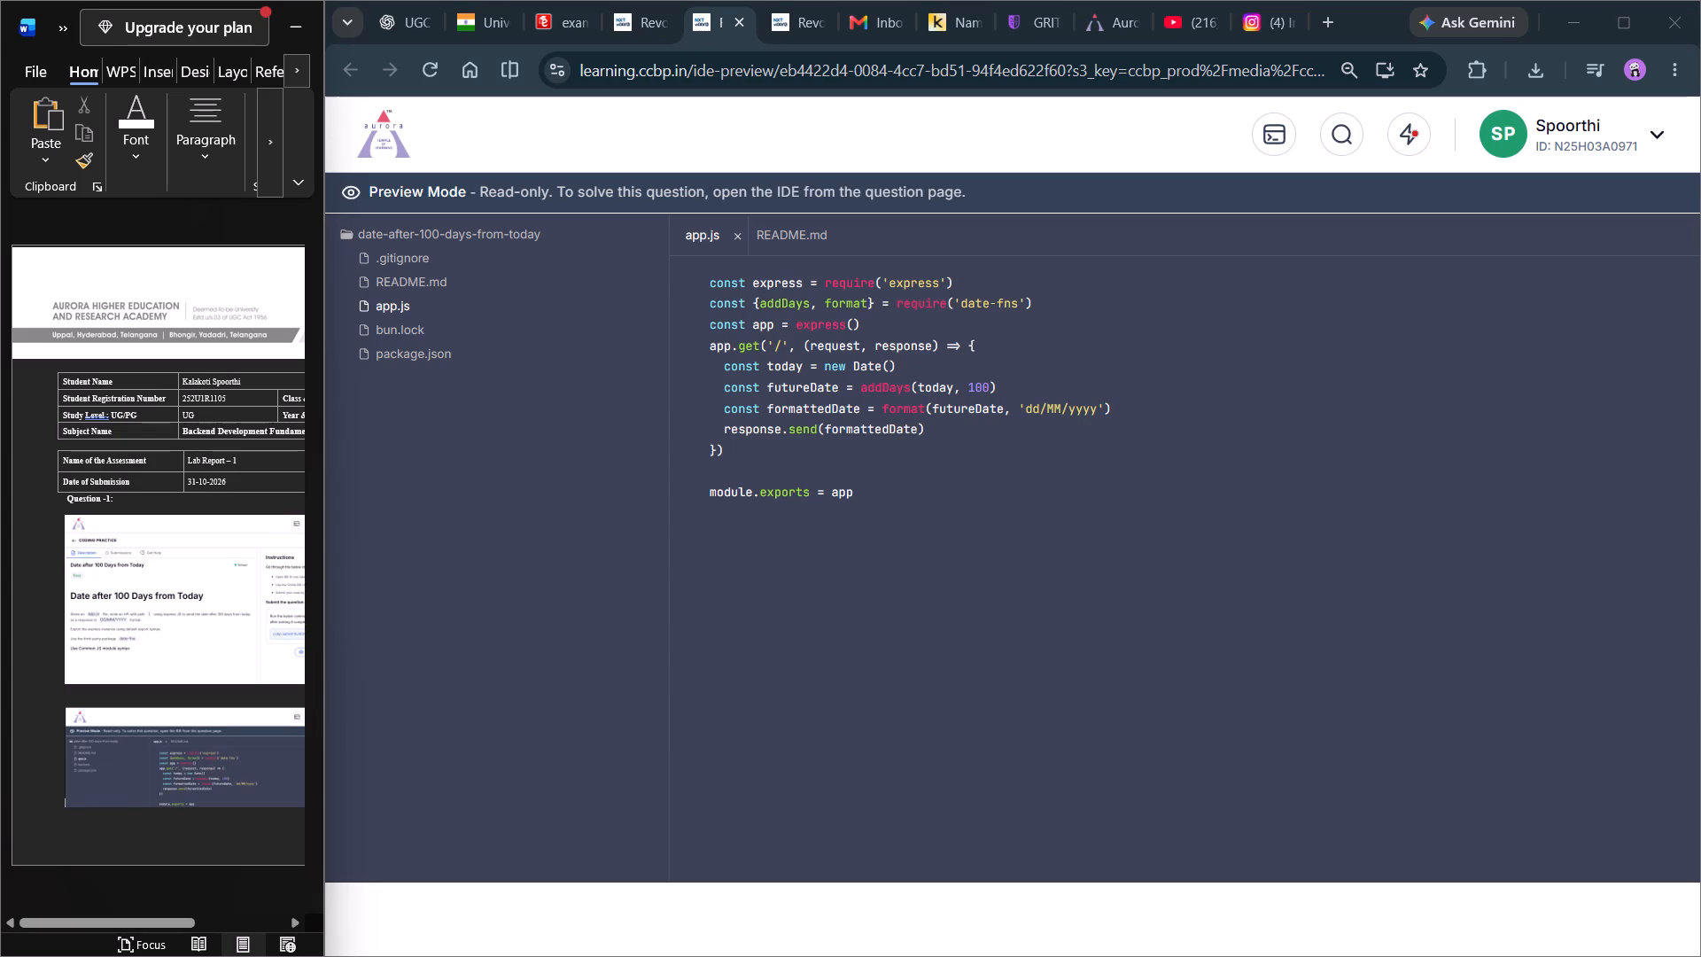
Start a new line after the app.js screenshot, continuing onto the report's second page.
scroll(194, 634, "down", 5)
scroll(150, 836, "left", 3)
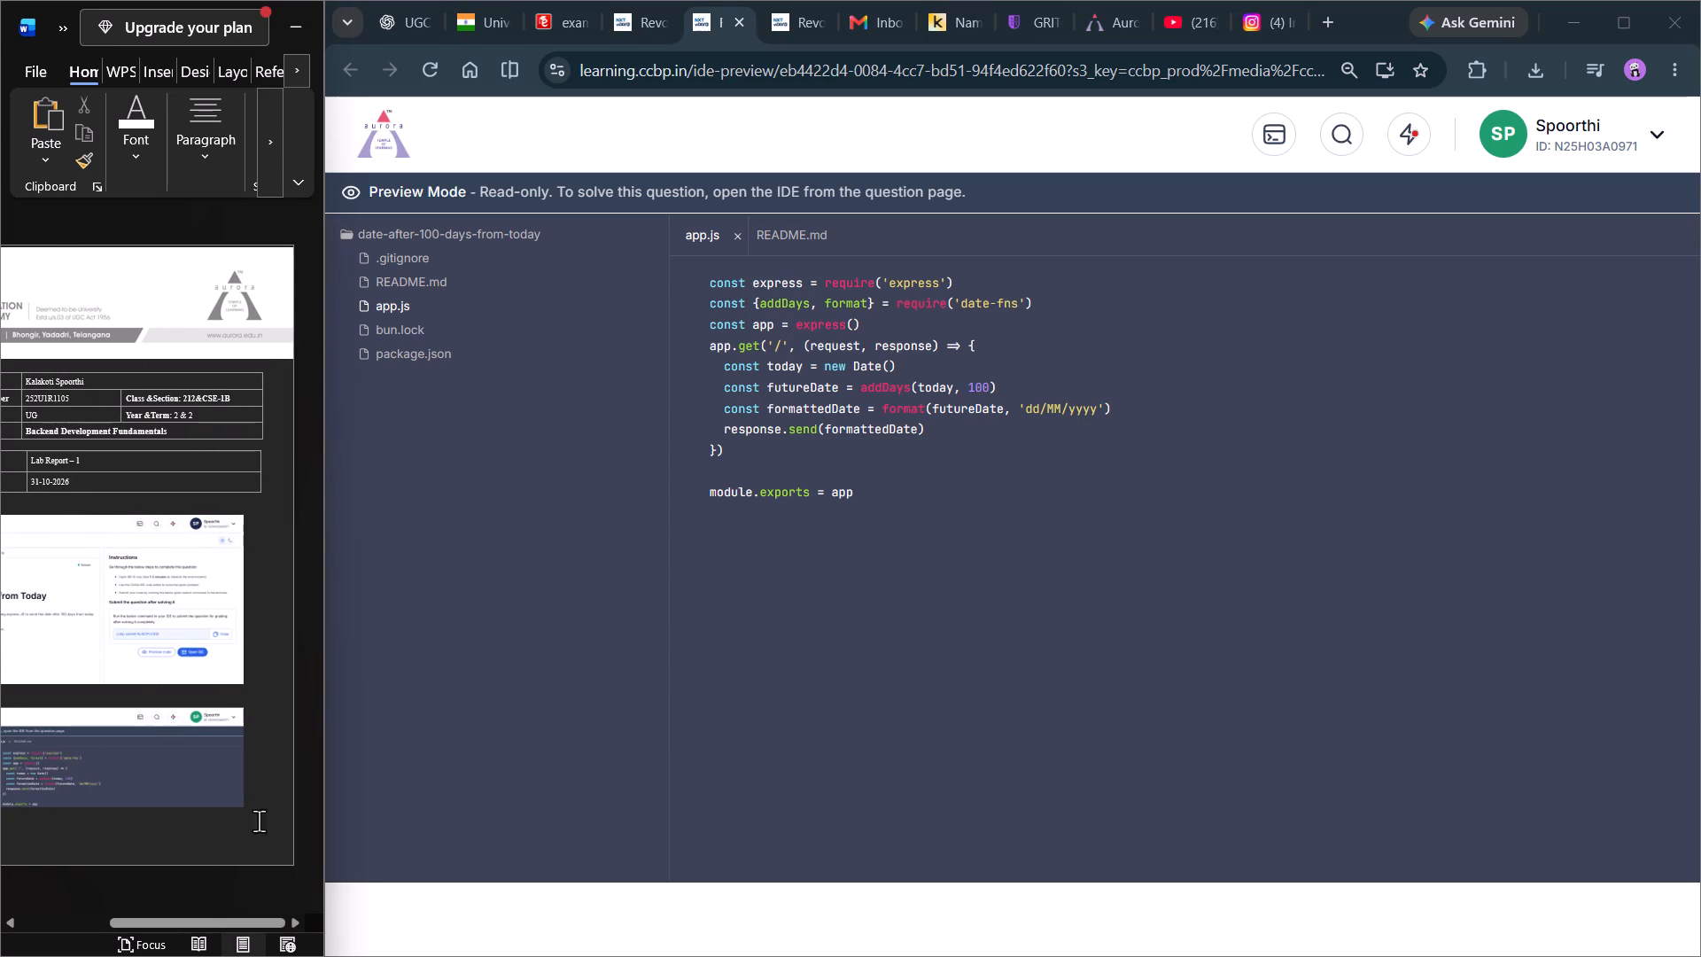
left_click(268, 812)
key("Return")
scroll(268, 812, "down", 4)
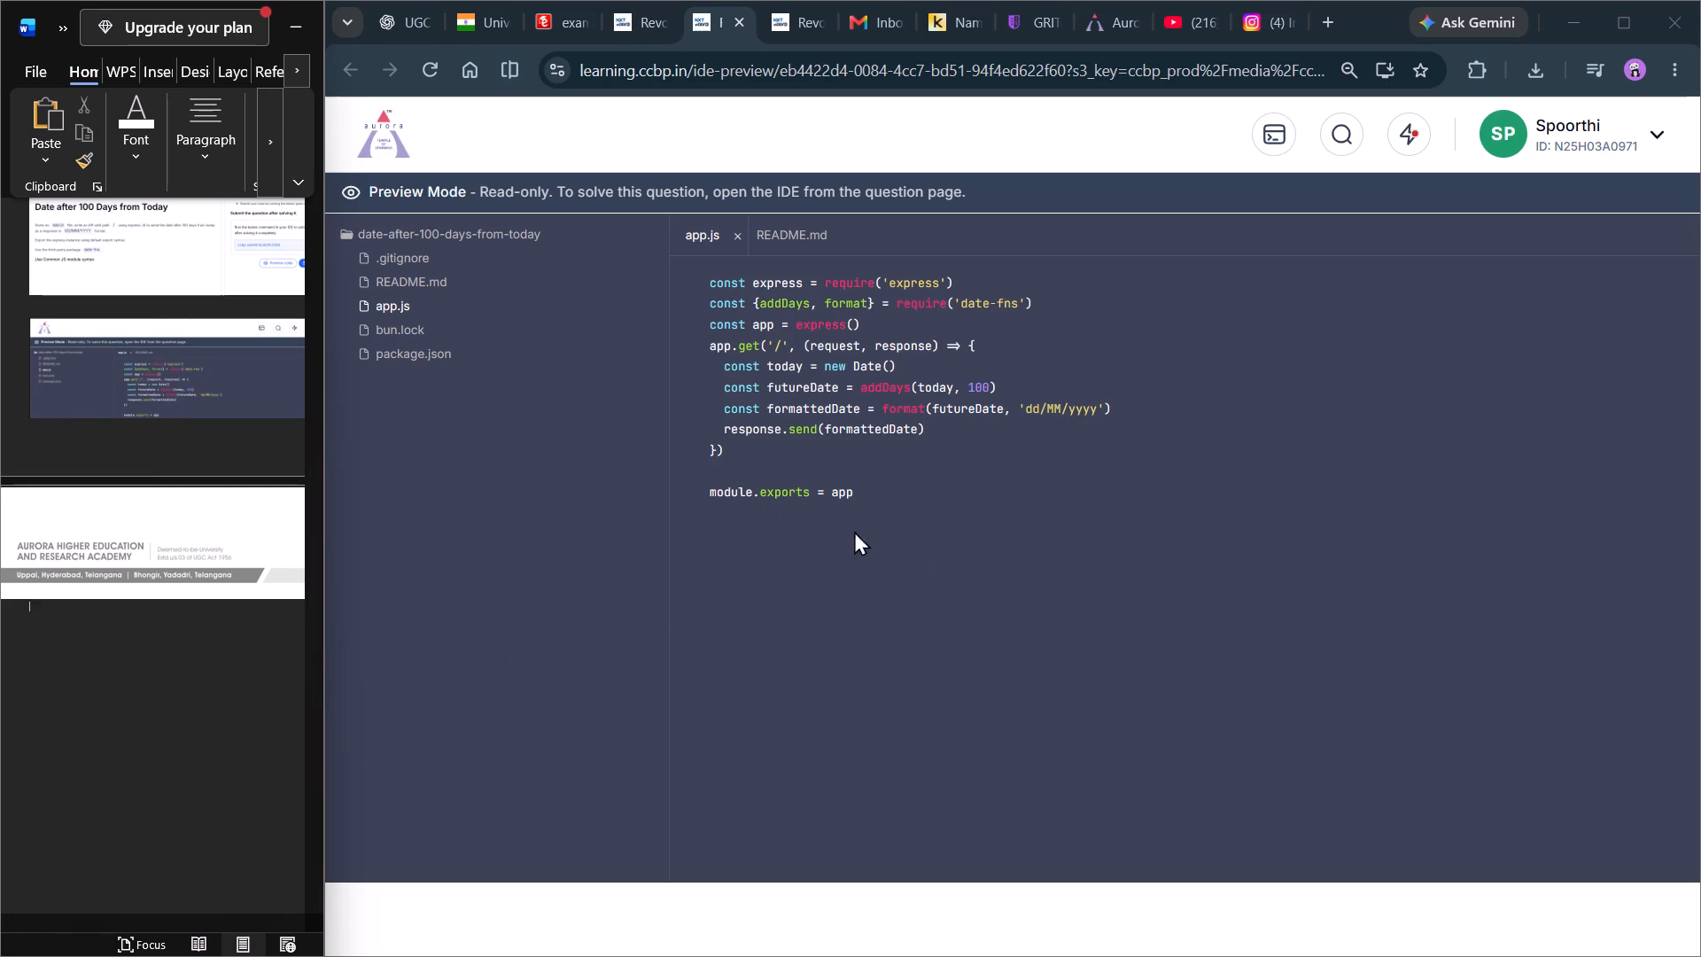
In Chrome, open the Right Answer submission for Date after 100 Days from Today and capture its header, submission details and functional test cases.
left_click(624, 11)
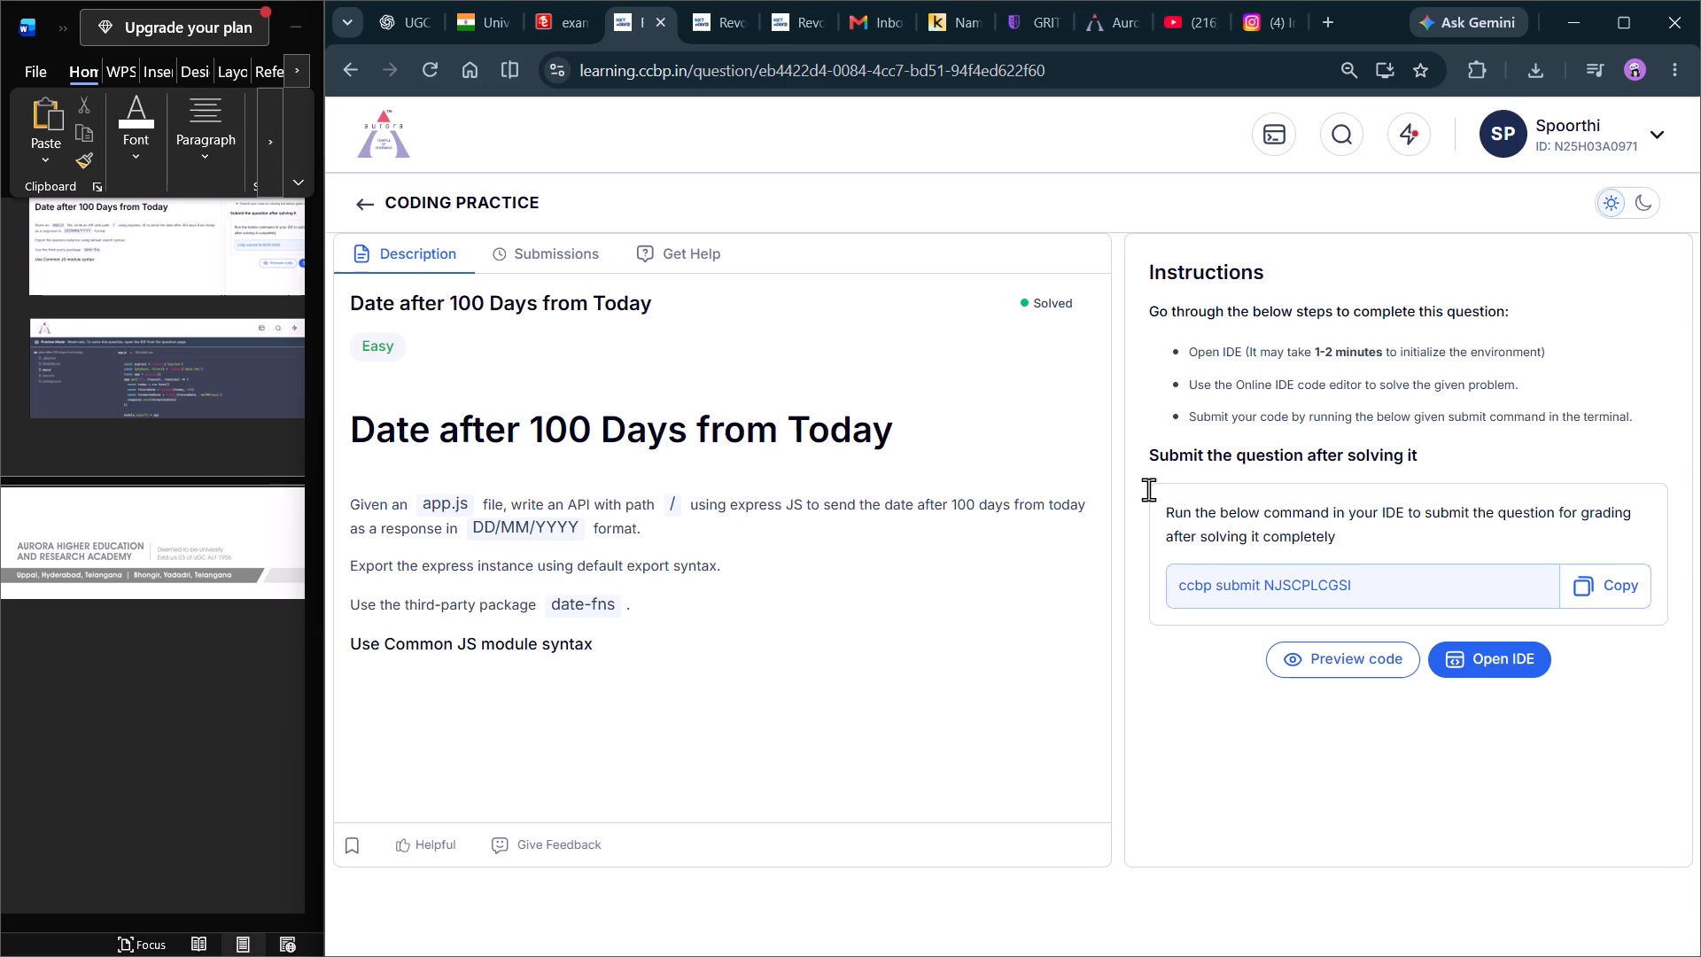
left_click(541, 272)
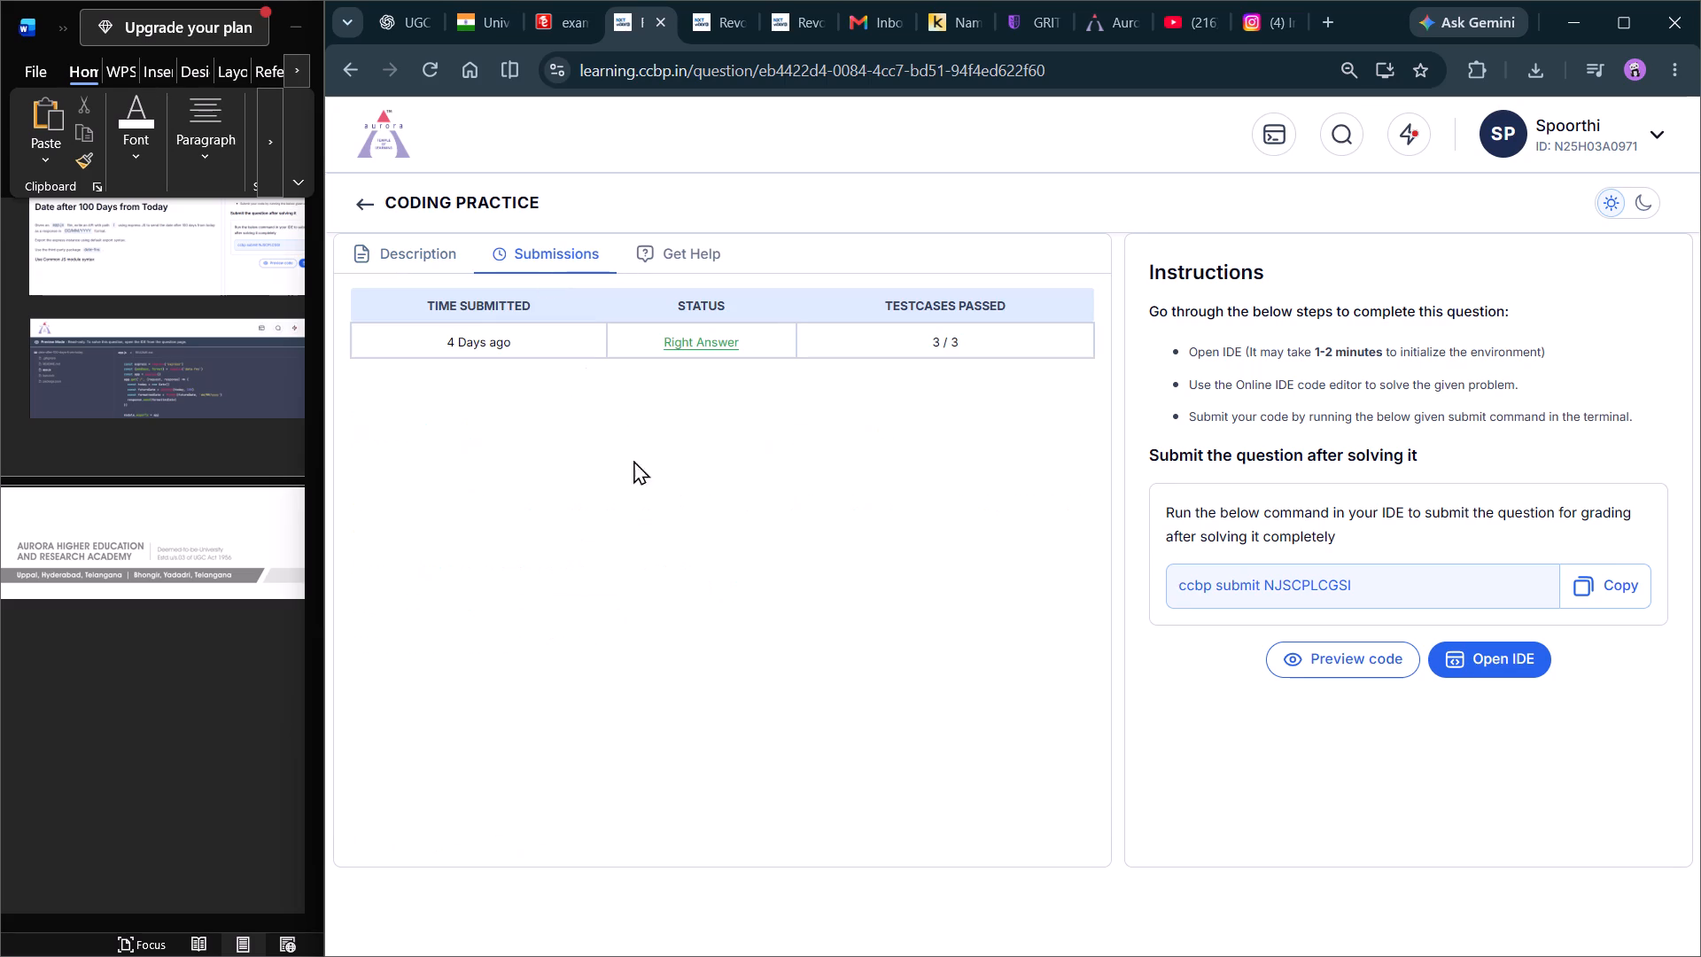
left_click(681, 341)
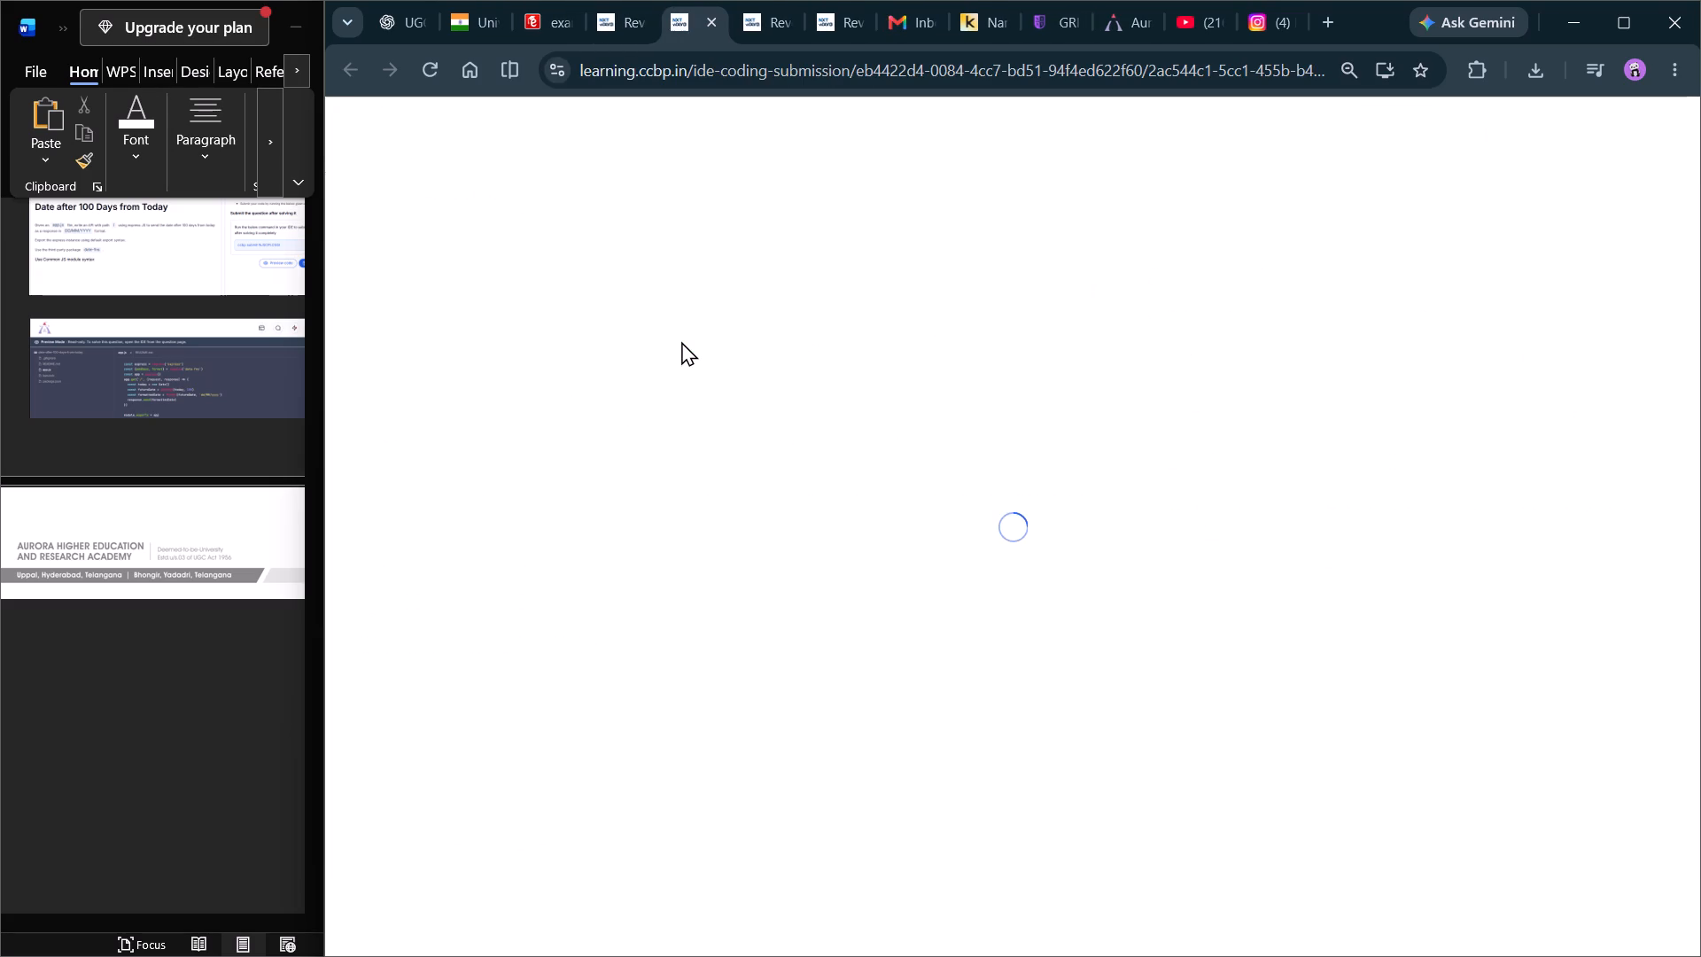
key("Print")
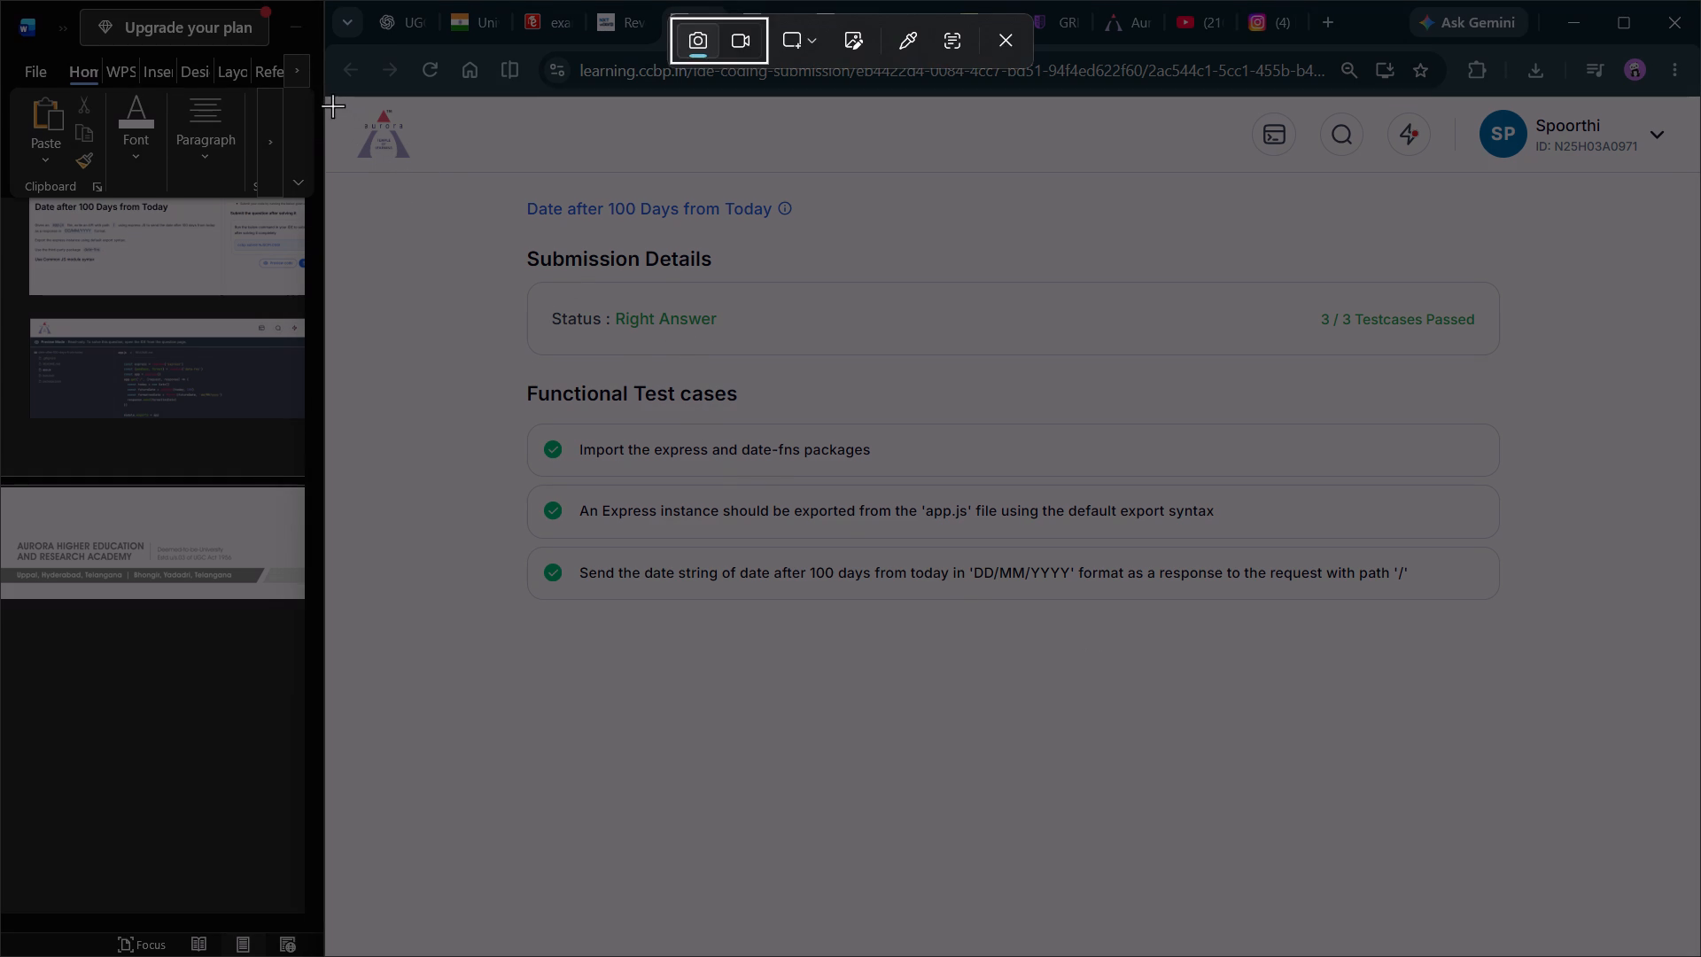
left_click_drag(325, 97, 1674, 774)
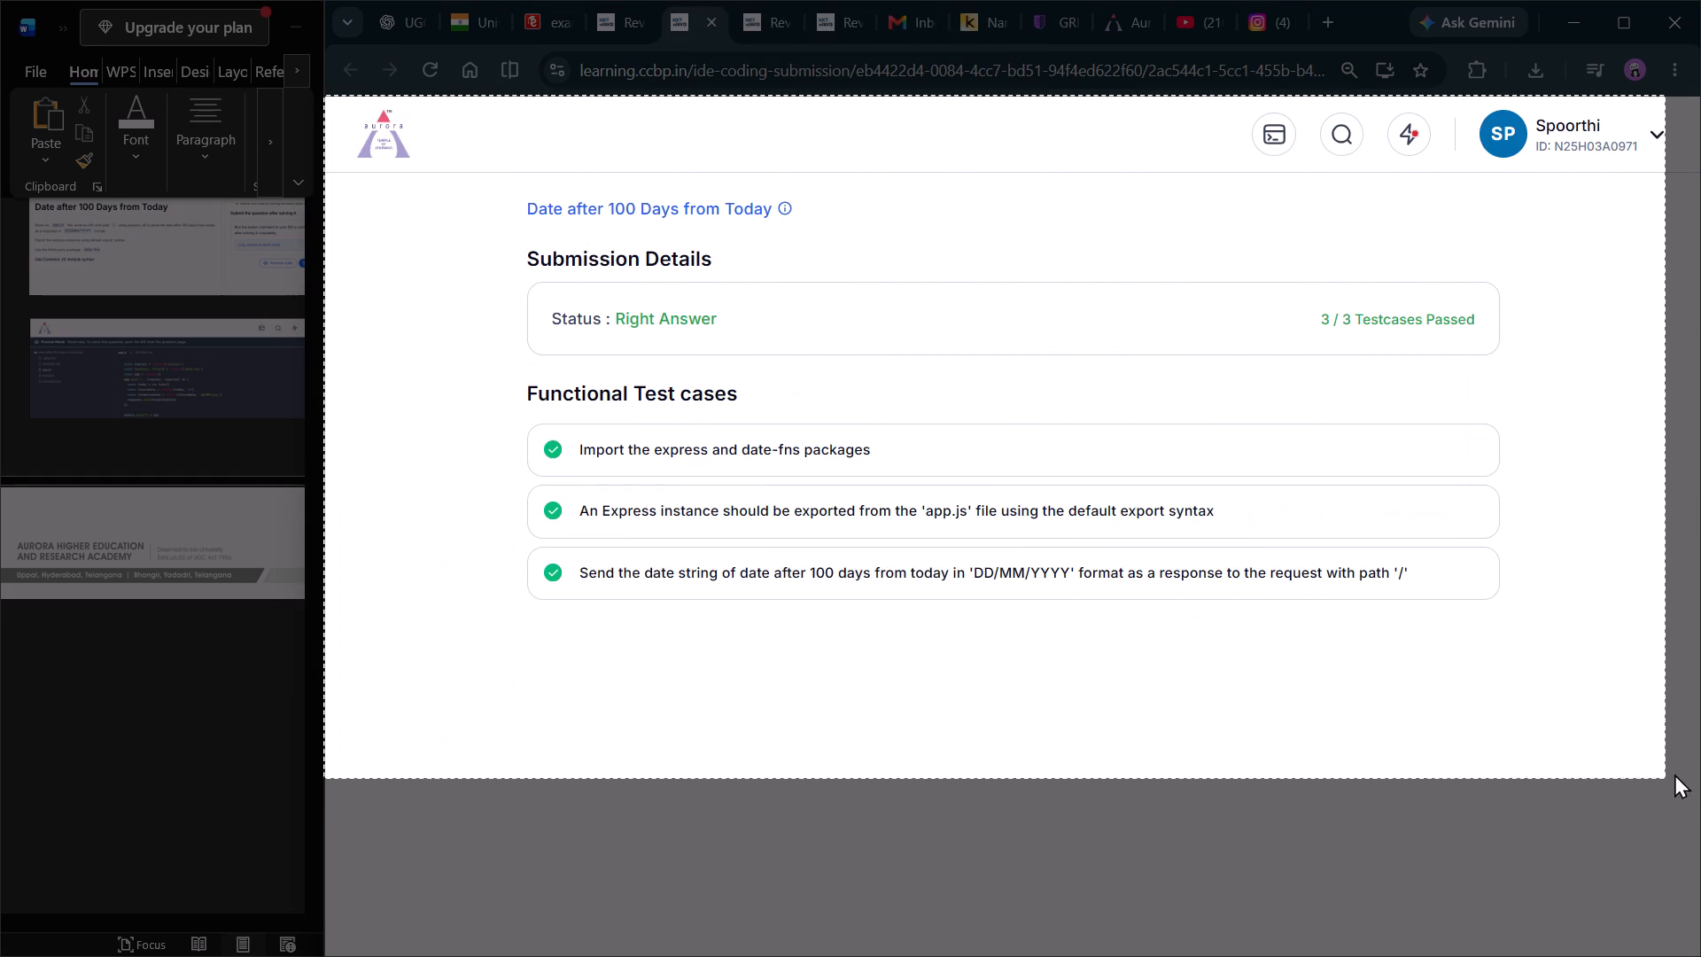
left_click_drag(1674, 774, 1700, 618)
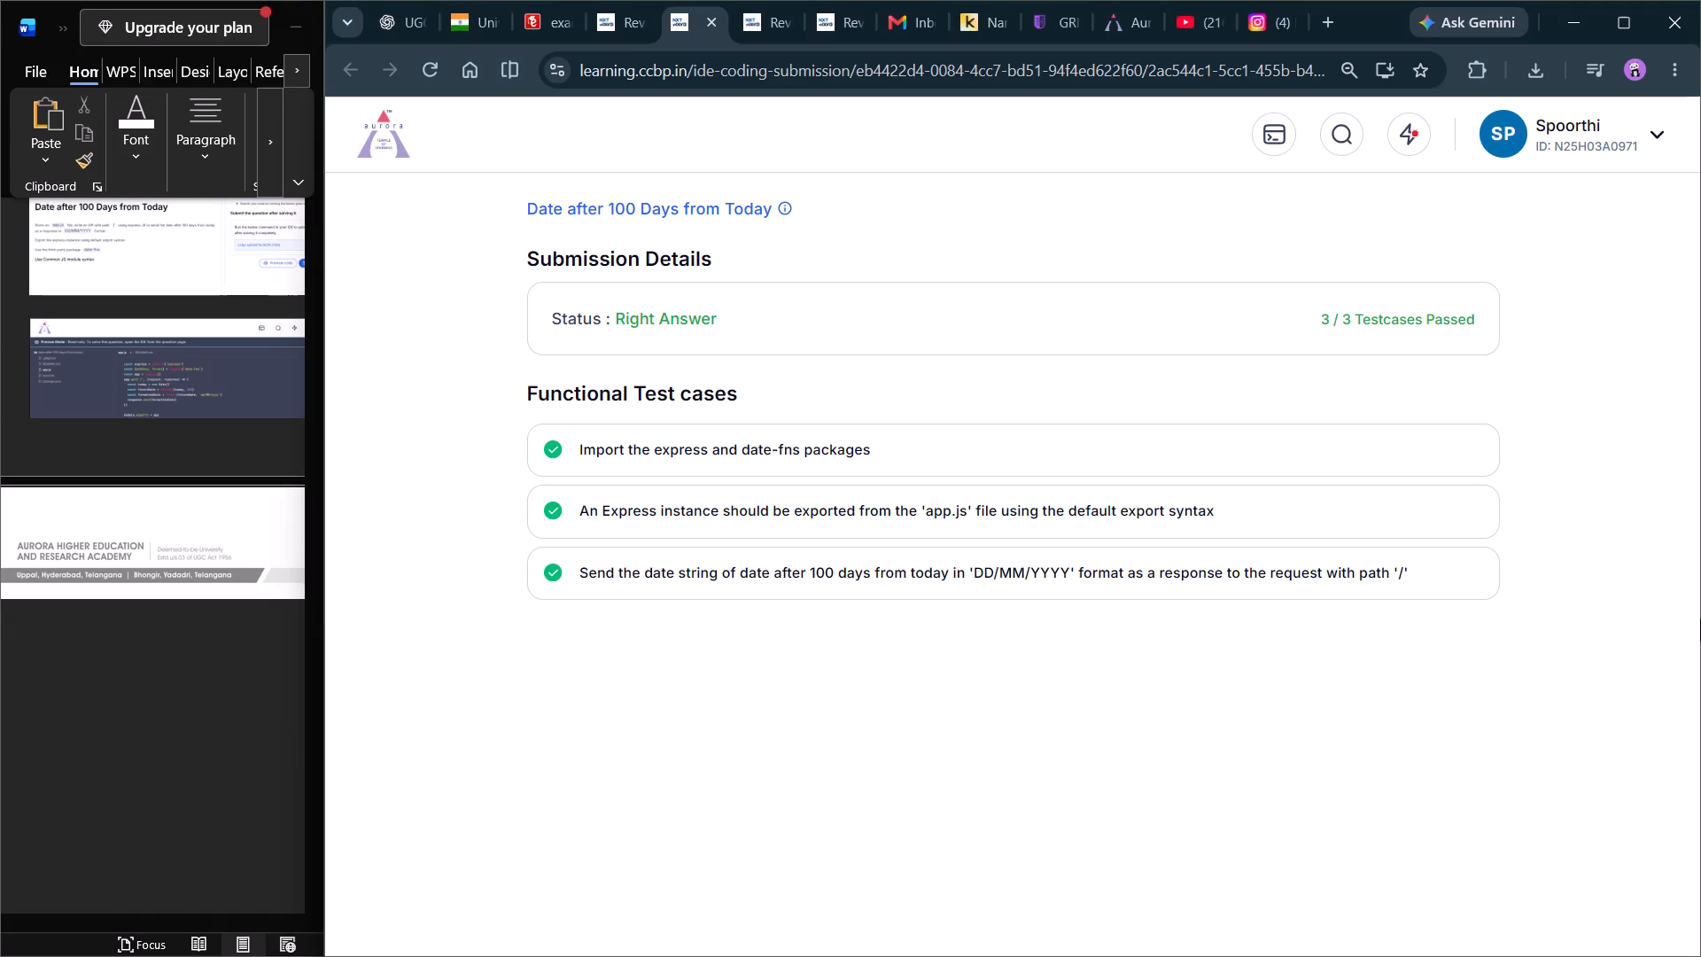
Paste the captured submission screenshot into the Word report on the empty line at the start of the second page.
left_click(106, 611)
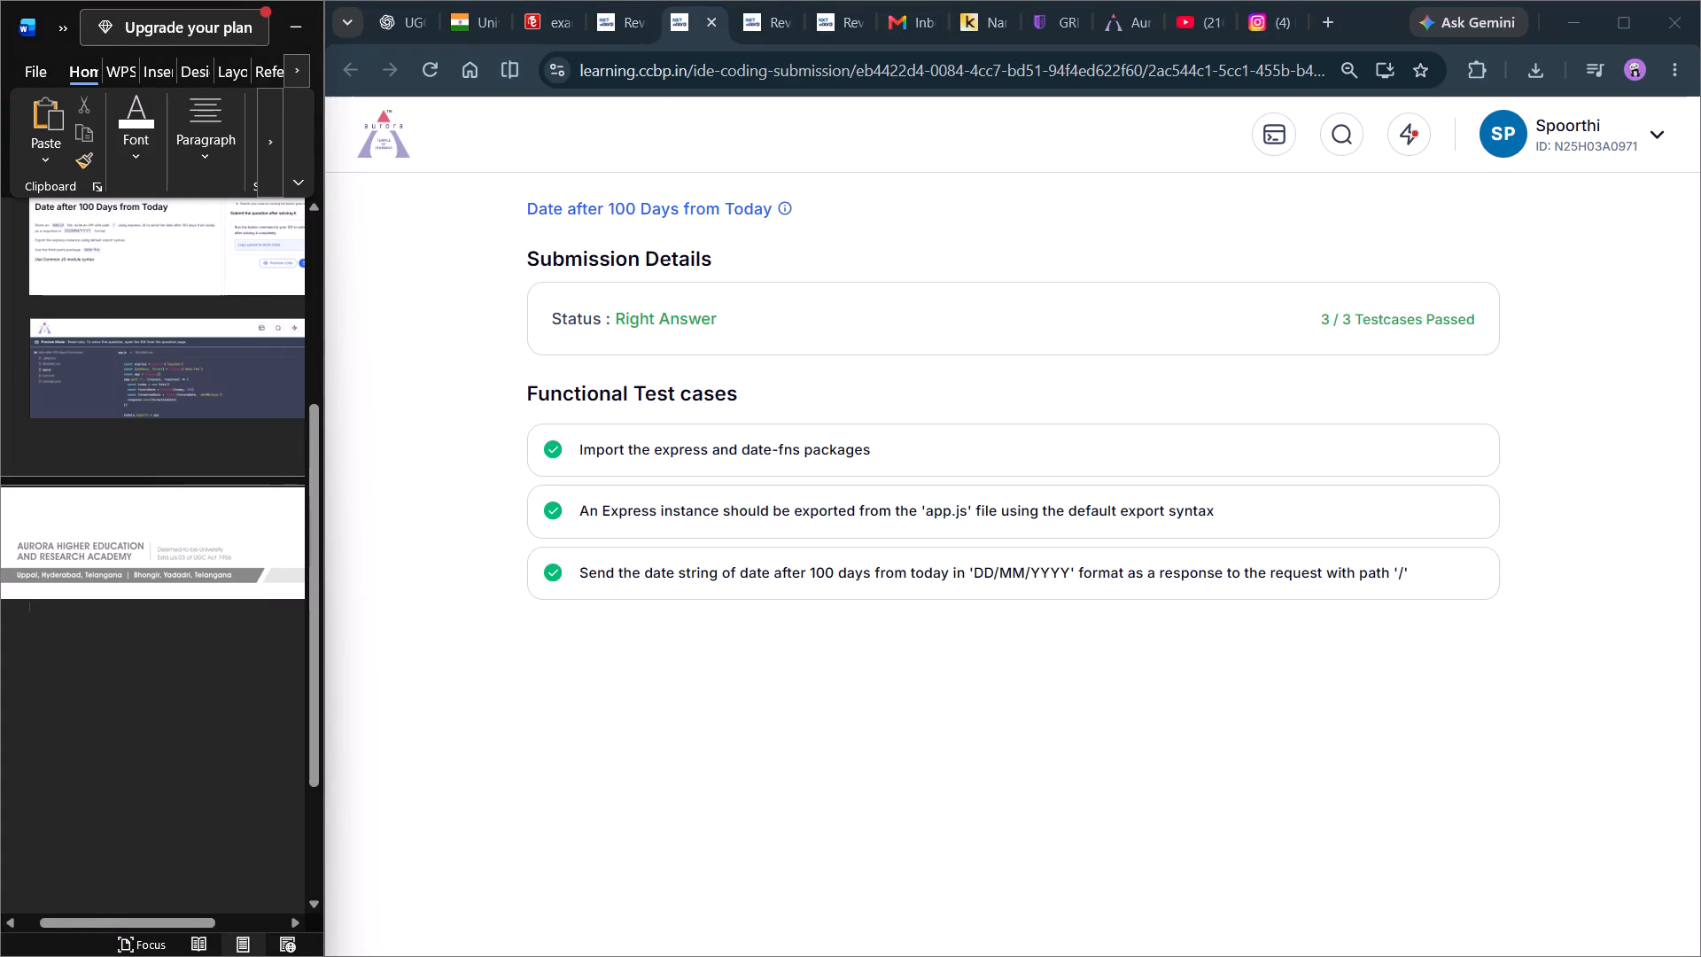
key("ctrl+v")
scroll(106, 611, "right", 3)
scroll(106, 611, "down", 4)
Add an empty line beneath the pasted submission screenshot on the second page.
left_click(106, 611)
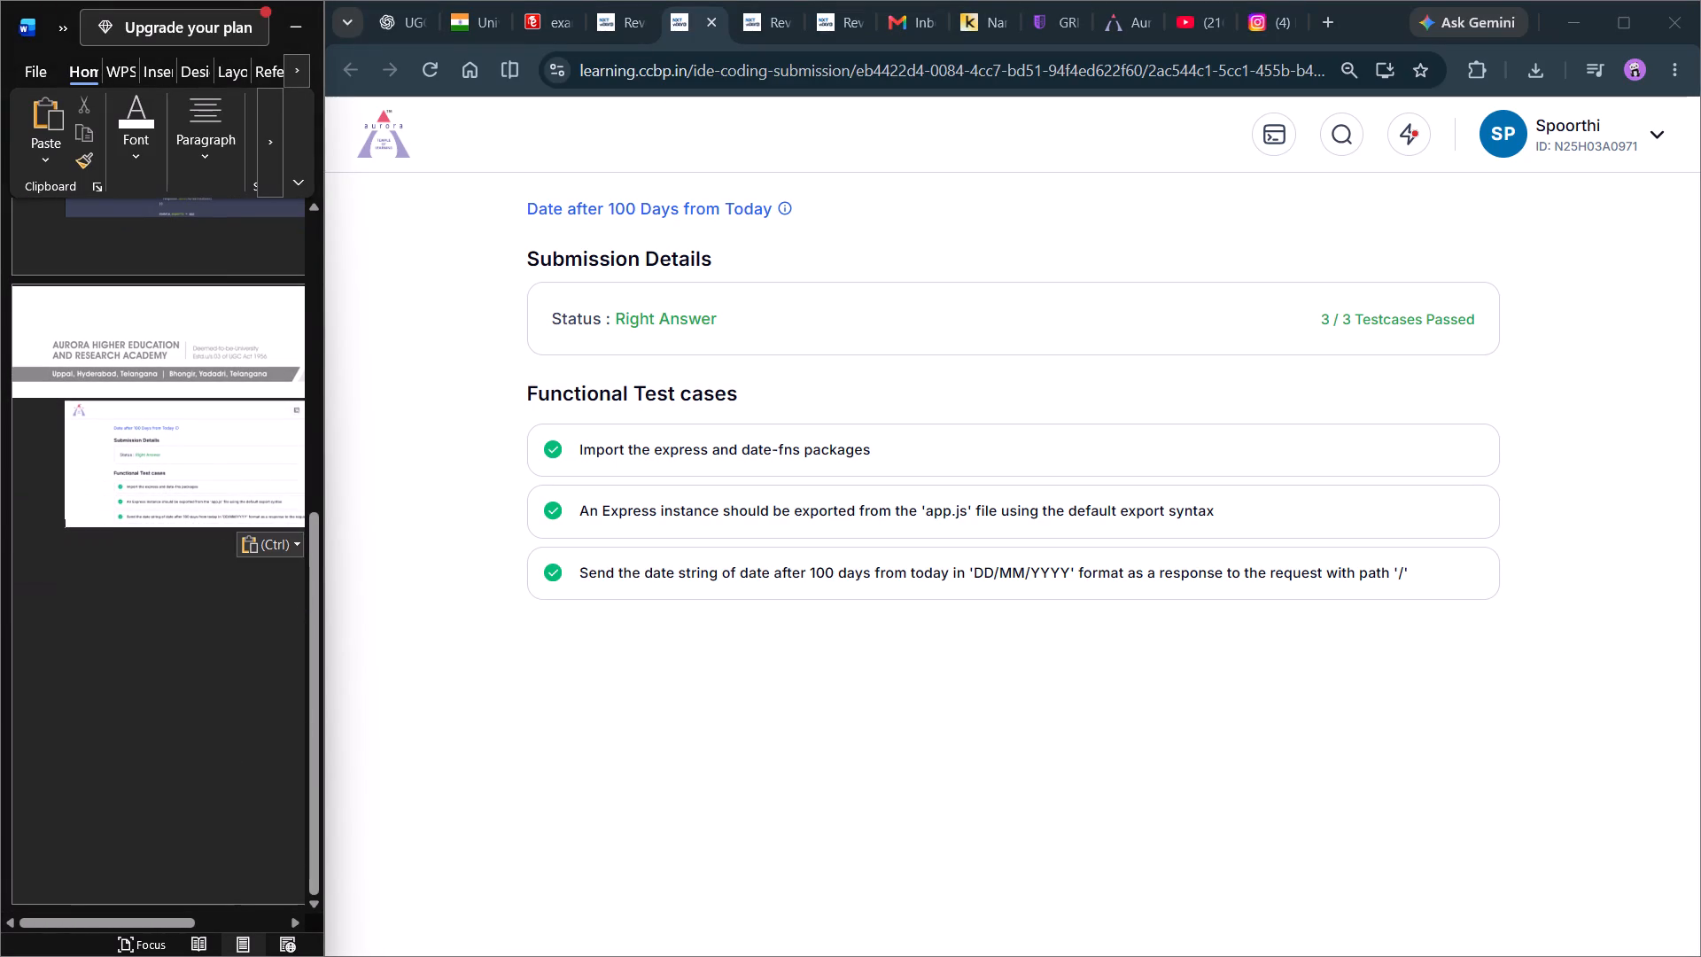
key("Return")
scroll(106, 611, "left", 4)
key("BackSpace")
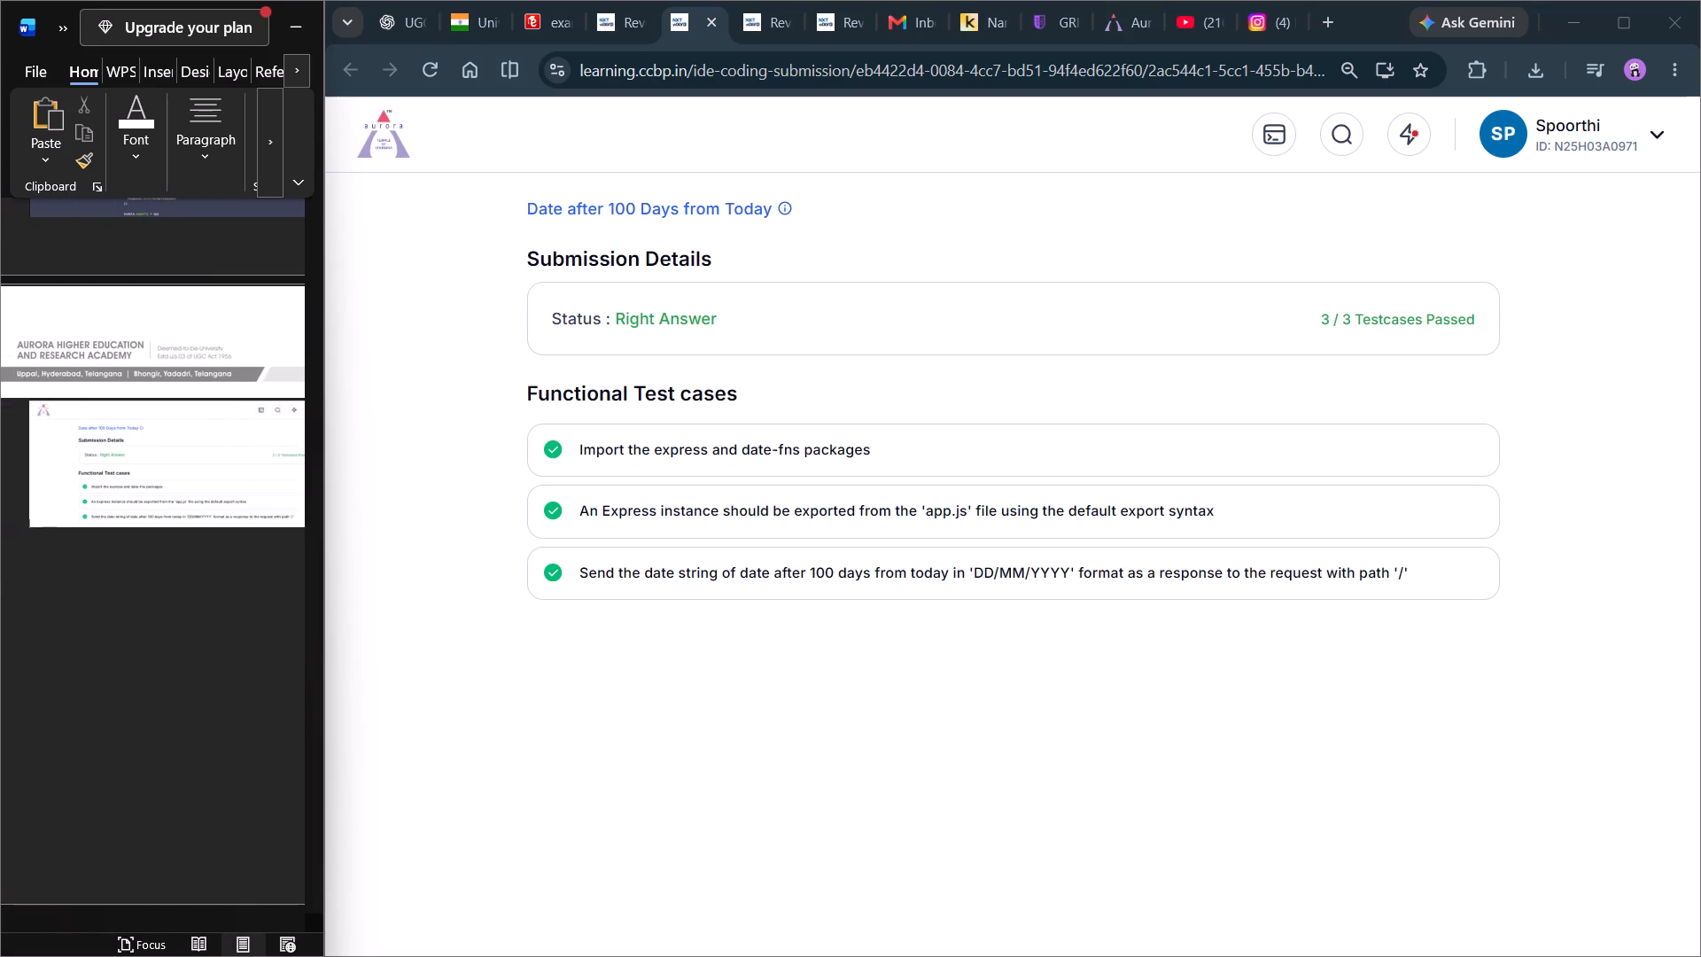
scroll(0, 564, "left", 4)
scroll(190, 597, "left", 2)
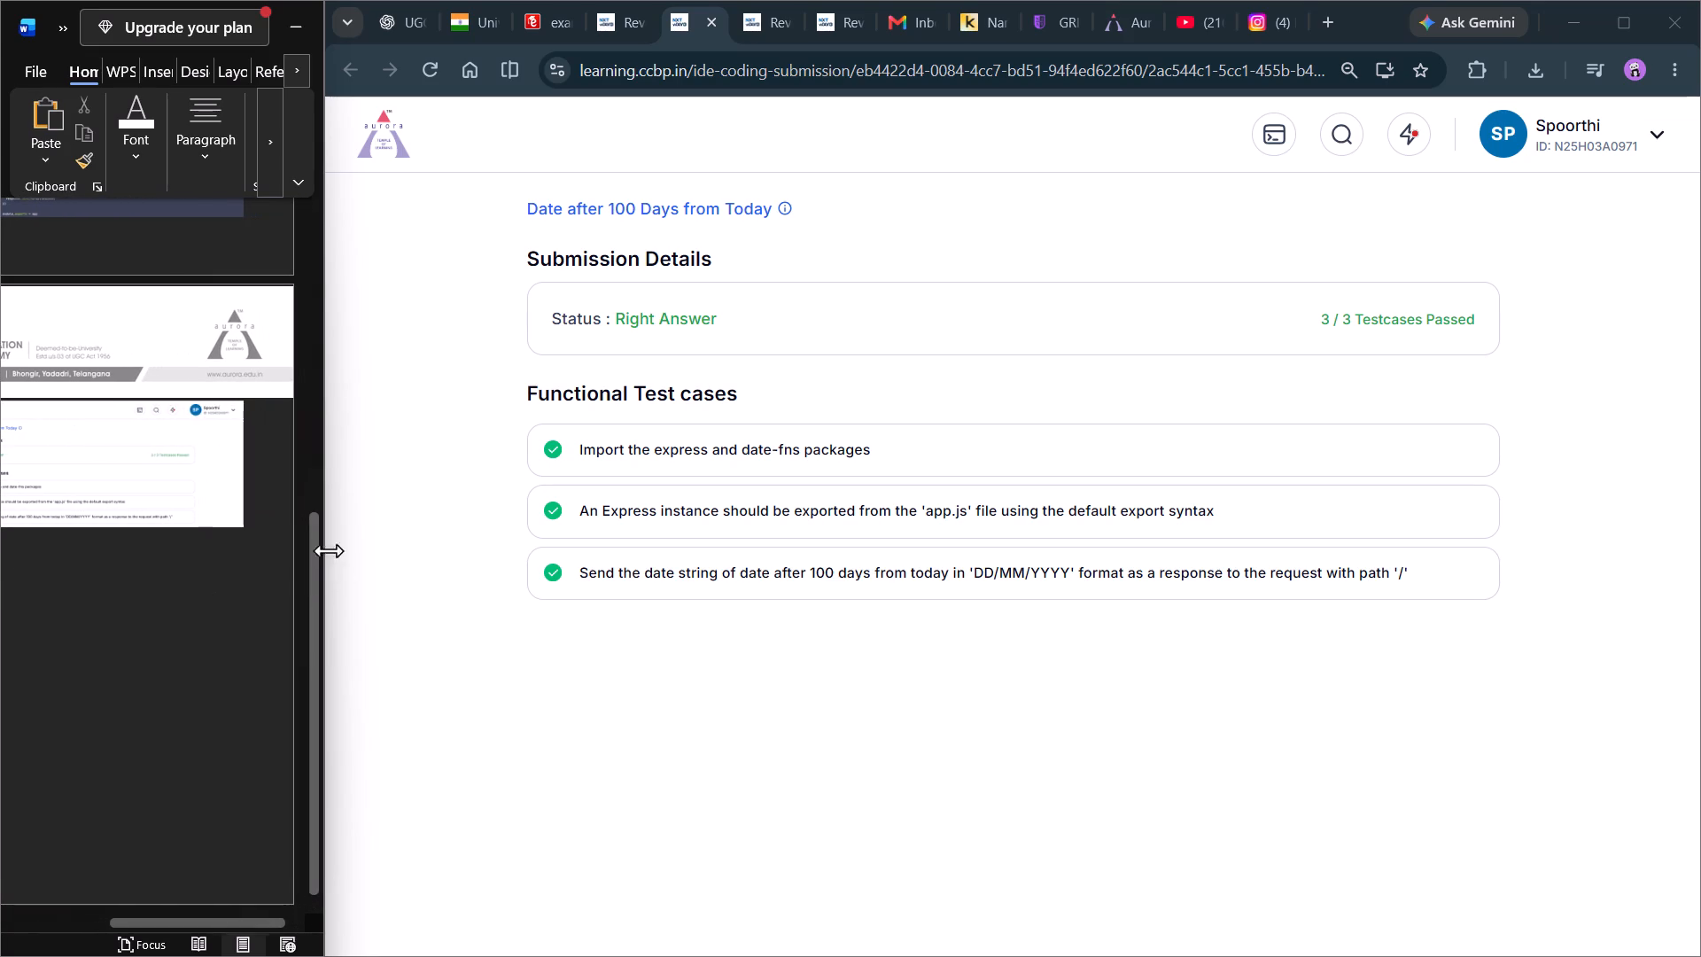
left_click(269, 519)
key("Return")
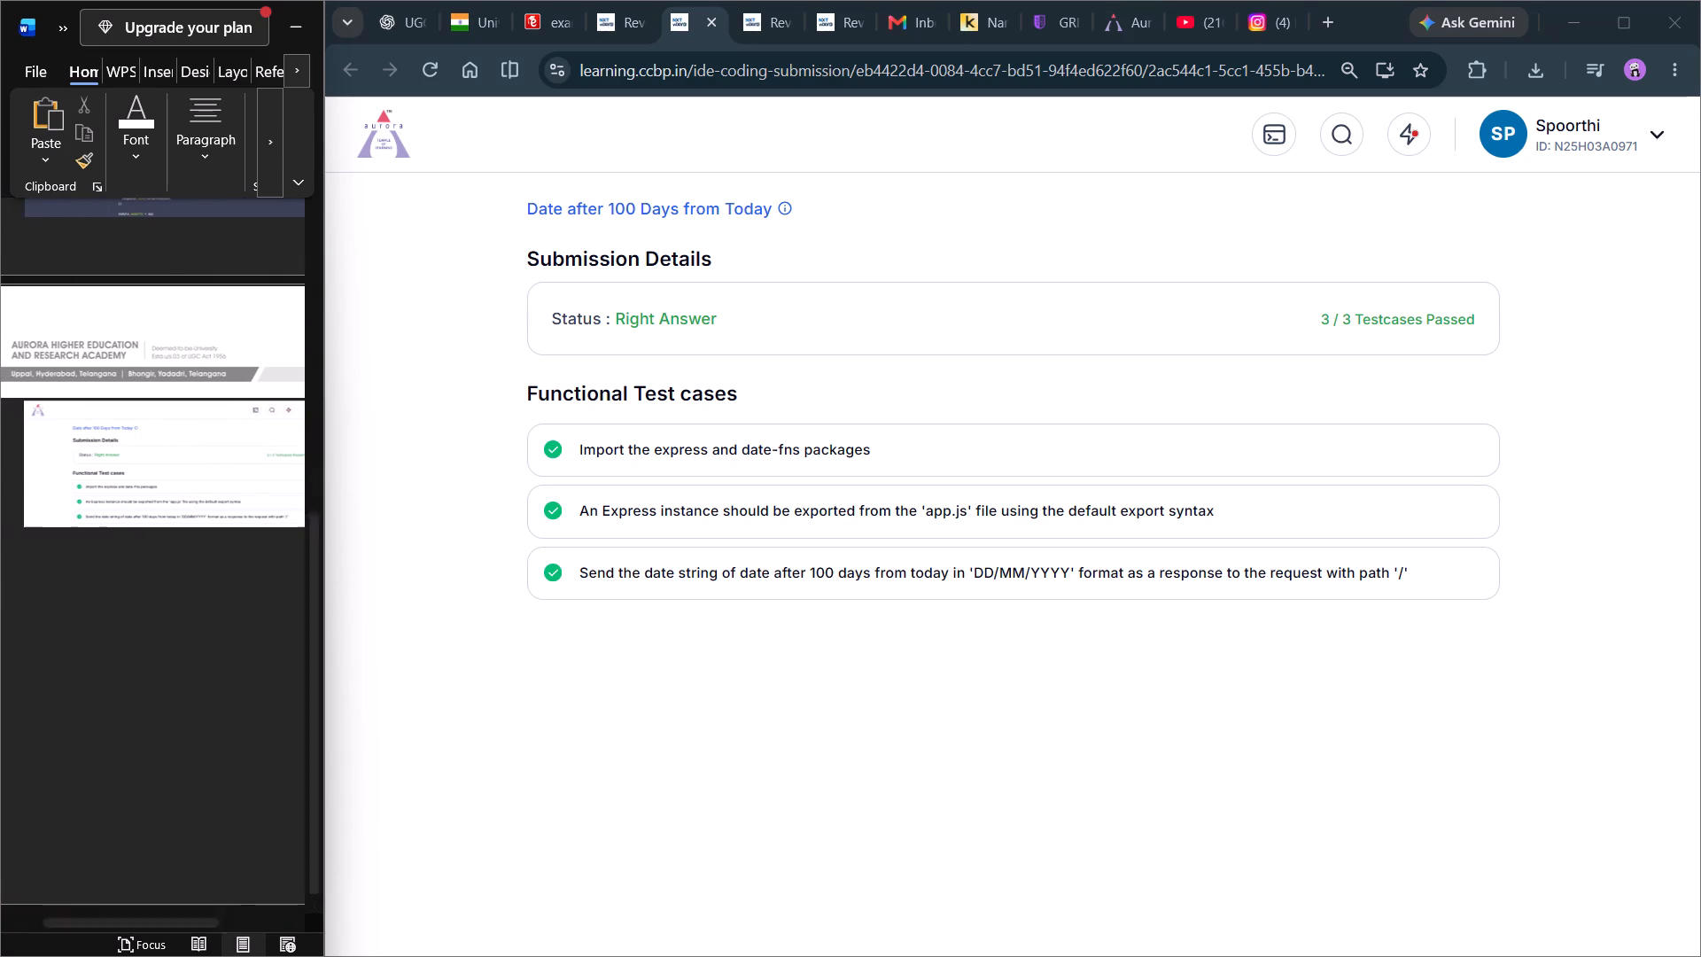
key("Return")
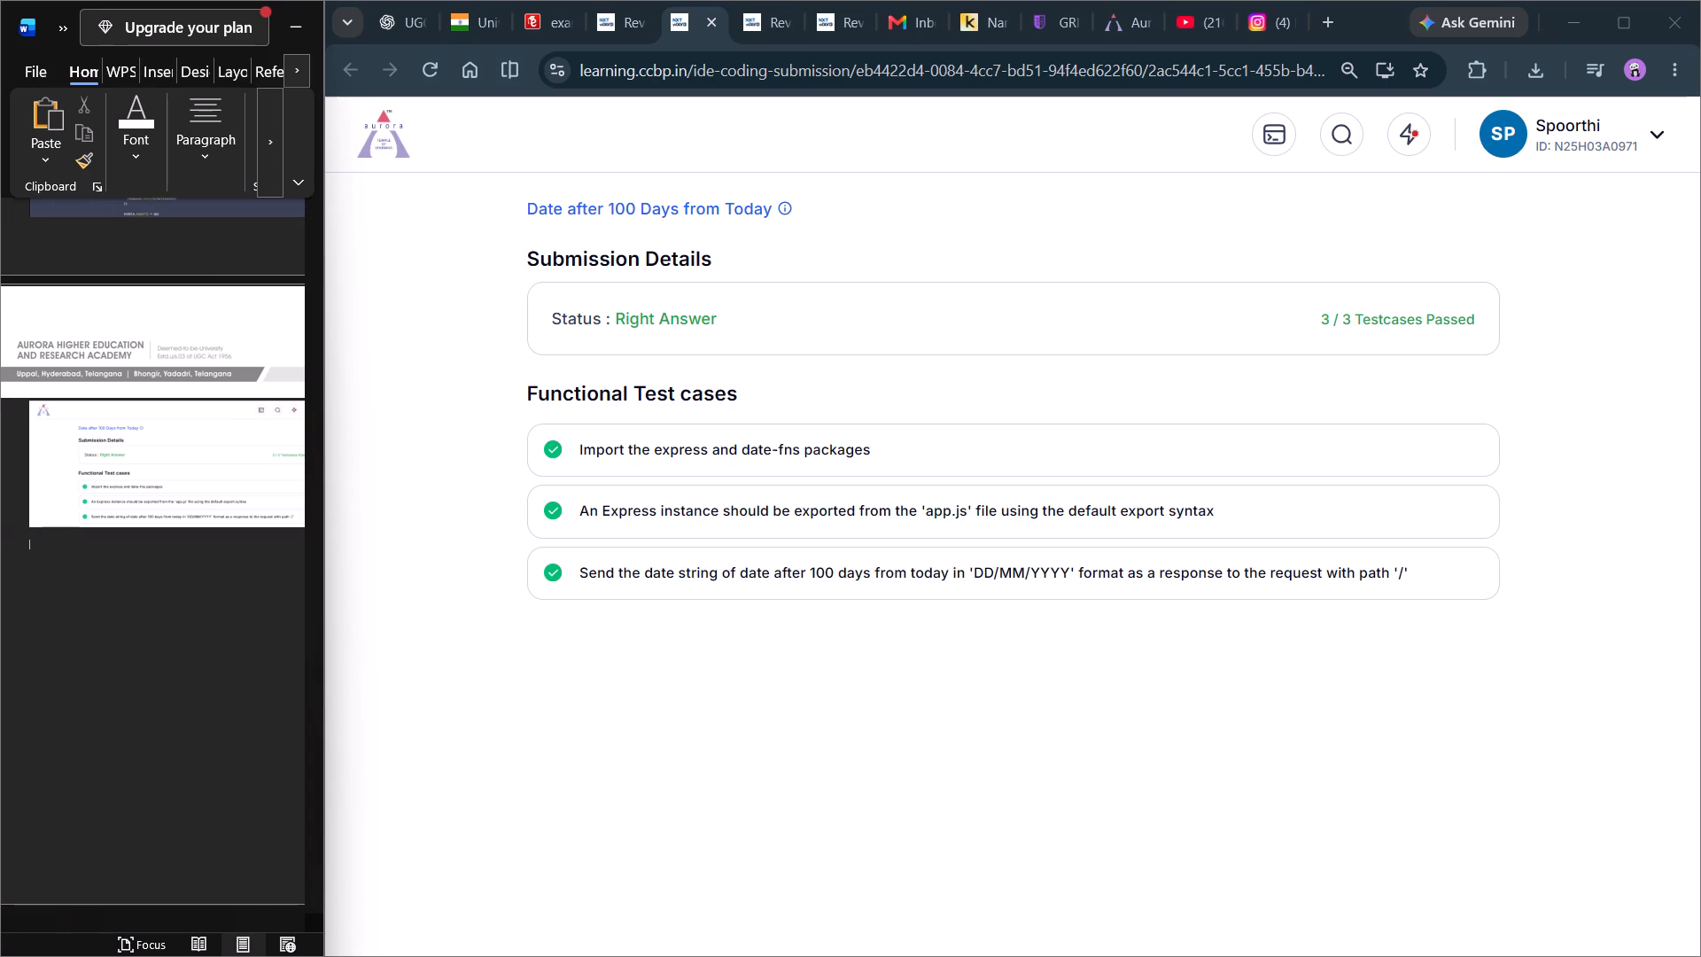
Add the bold label "Question-2:" on the line beneath the submission screenshot.
left_click(133, 161)
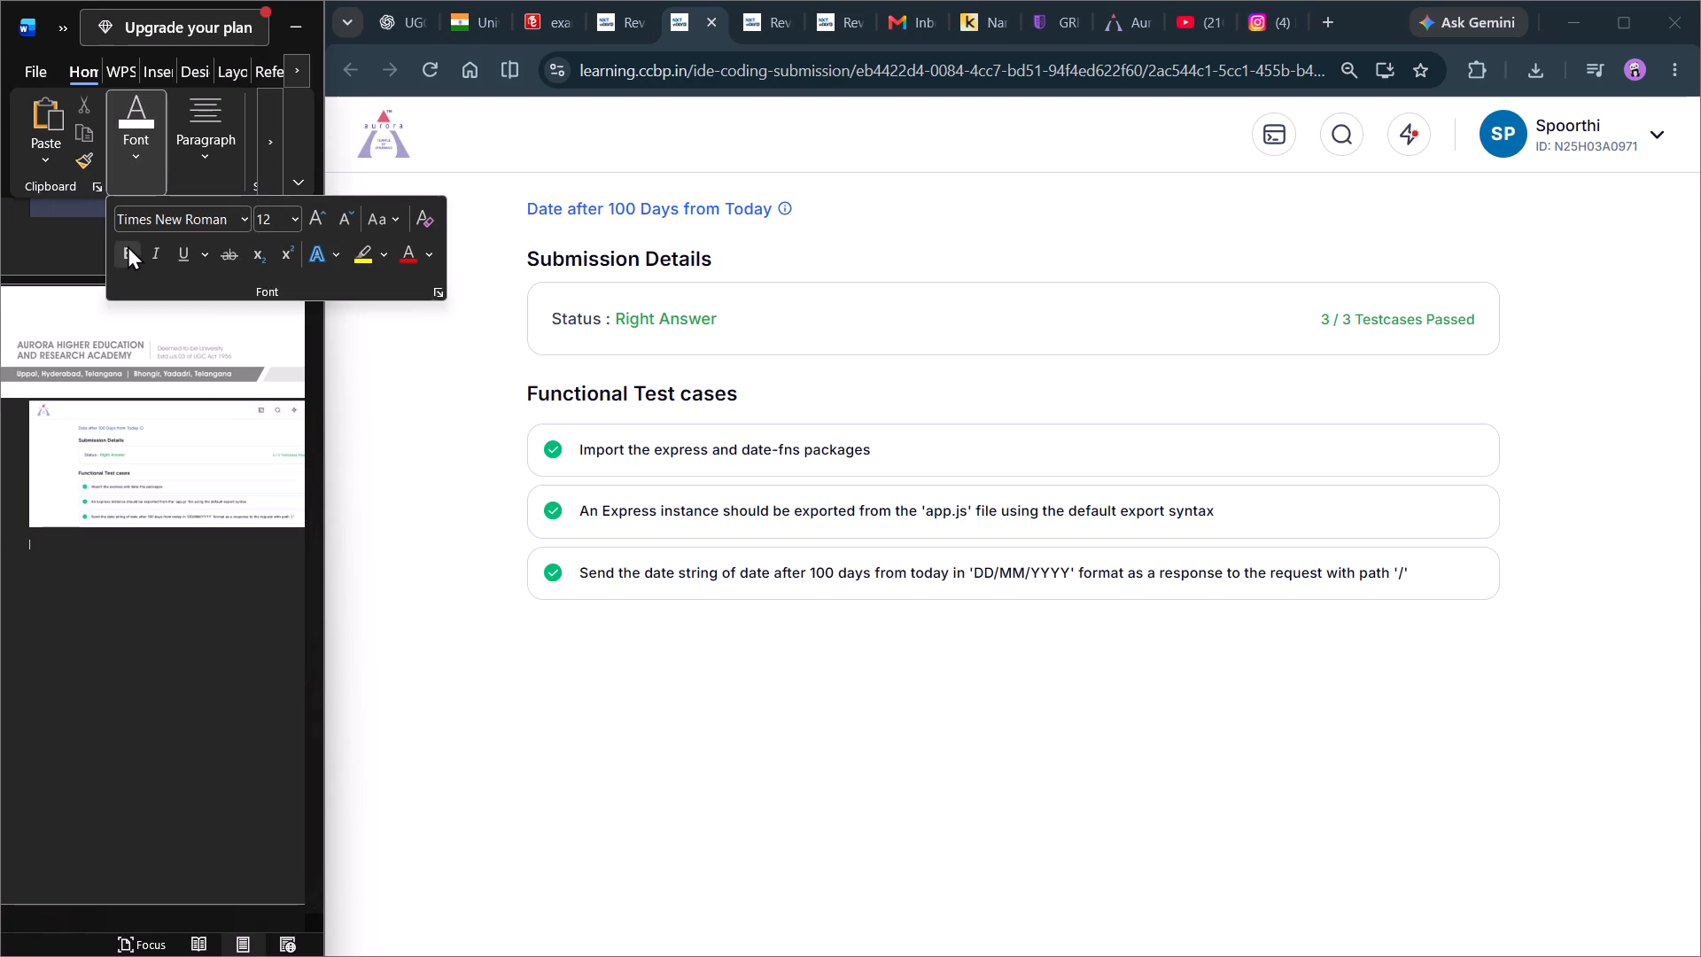
left_click(128, 245)
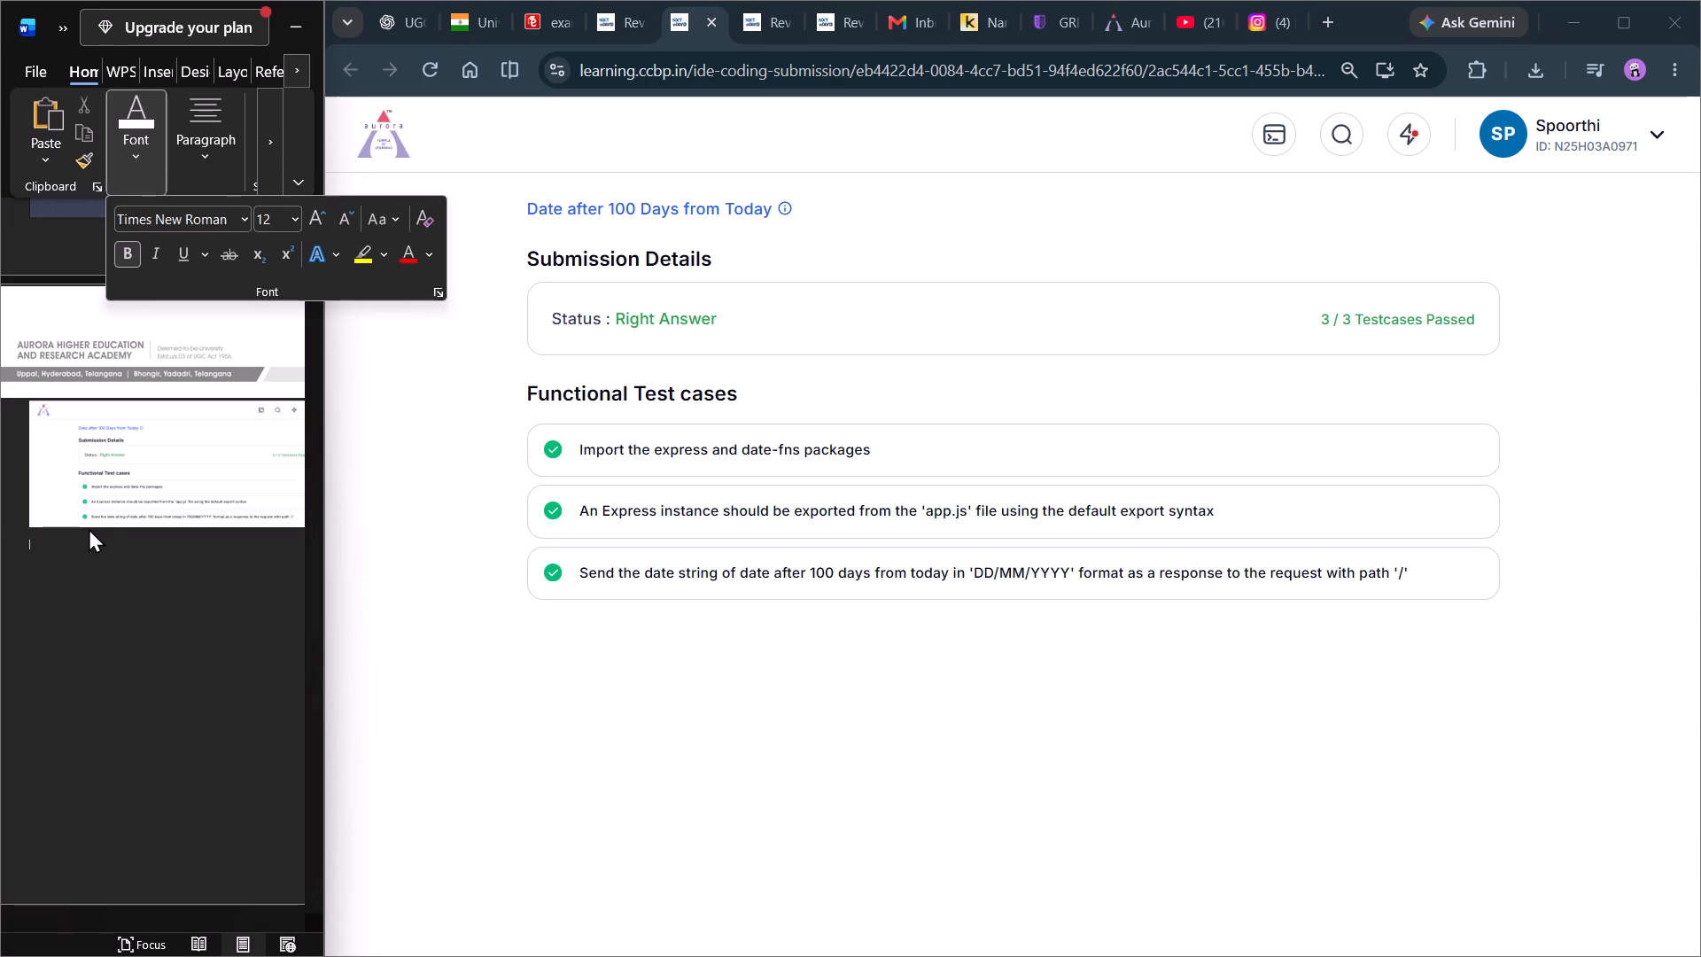
key("shift+q")
double_click(89, 528)
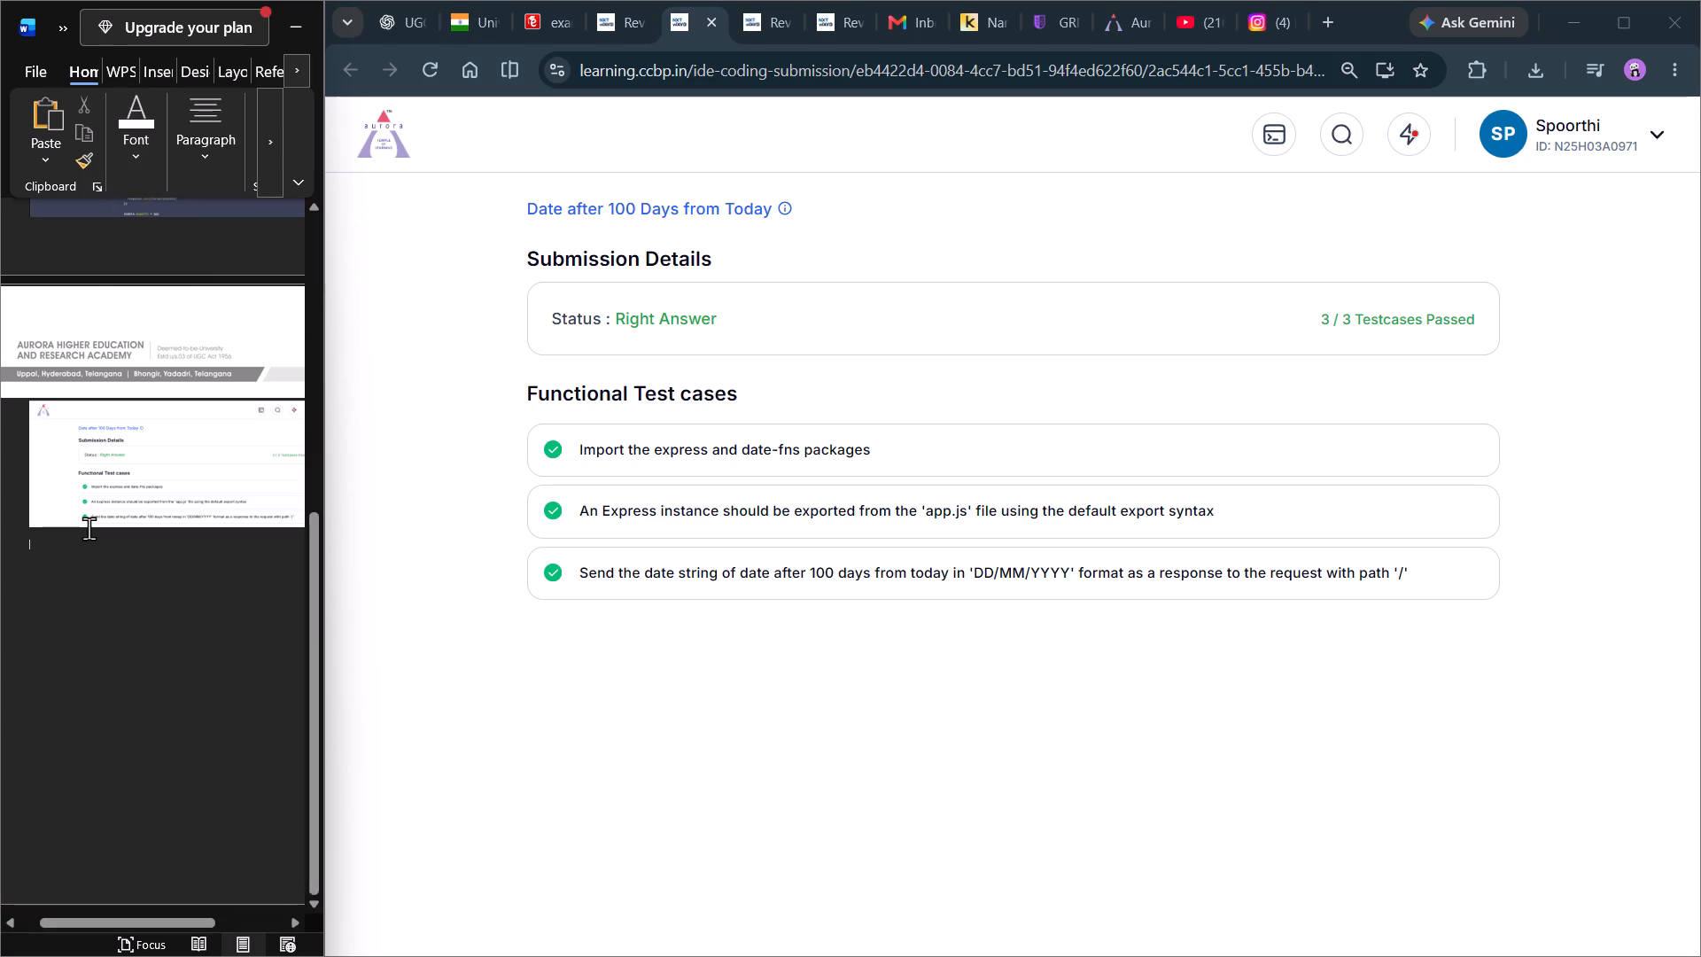
key("Down")
key("shift+q")
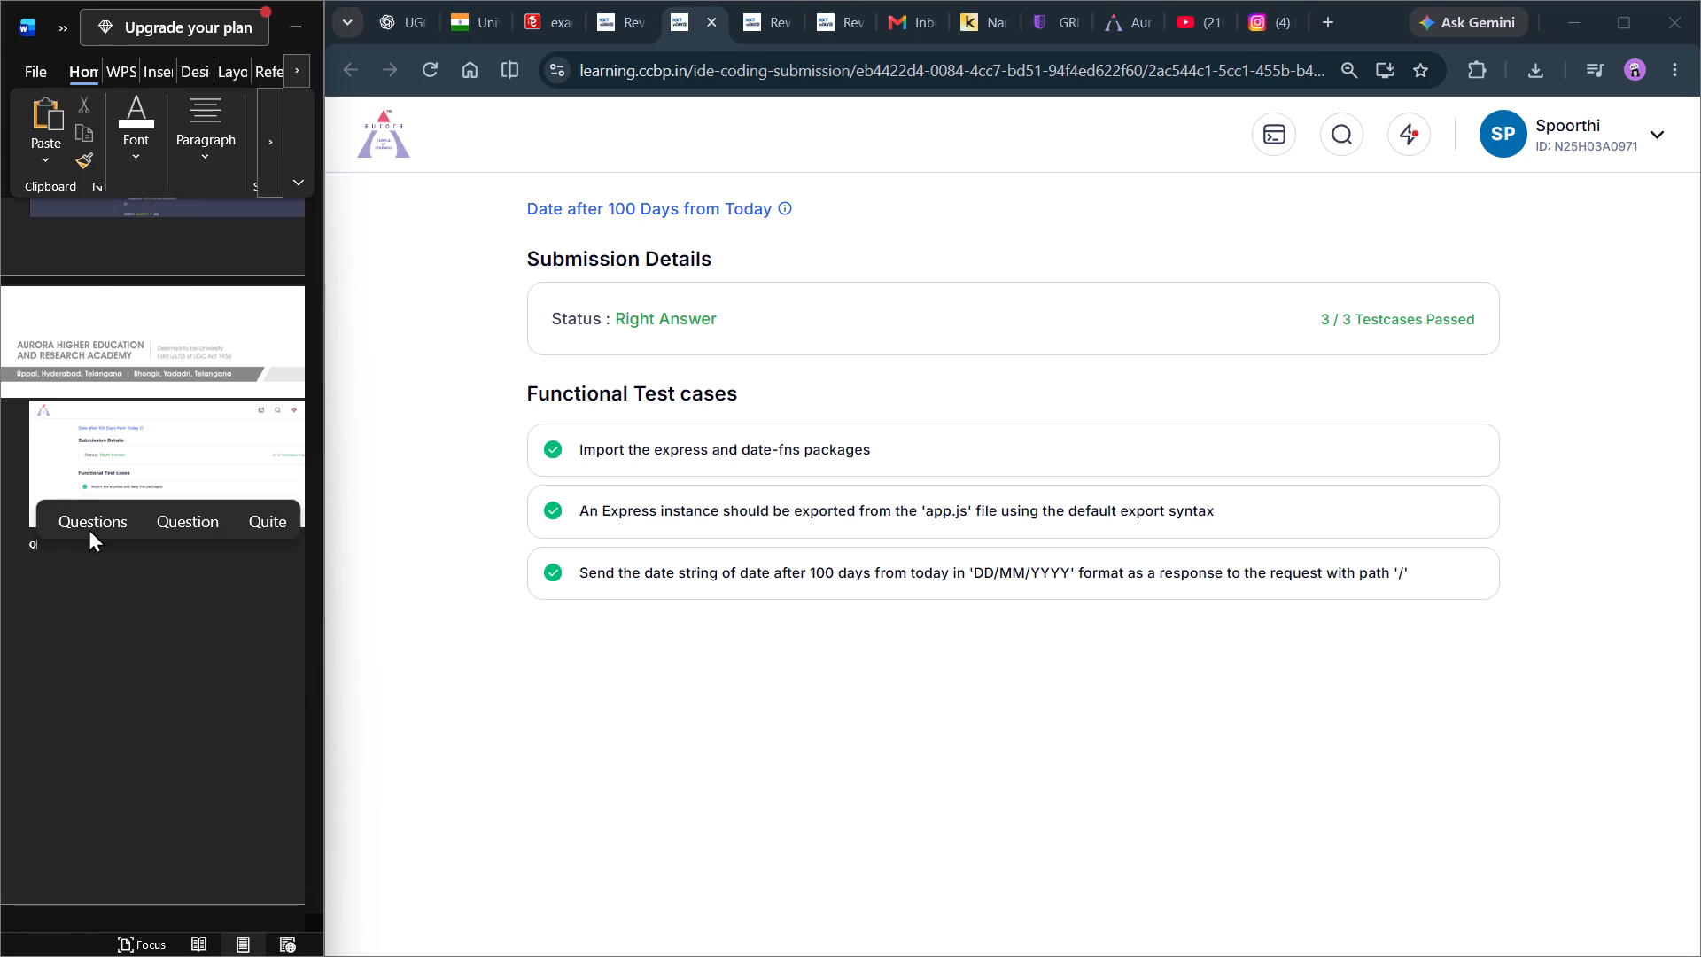
left_click(89, 528)
key("BackSpace")
key("BackSpace")
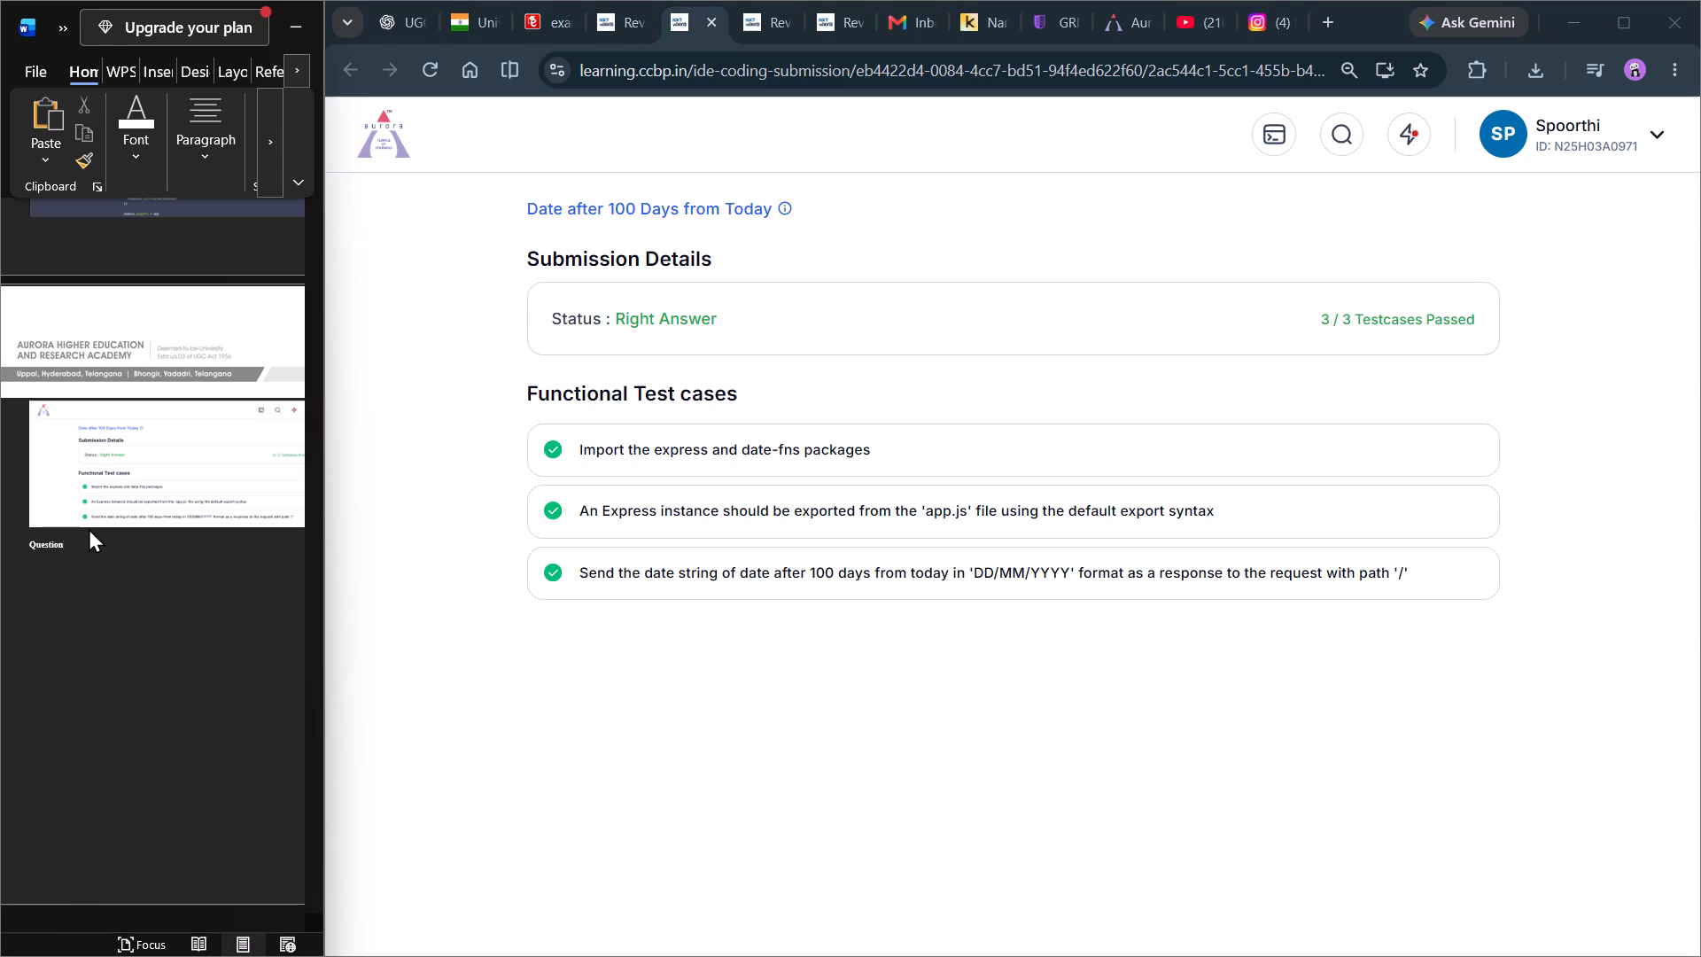
key("minus")
key("2")
key("shift+colon")
Remove the space before the hyphen in the "Question -1:" label above the question screenshot.
scroll(89, 528, "right", 1)
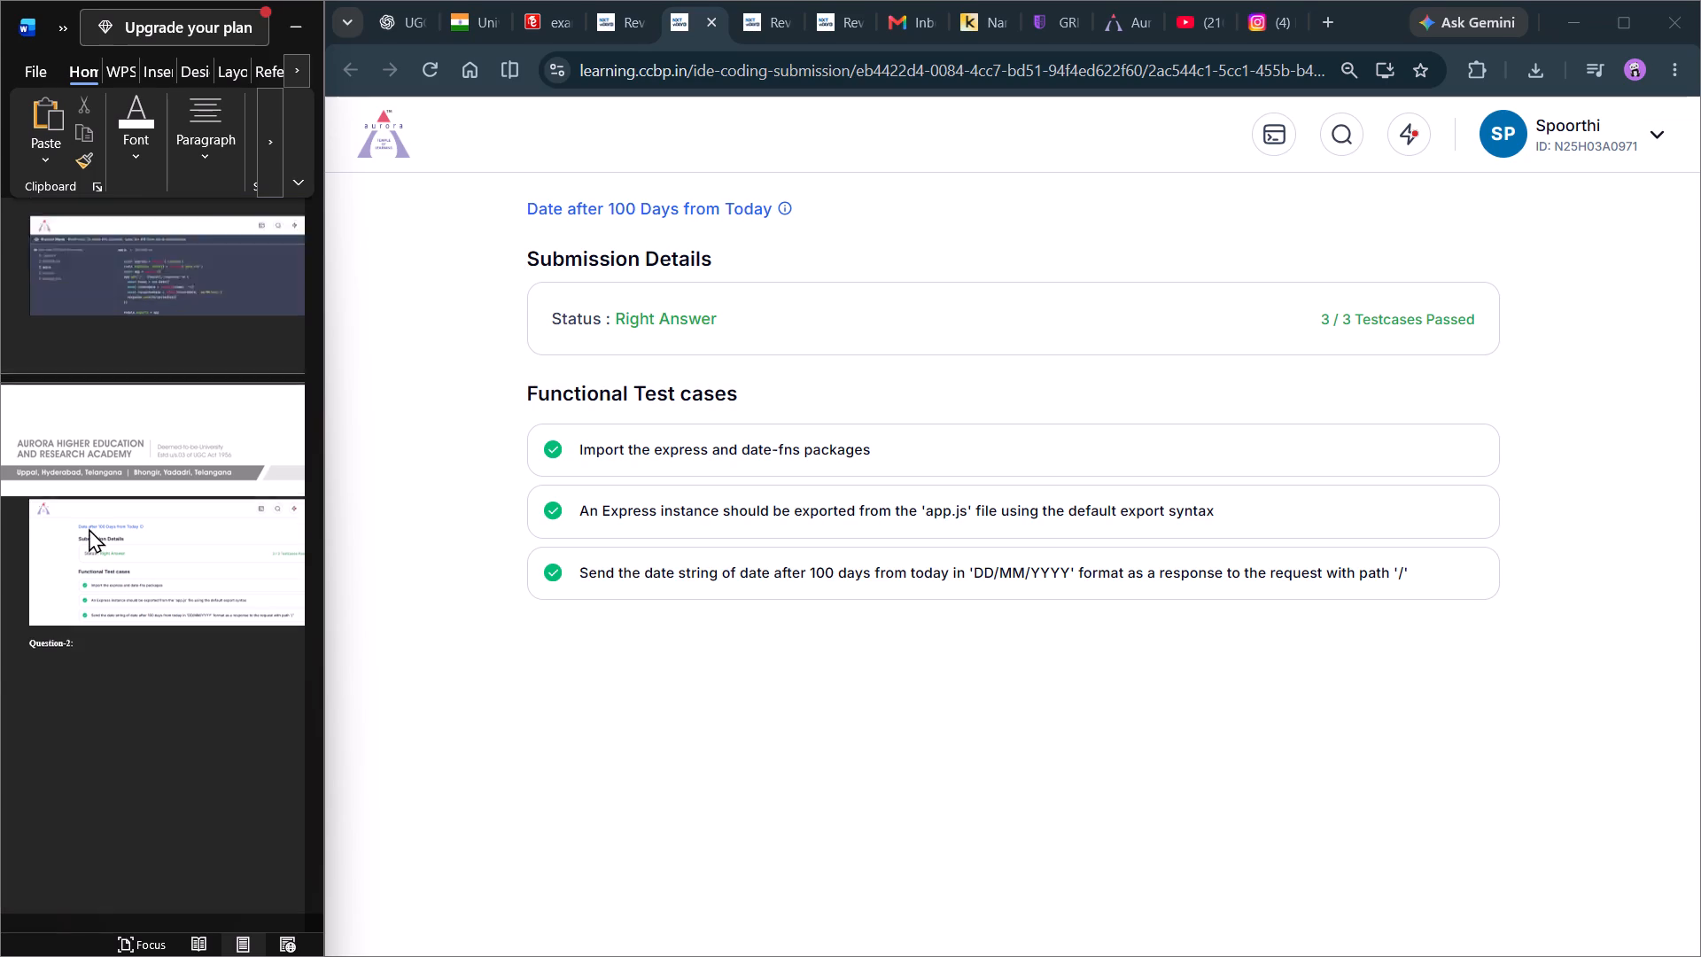
scroll(89, 528, "right", 1)
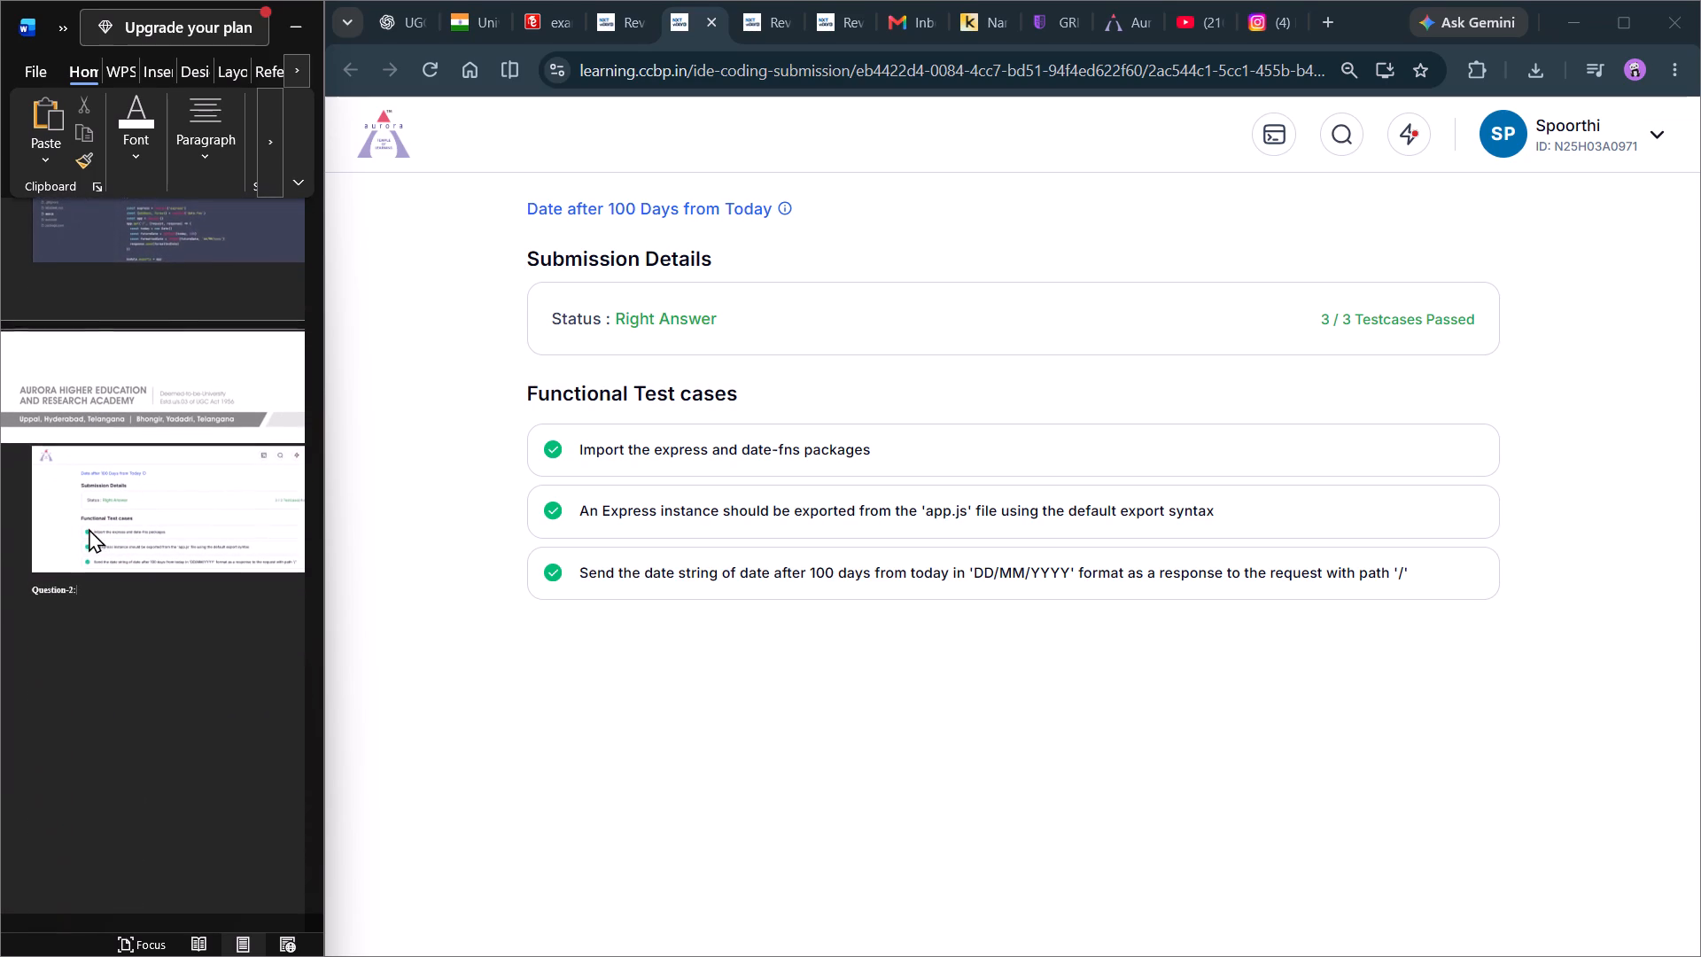
scroll(93, 463, "up", 6)
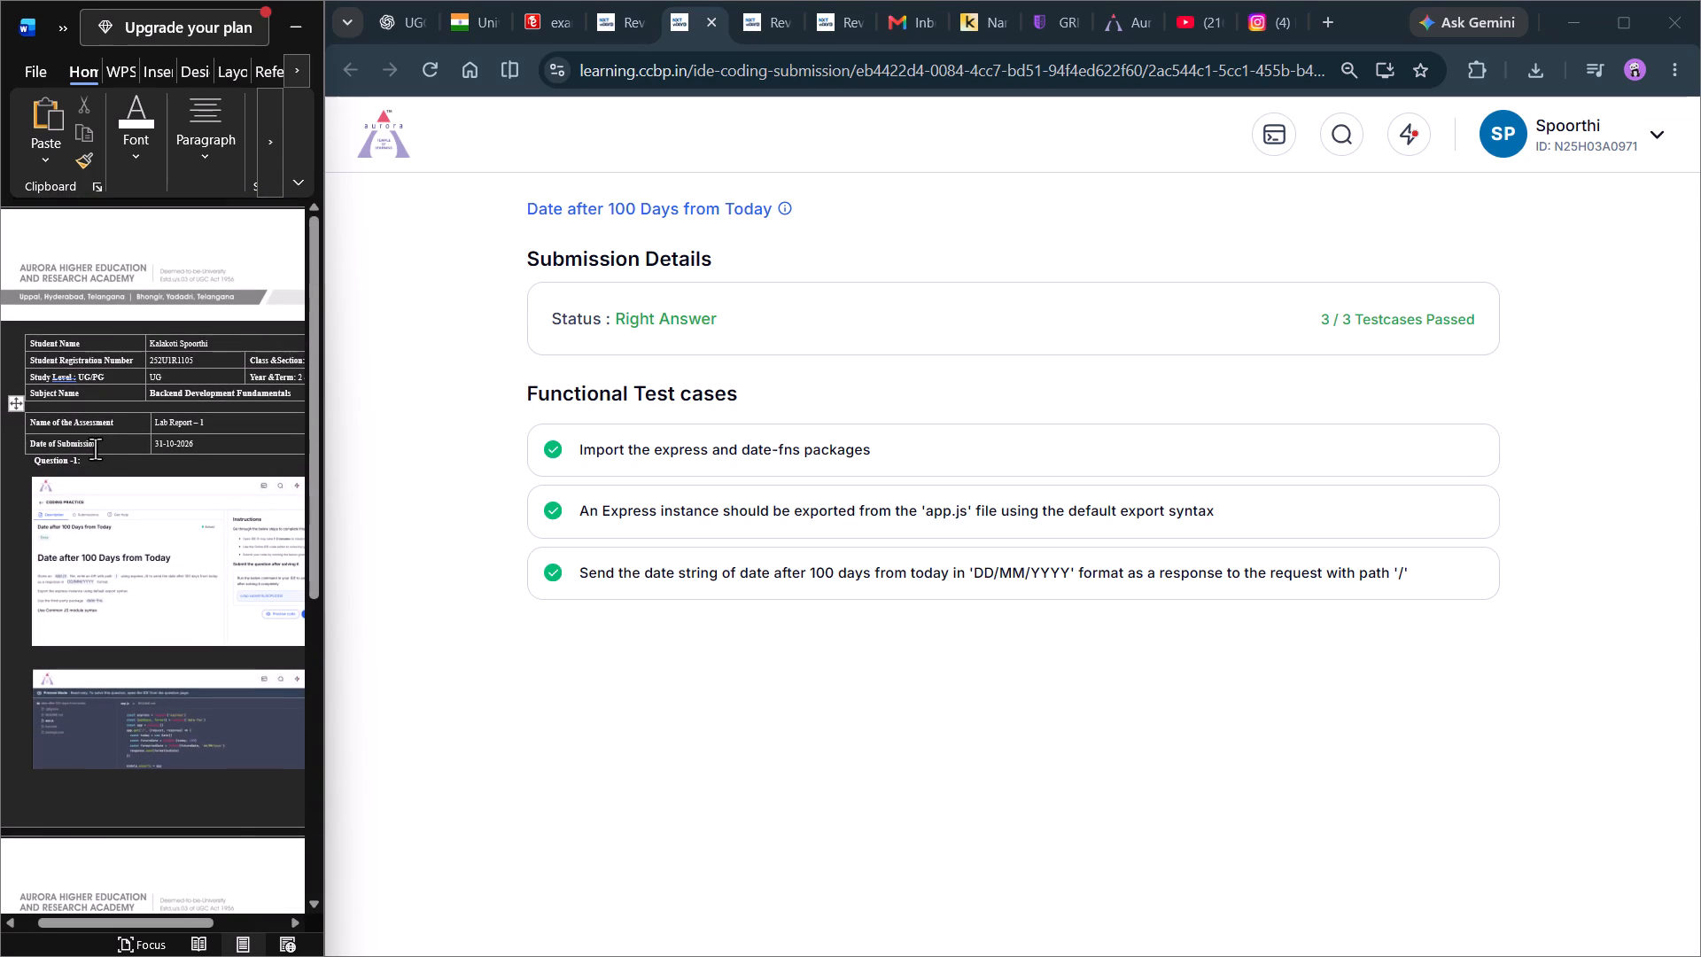
left_click(67, 462)
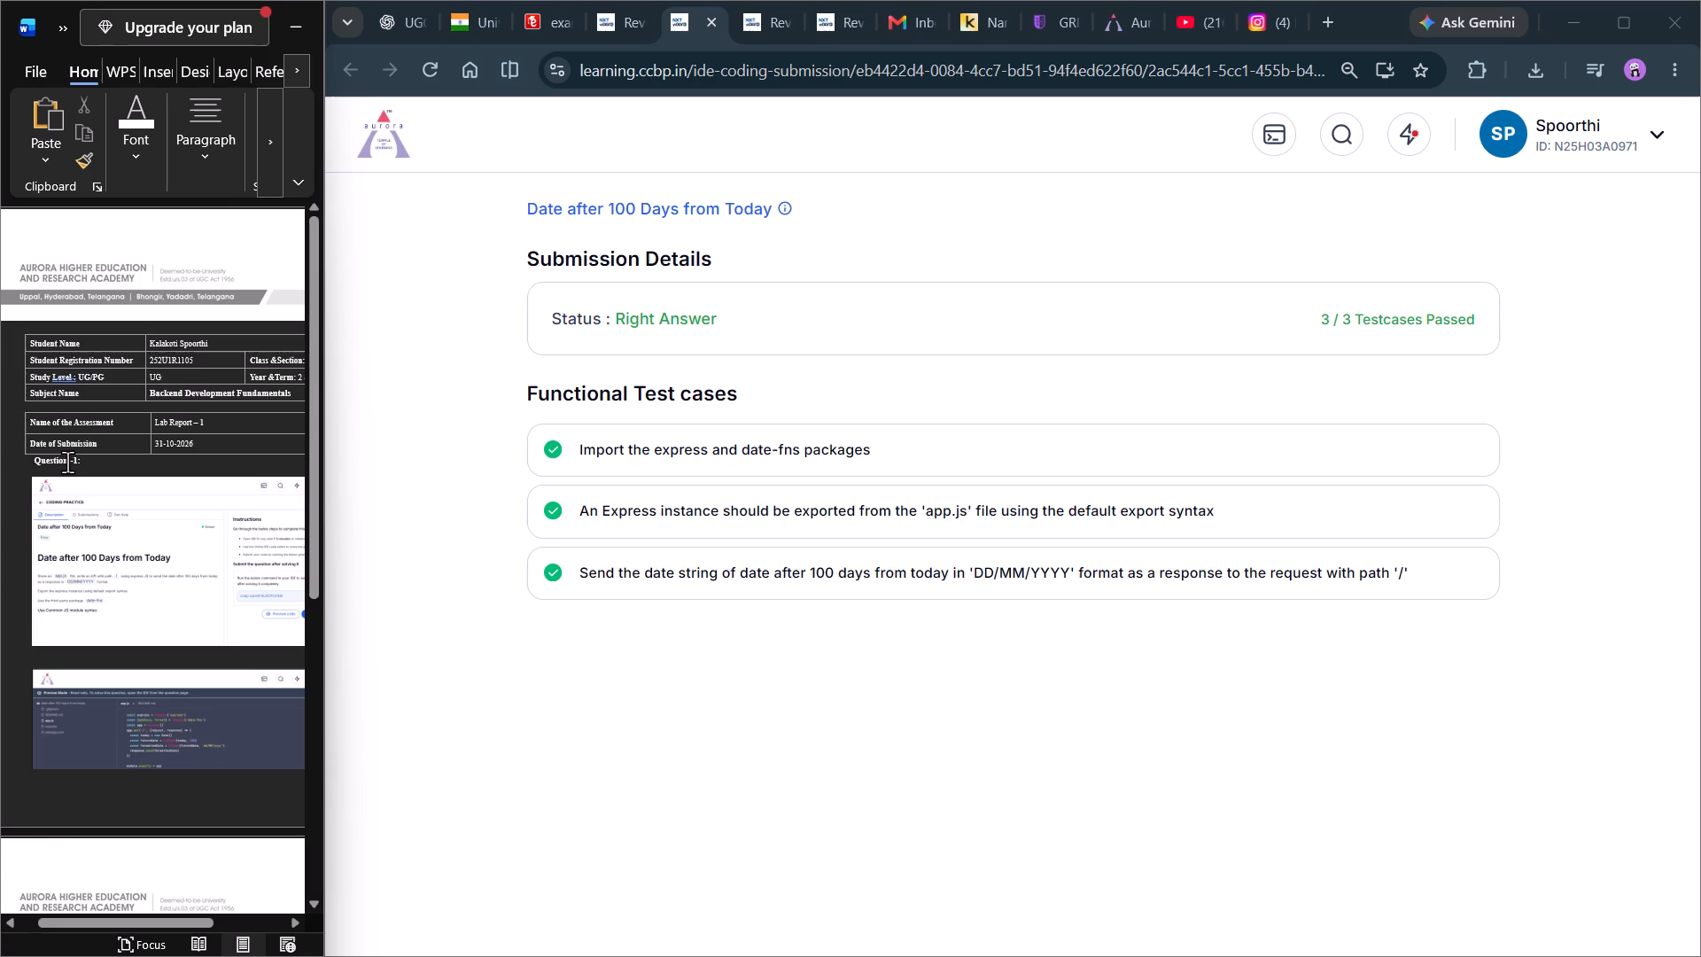
key("Delete")
Select the whole "Question-2:" label beneath the submission screenshot for font formatting.
scroll(139, 607, "down", 3)
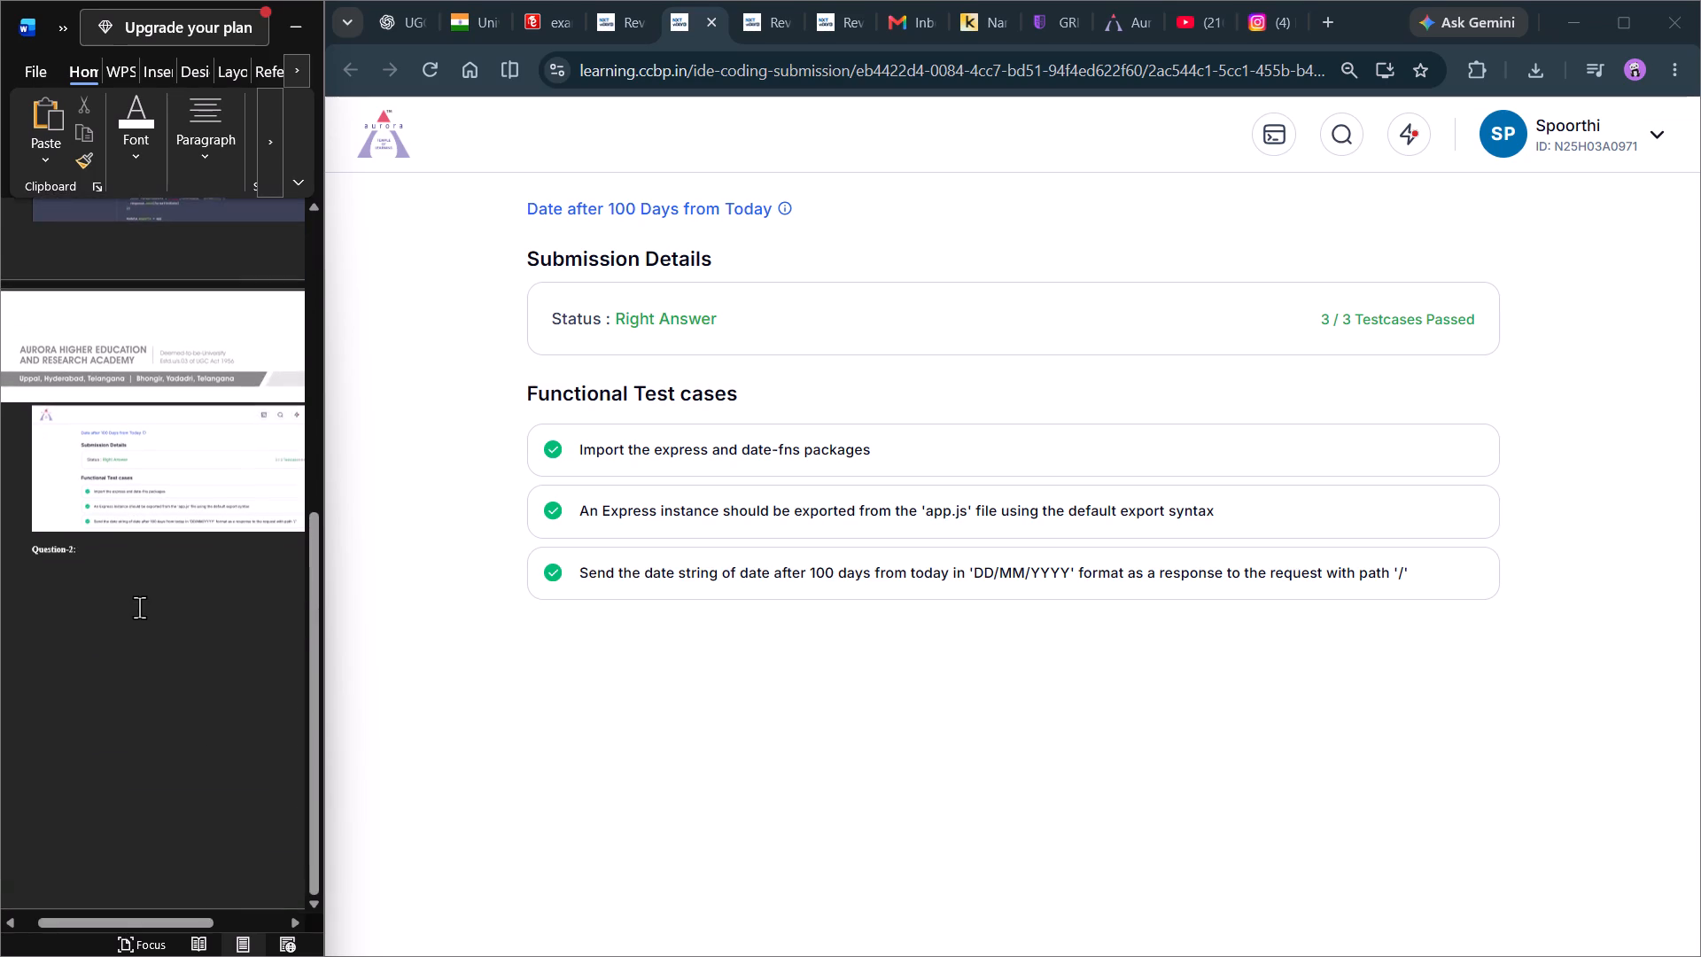
left_click(125, 563)
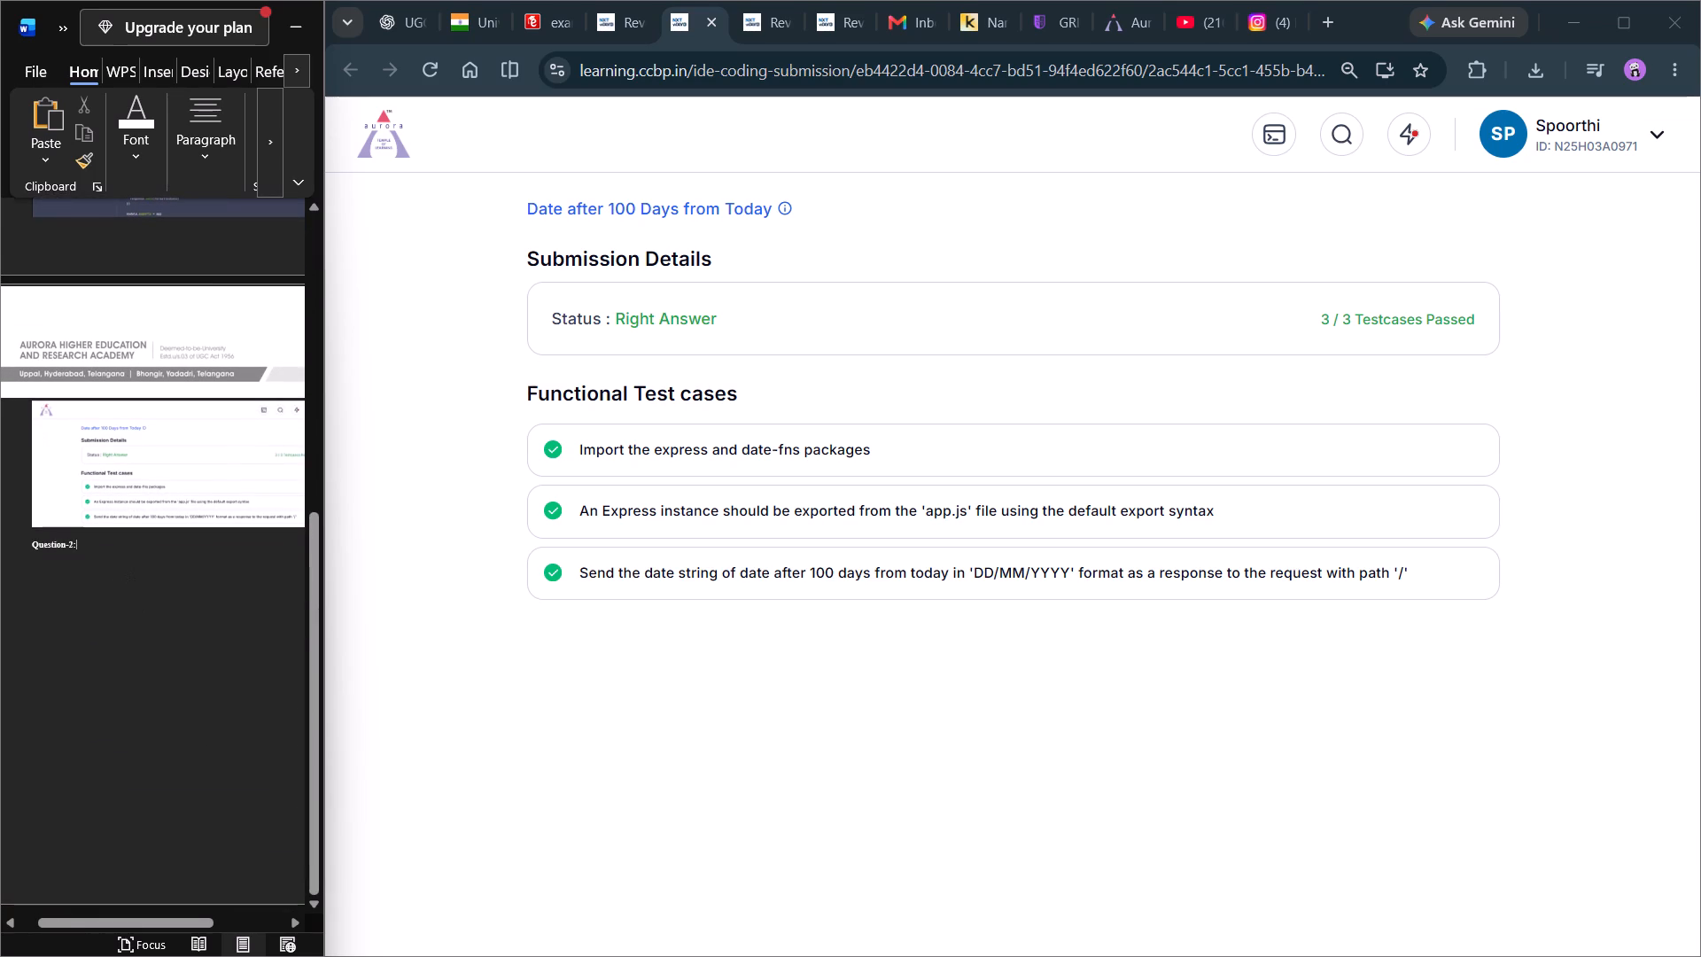
key("shift+Left")
key("shift+Left")
key("shift+Left")
key("shift+Left")
key("shift+Left")
key("shift+Left")
key("shift+Left")
key("shift+Left")
key("shift+Left")
key("shift+Left")
key("shift+Left")
key("shift+Left")
key("shift+Right")
Add an empty line beneath the "Question-2:" label on the second page.
left_click(143, 98)
left_click(86, 658)
left_click(93, 580)
key("Return")
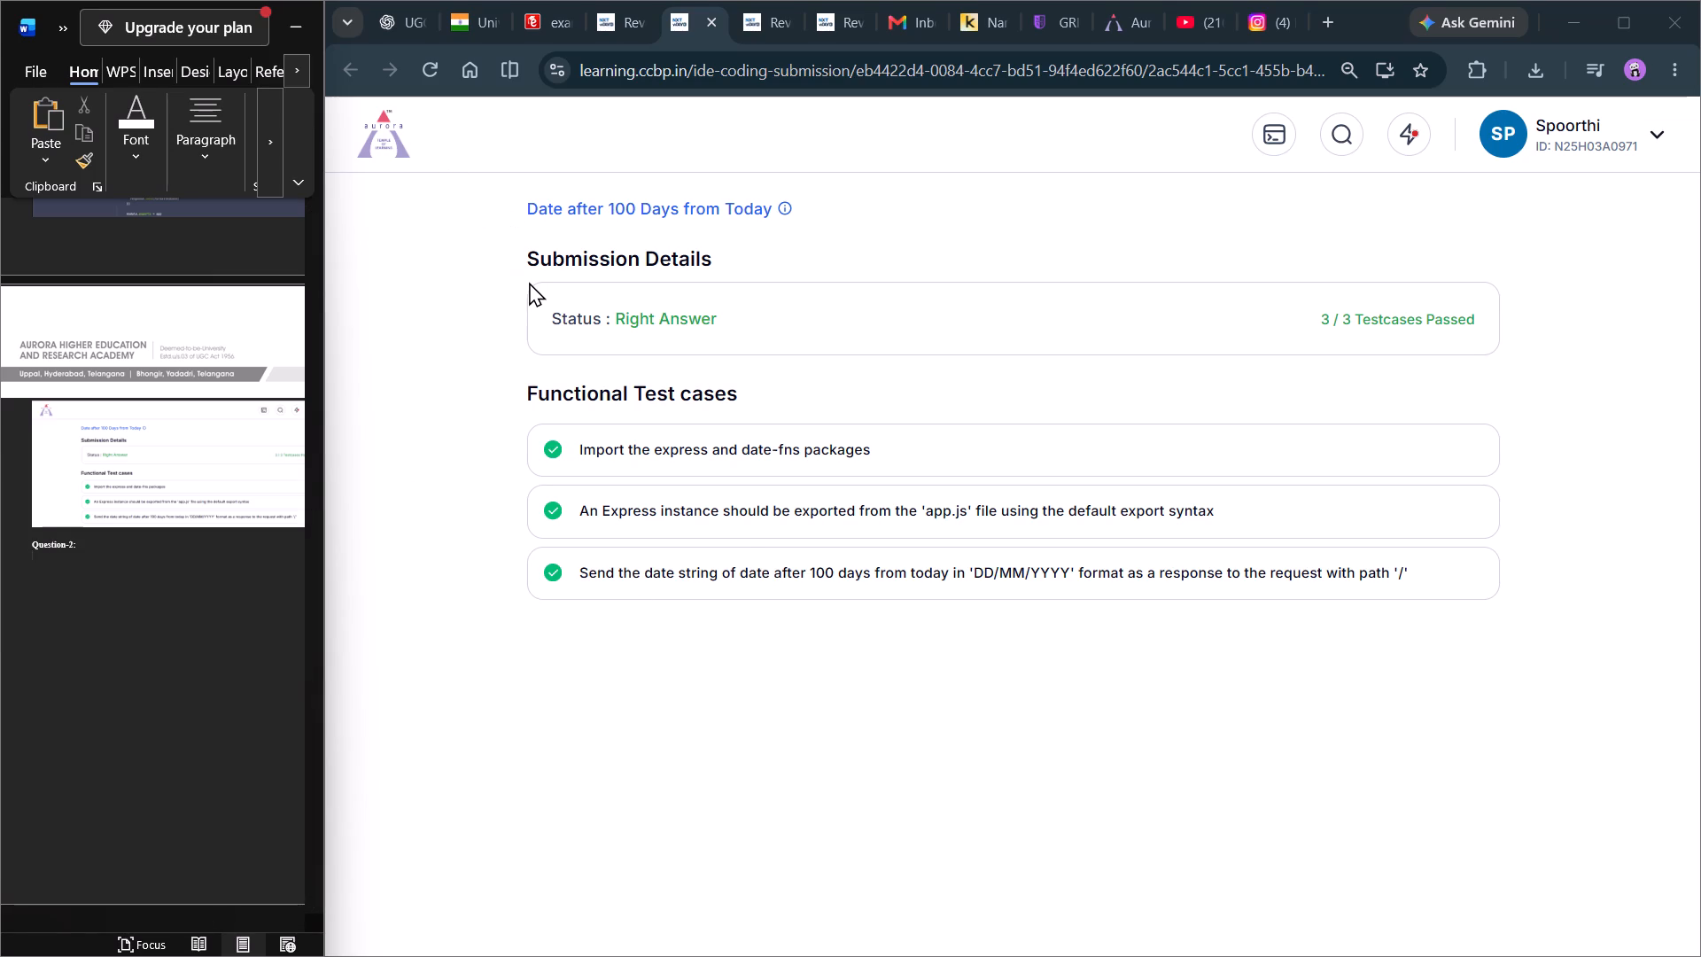
In the browser, close the "Date after 100 Days from Today" submission details tab and the next extra tab beside the coding practice page.
scroll(529, 282, "right", 6)
left_click(708, 27)
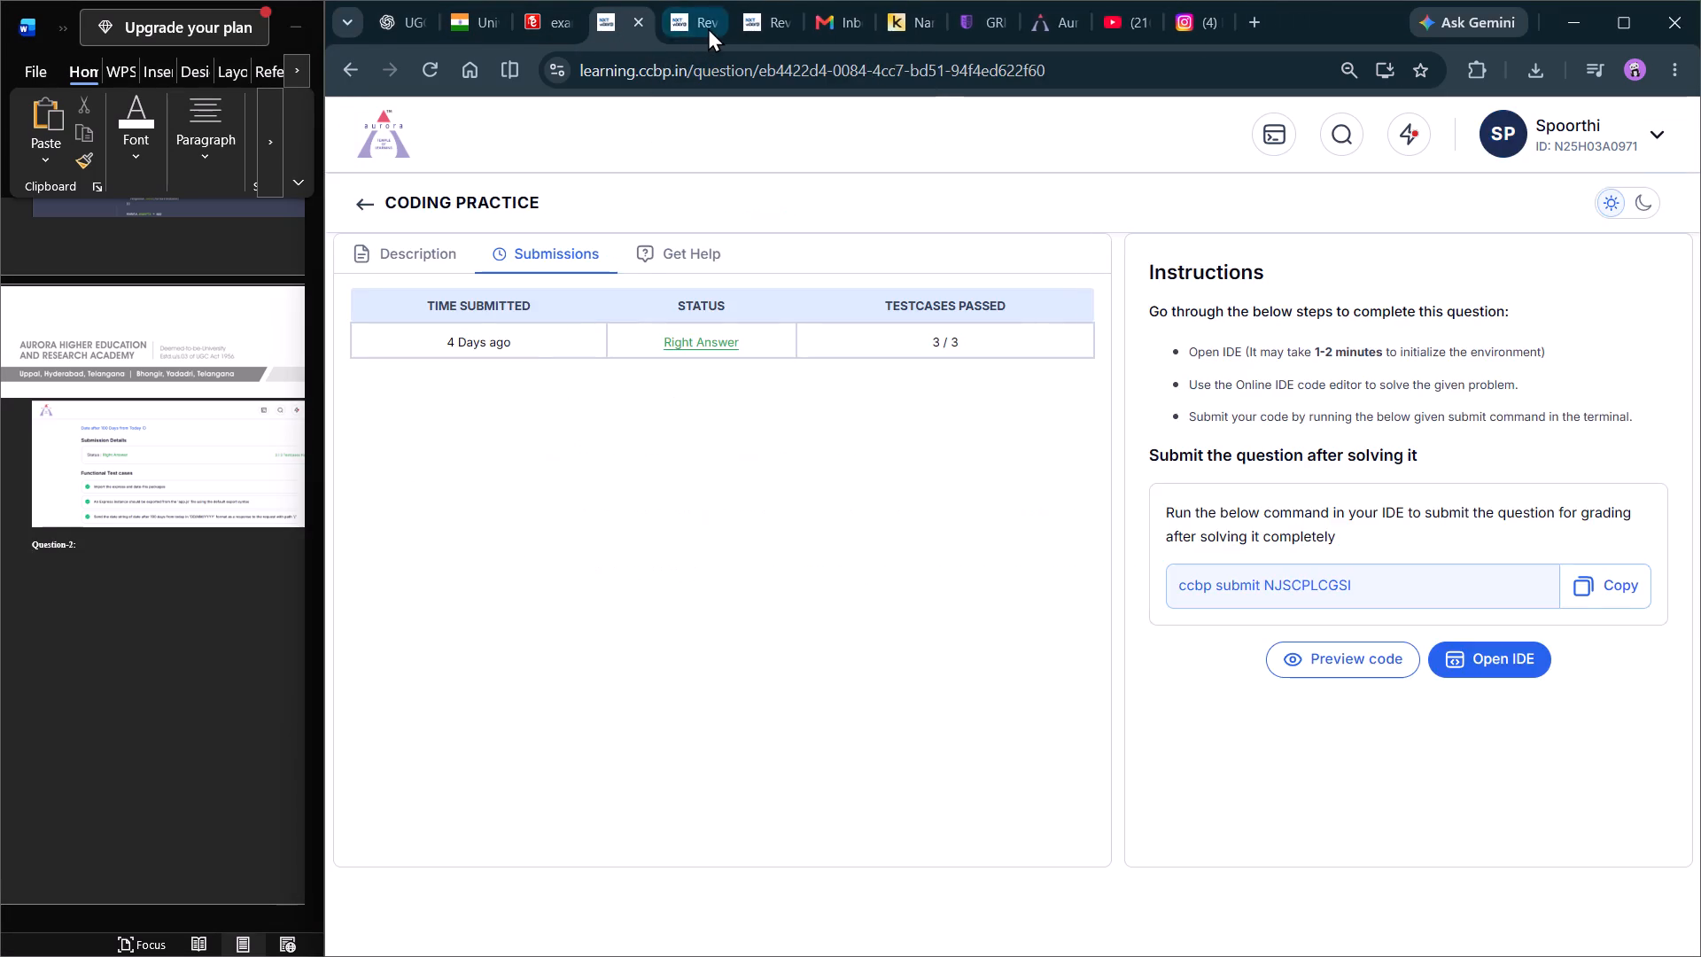
left_click(708, 27)
left_click(708, 27)
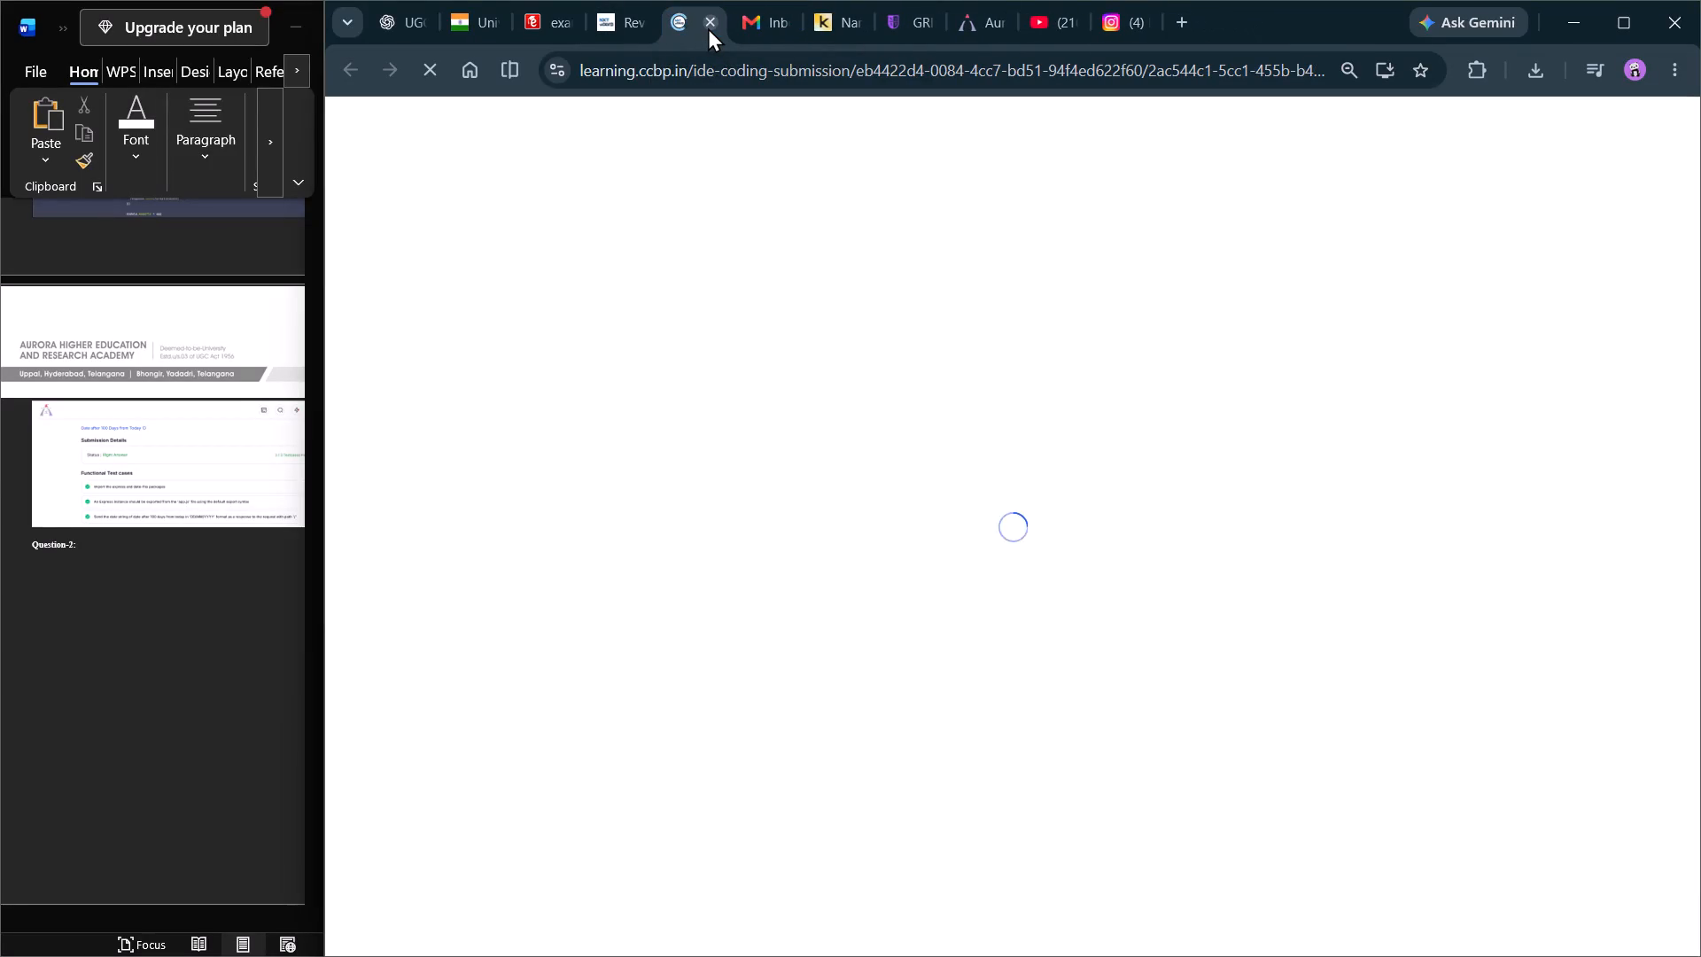
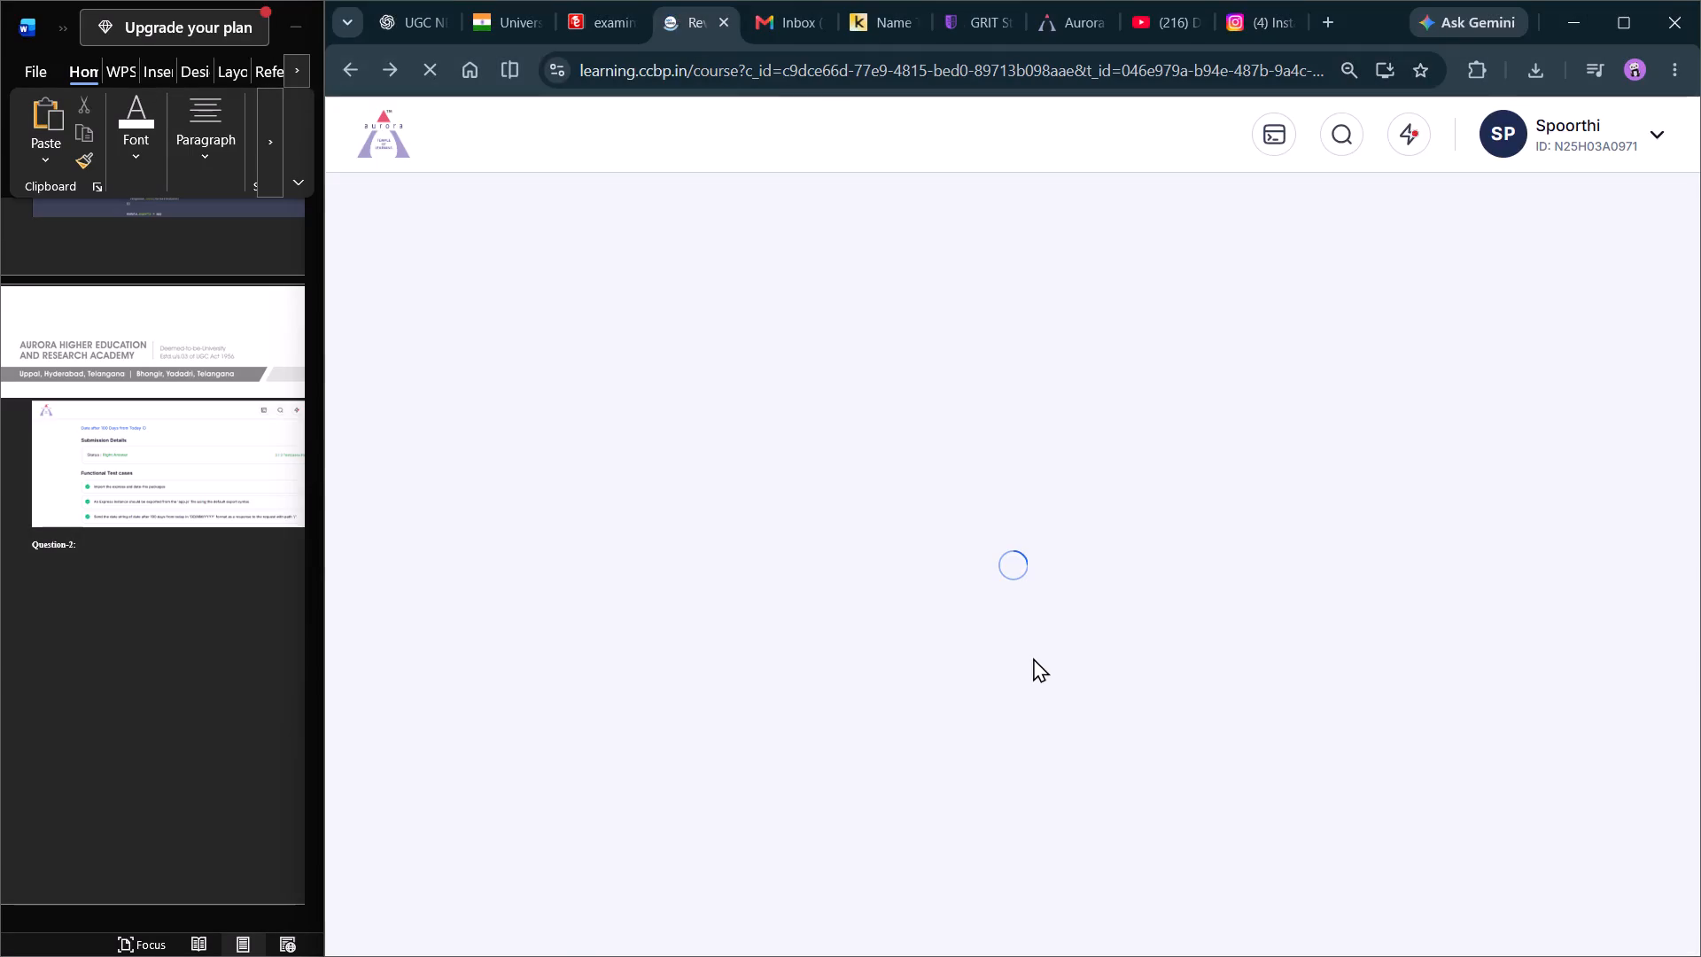
Open the "Today's Date" coding practice question and start a screen snip of its page.
left_click(1184, 432)
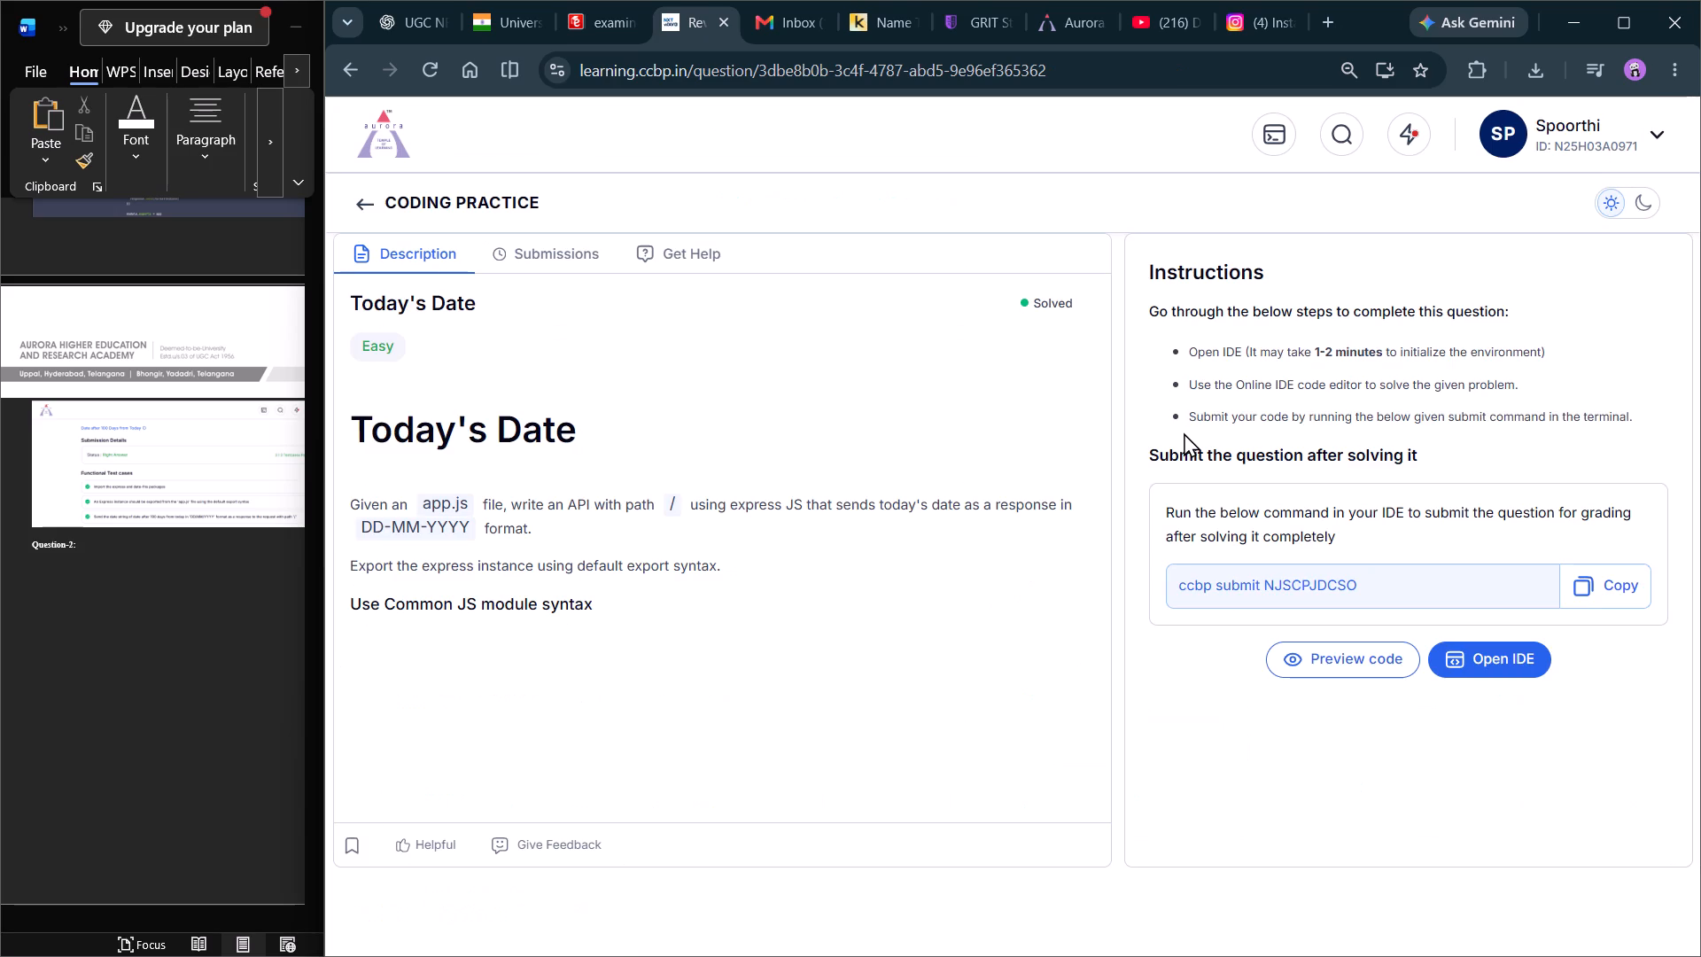
key("Print")
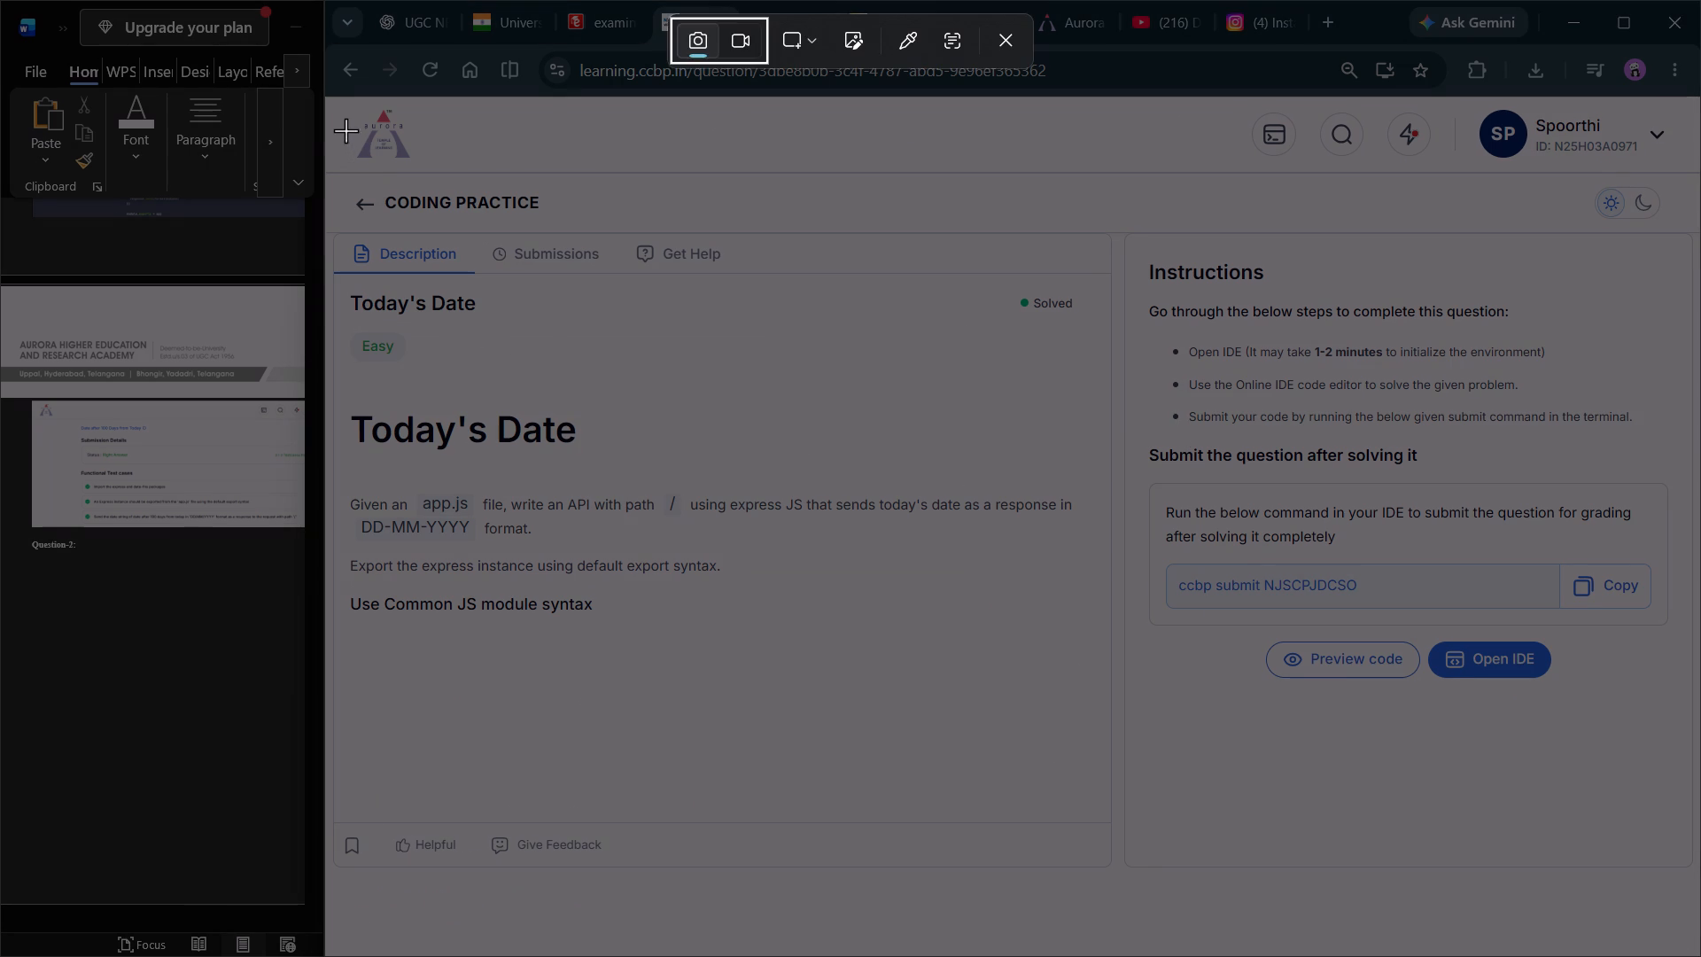
Capture the full Today's Date question page and paste the screenshot beneath the "Question-2:" label, followed by a new line.
left_click_drag(324, 95, 1171, 686)
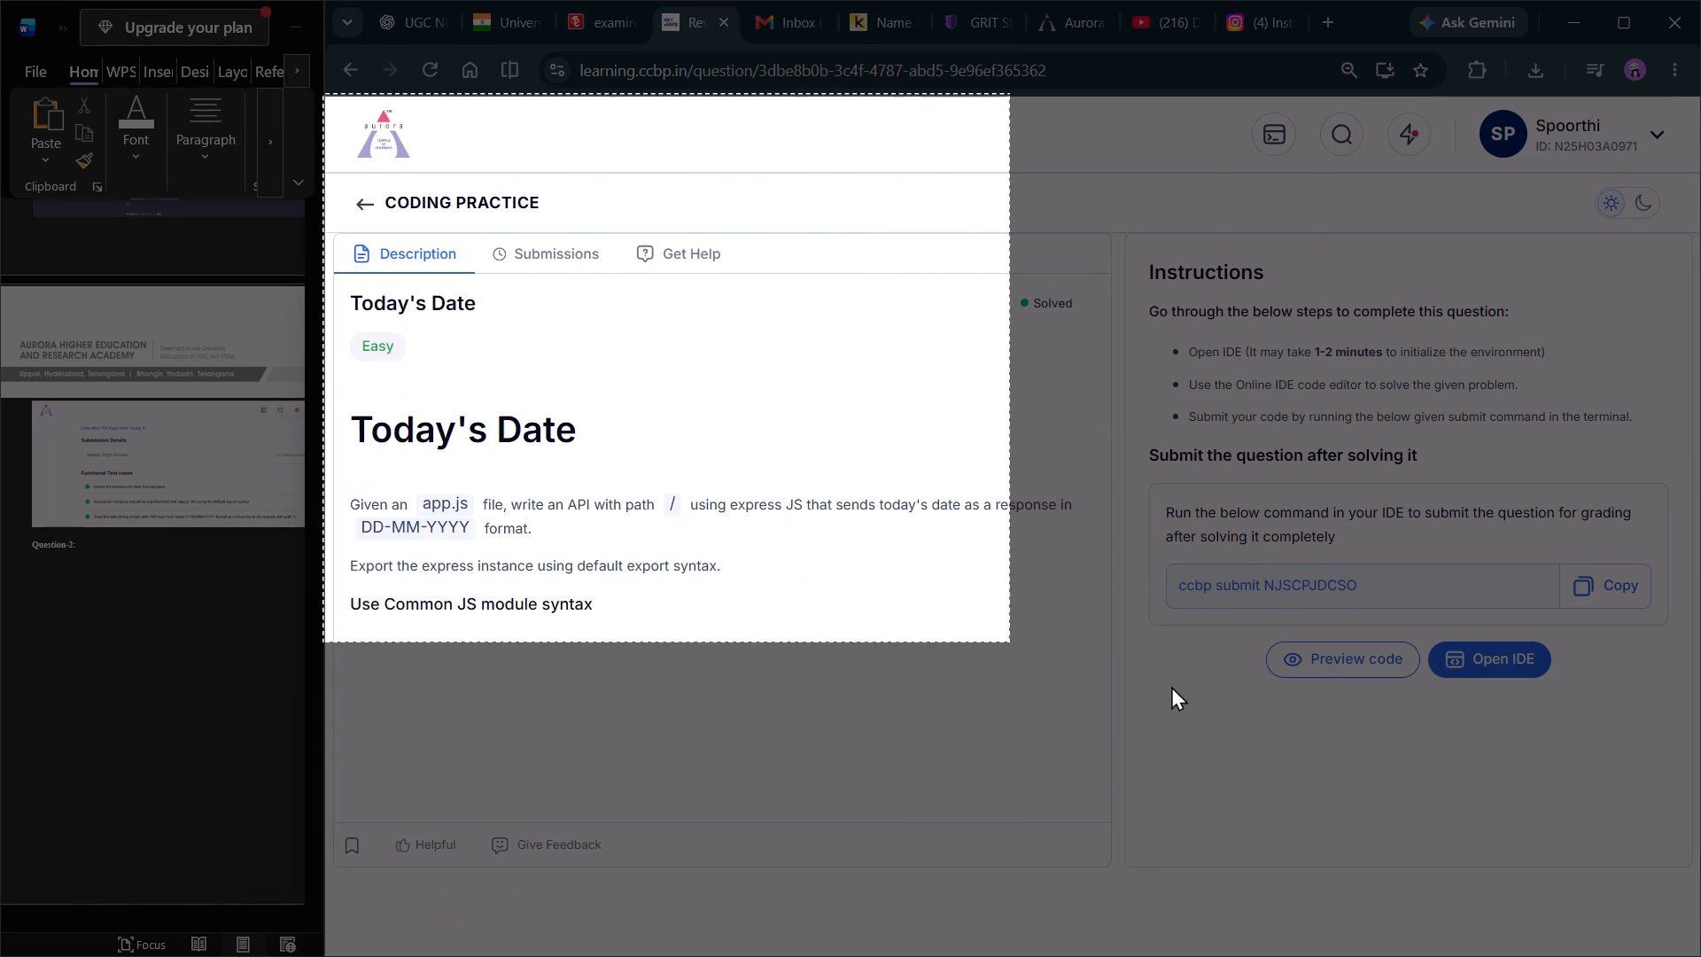
left_click_drag(1171, 686, 1700, 797)
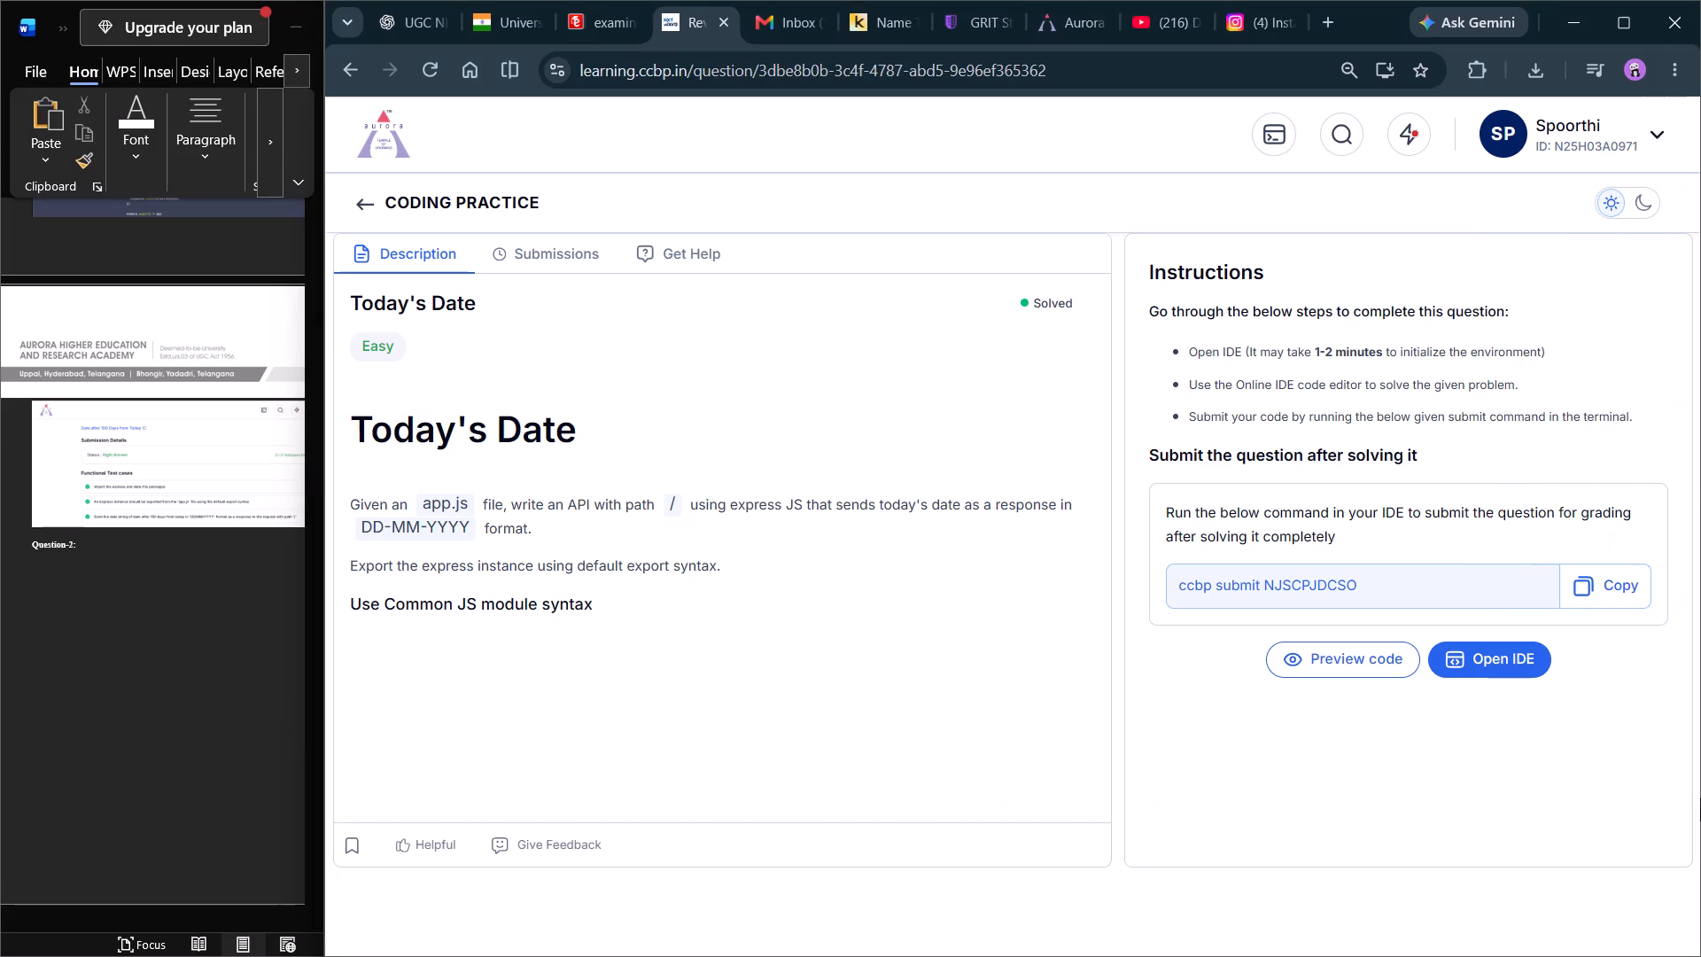
left_click(69, 587)
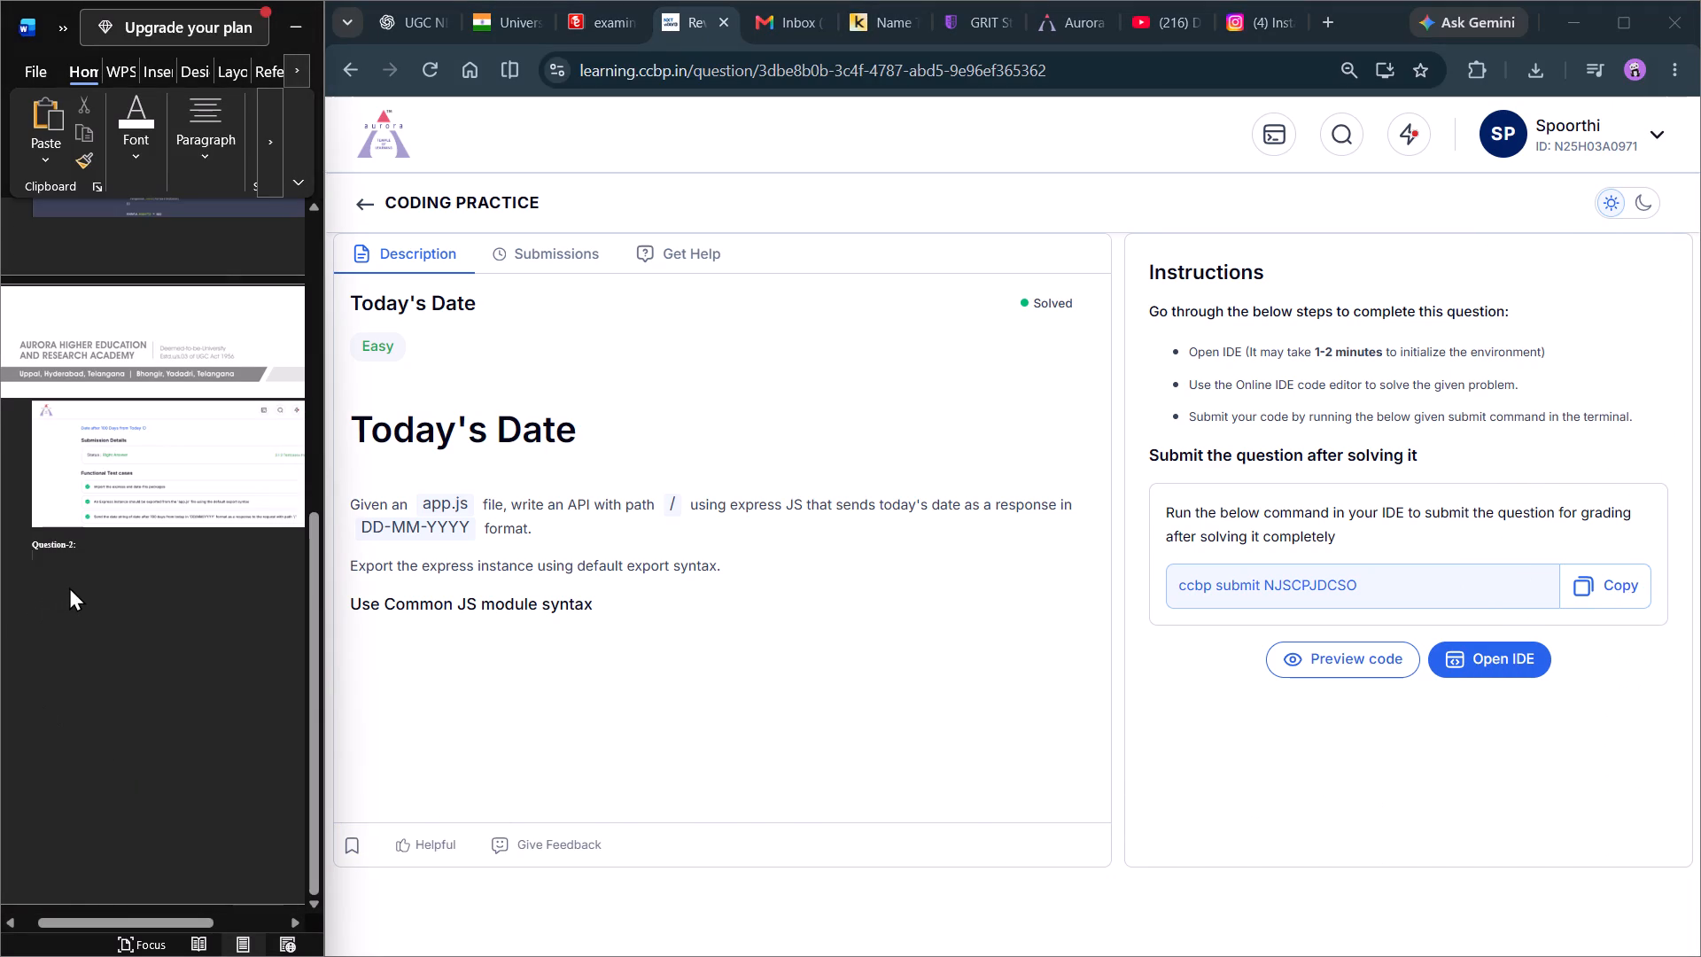
key("ctrl+v")
scroll(69, 587, "right", 3)
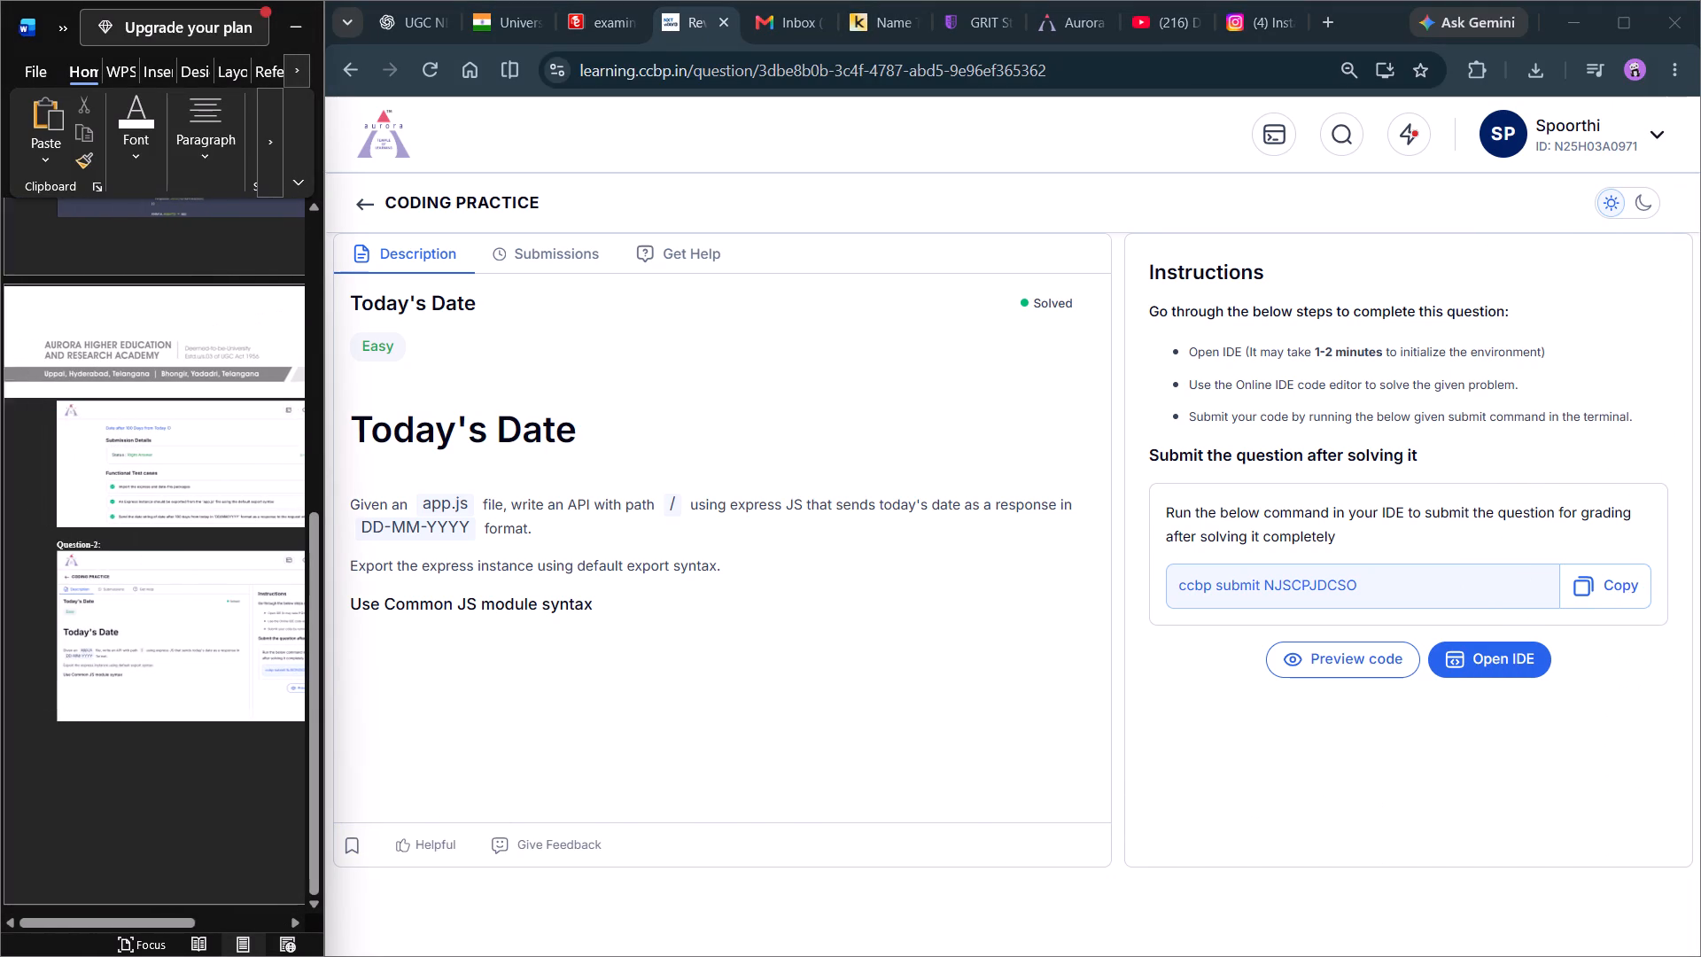
scroll(69, 587, "right", 1)
scroll(69, 587, "left", 2)
key("Return")
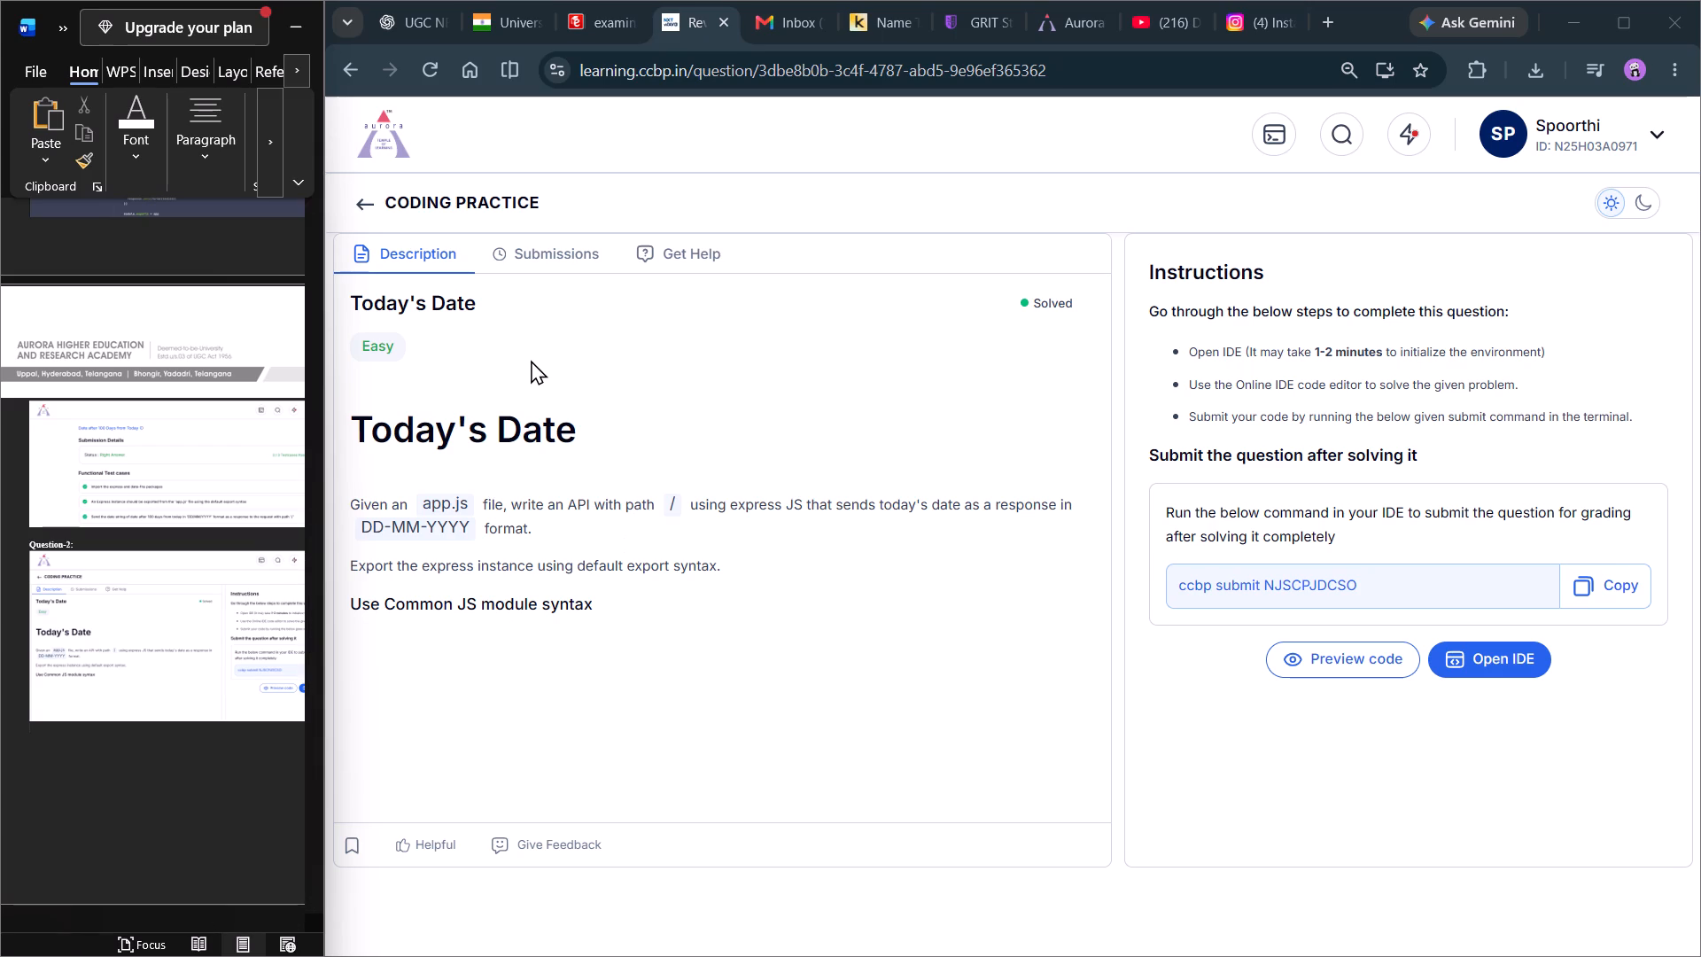
Preview the Today's Date code, capture the app.js solution down to its last line, and paste it beneath the question screenshot.
left_click(1350, 647)
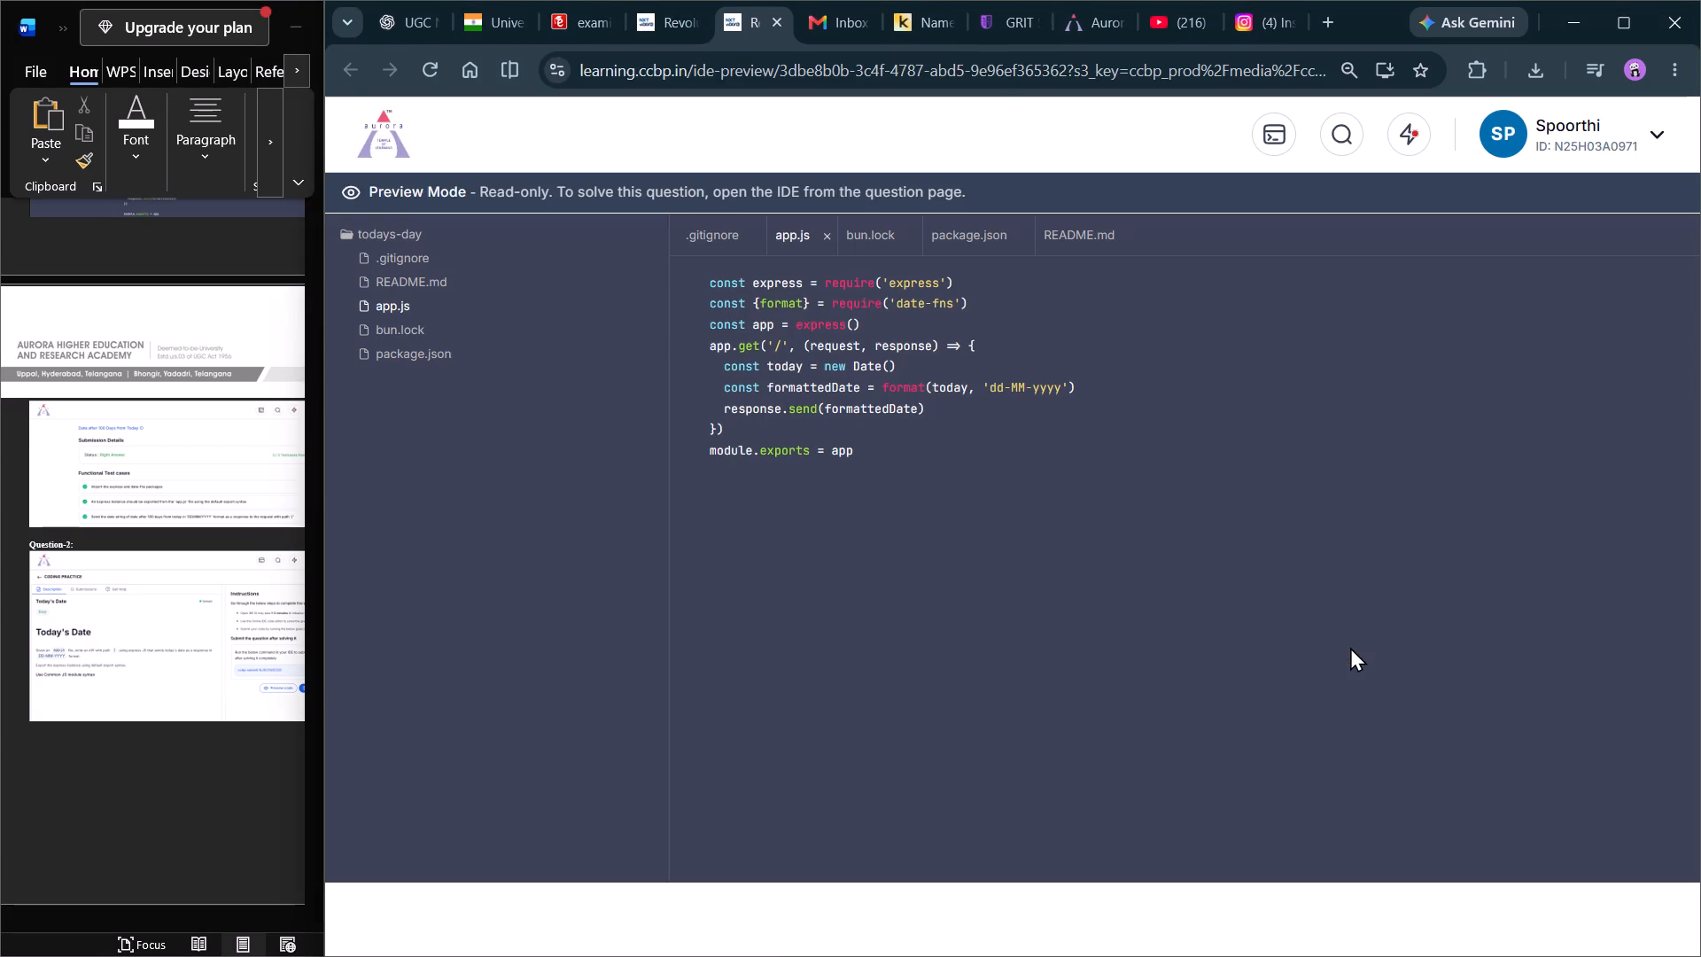
key("Print")
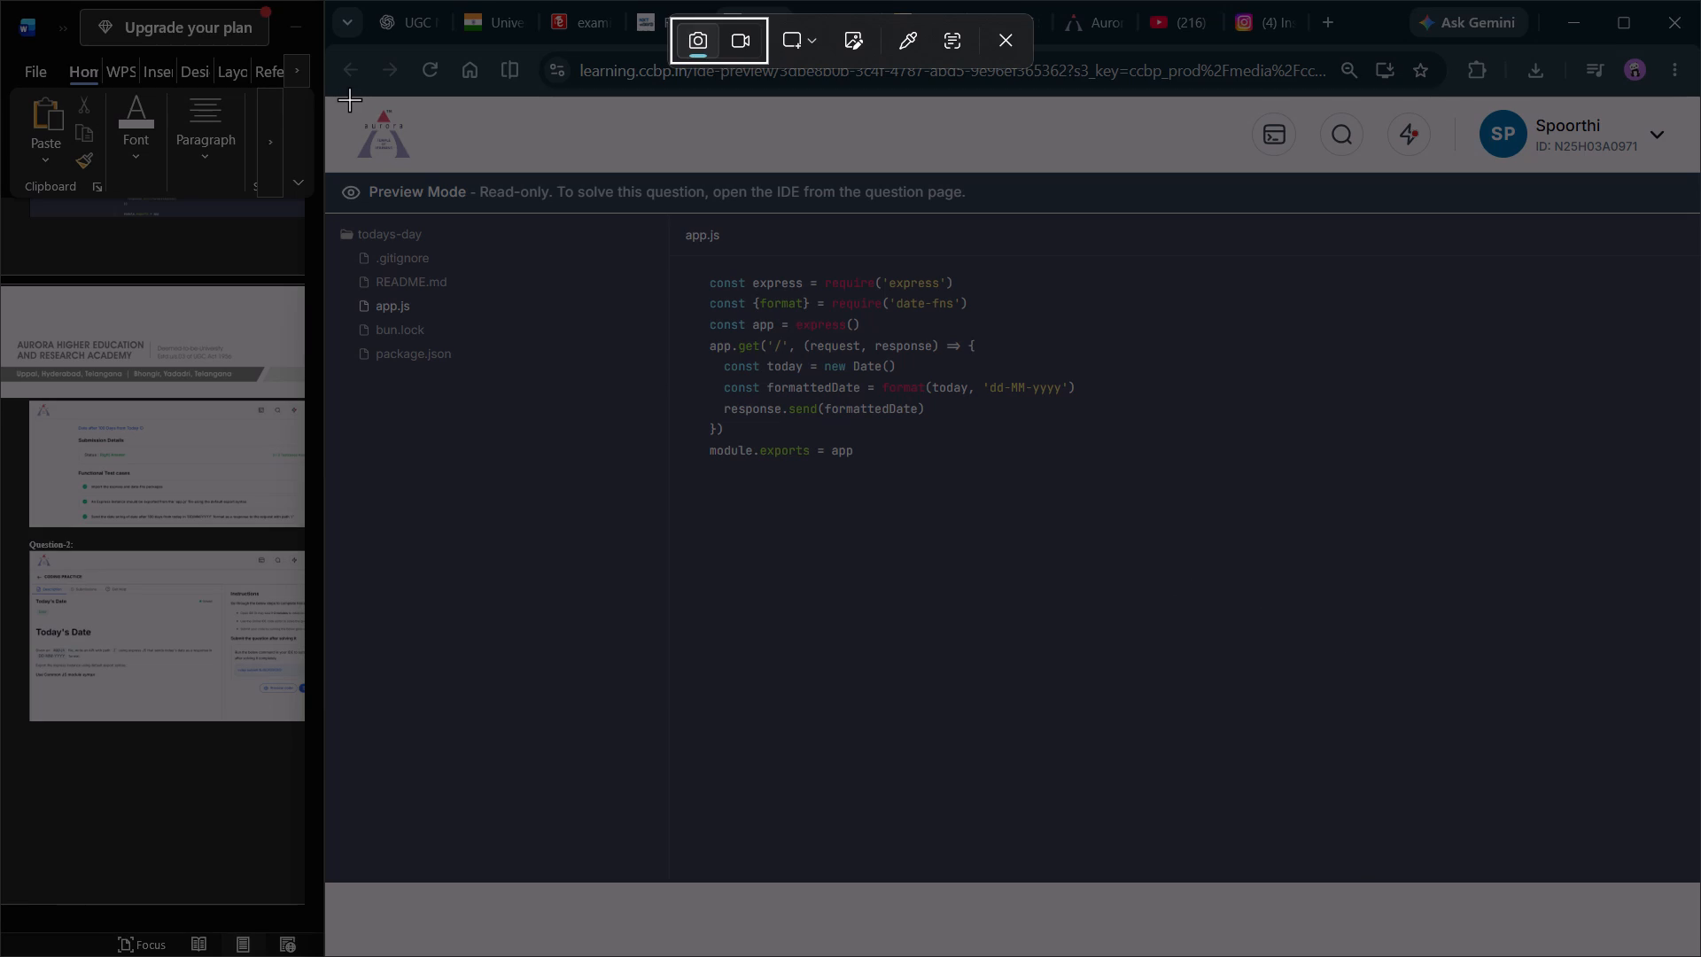
left_click_drag(325, 99, 1700, 549)
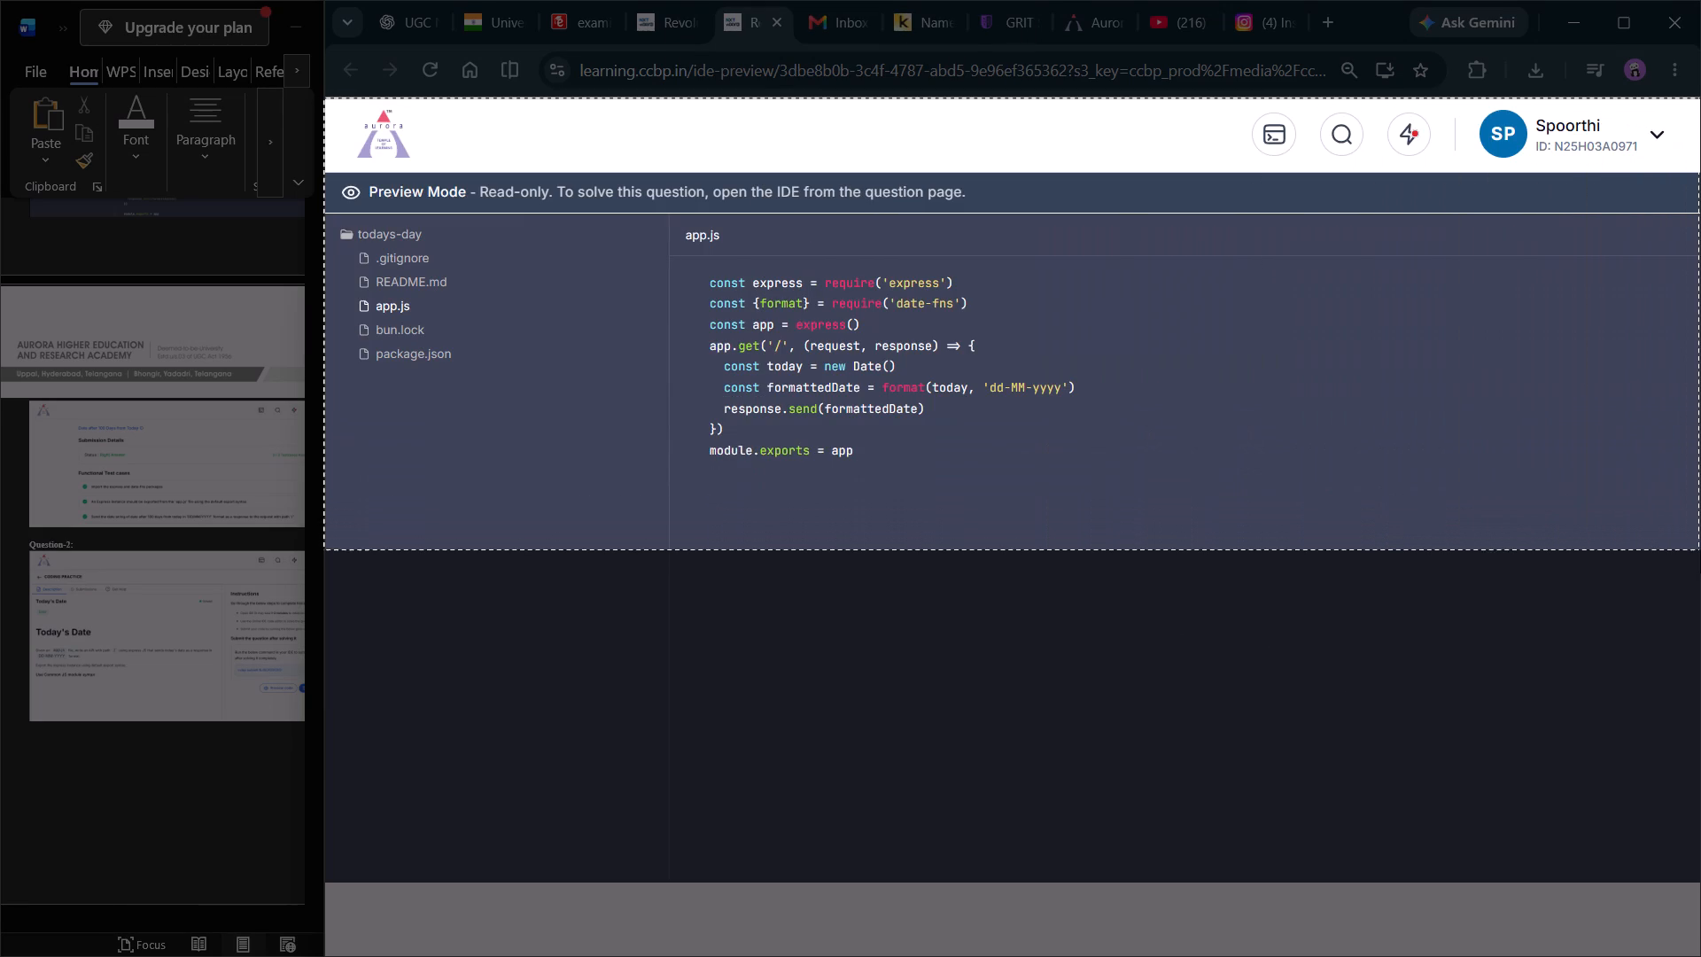
left_click_drag(1700, 549, 1700, 481)
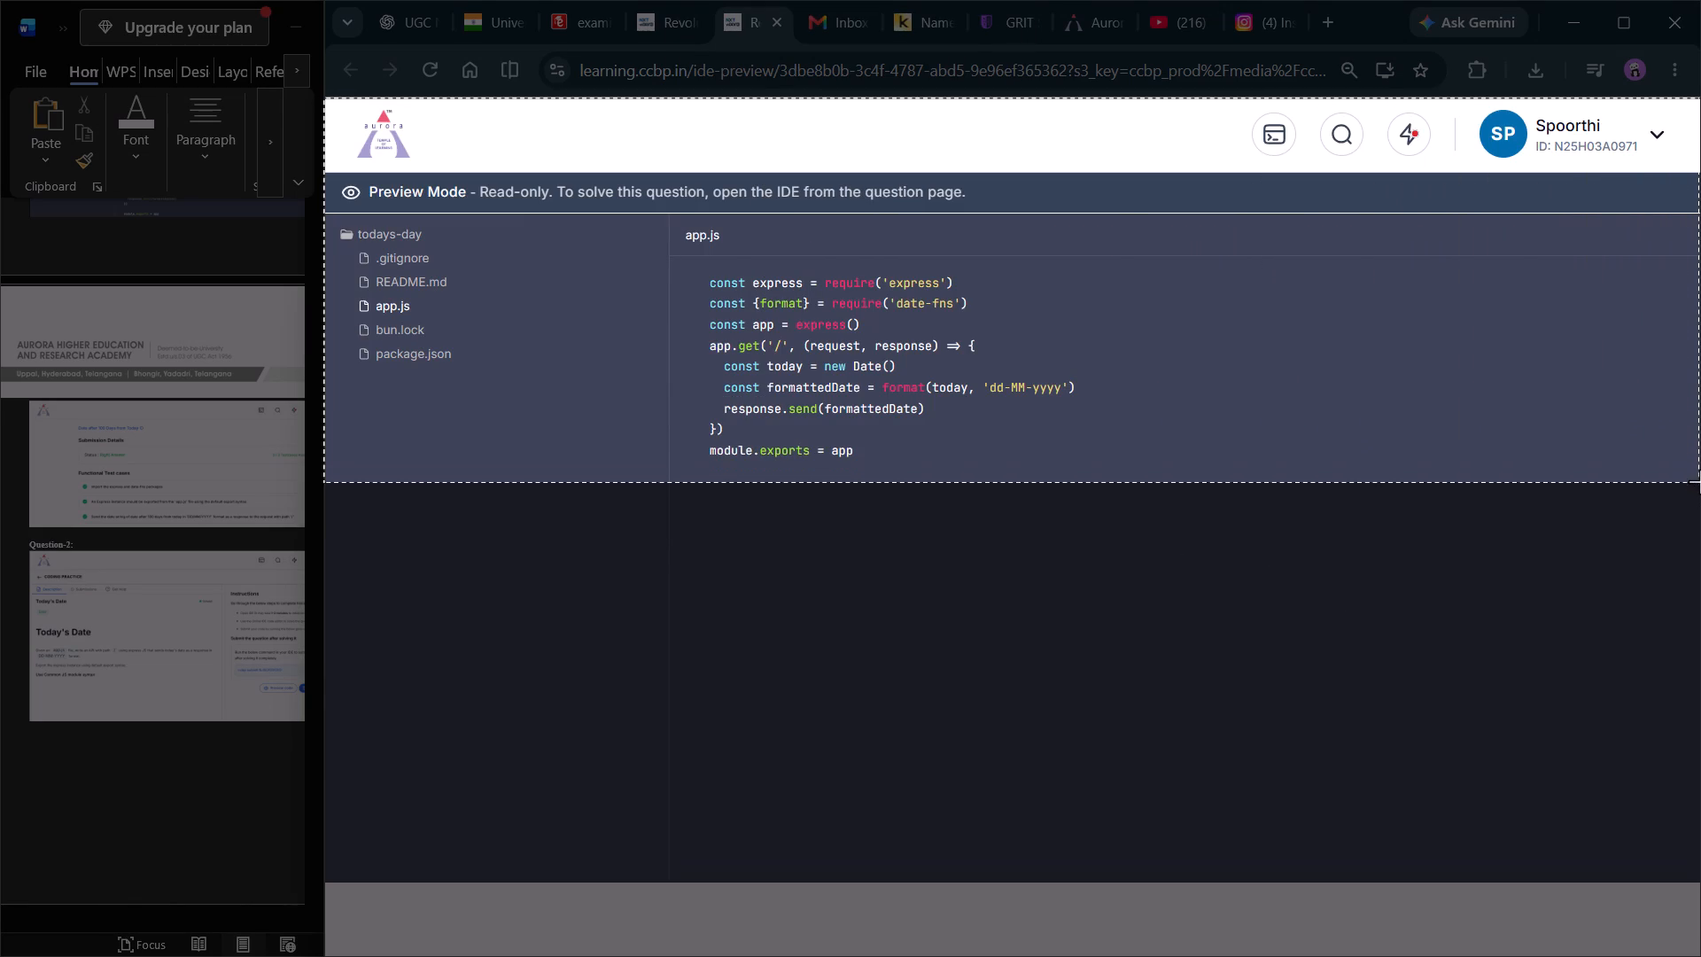
left_click_drag(1700, 481, 1698, 469)
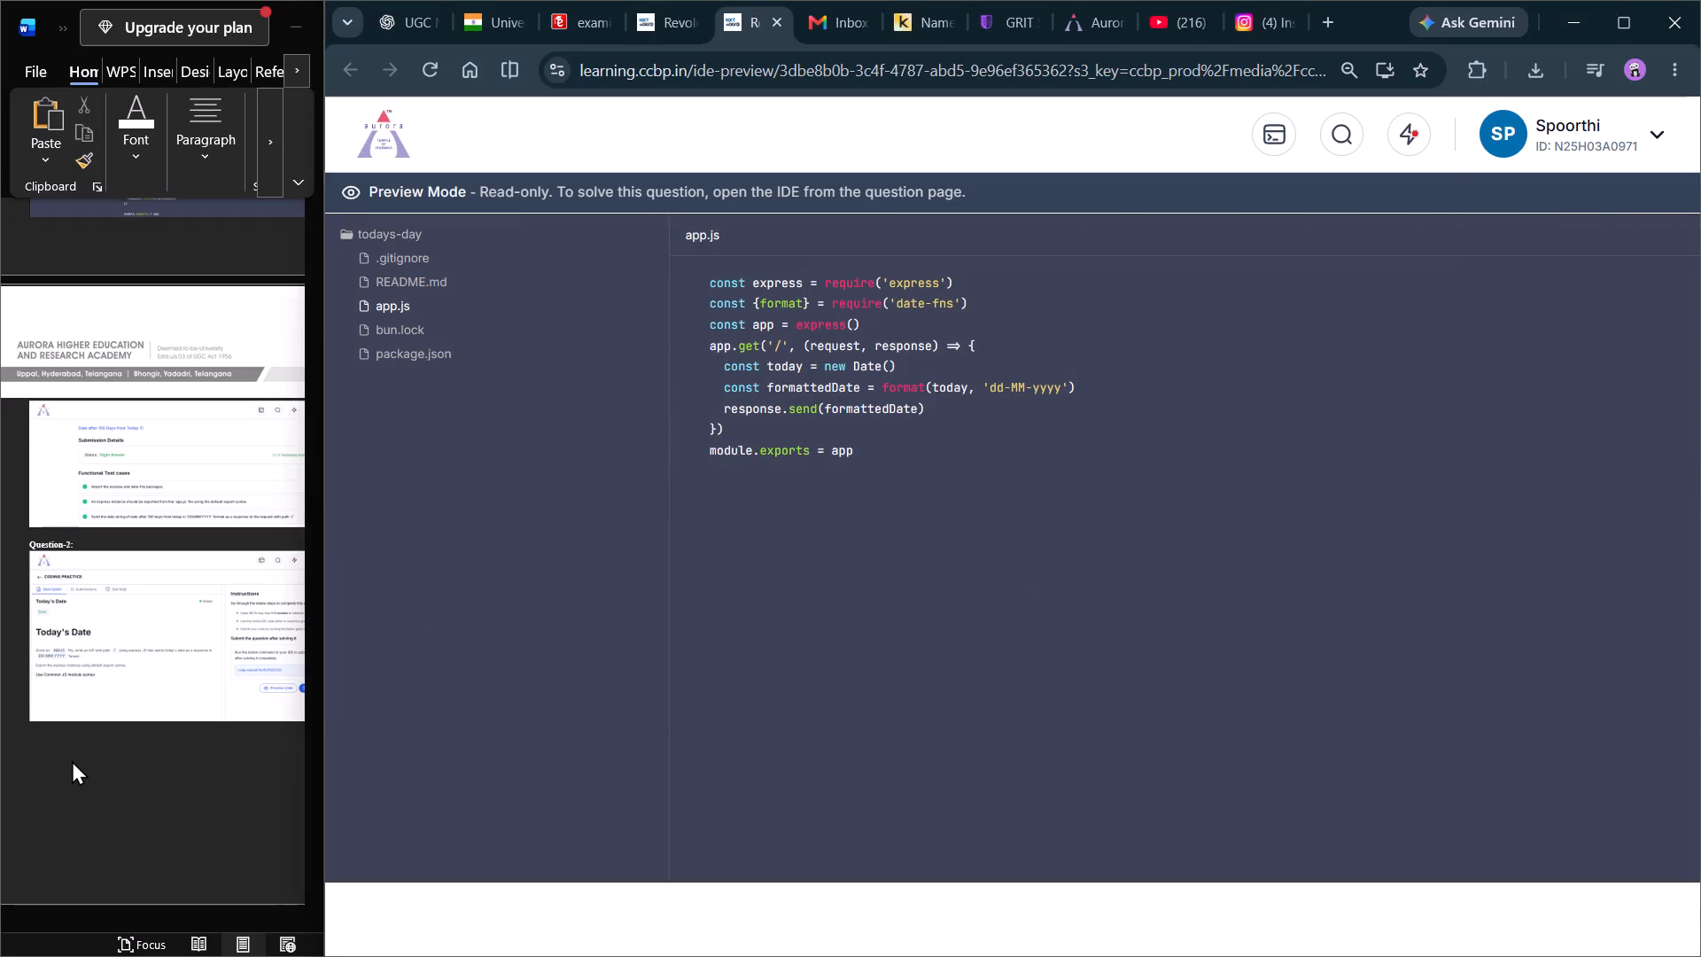
left_click(72, 760)
key("ctrl+v")
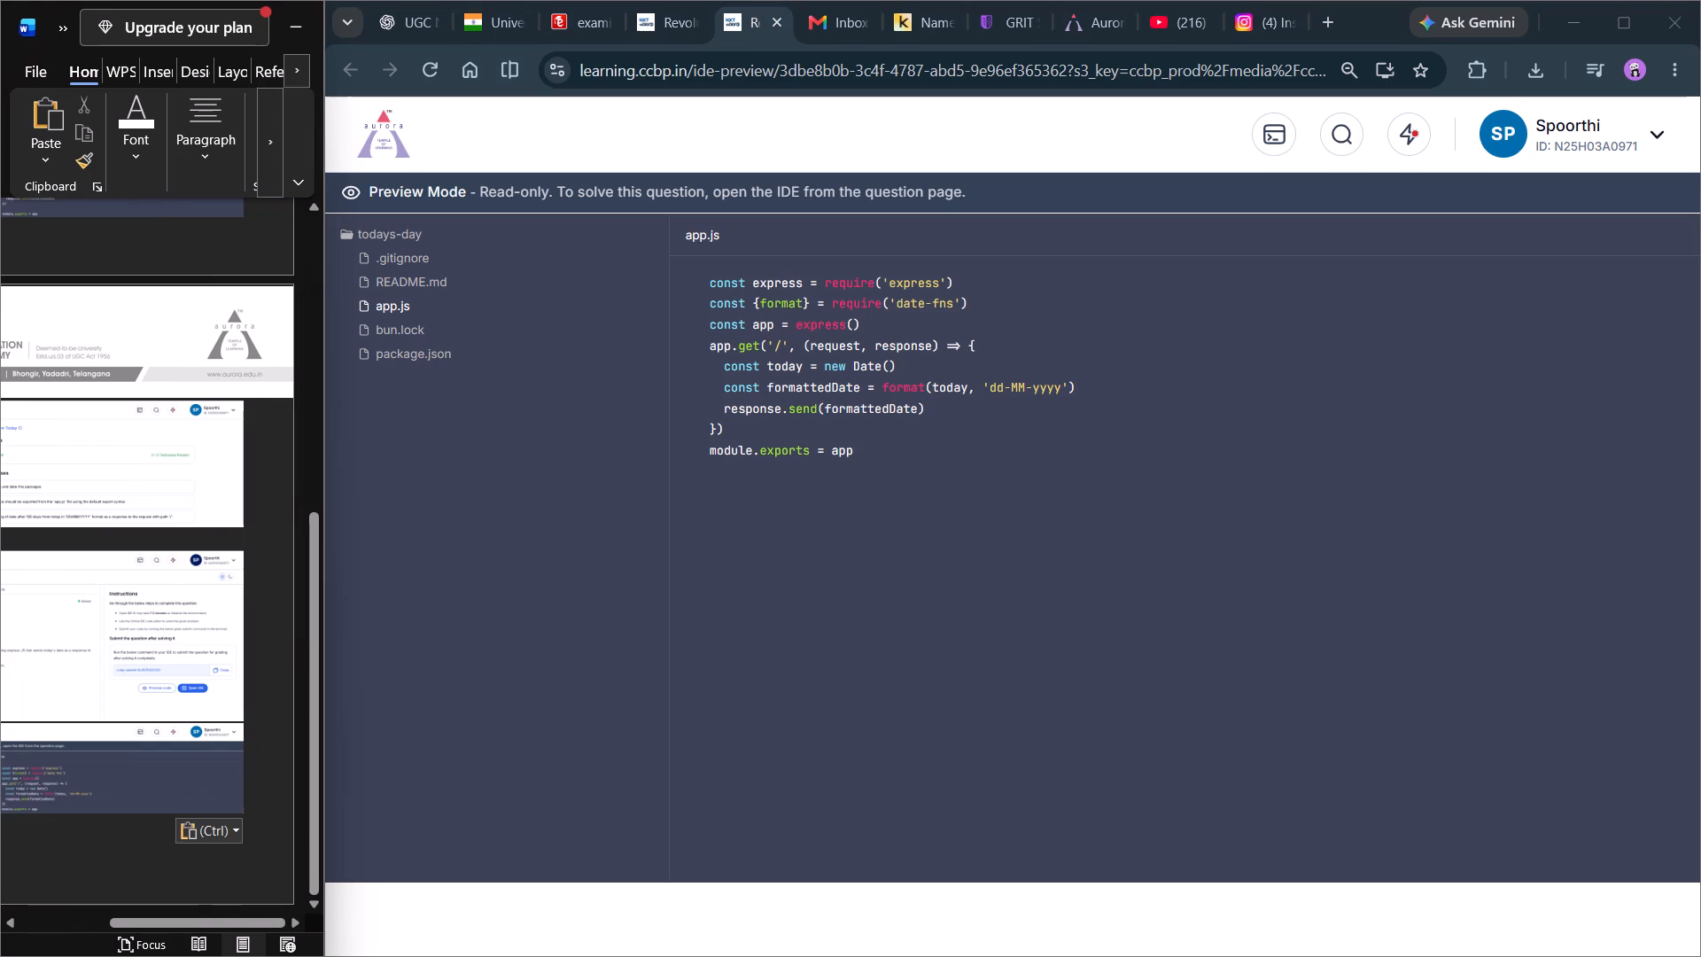
Insert a single paragraph break between the Today's Date question screenshot and its app.js screenshot.
left_click(262, 704)
key("Return")
key("Return")
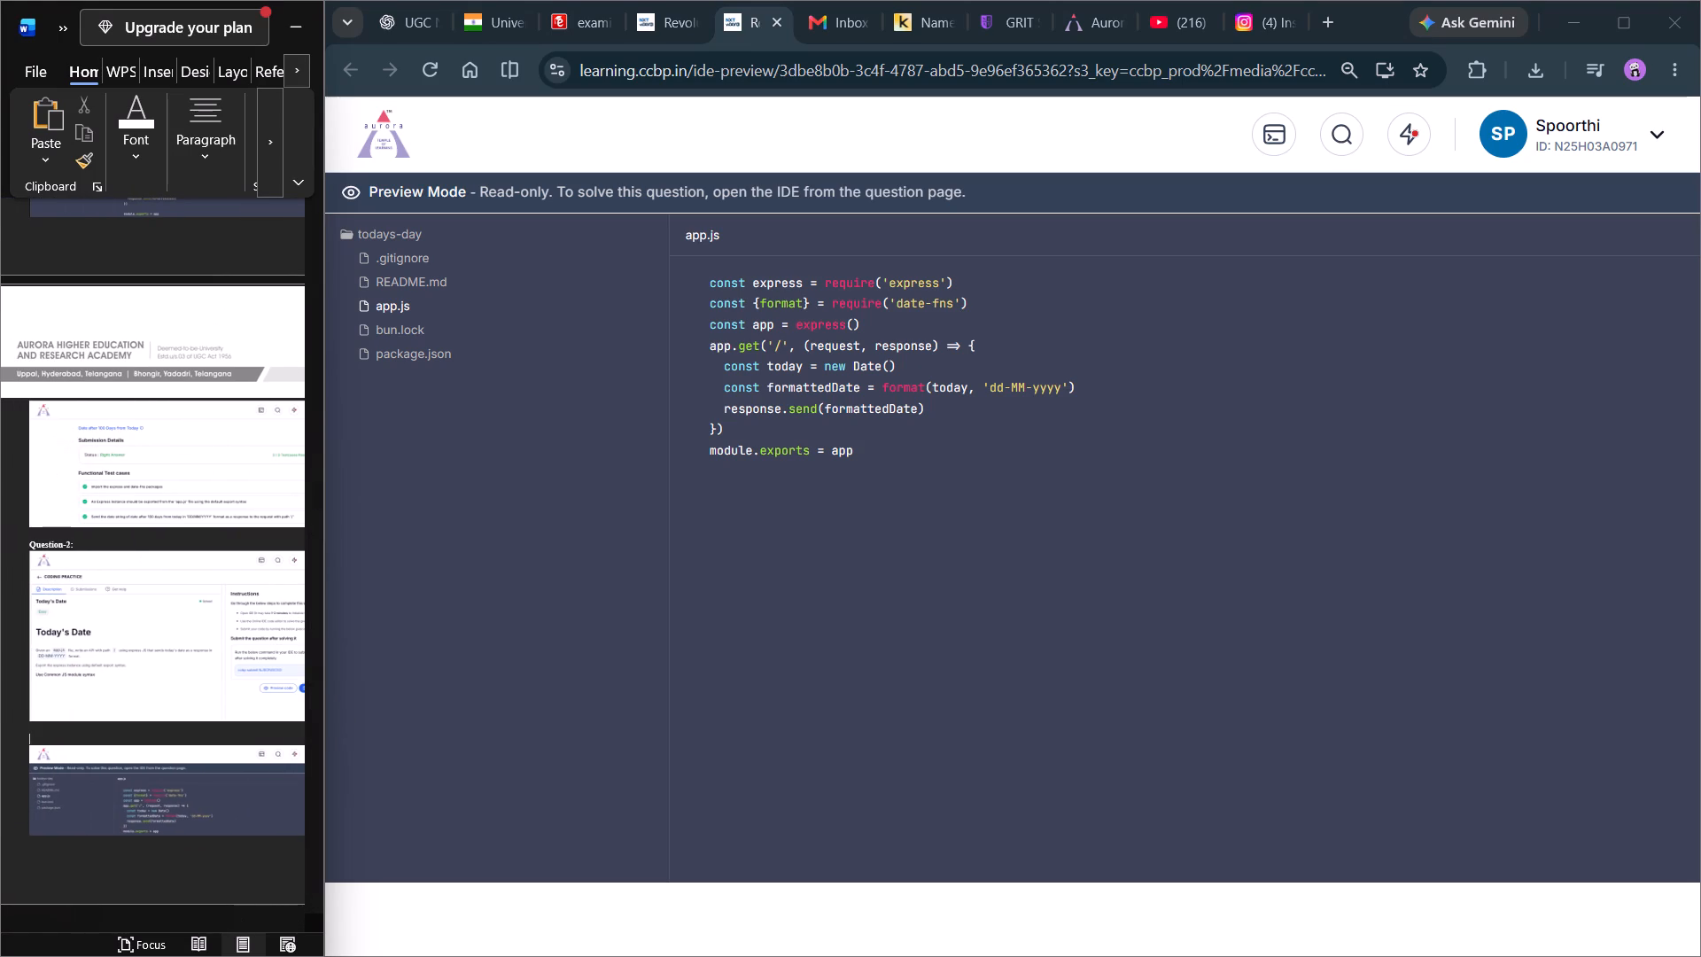
key("BackSpace")
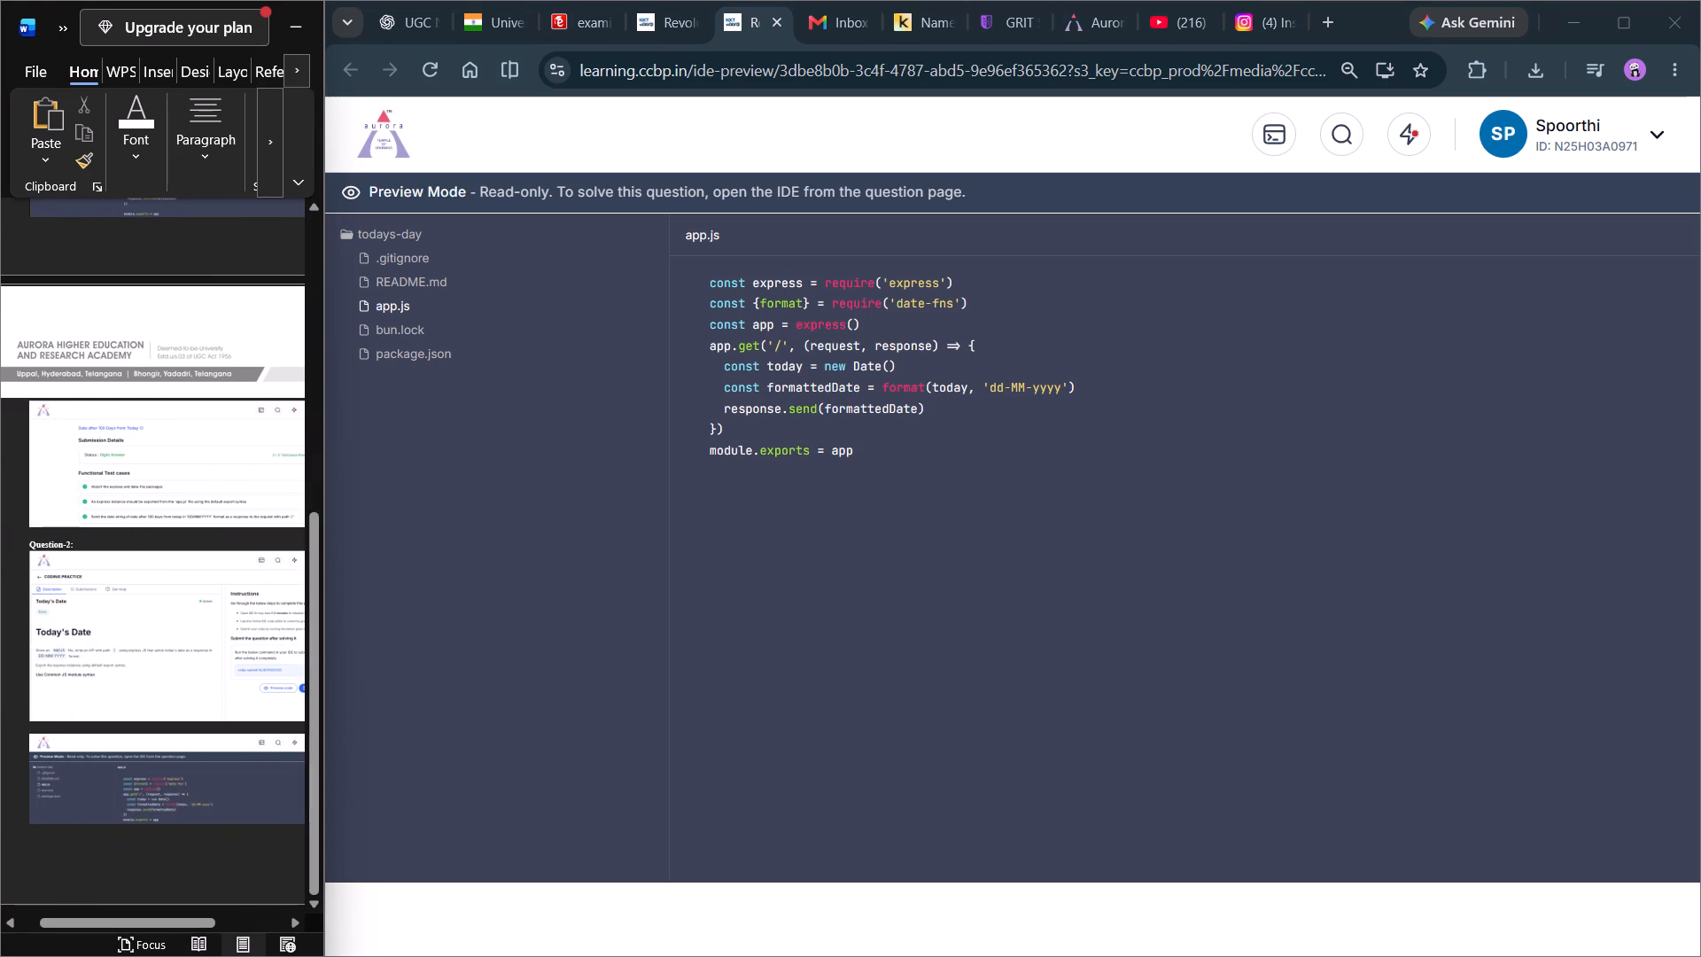
Delete the empty line between the question and app.js screenshots under "Question-1:".
scroll(89, 774, "up", 6)
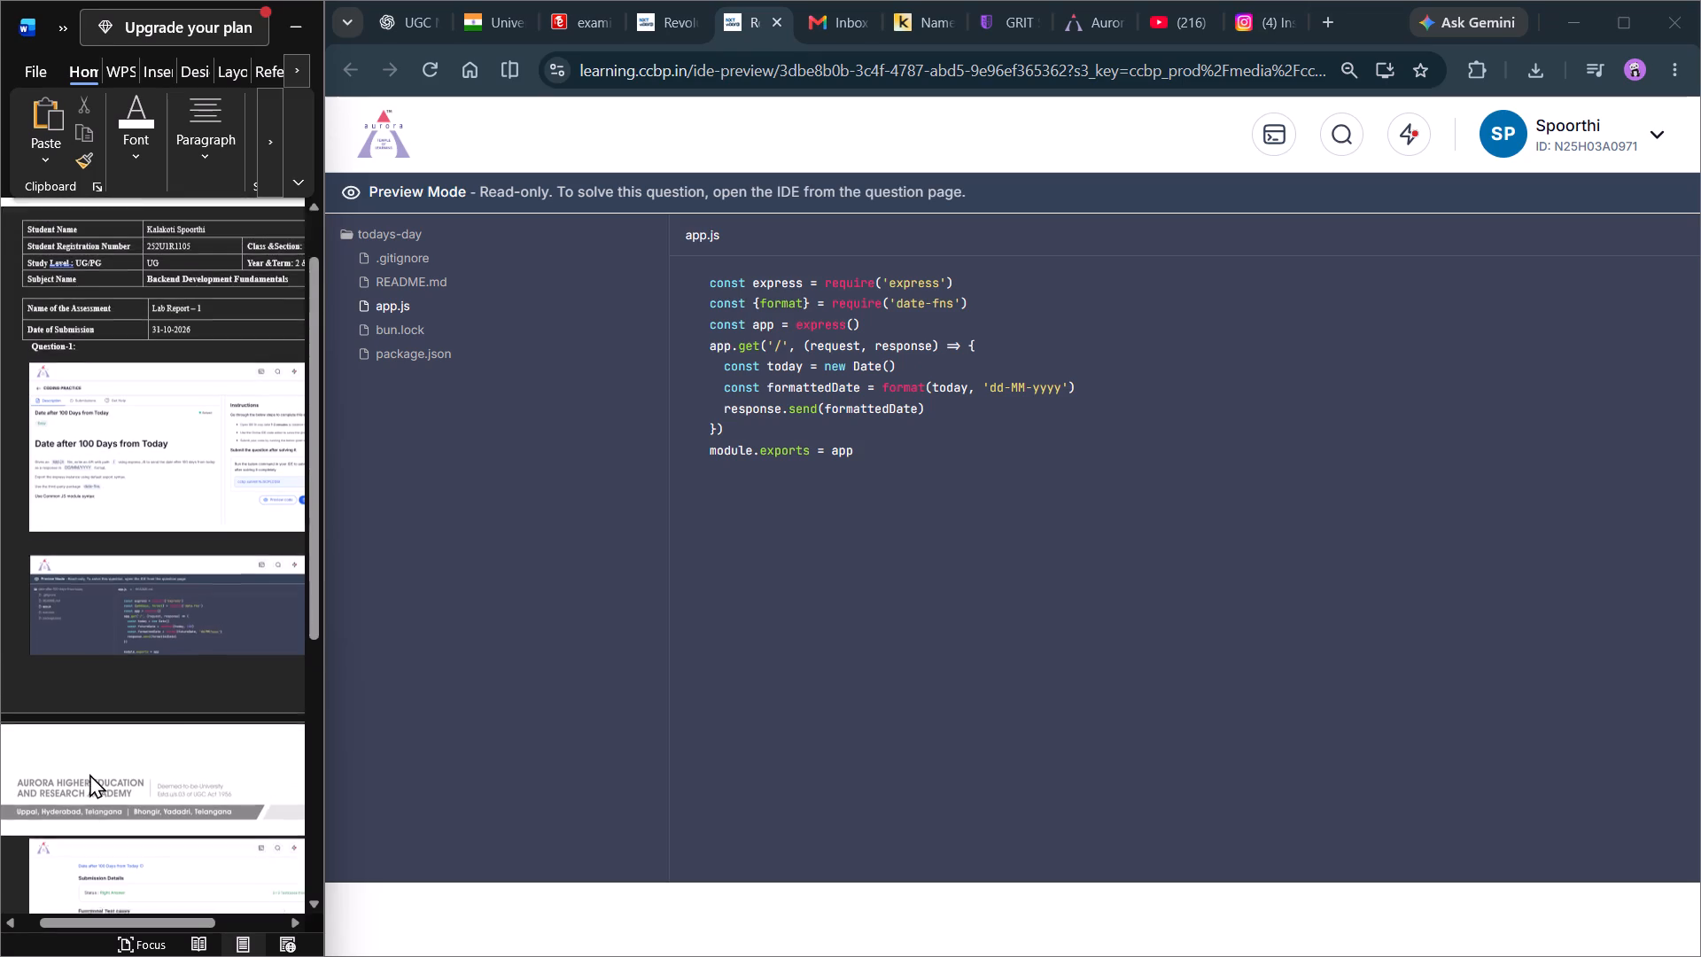
scroll(89, 774, "up", 1)
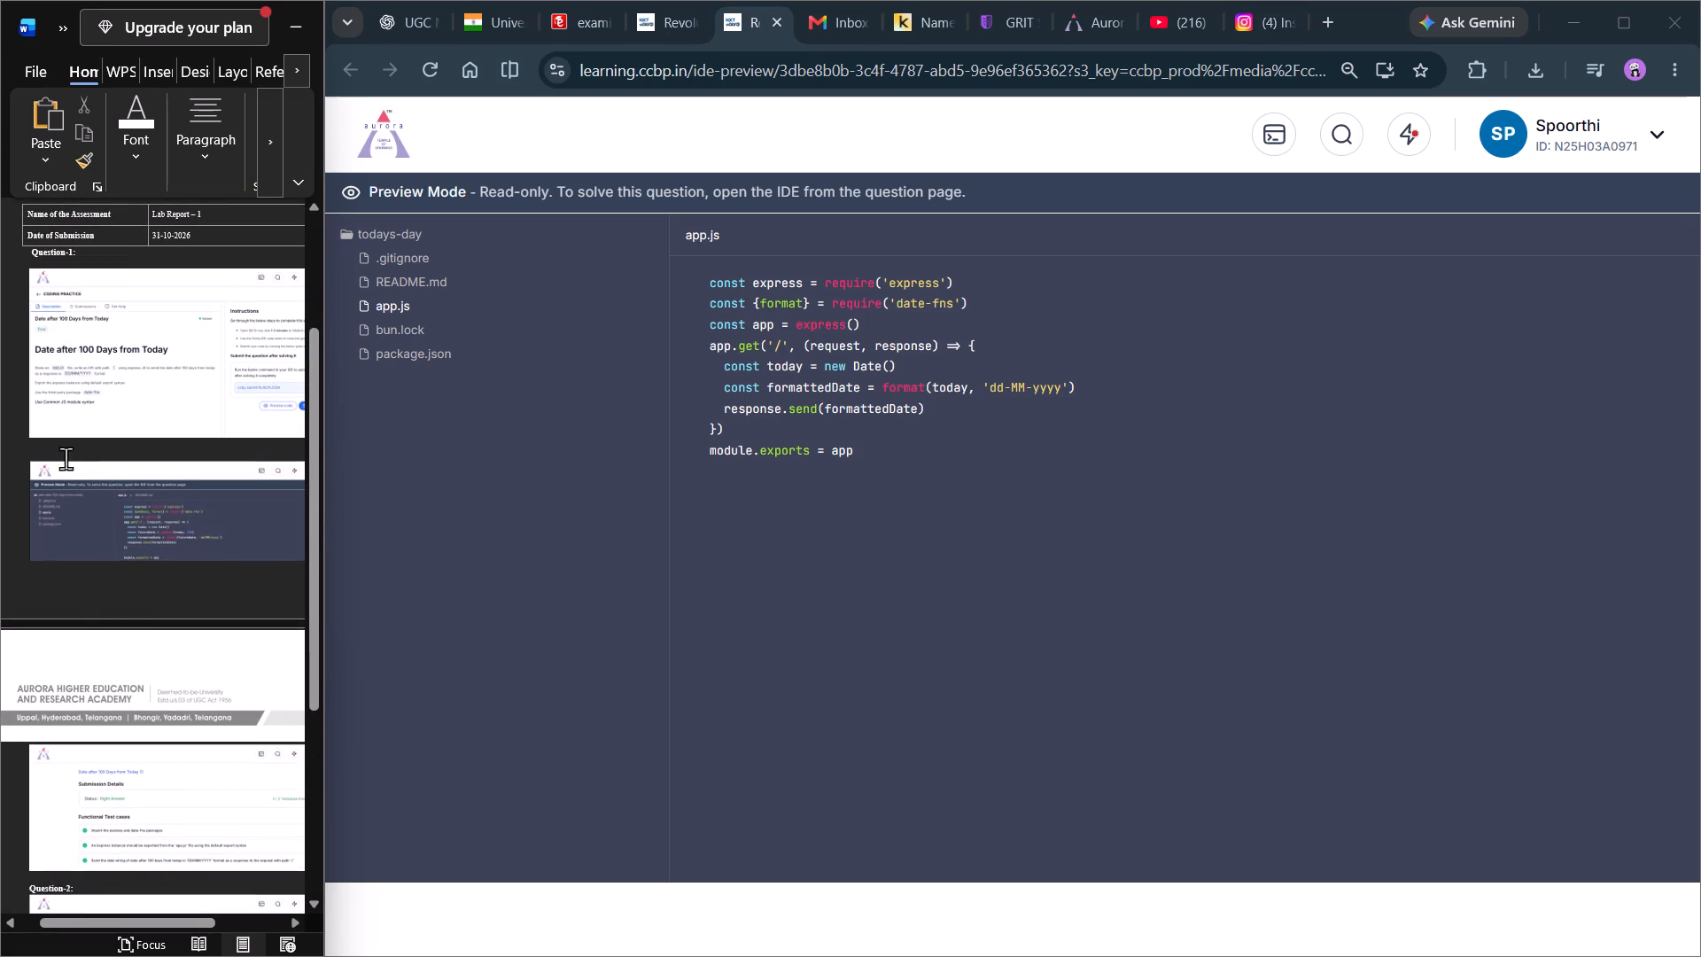
left_click(58, 447)
key("Delete")
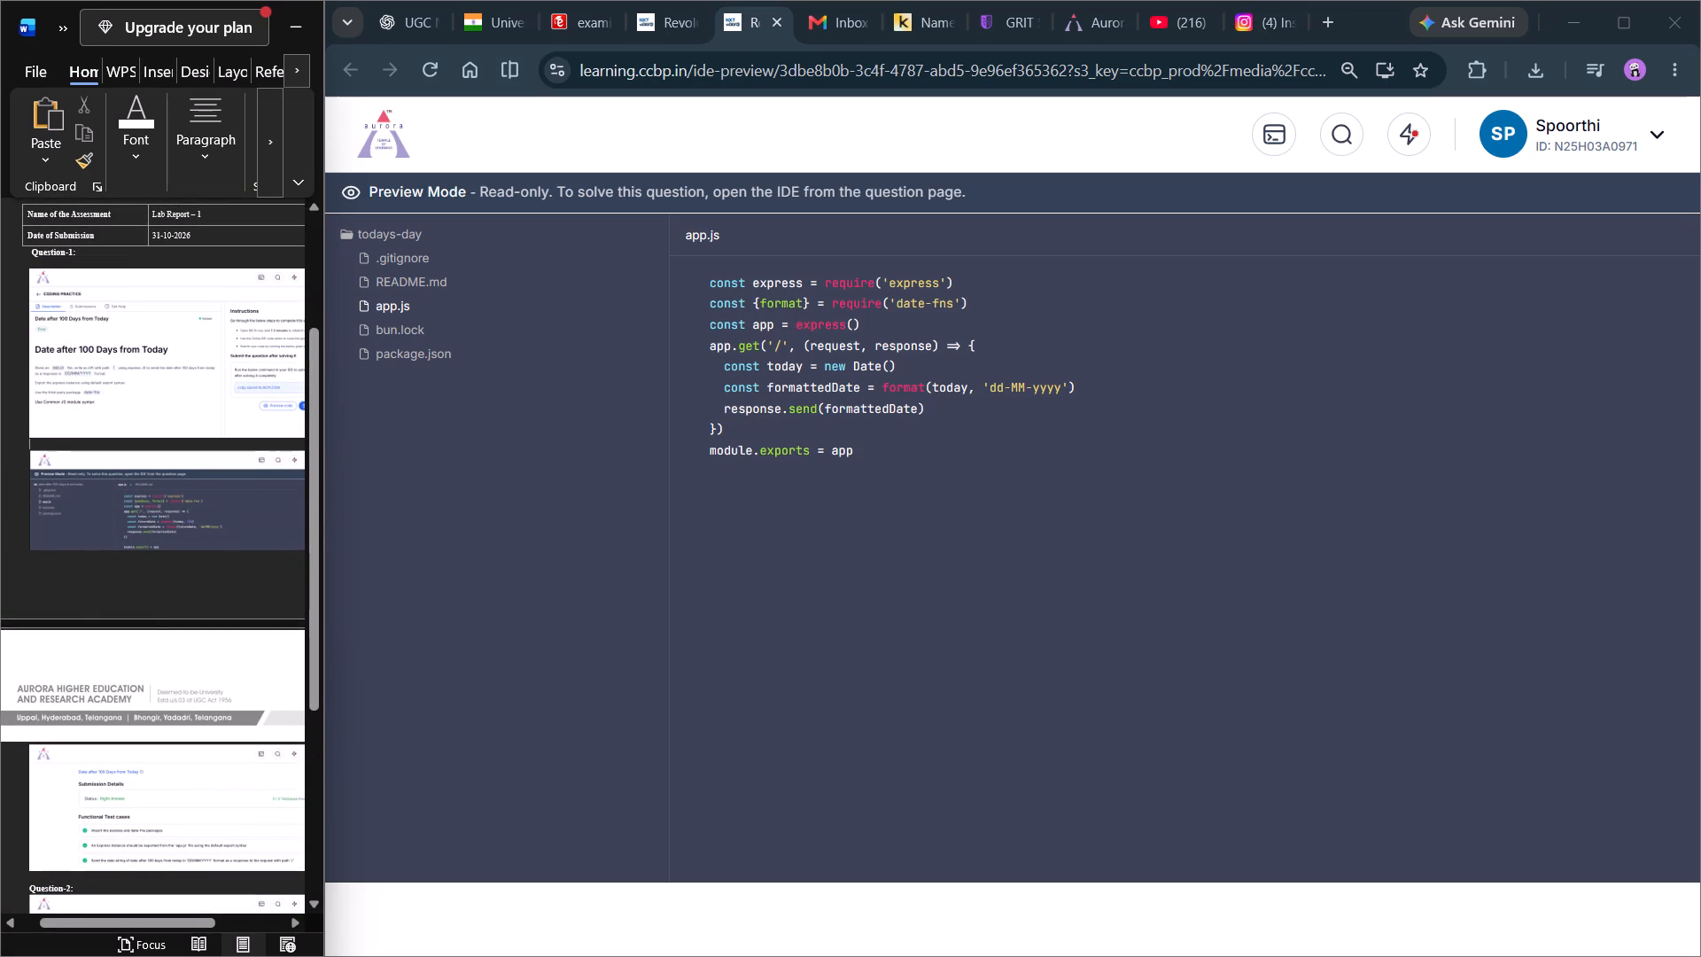
Add empty lines beneath the Today's Date app.js screenshot to continue the report on a third page.
scroll(42, 661, "down", 6)
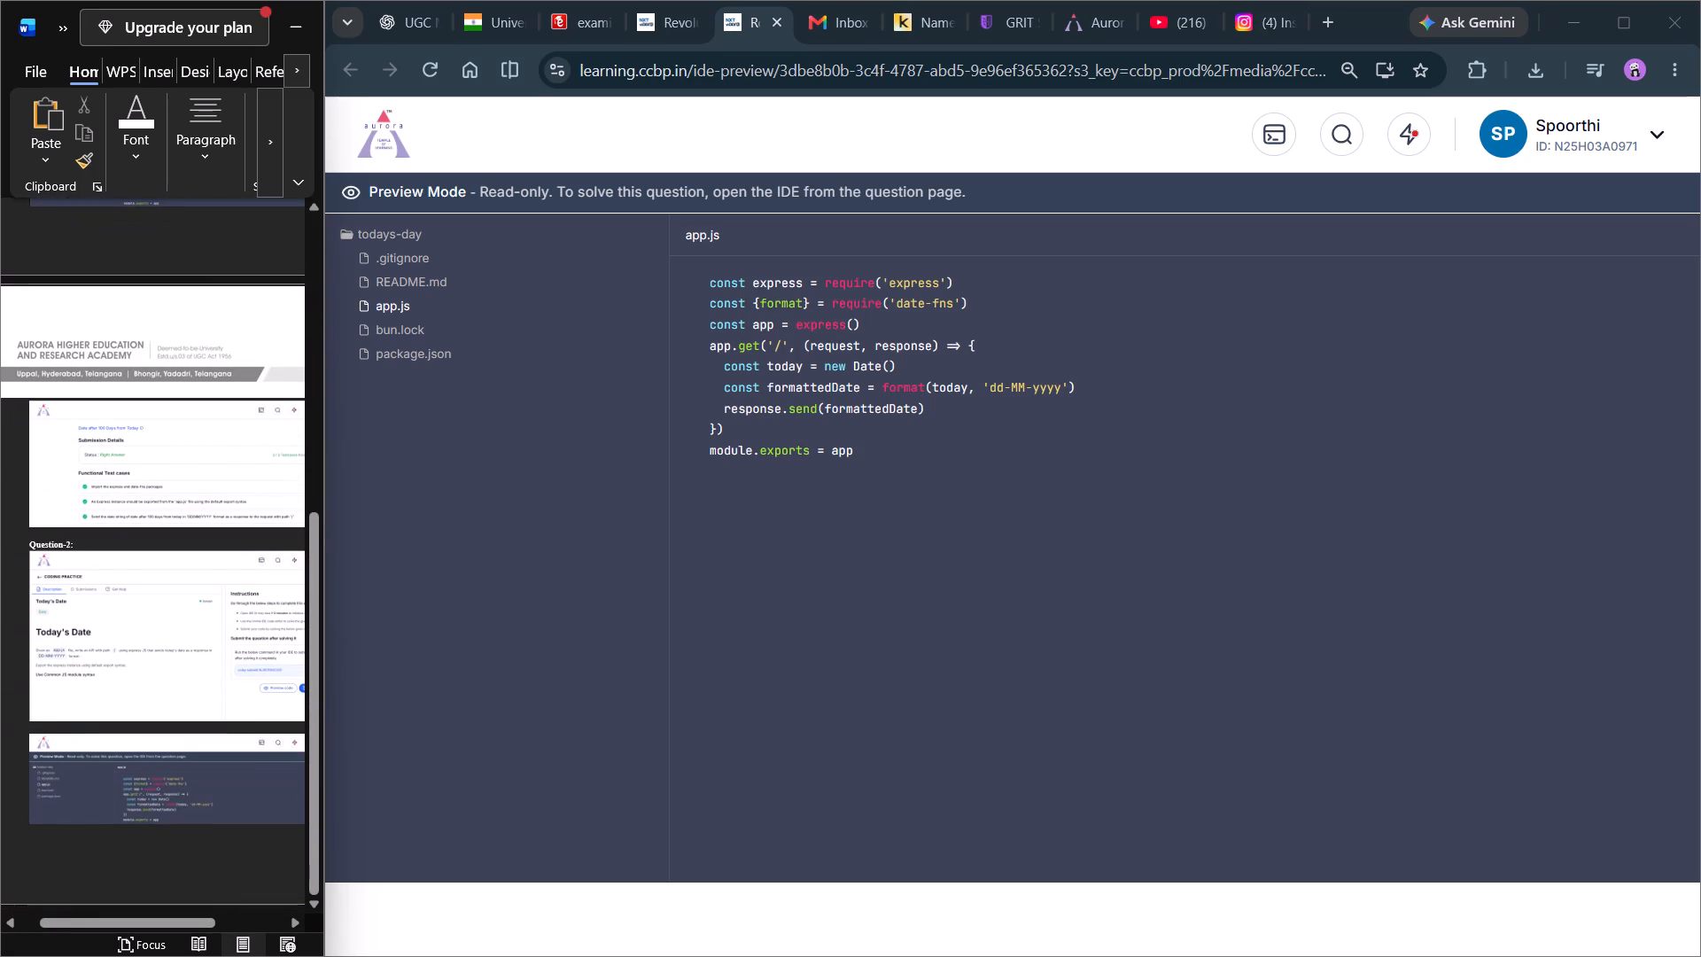
scroll(90, 821, "left", 3)
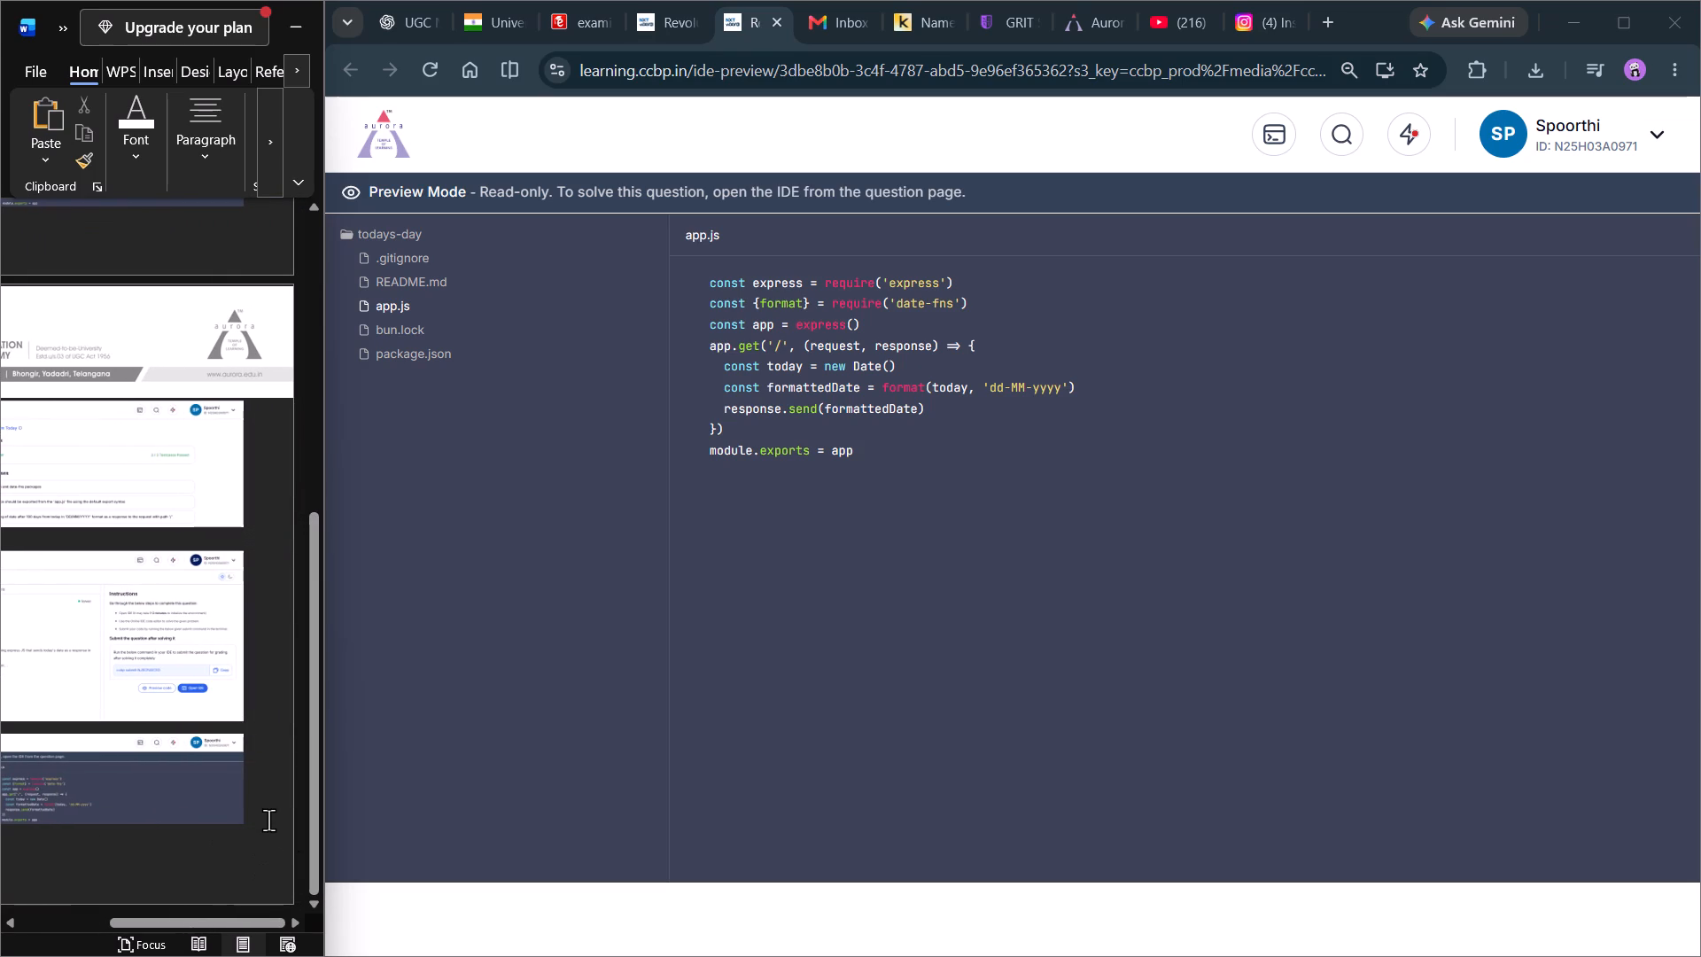
left_click(268, 820)
key("Return")
key("Return")
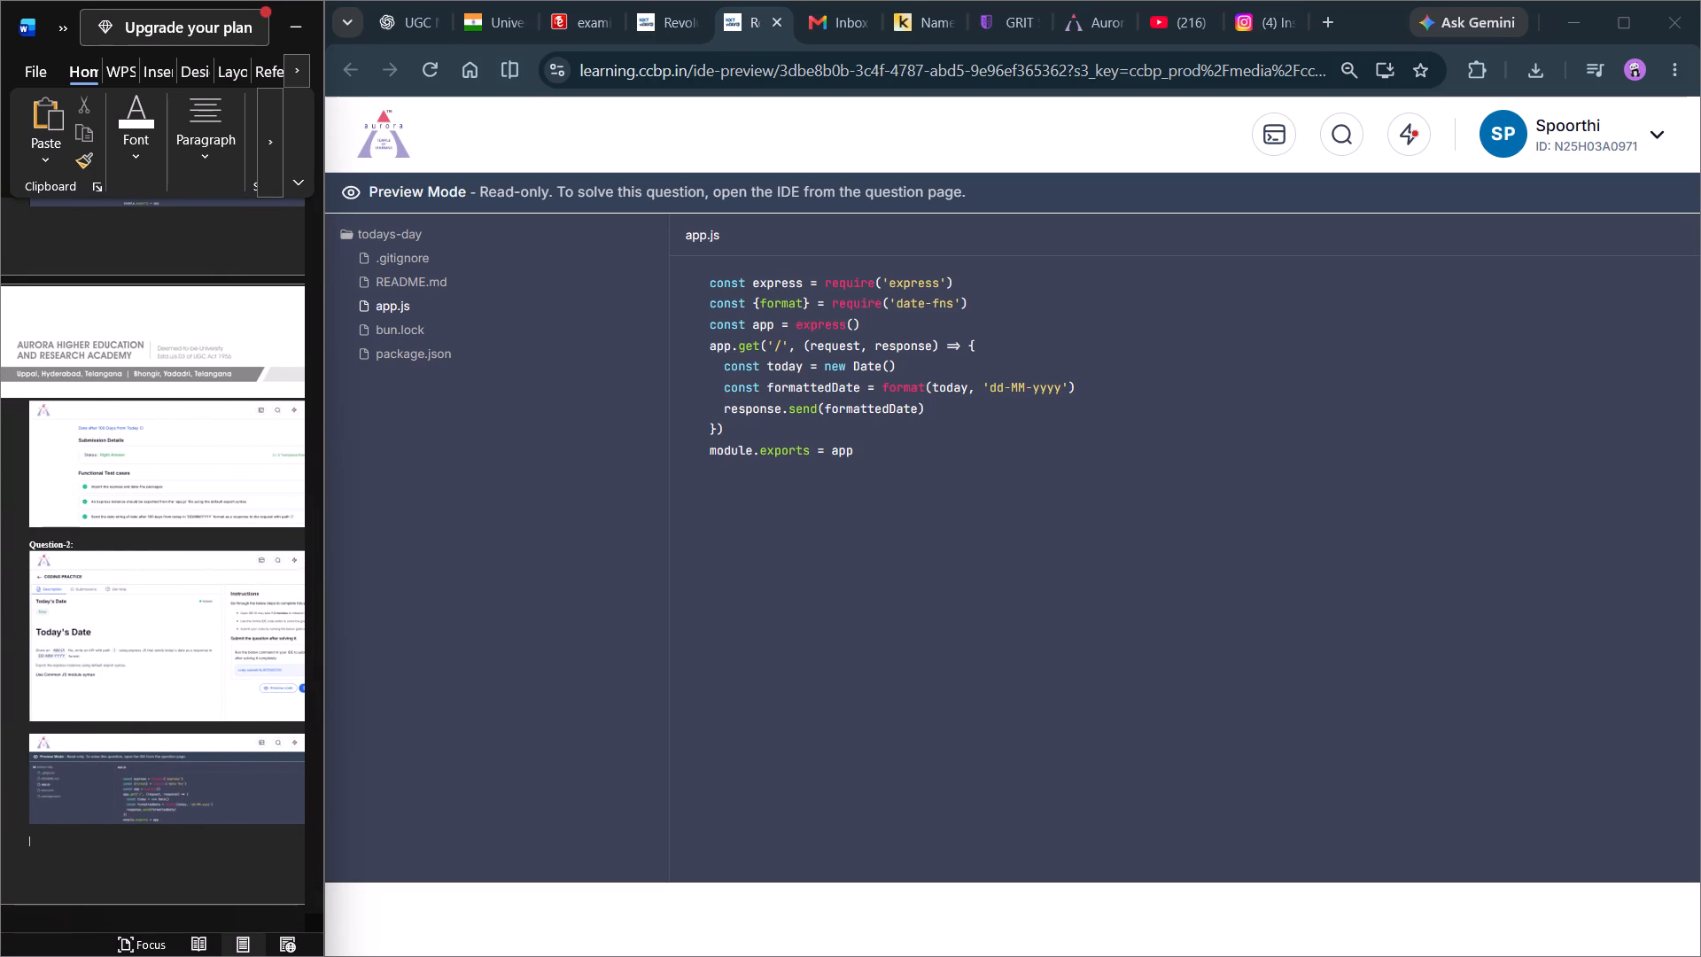
key("Return")
key("Return")
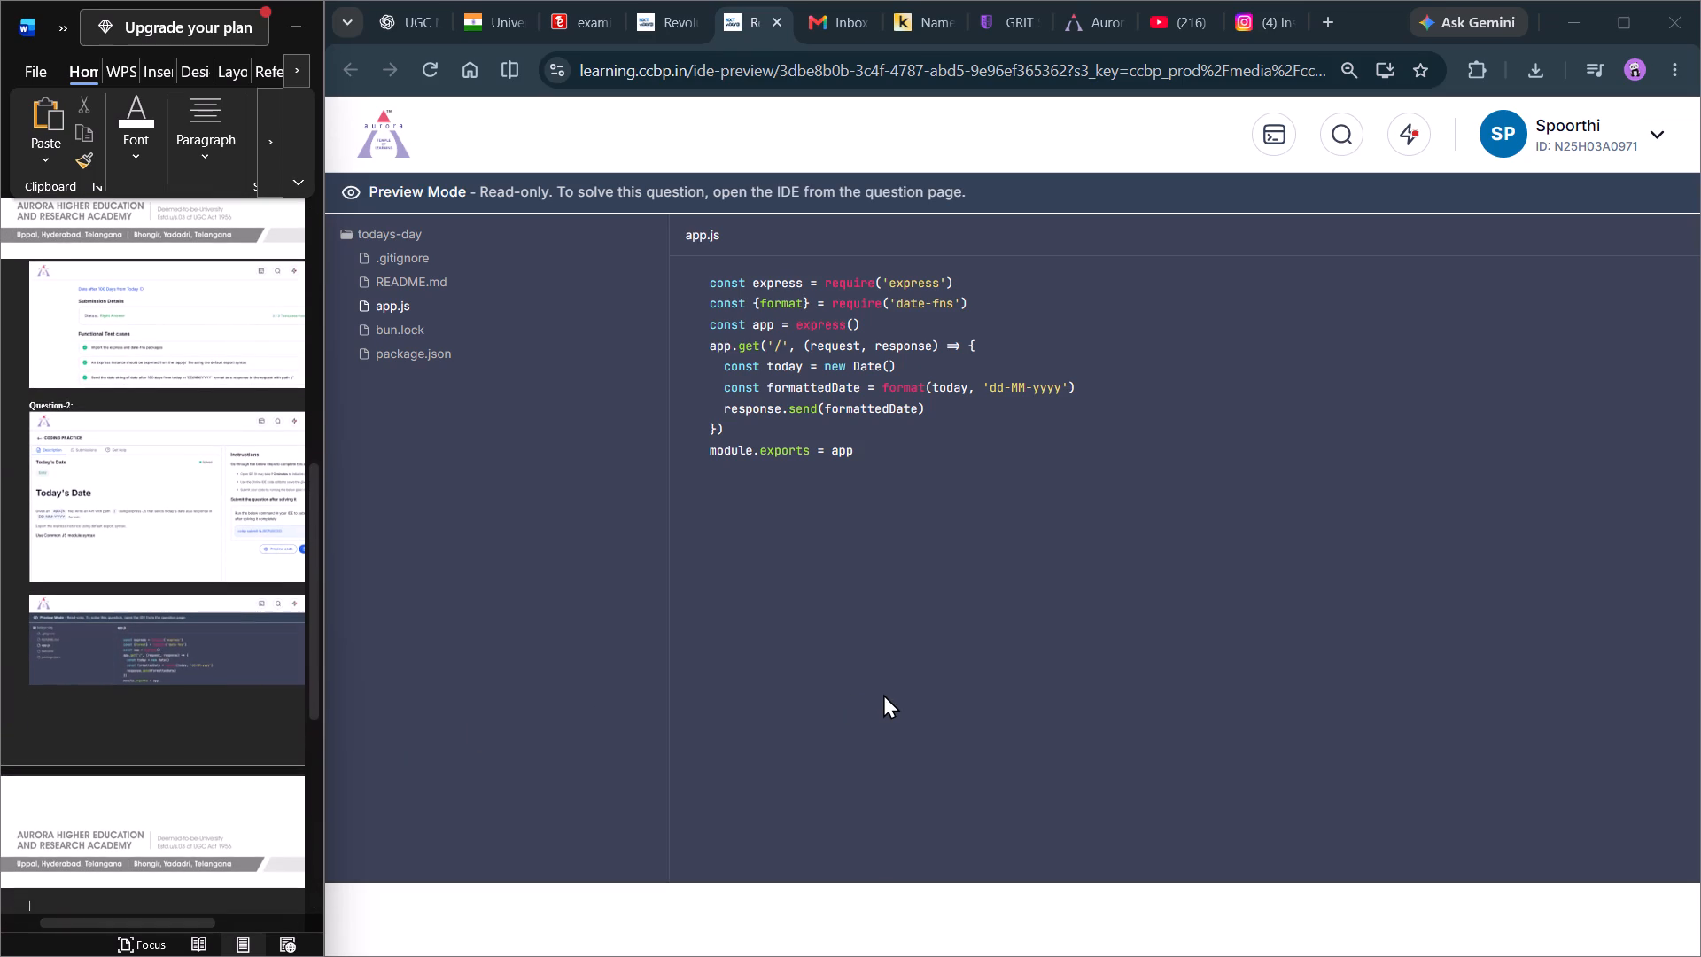
key("BackSpace")
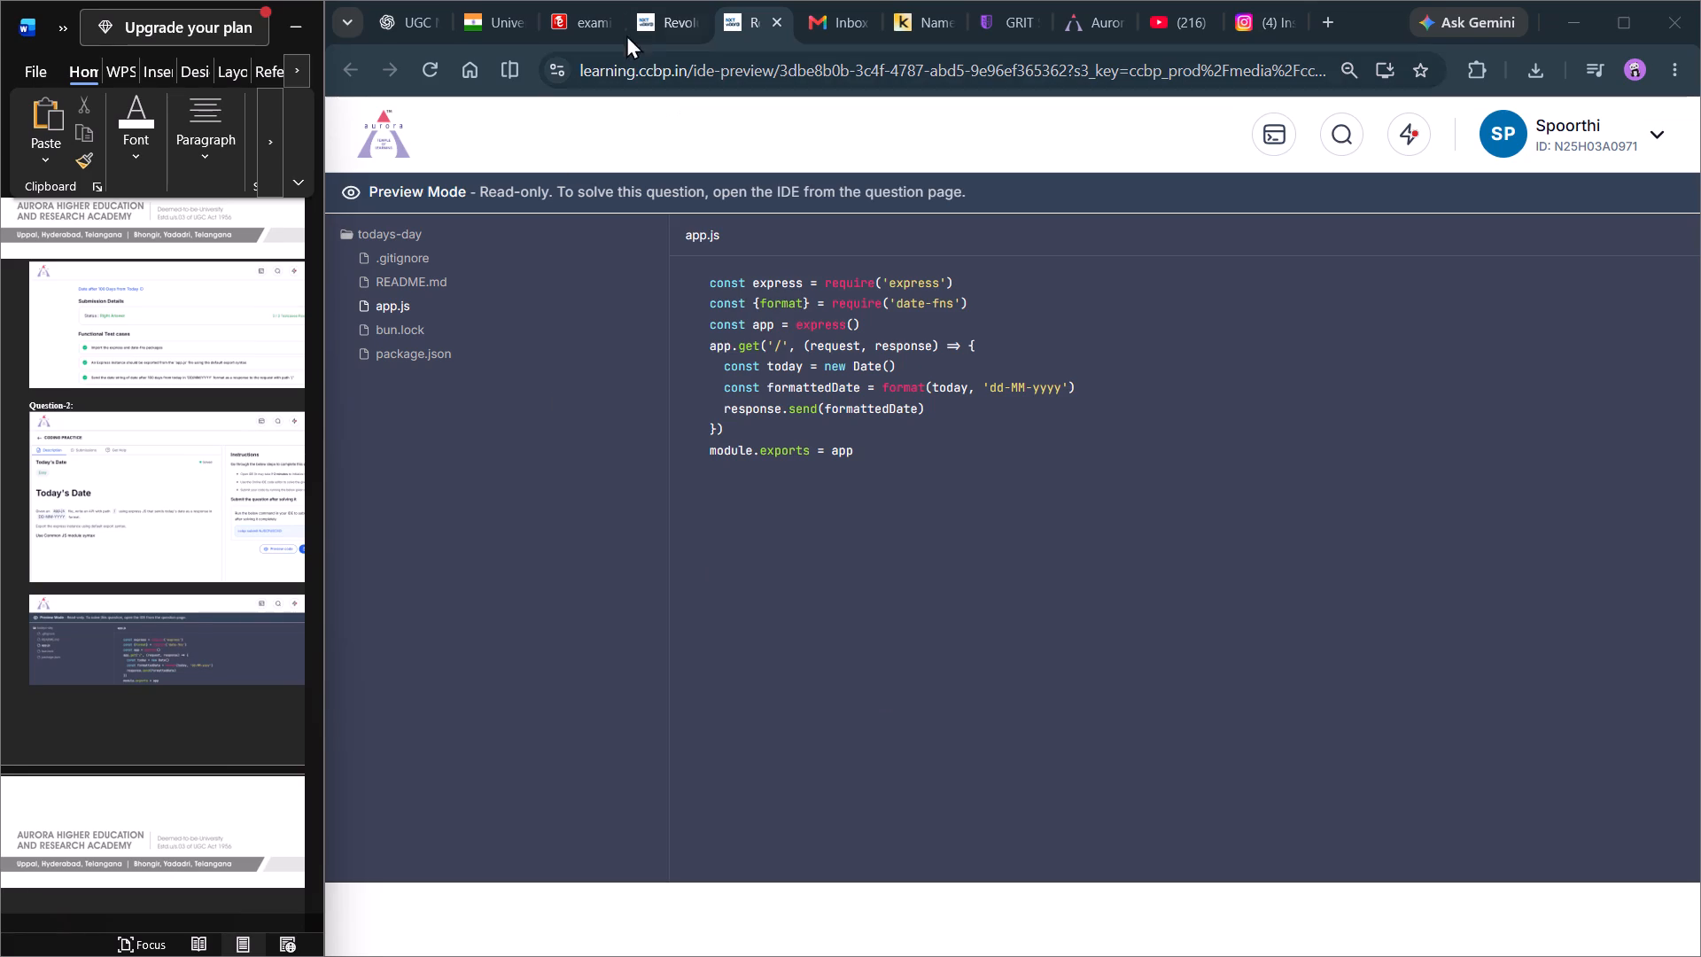
Open the Right Answer submission for Today's Date, capture its submission details and test cases, and paste the screenshot on the third page.
left_click(654, 30)
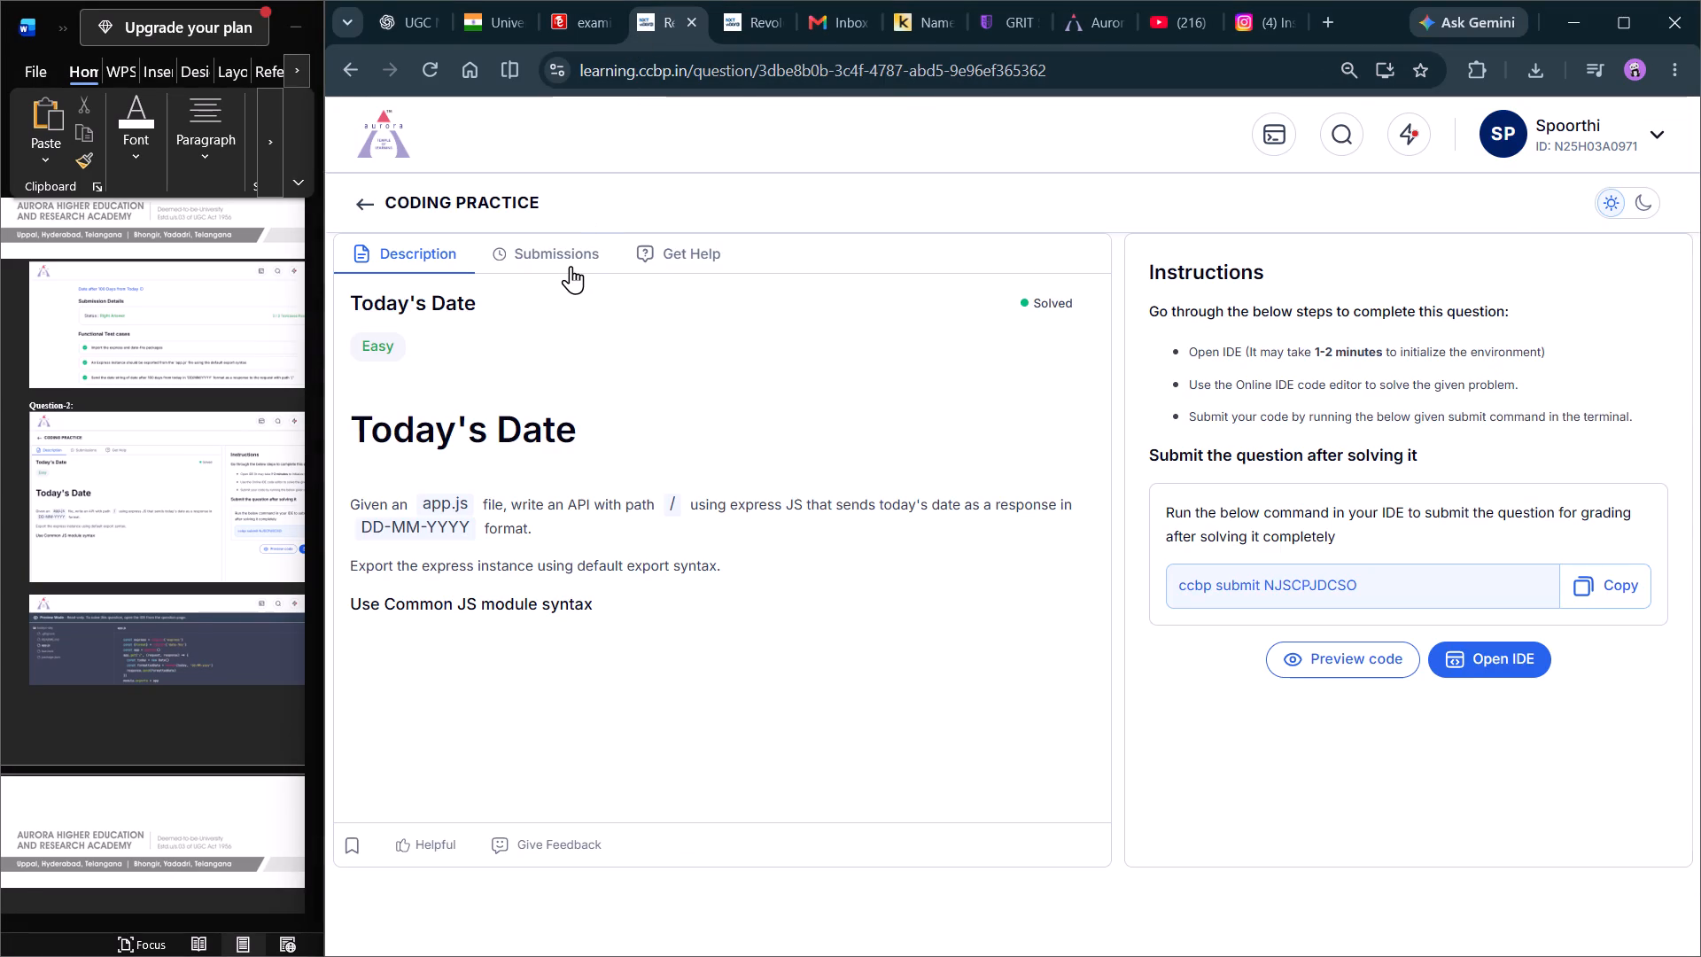
left_click(571, 266)
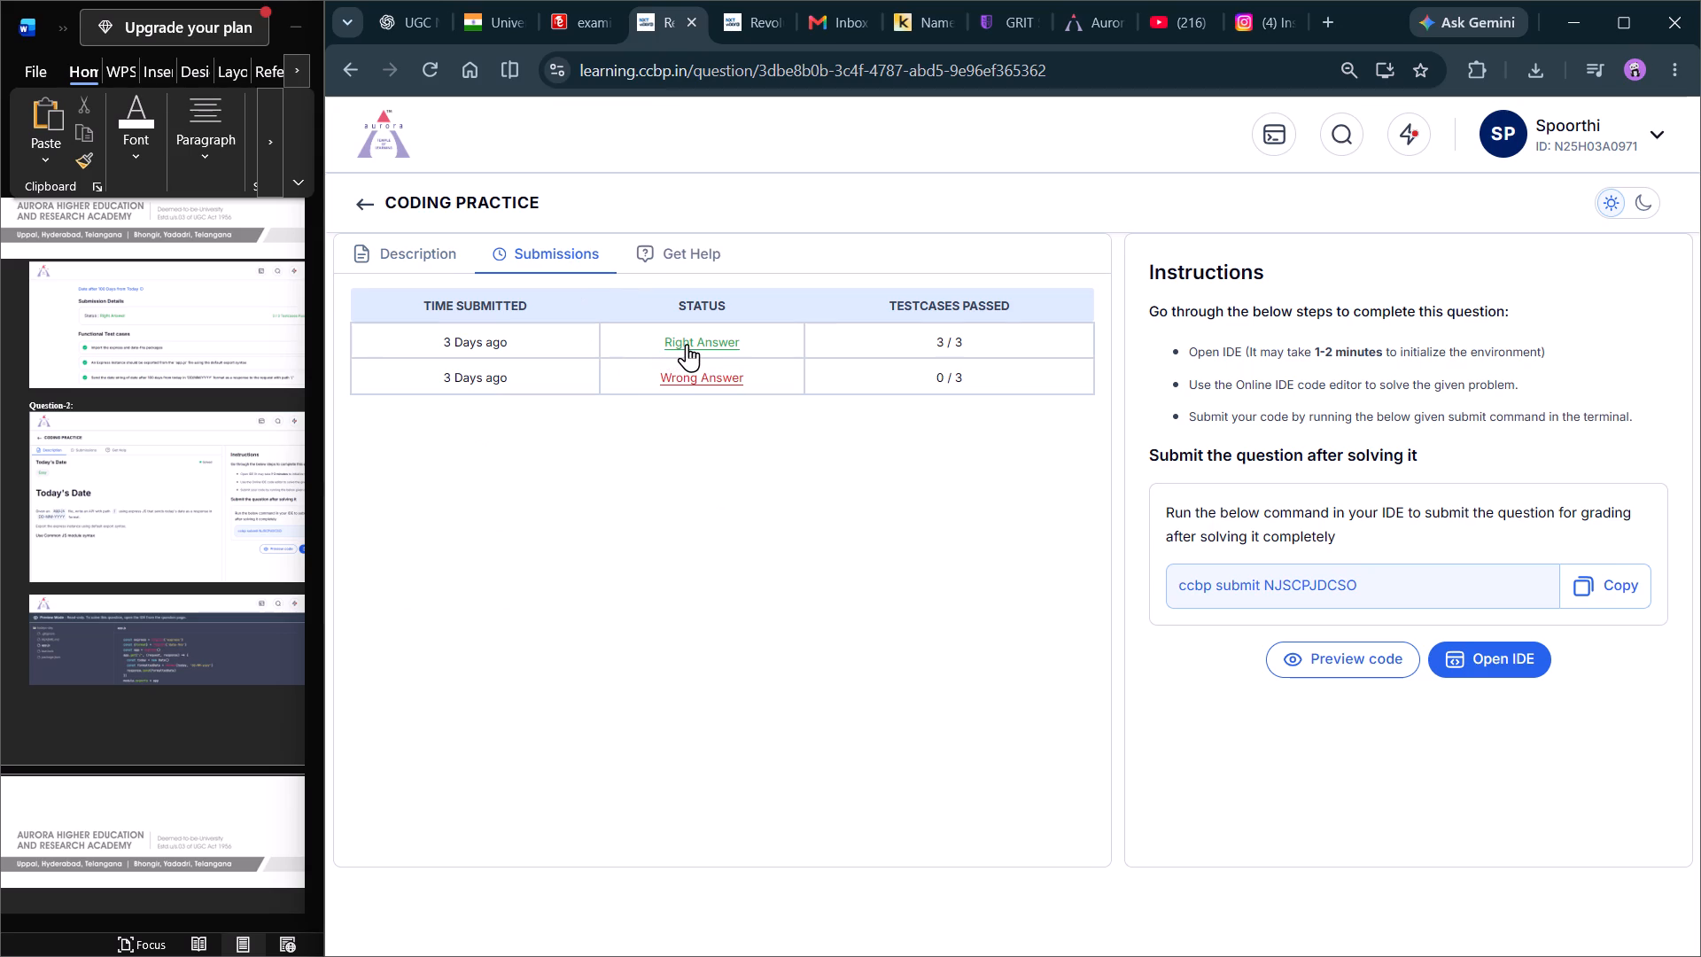
left_click(687, 344)
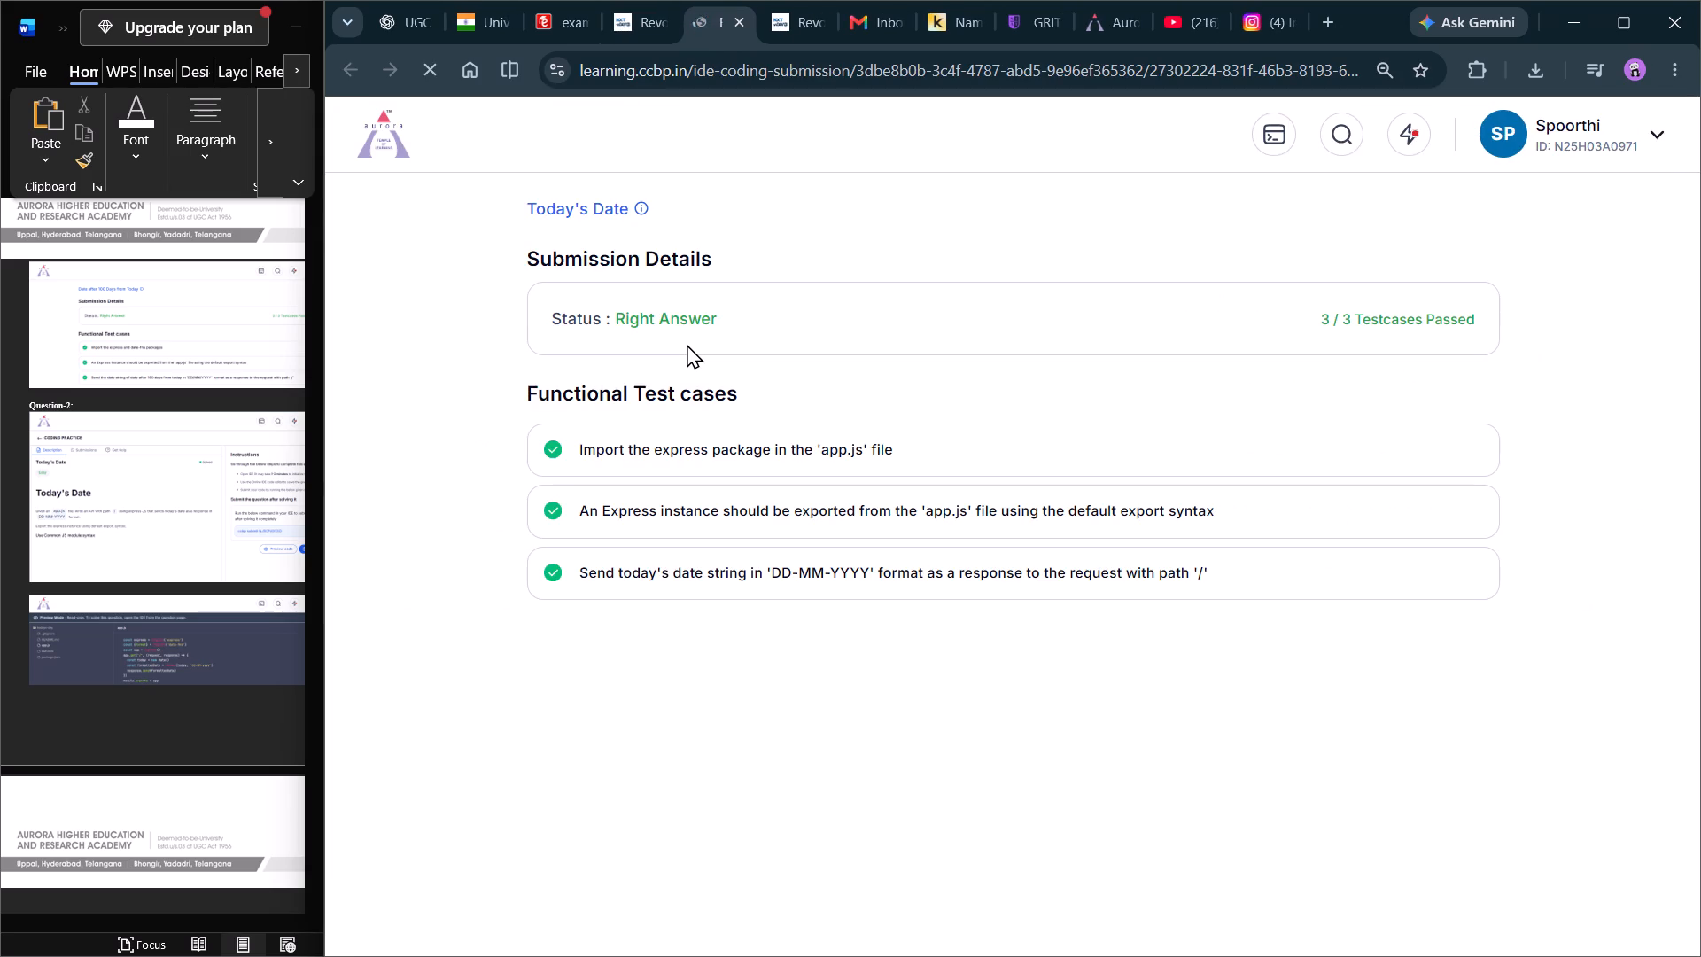
key("Print")
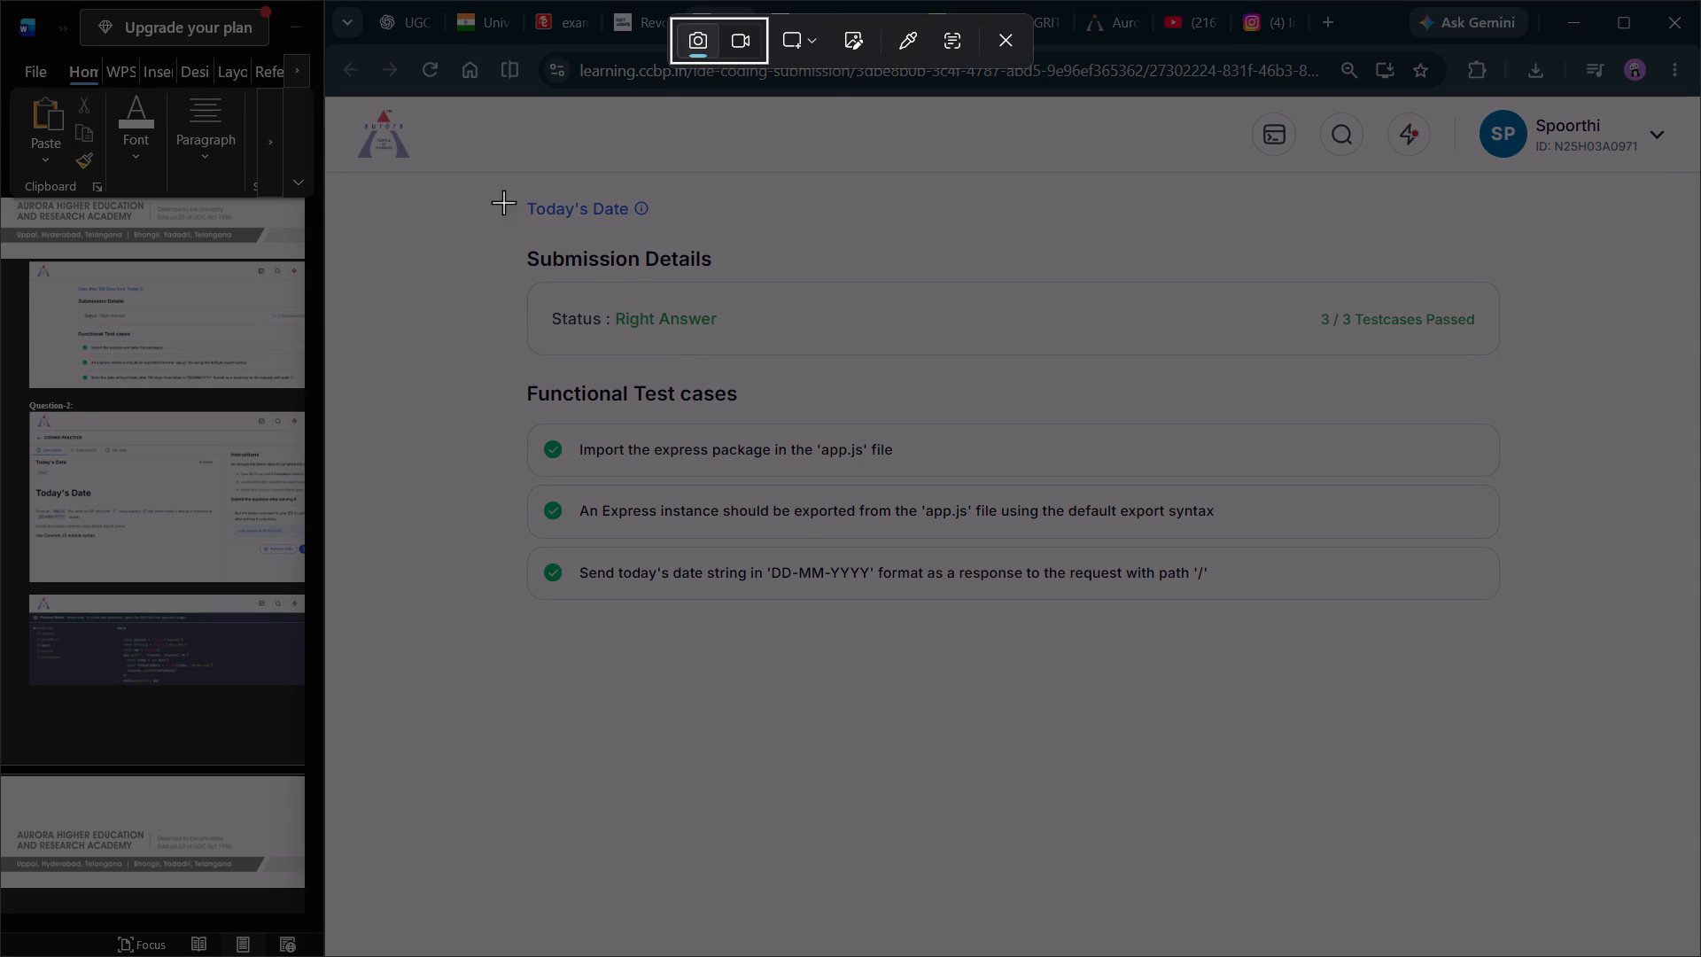
left_click(330, 96)
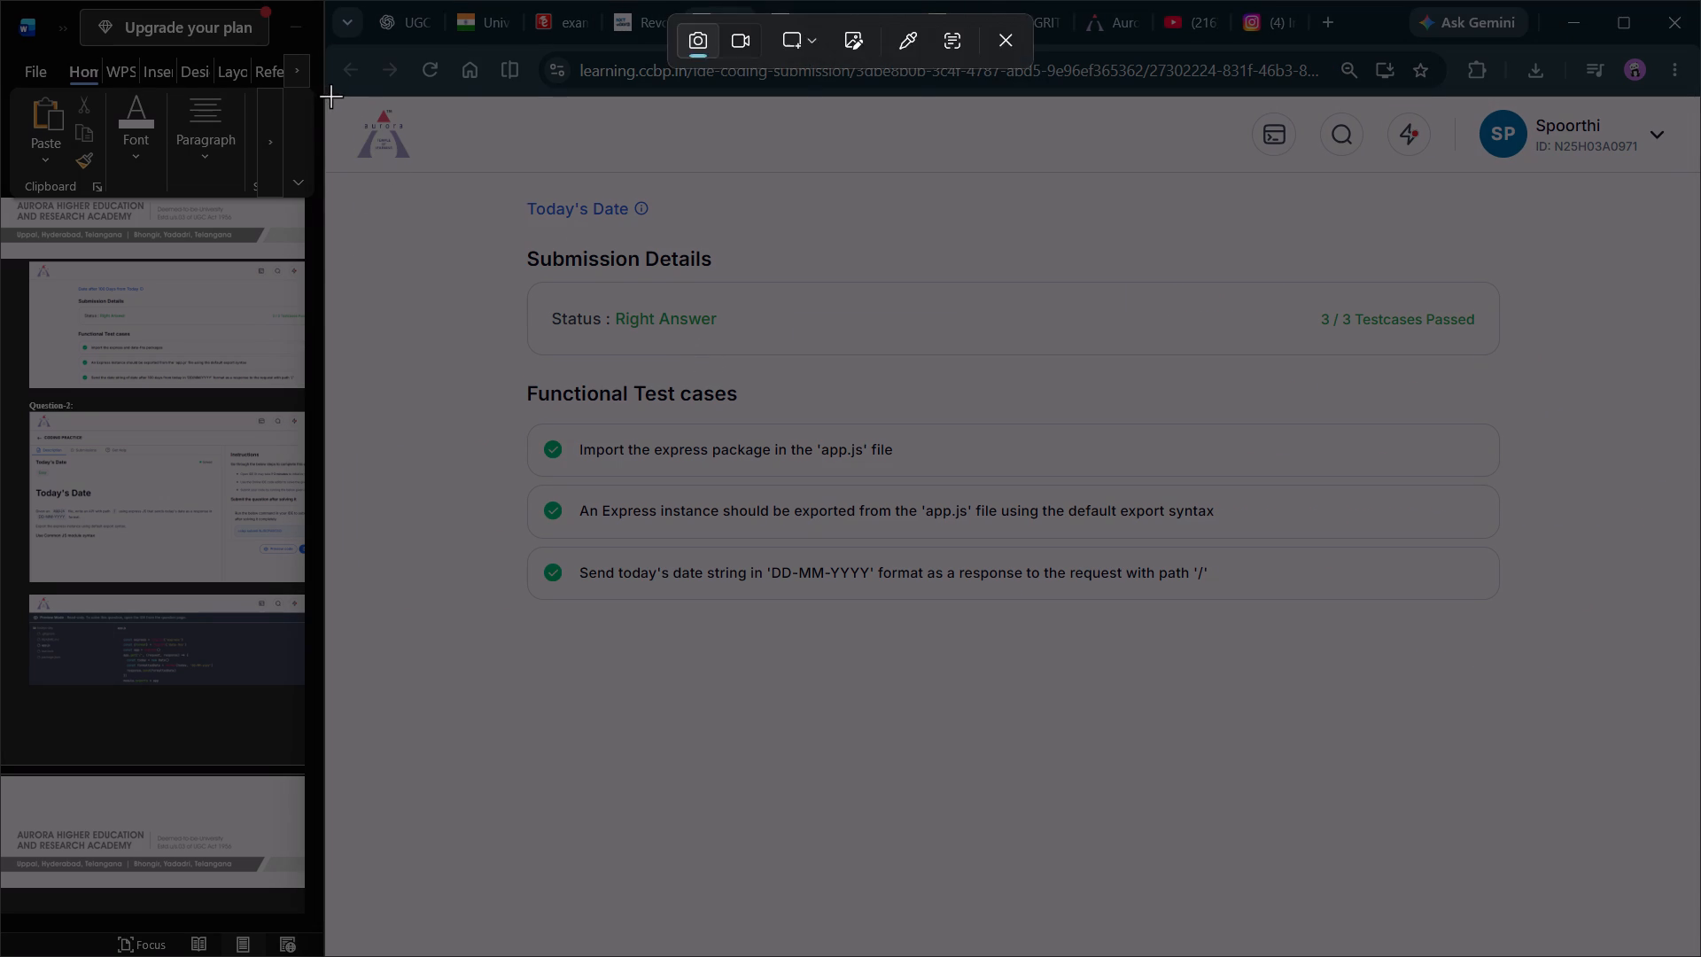
left_click_drag(330, 96, 1700, 640)
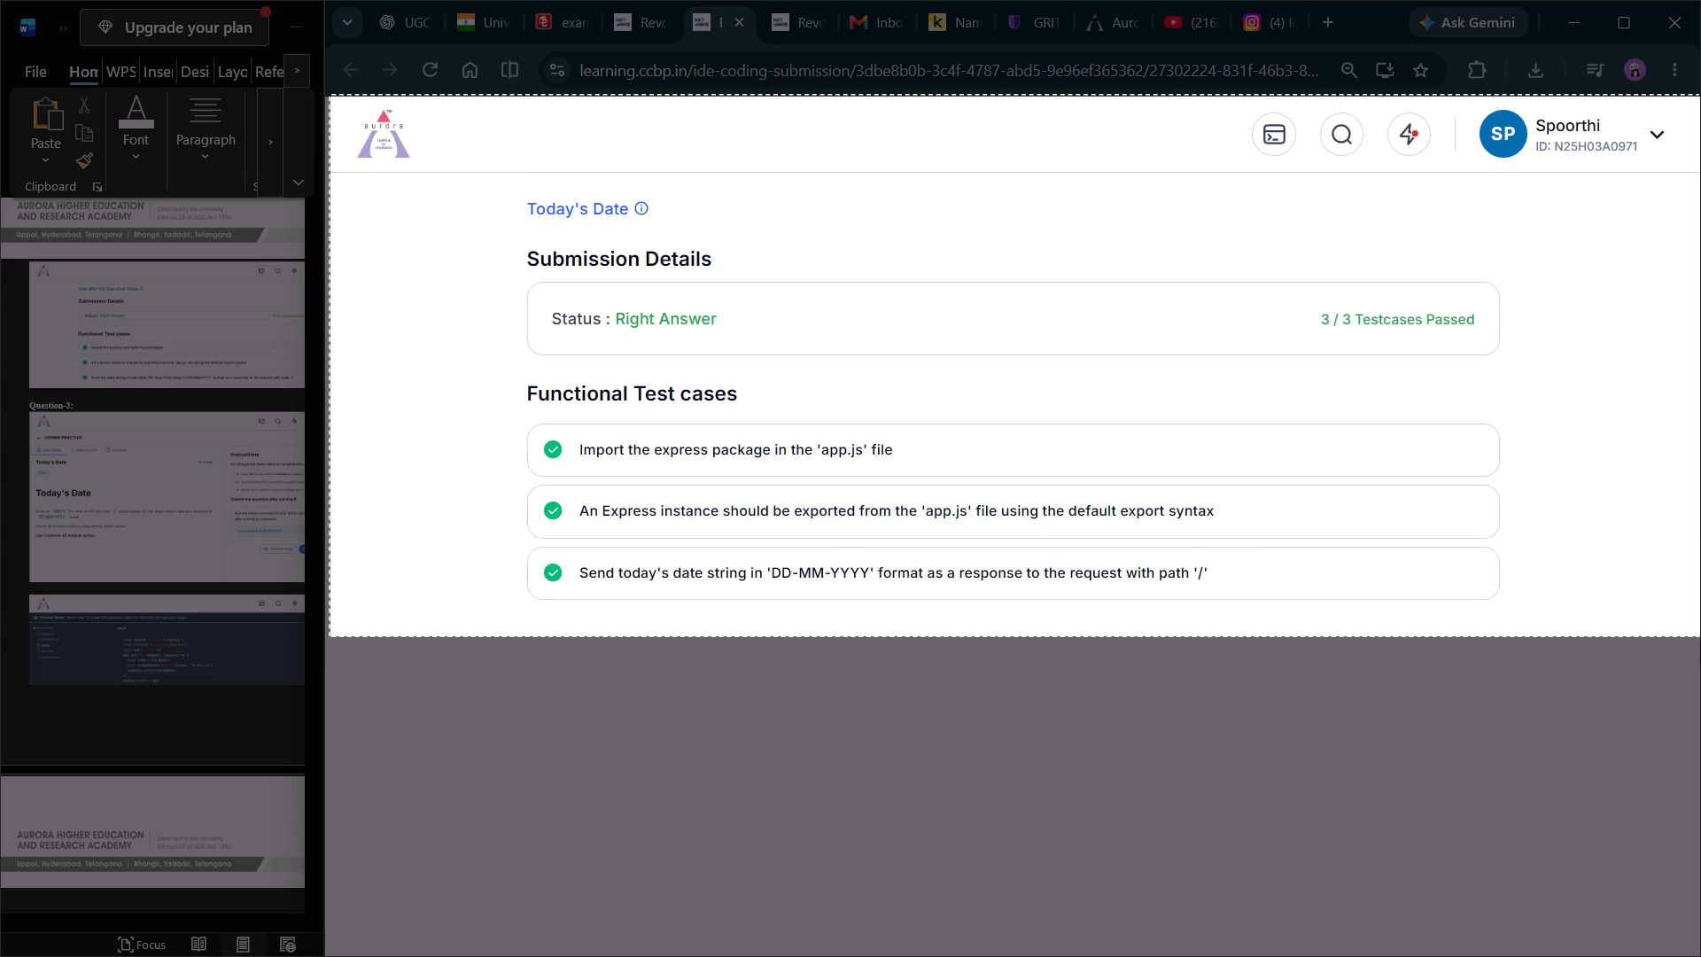
left_click_drag(1700, 640, 1700, 687)
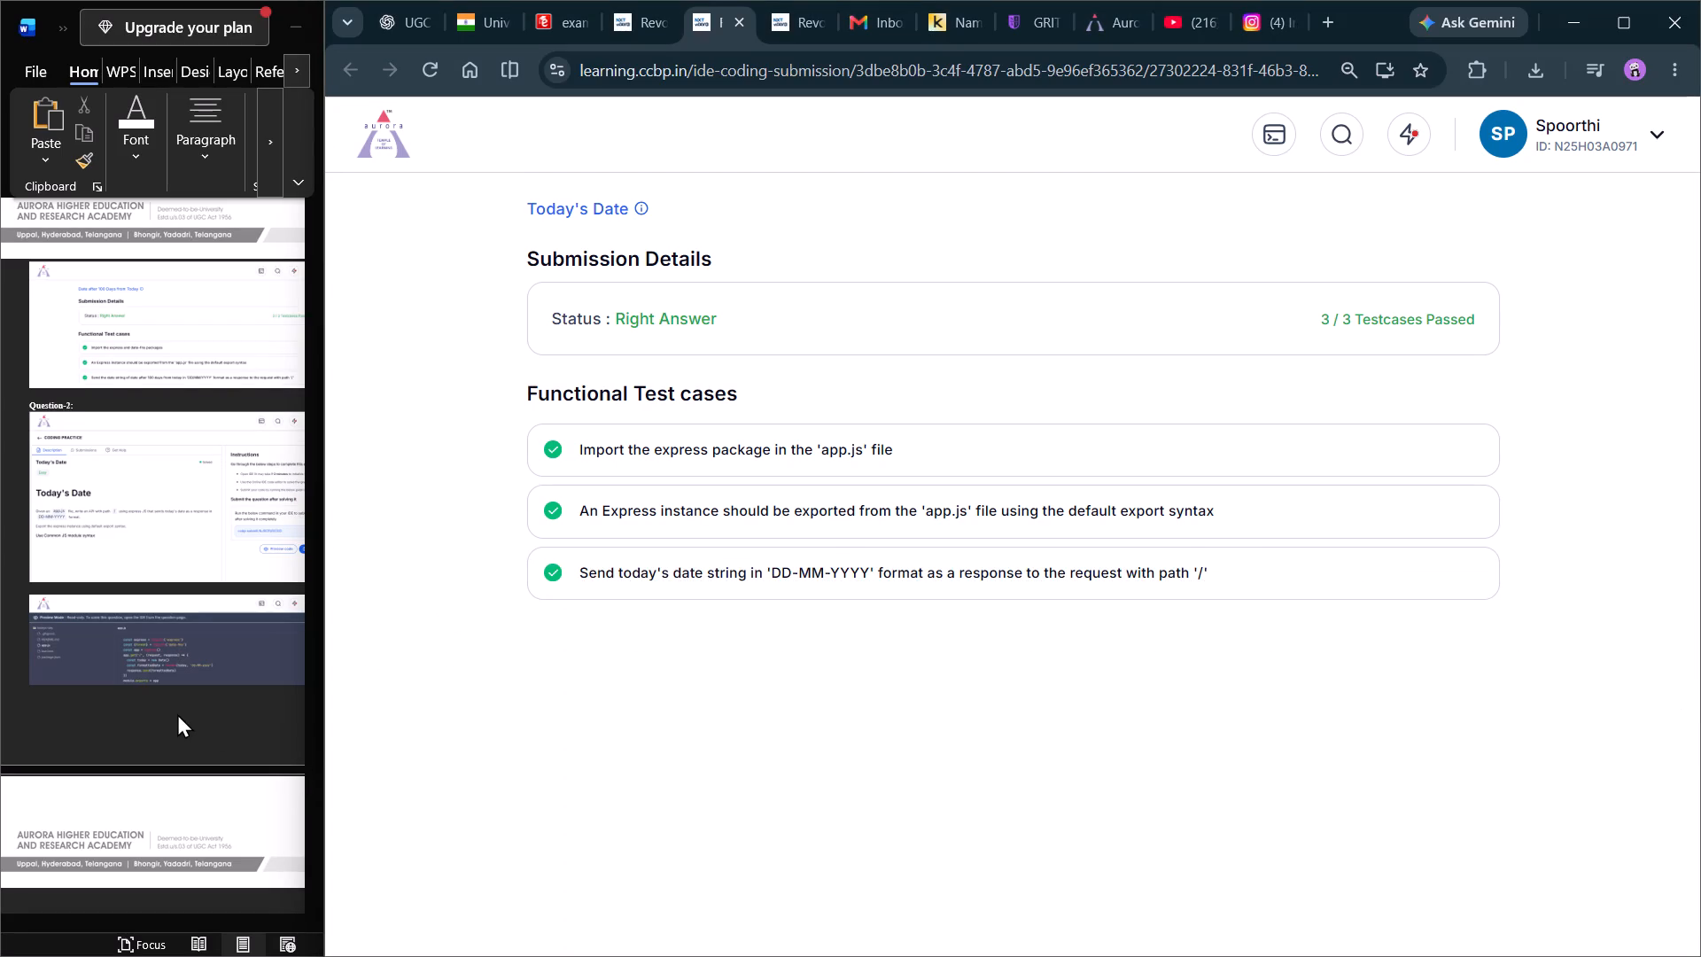
scroll(177, 713, "down", 2)
left_click(171, 716)
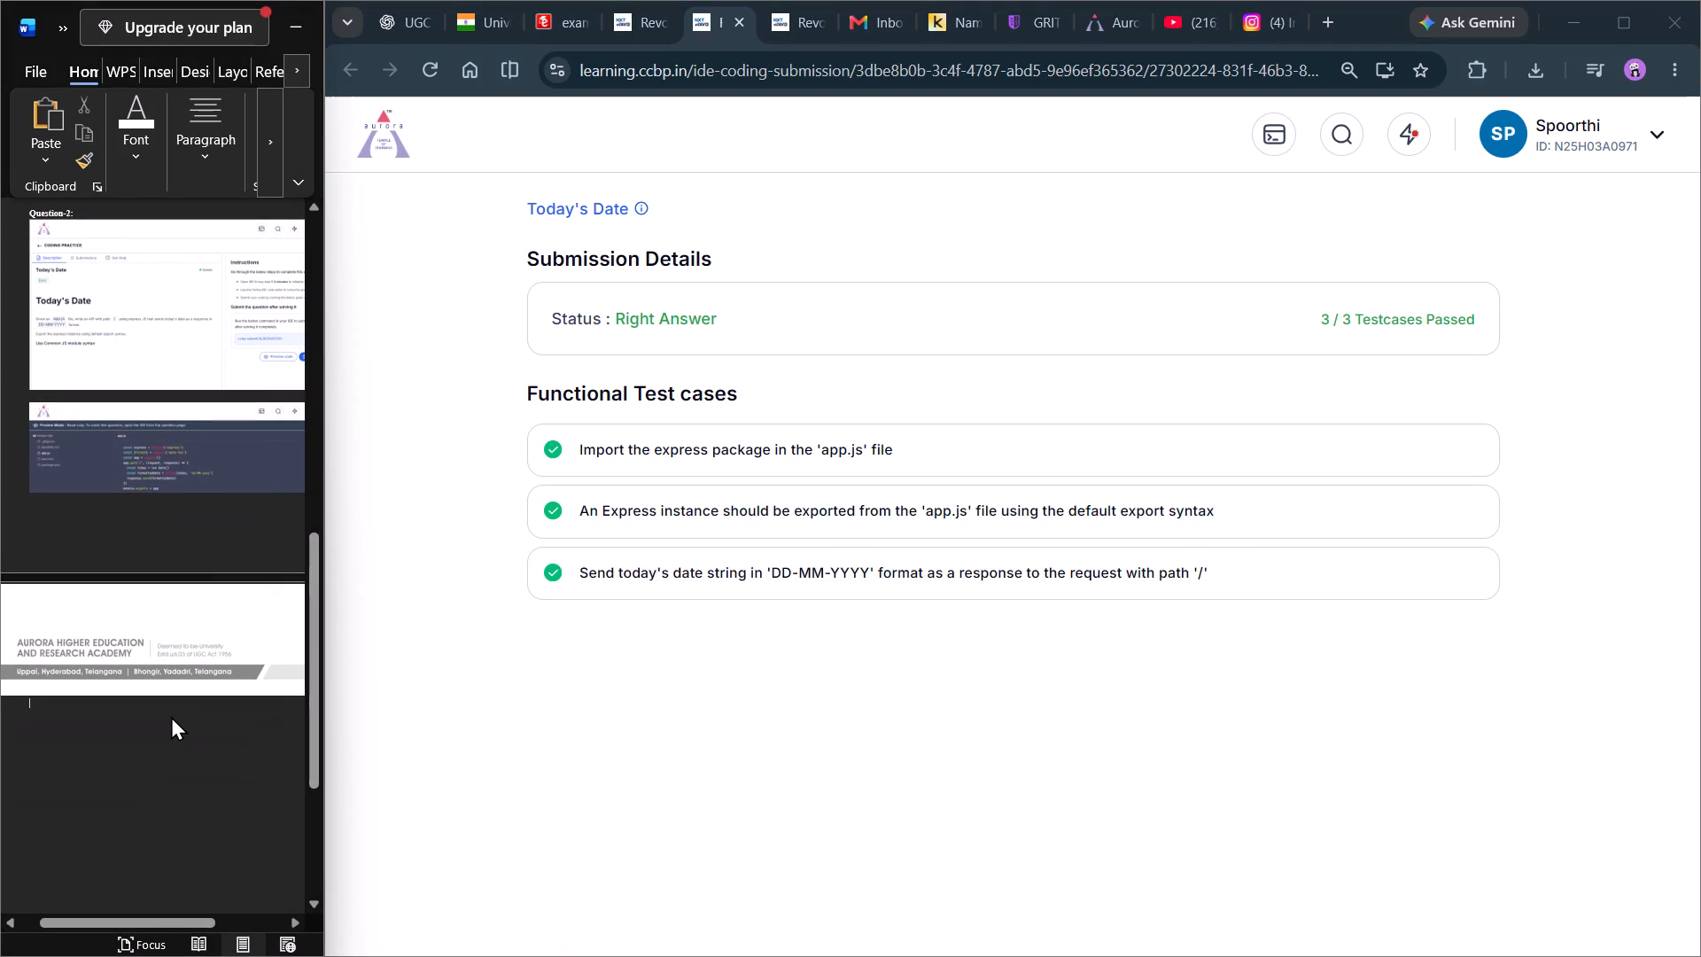
key("ctrl+v")
right_click(171, 716, "ctrl")
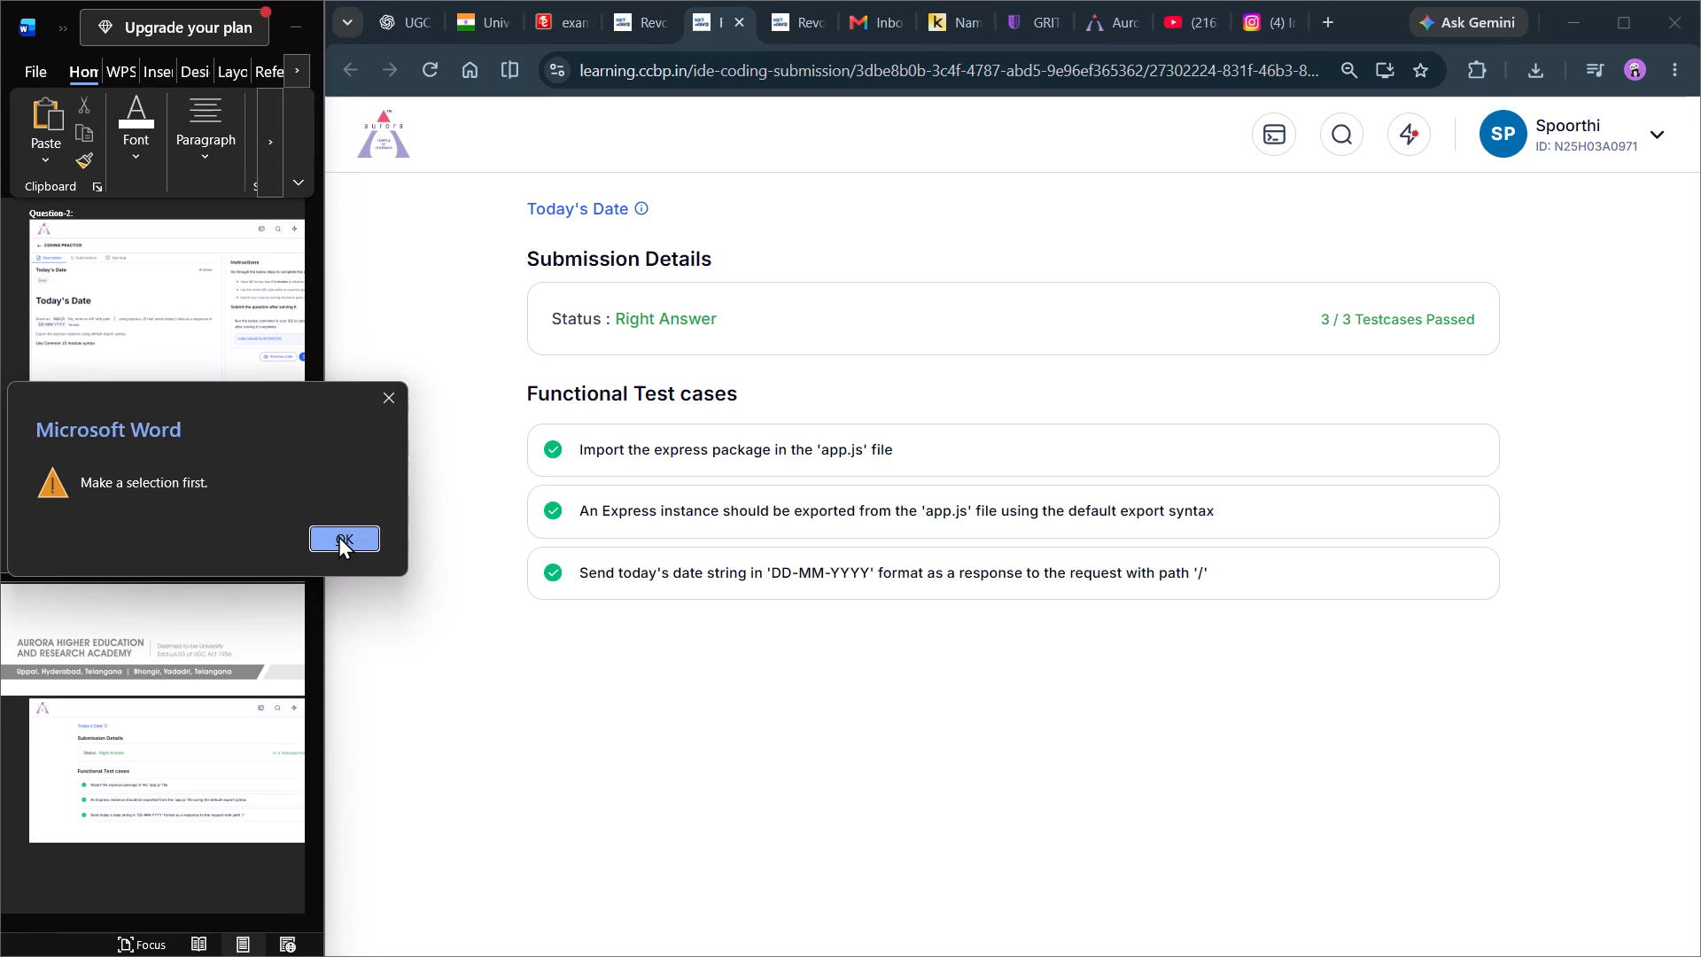
left_click(338, 535)
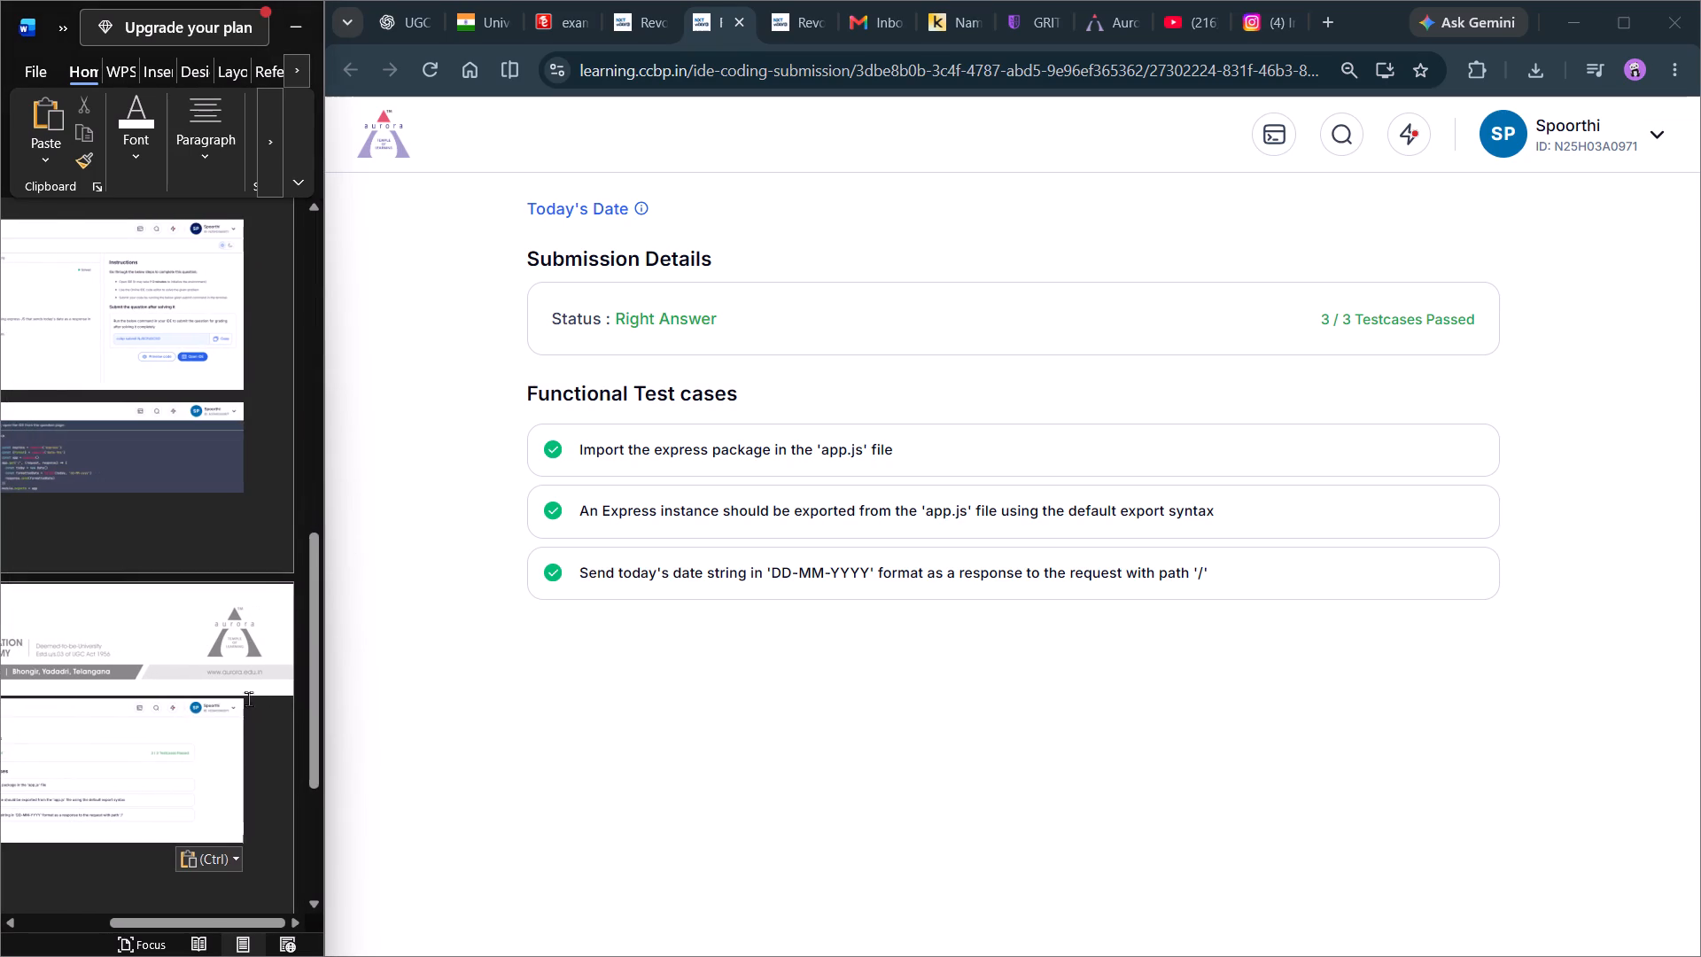
Add the heading "Question-3:" beneath the Today's Date submission screenshot, followed by a new line.
key("Return")
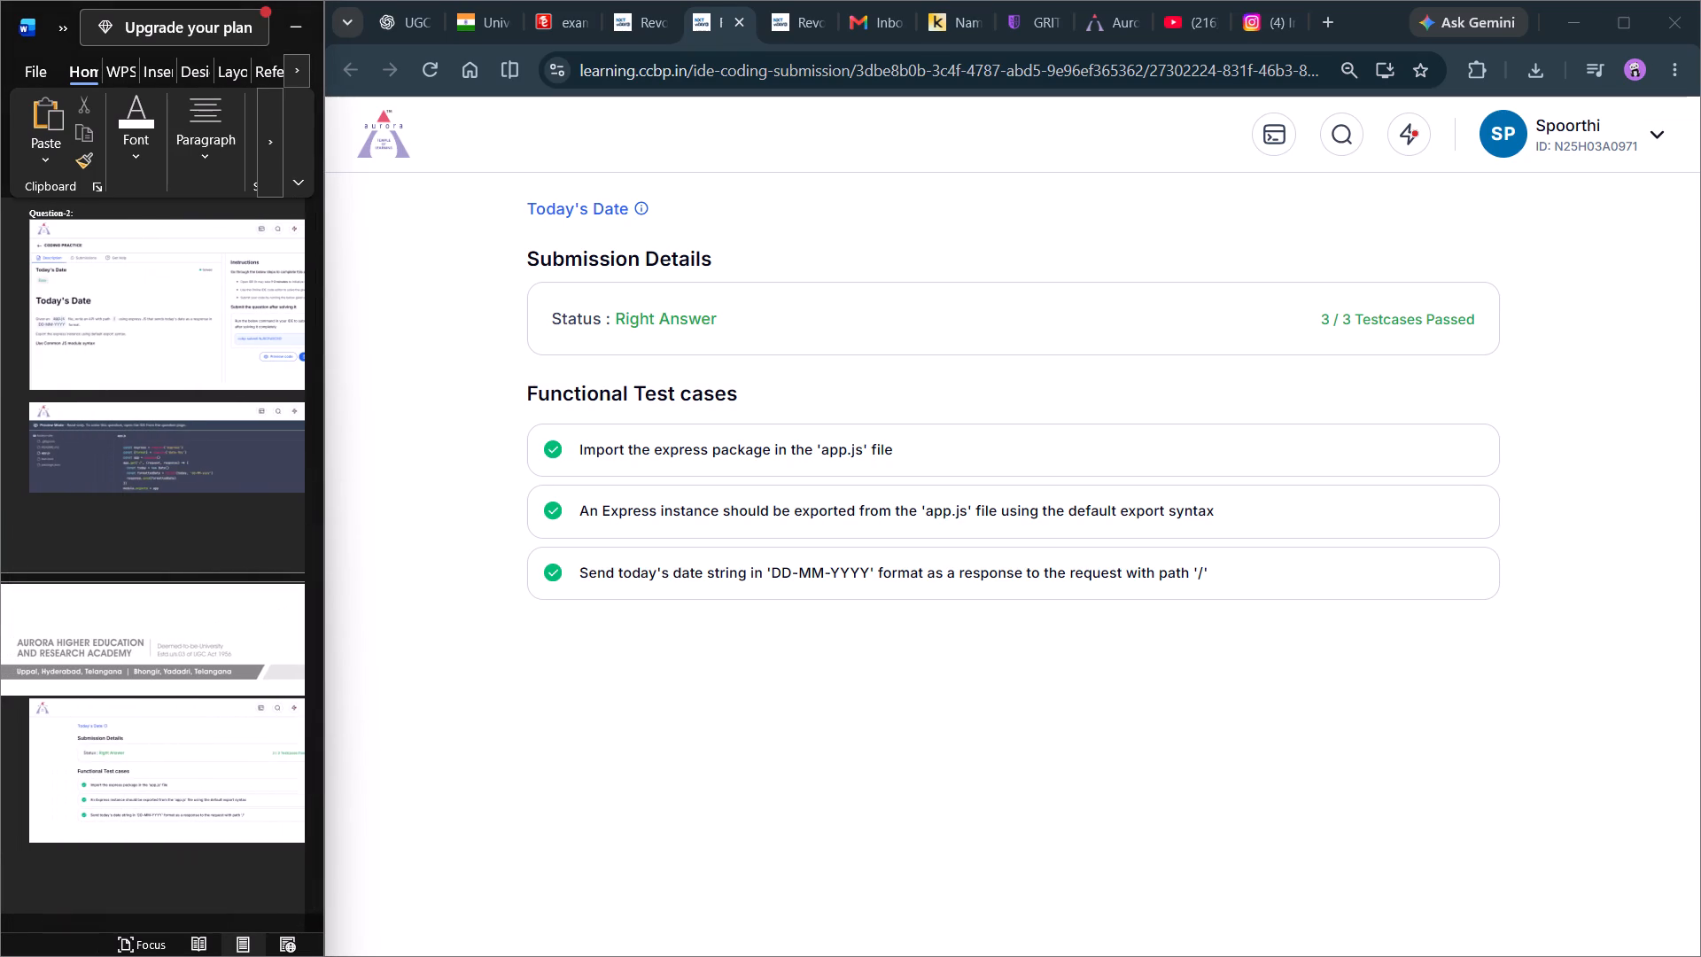
key("Return")
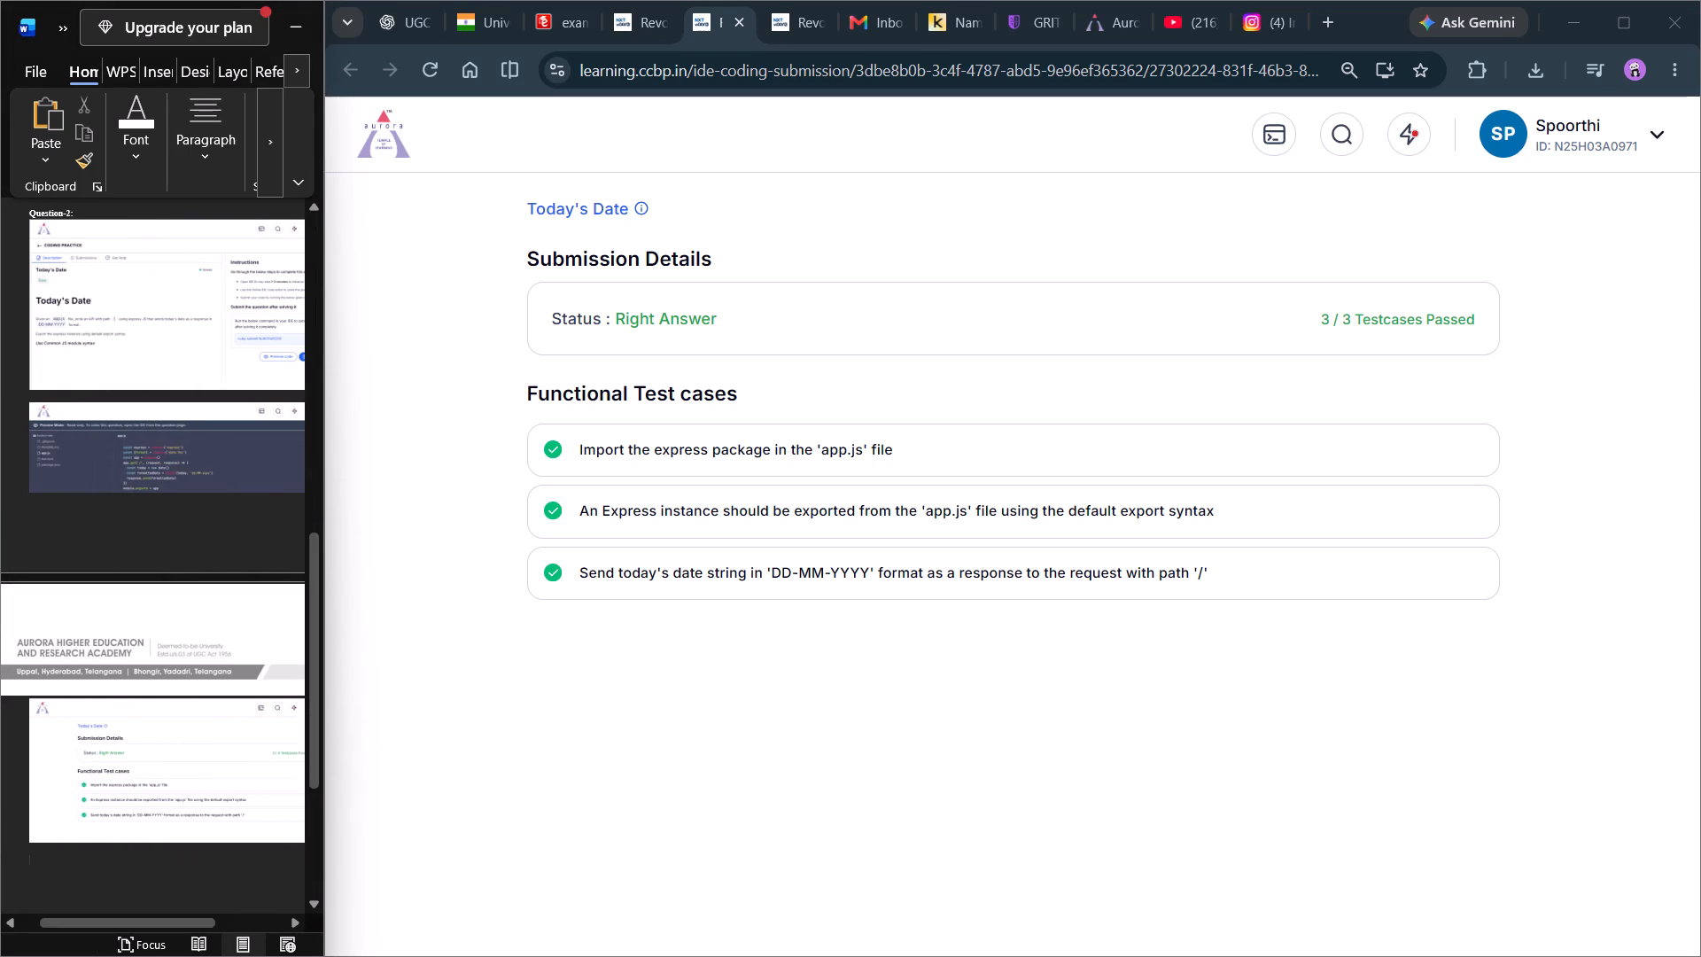
key("shift+q")
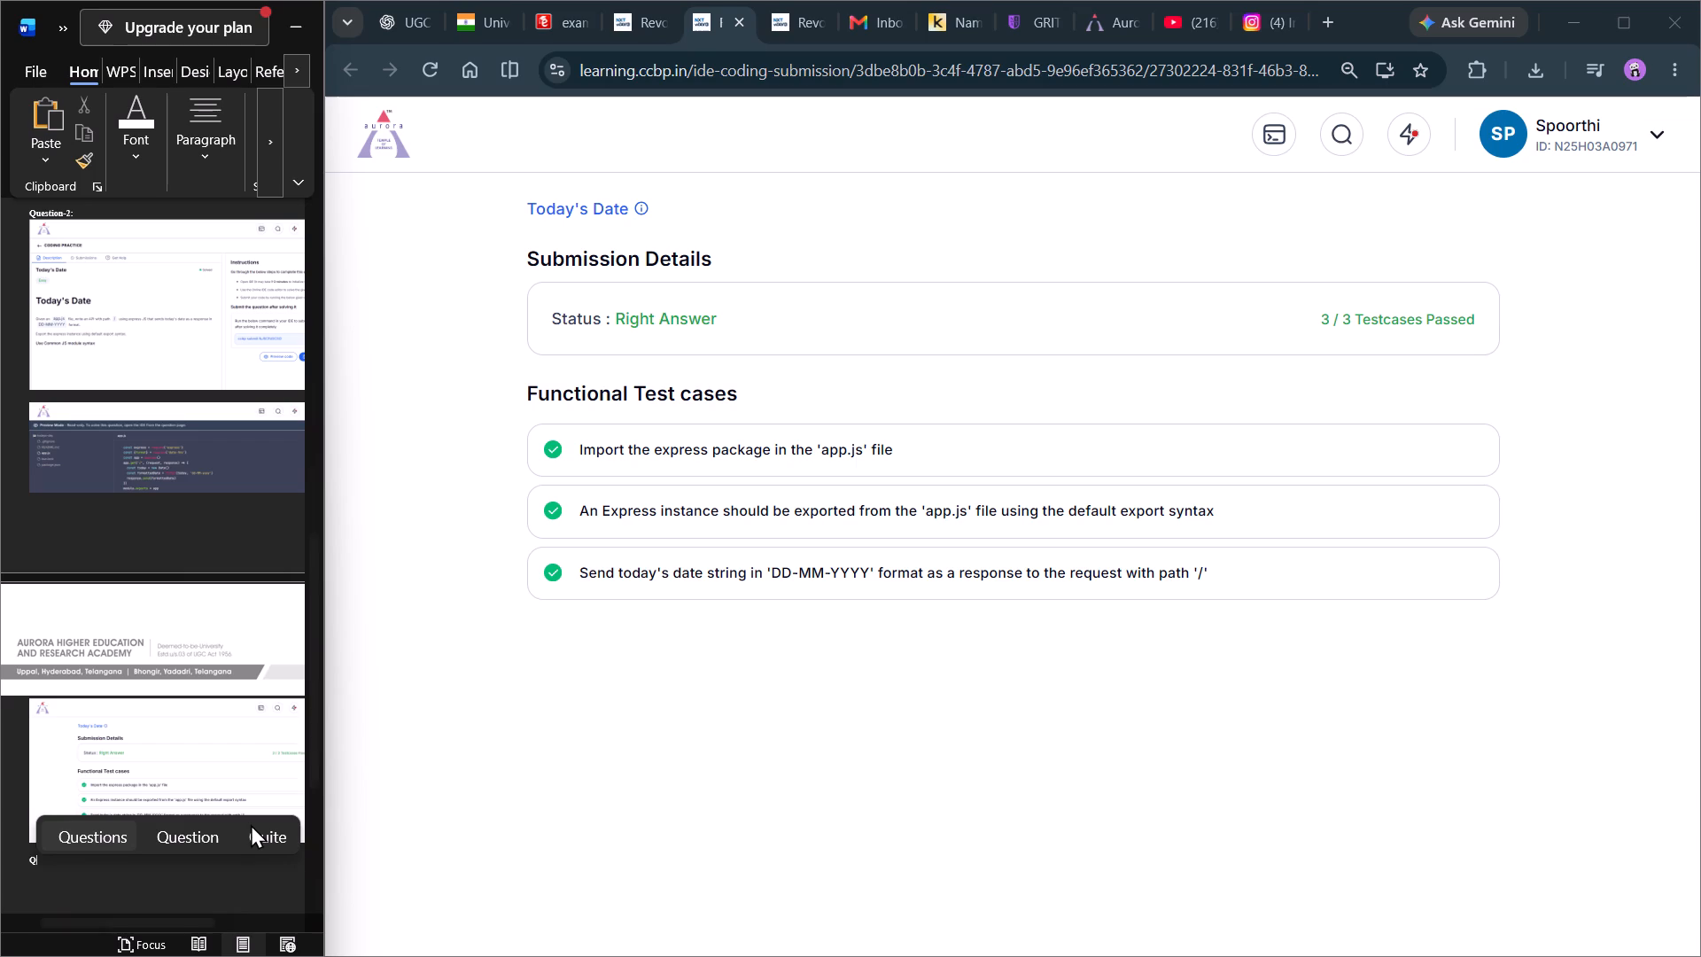
type("uestion")
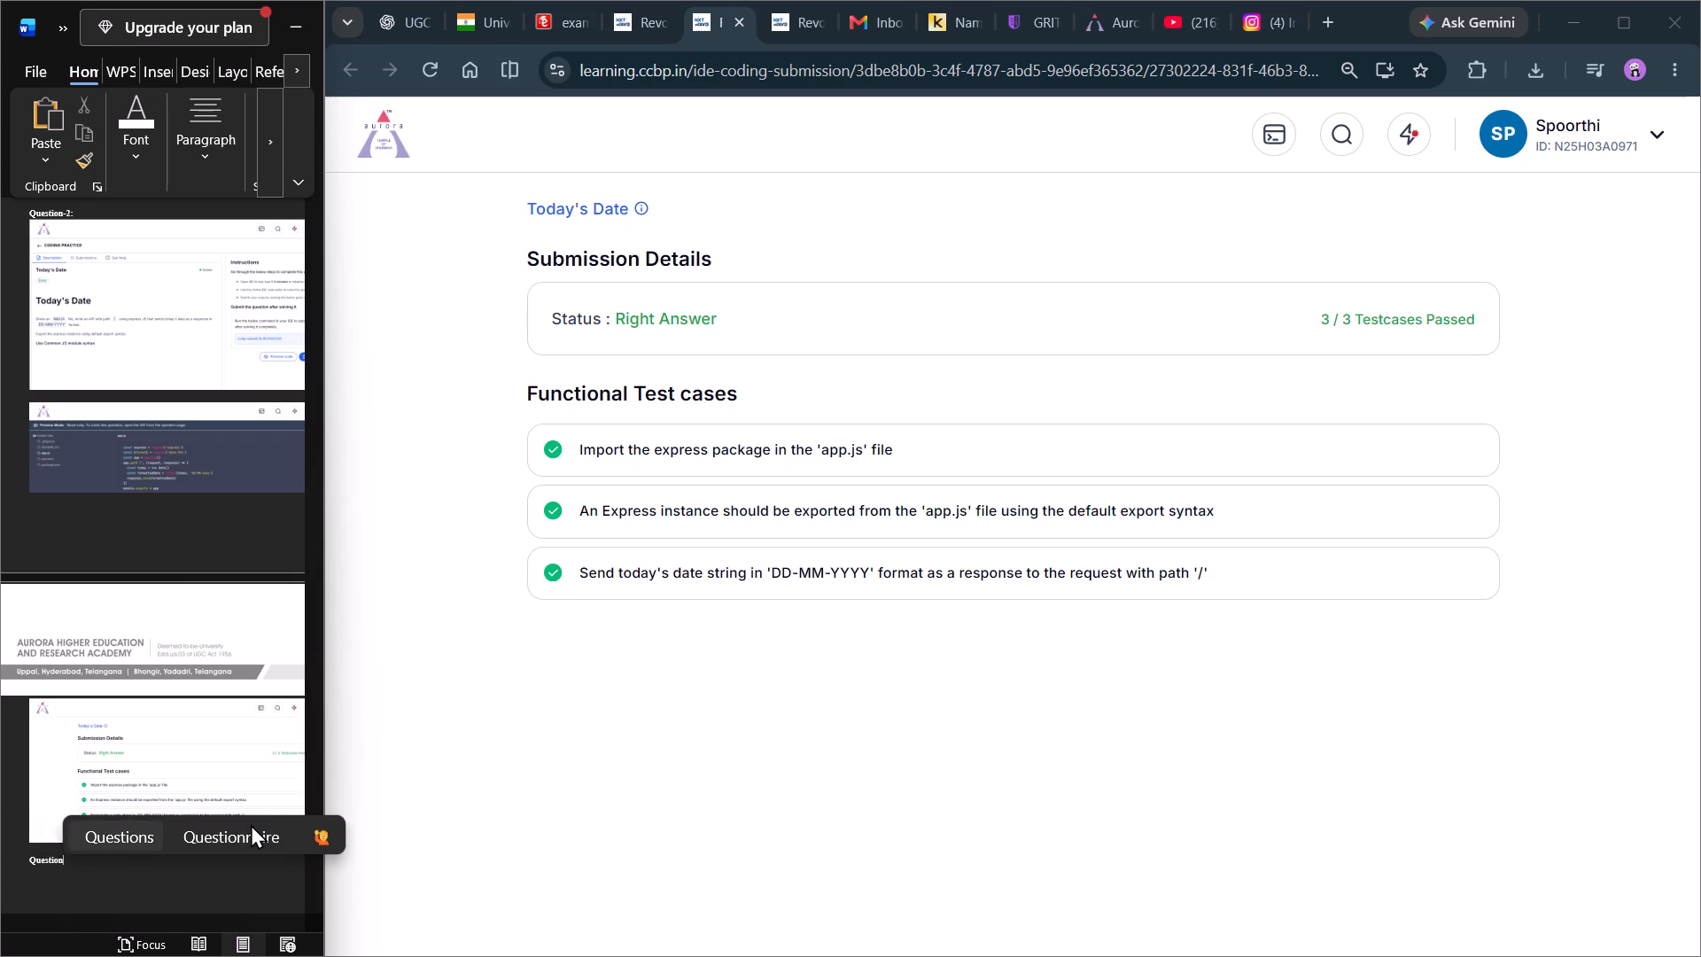
key("minus")
type("3:")
key("Return")
Return to the Coding Practice question list from Today's Date and open the API Routing question.
scroll(136, 713, "down", 2)
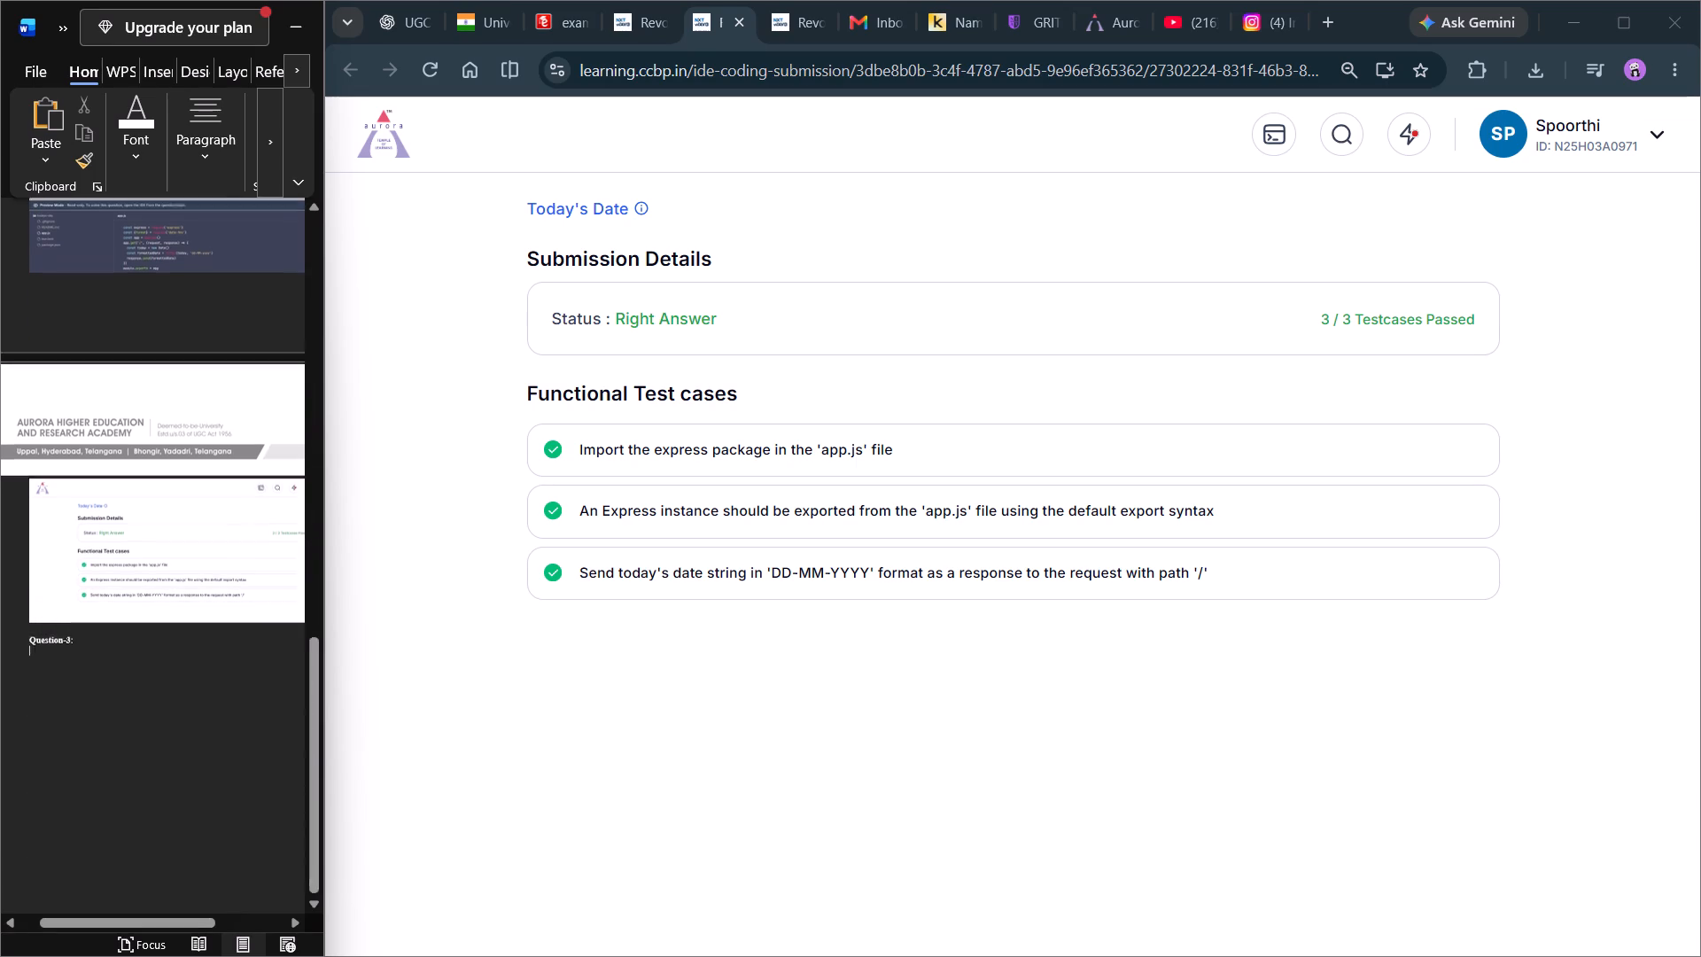
scroll(136, 713, "down", 1)
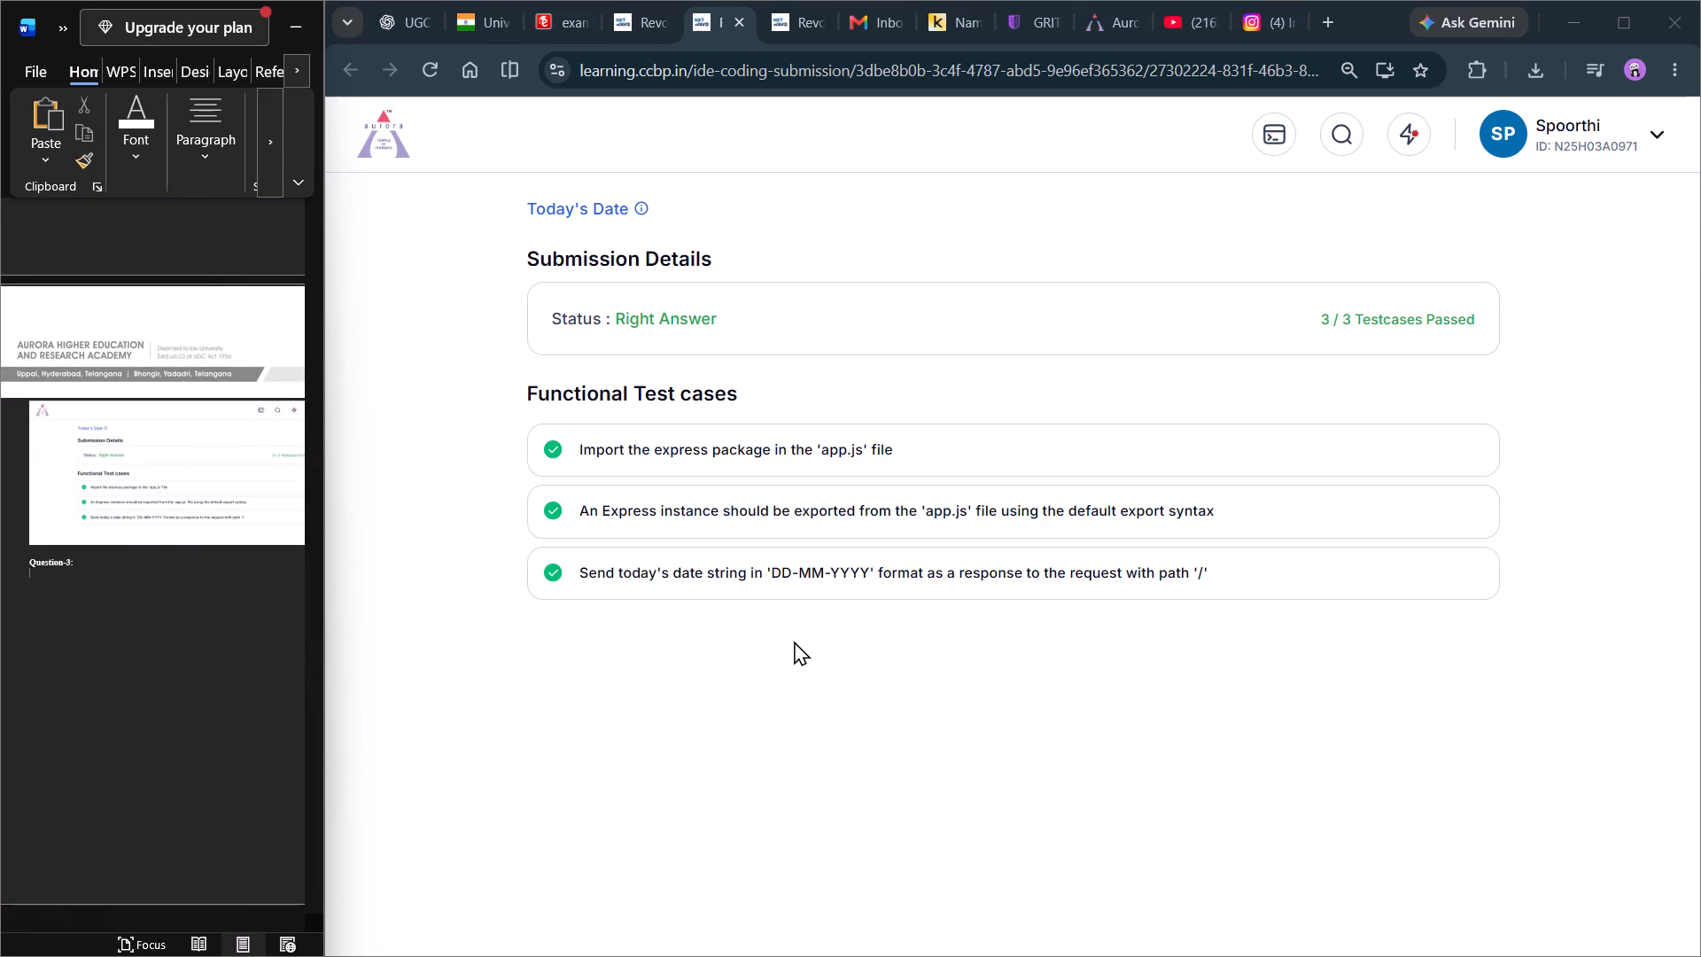
left_click(632, 26)
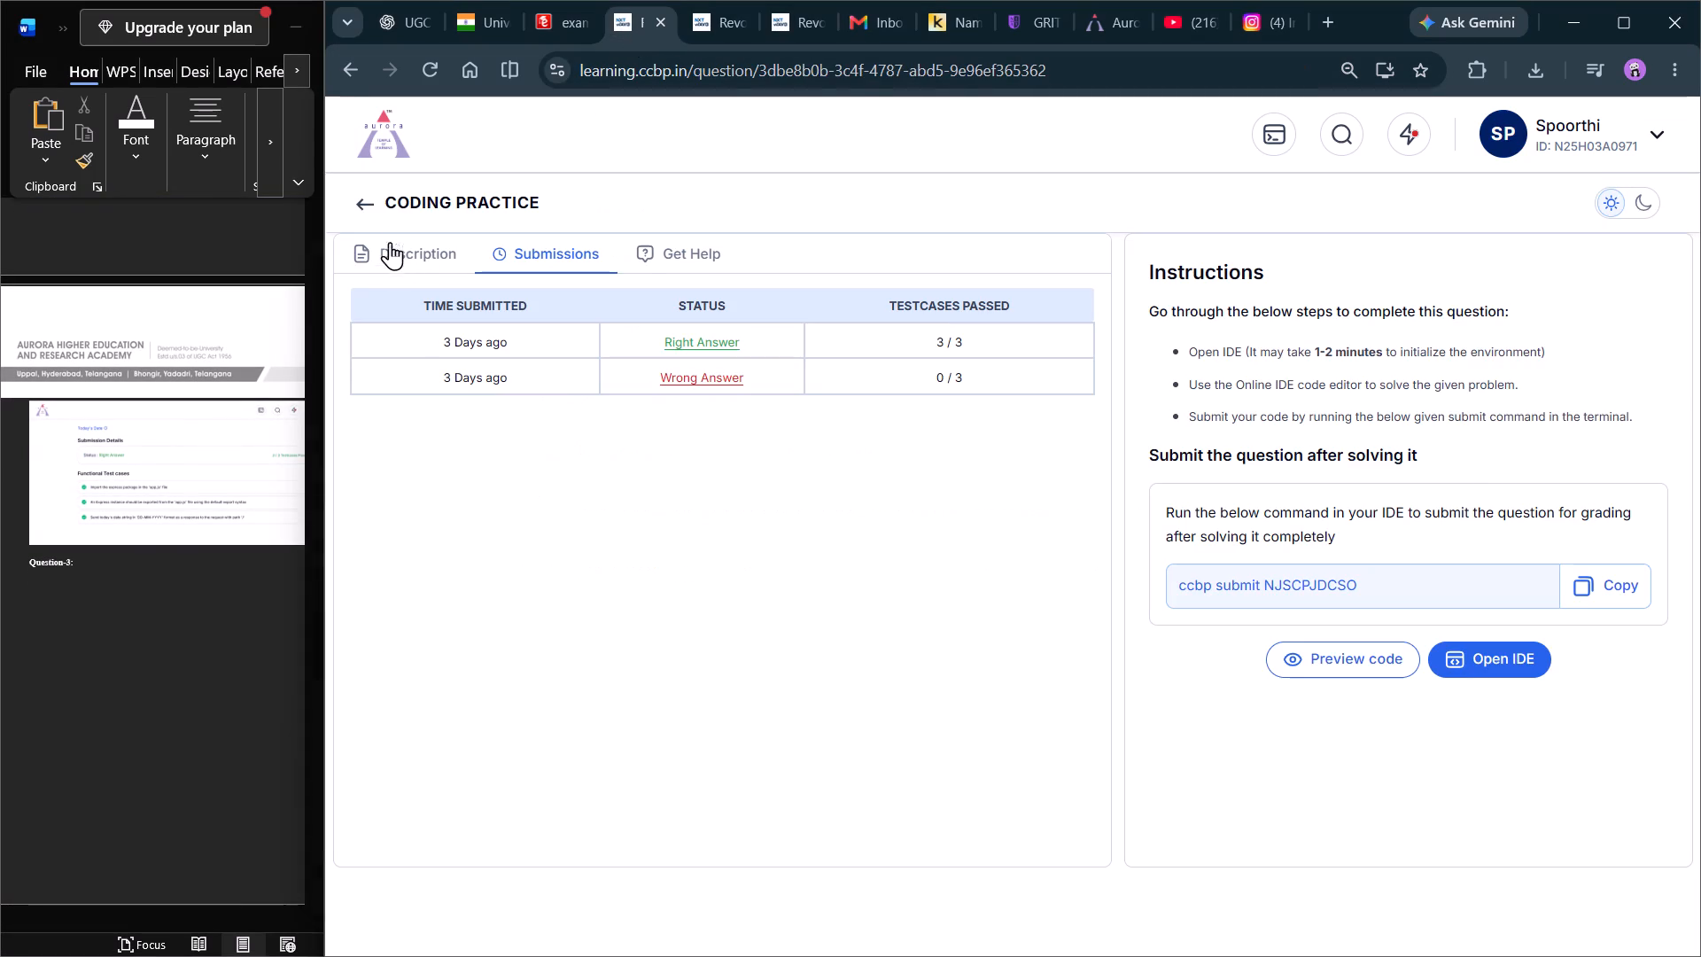
left_click(364, 219)
left_click(364, 198)
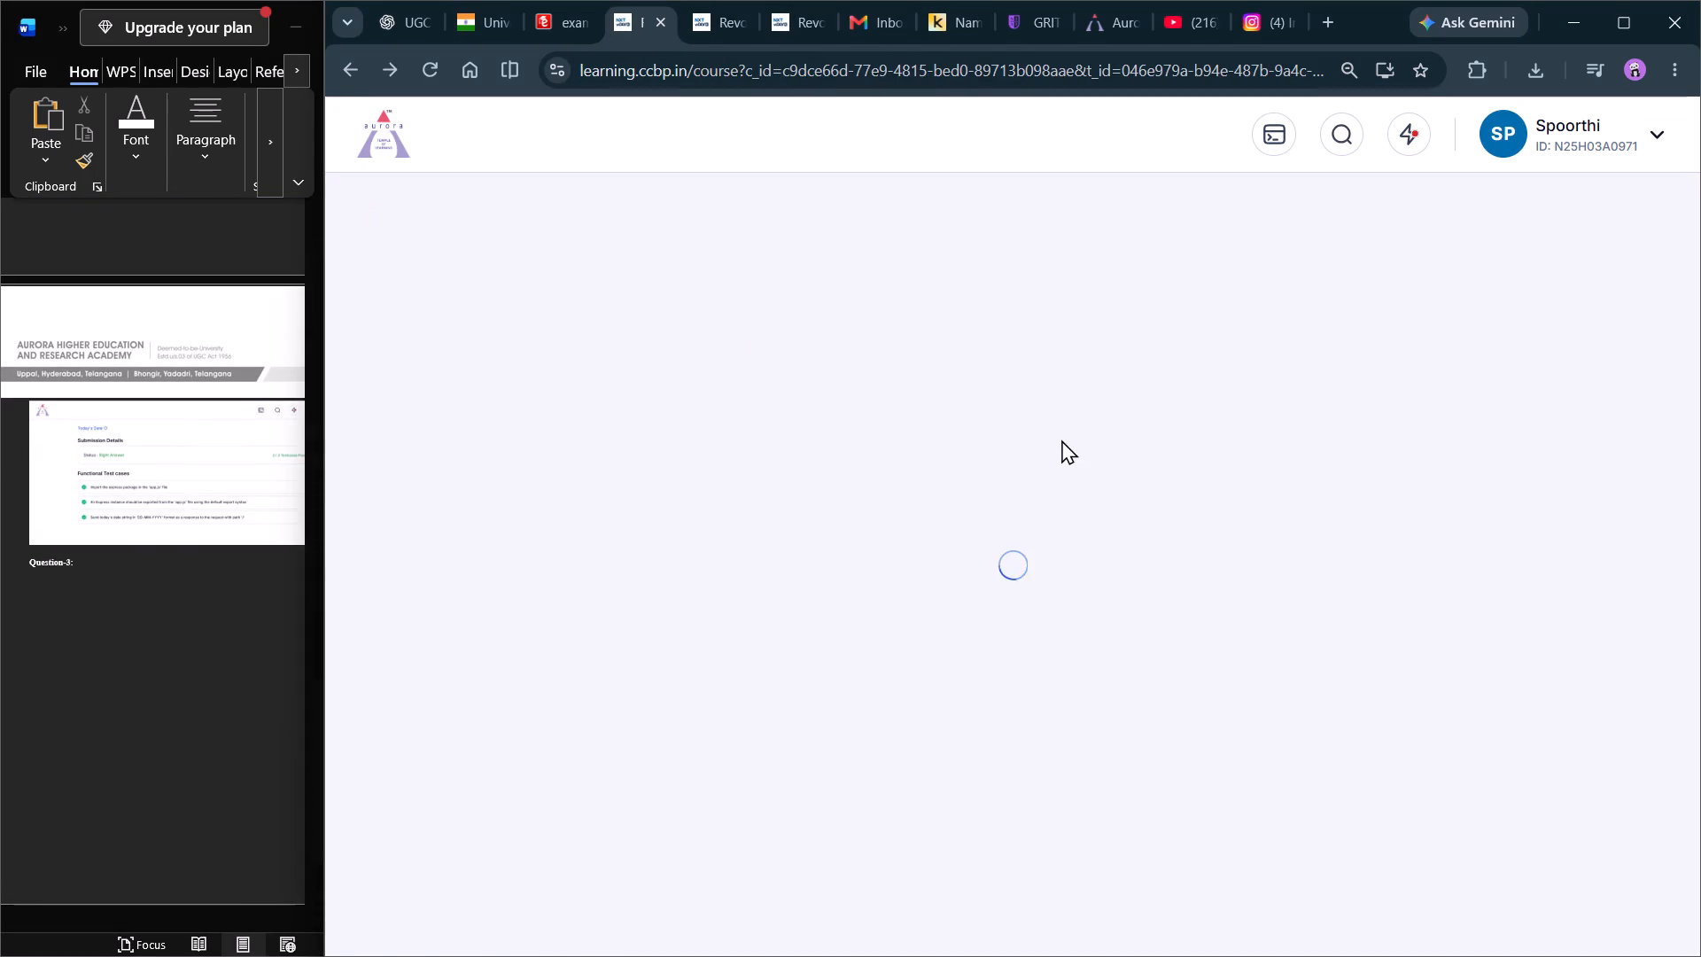
left_click(1038, 637)
left_click(1044, 618)
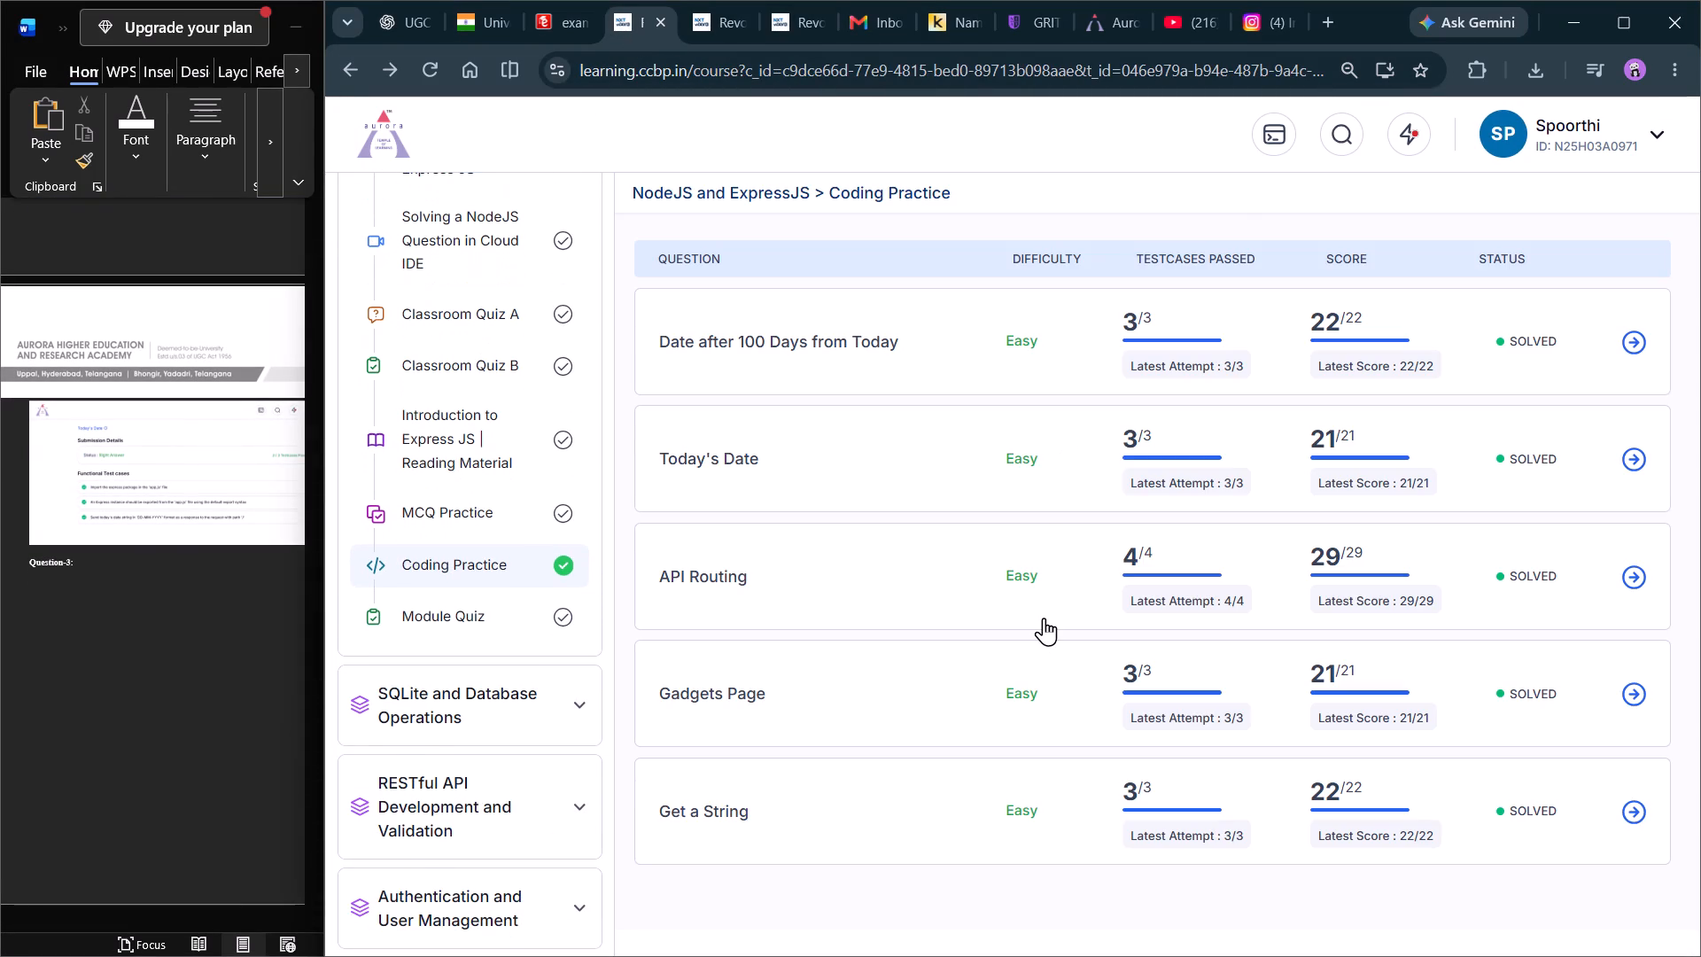
Capture the API Routing question page with its instructions and paste the screenshot under "Question-3:" in the report.
key("Print")
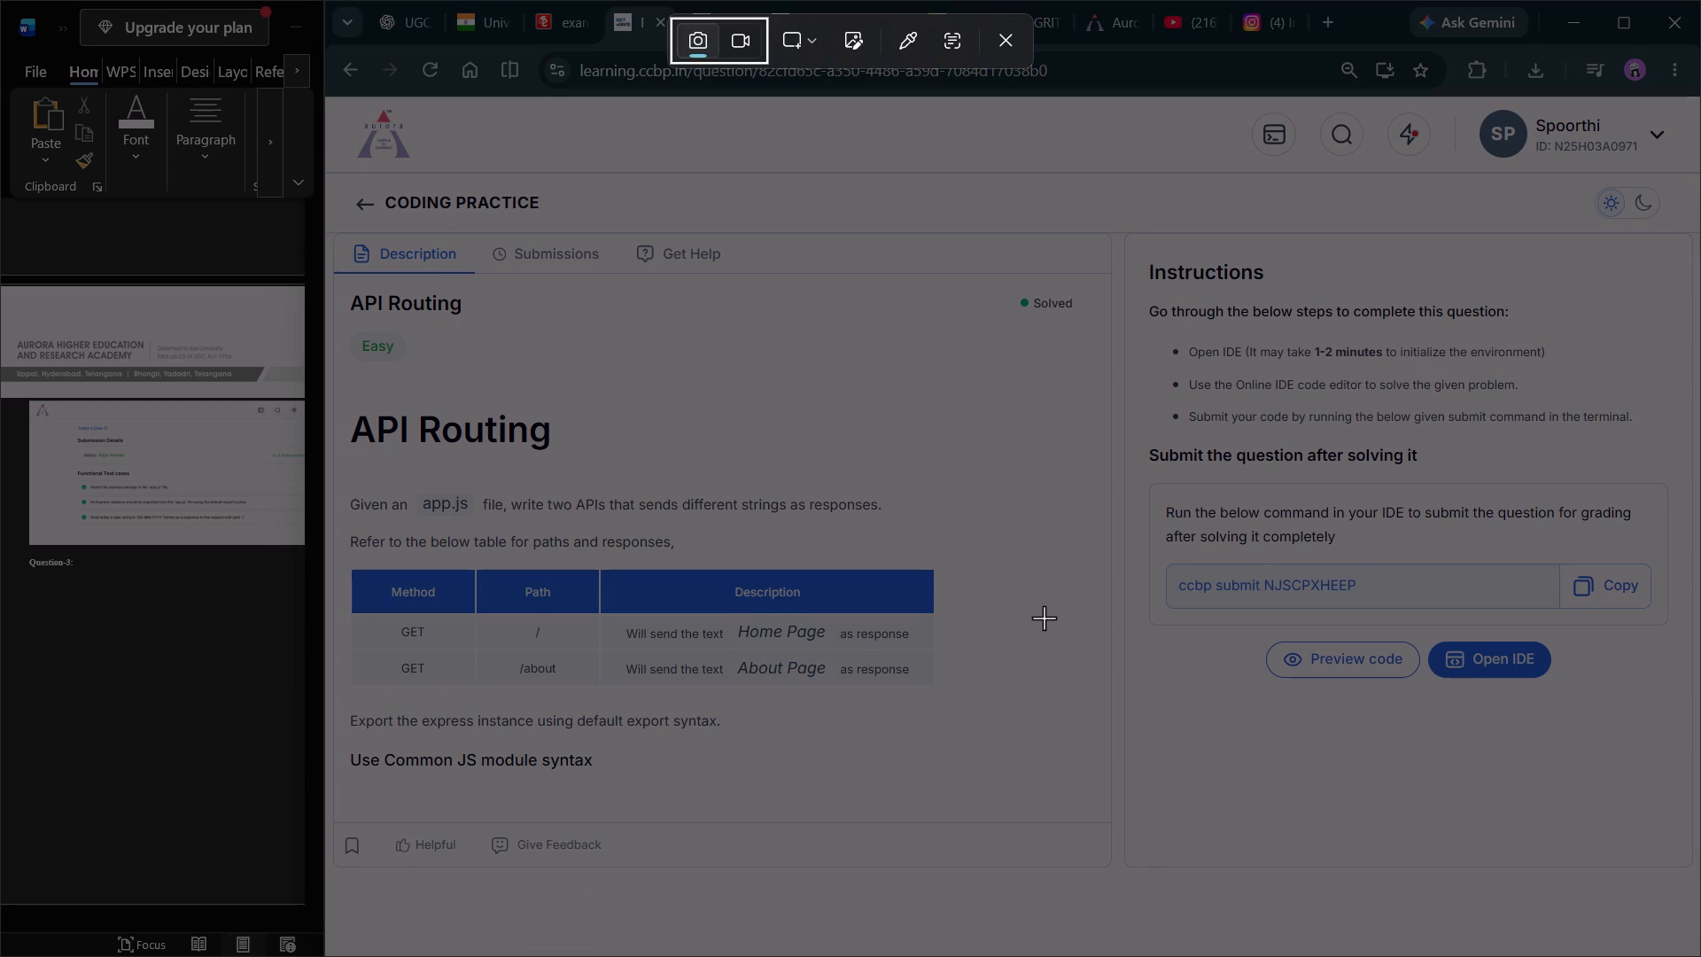
left_click(323, 99)
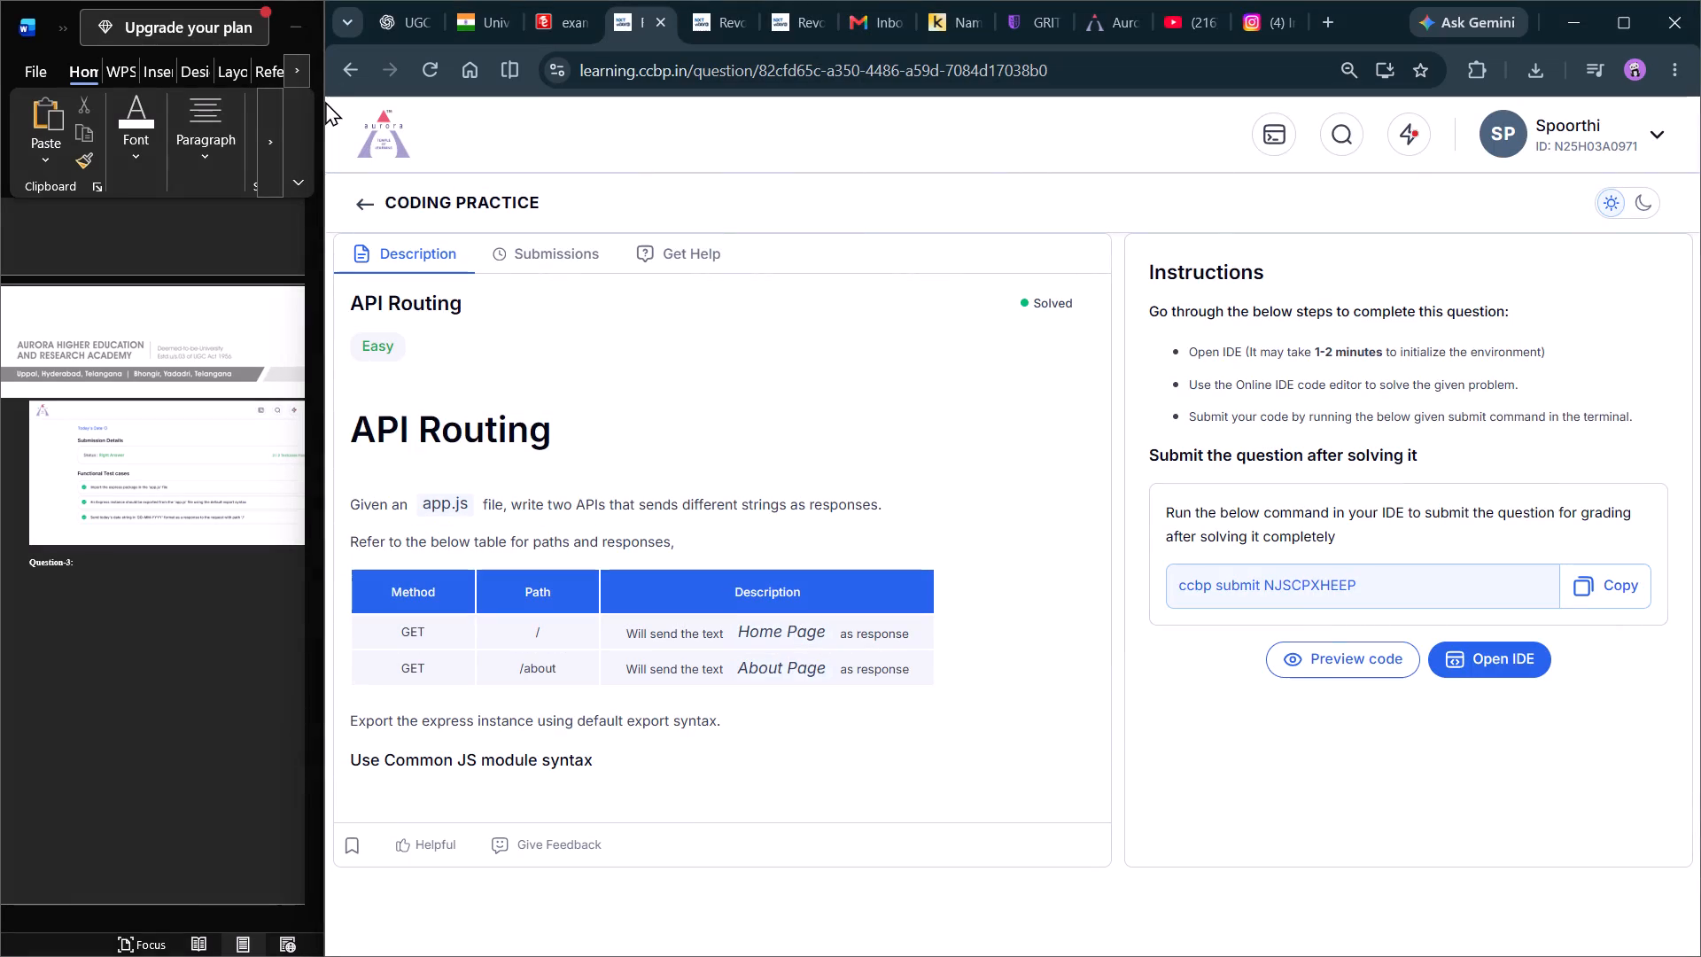
key("Print")
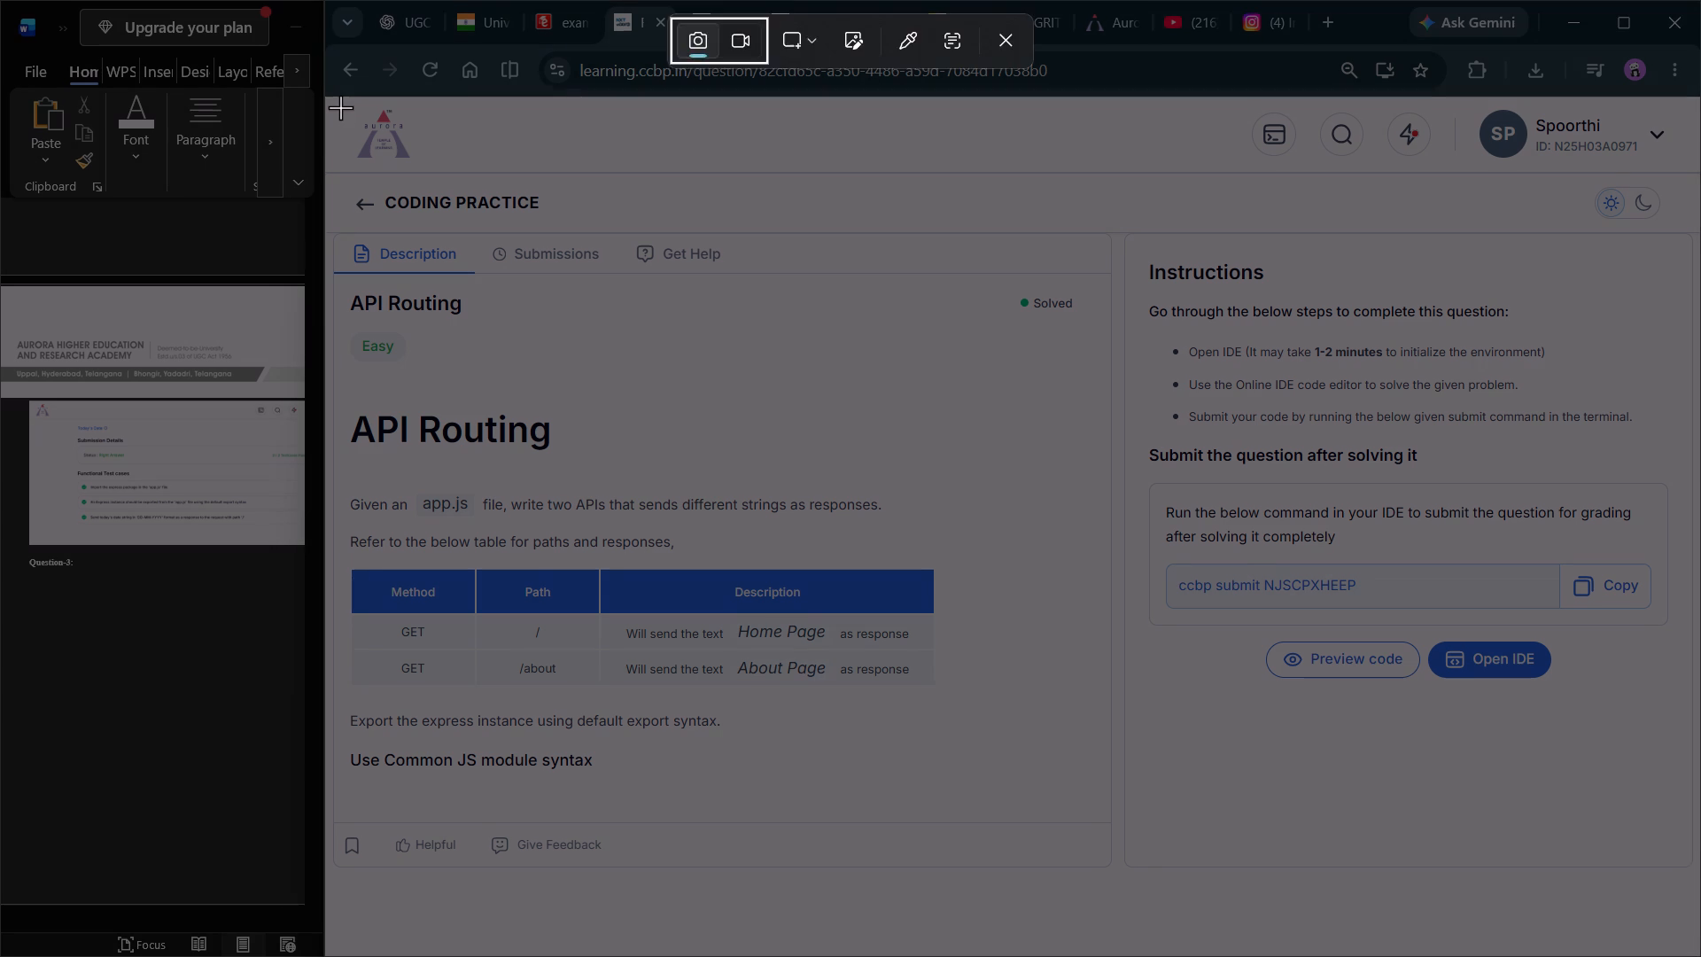
left_click_drag(340, 107, 1700, 875)
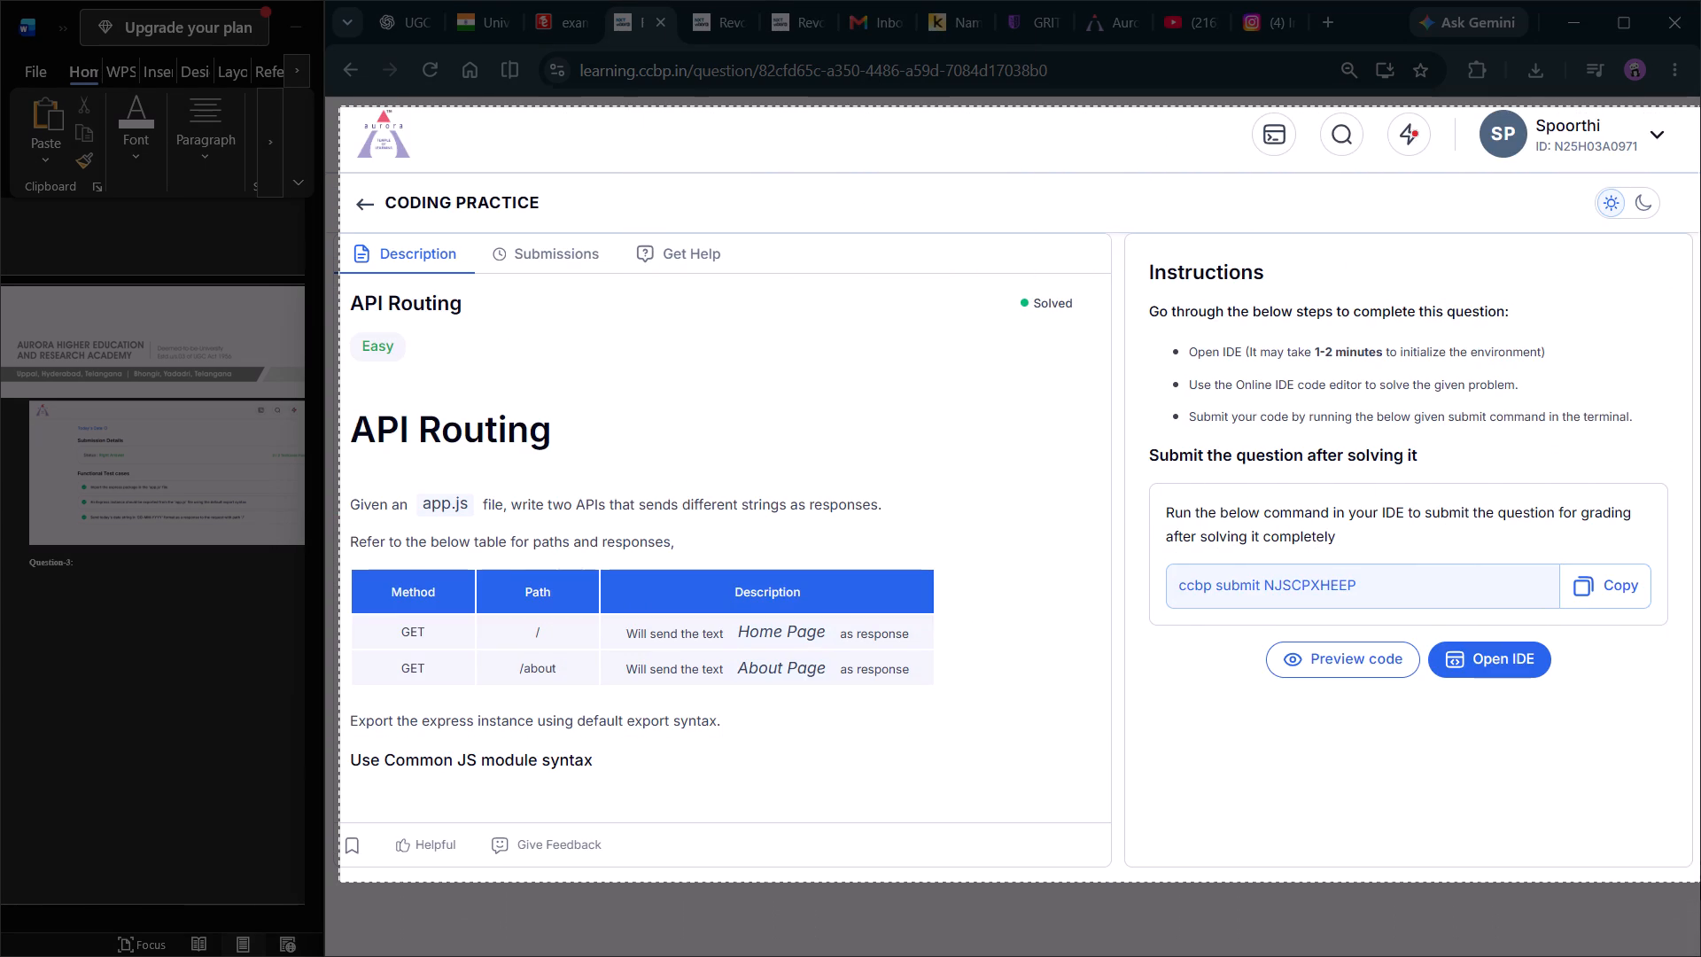
left_click_drag(1700, 875, 1700, 868)
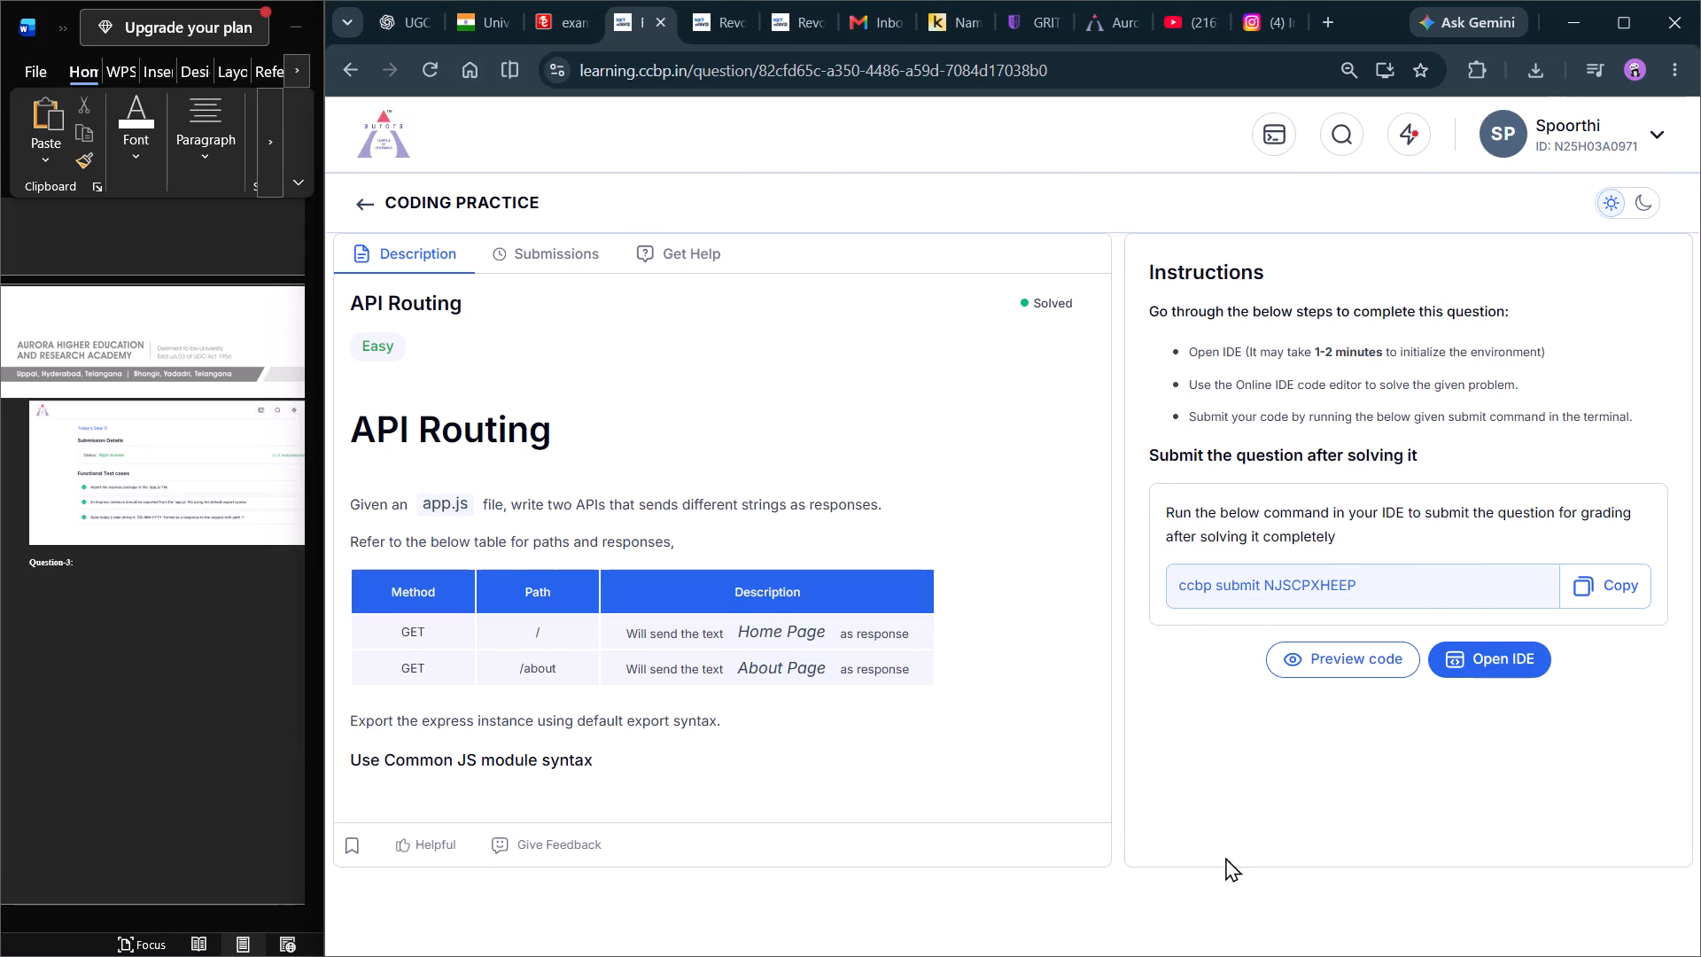
left_click(87, 609)
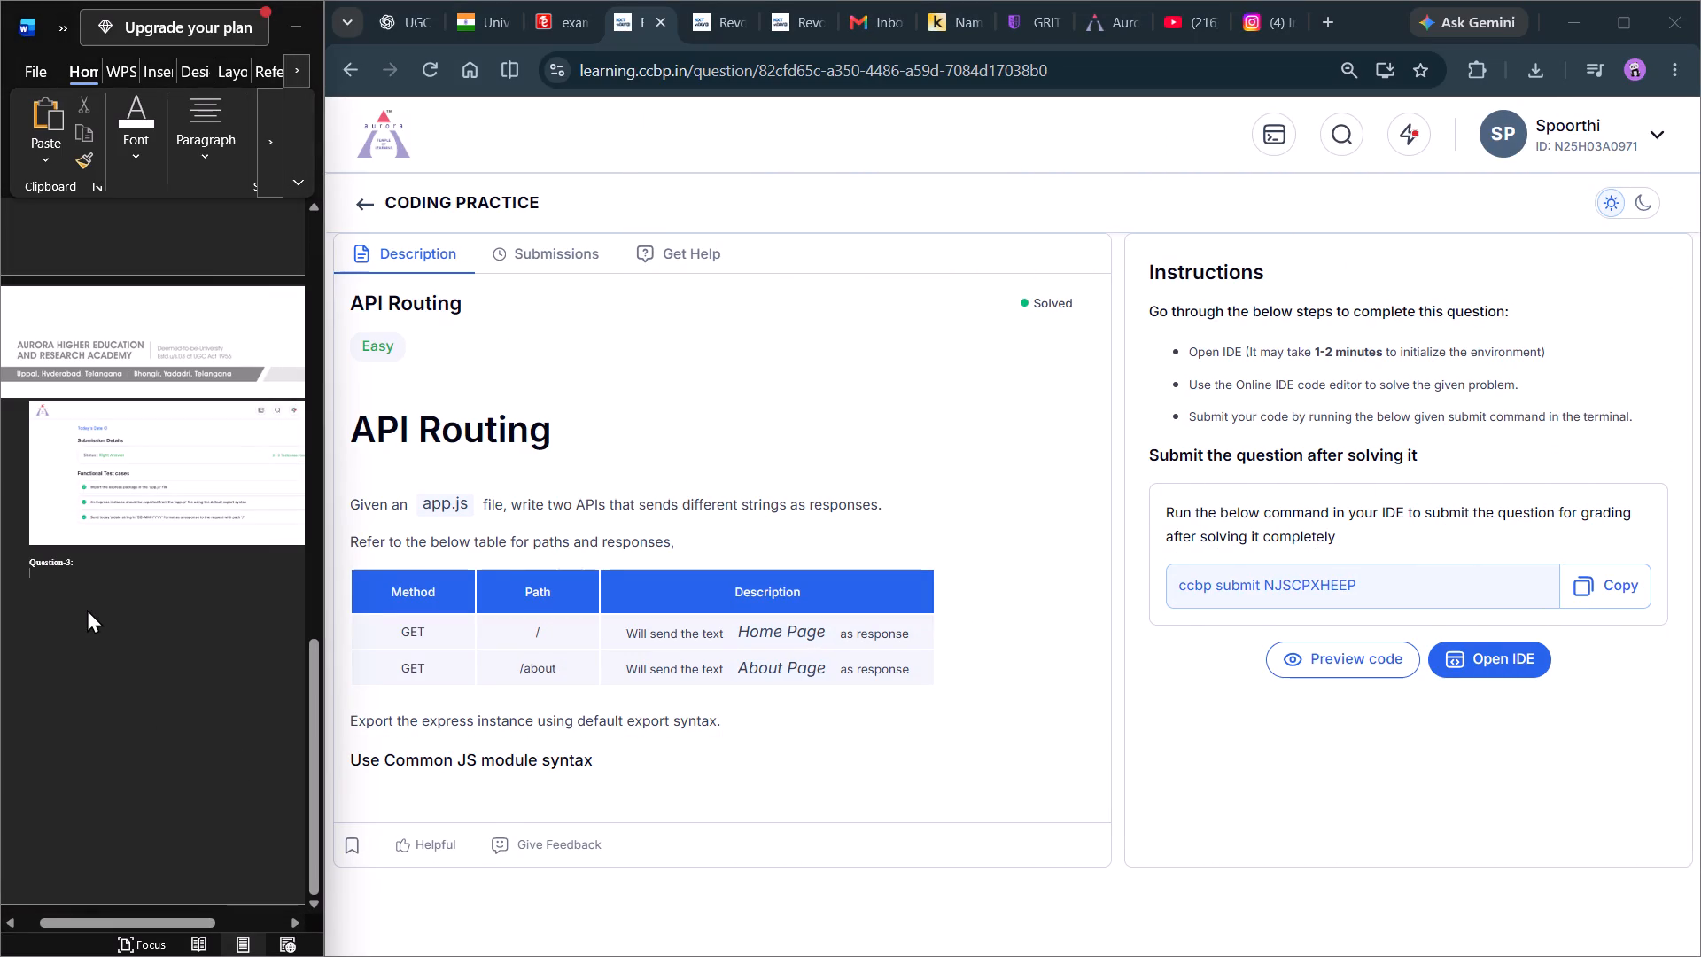
key("ctrl+v")
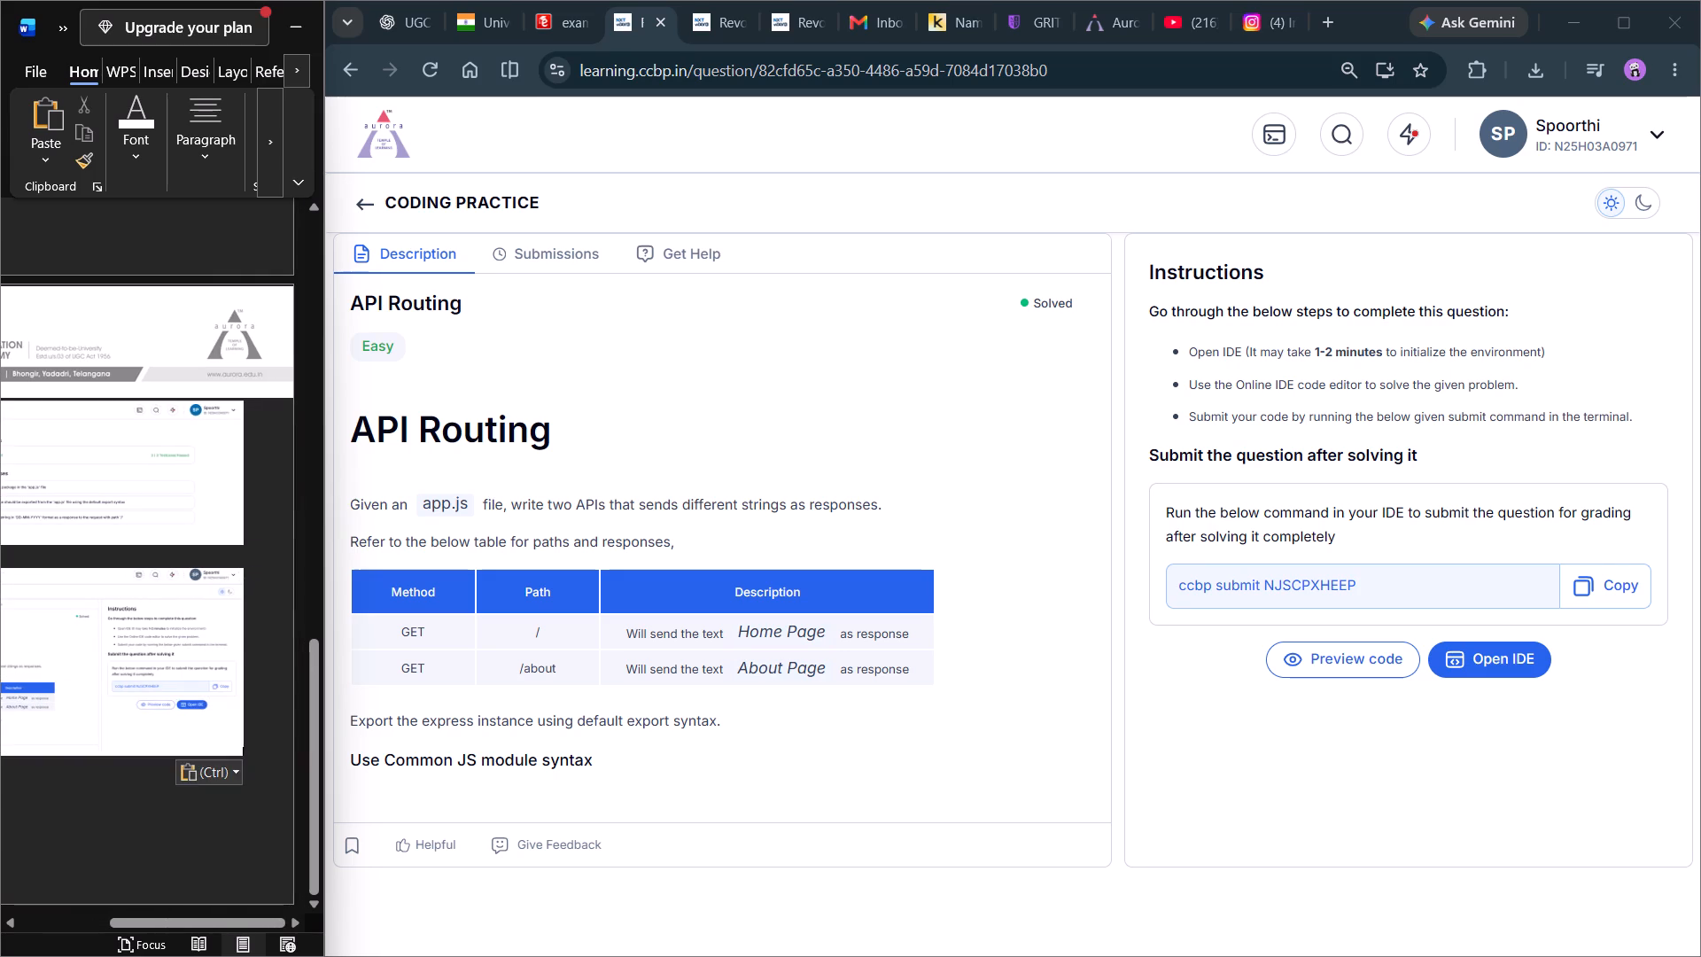
Insert an empty line above the "Question-1:" heading to separate it from the student and assessment details table.
scroll(87, 609, "right", 1)
scroll(87, 609, "up", 4)
scroll(87, 609, "down", 3)
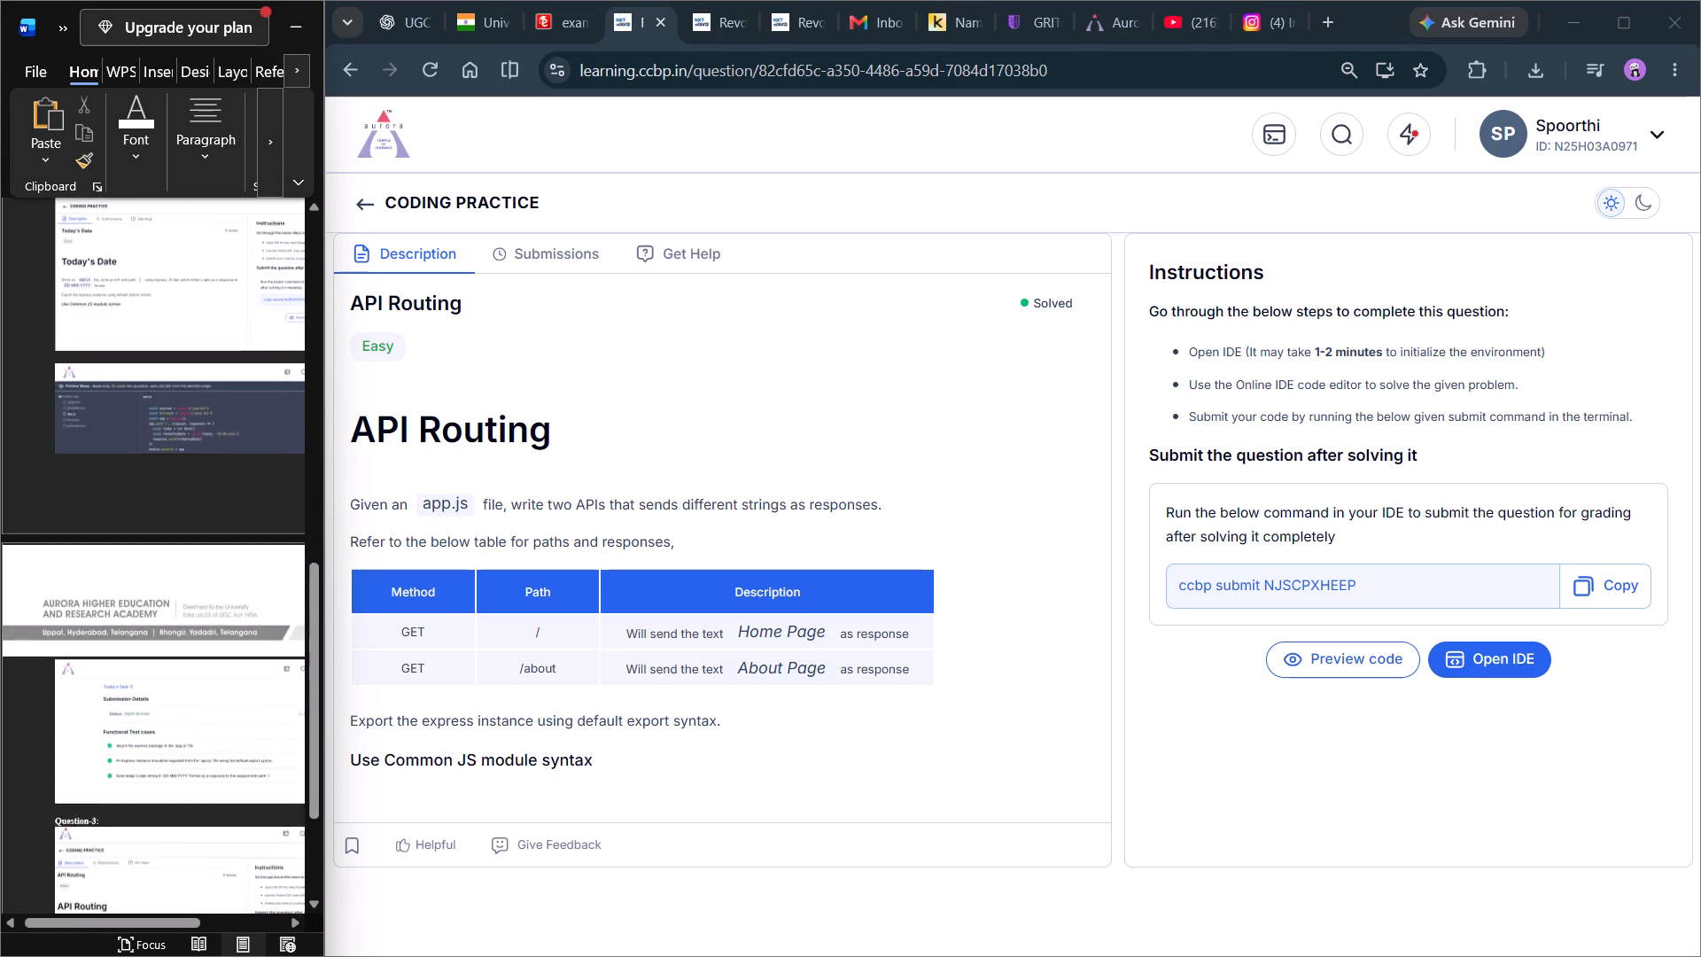
scroll(87, 609, "up", 4)
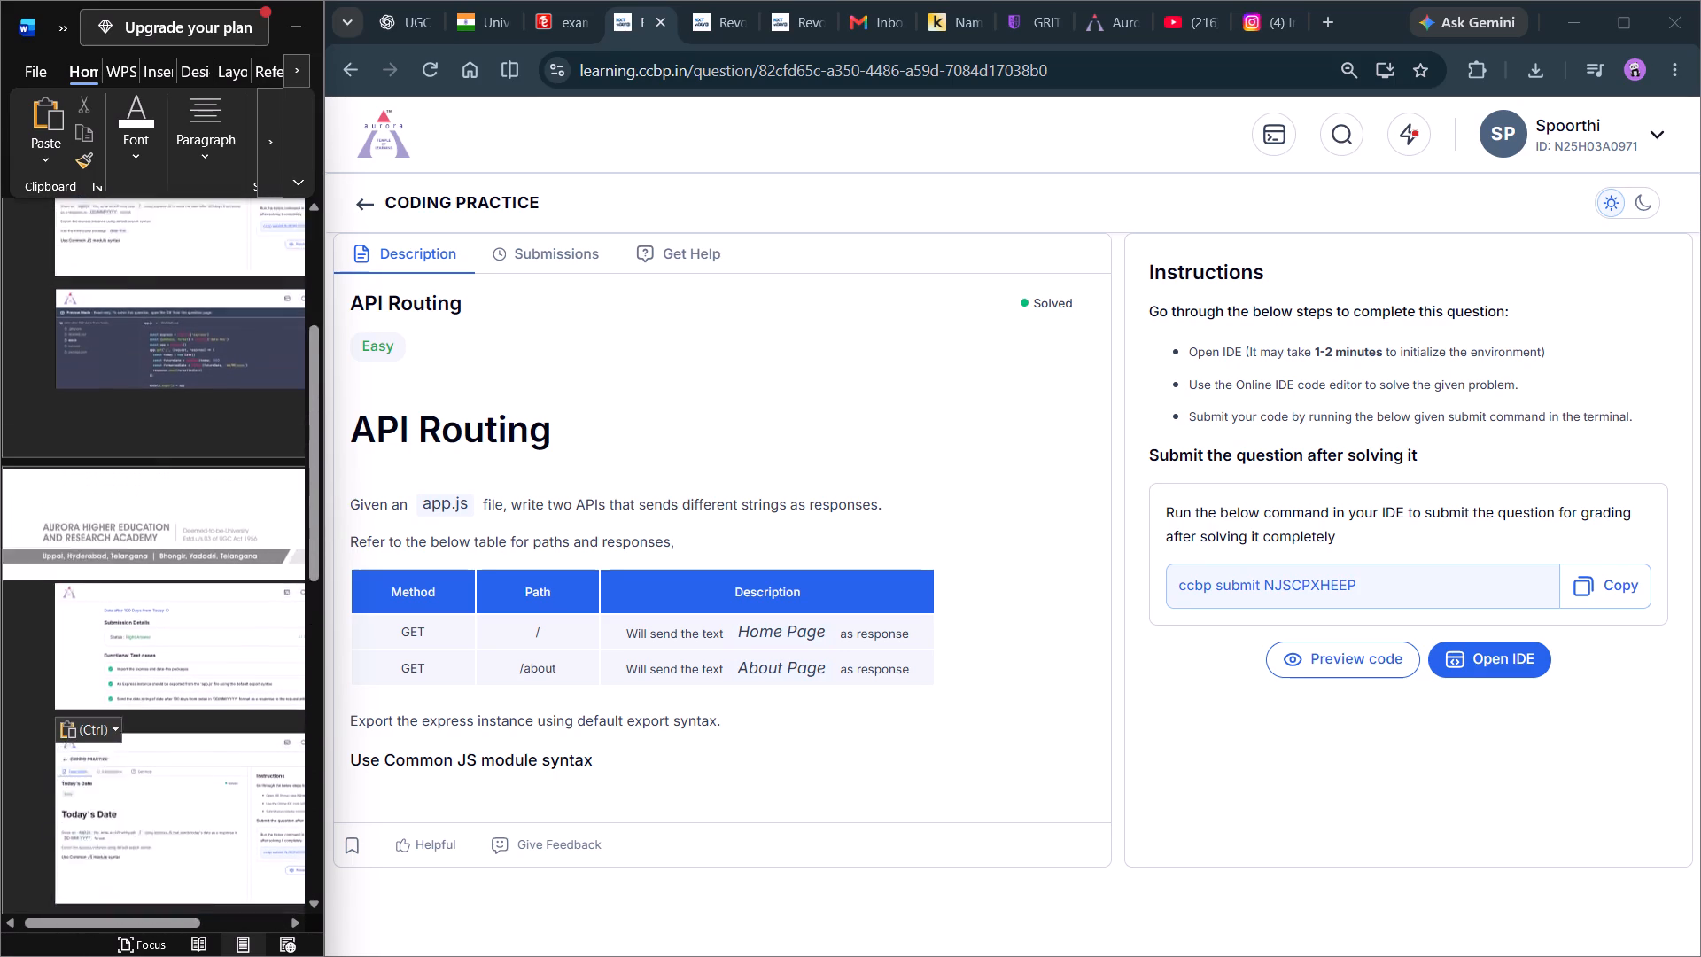
scroll(131, 656, "up", 1)
scroll(107, 463, "down", 2)
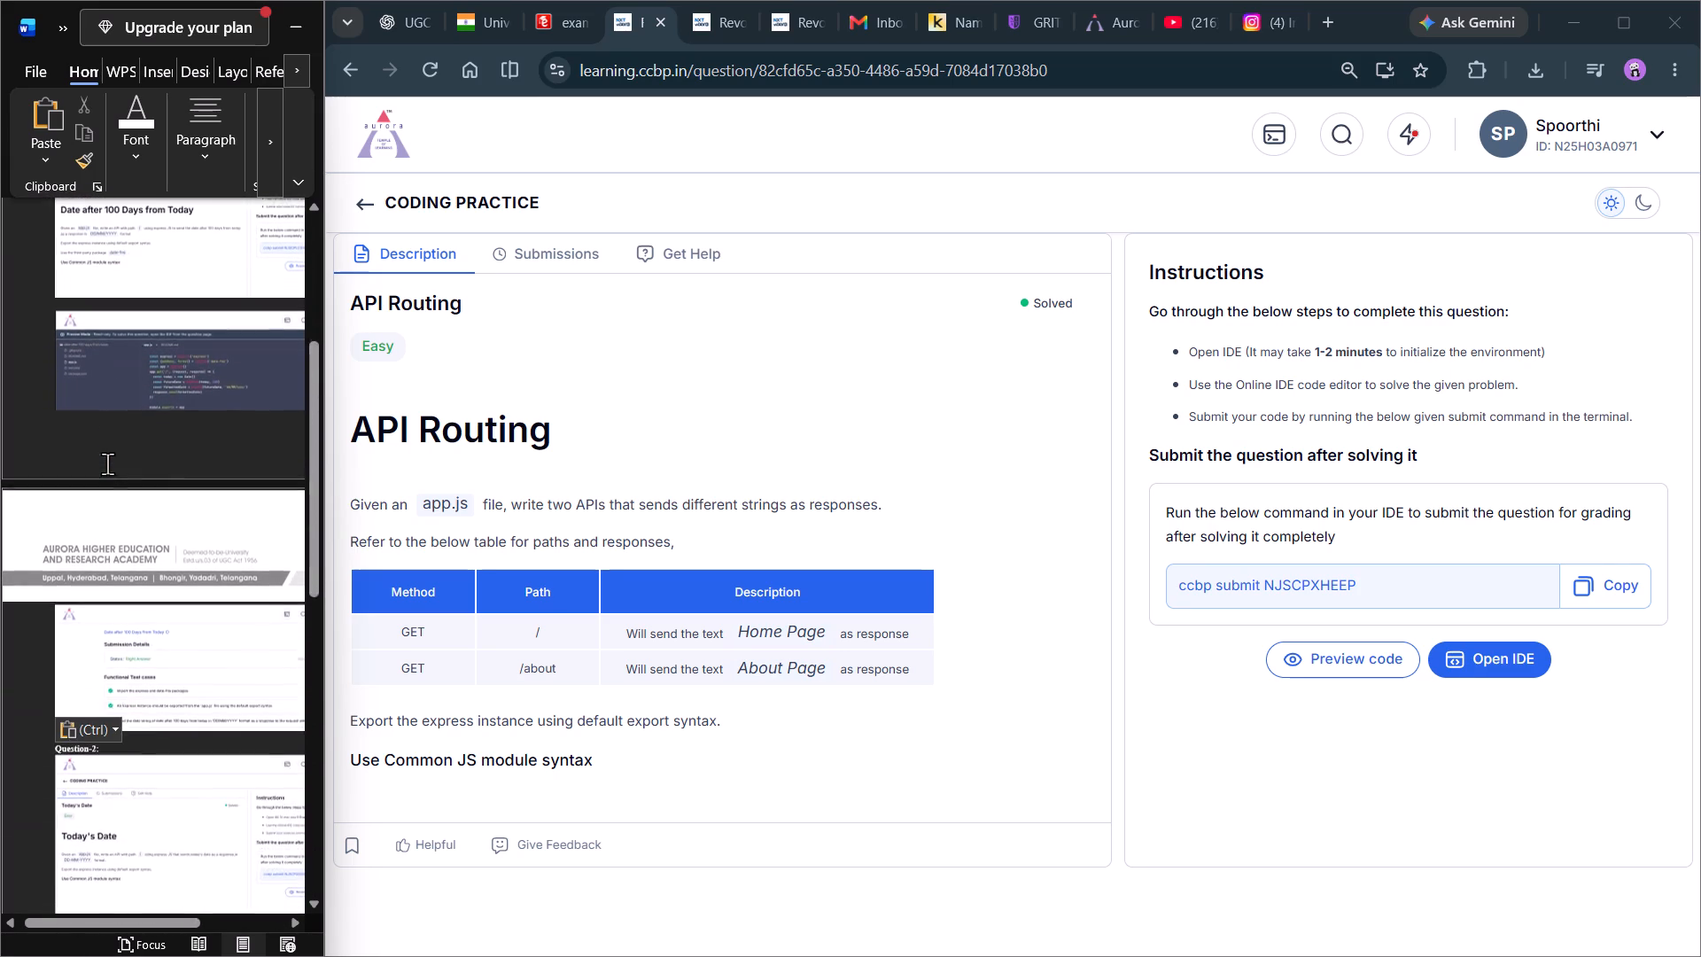
scroll(107, 463, "up", 4)
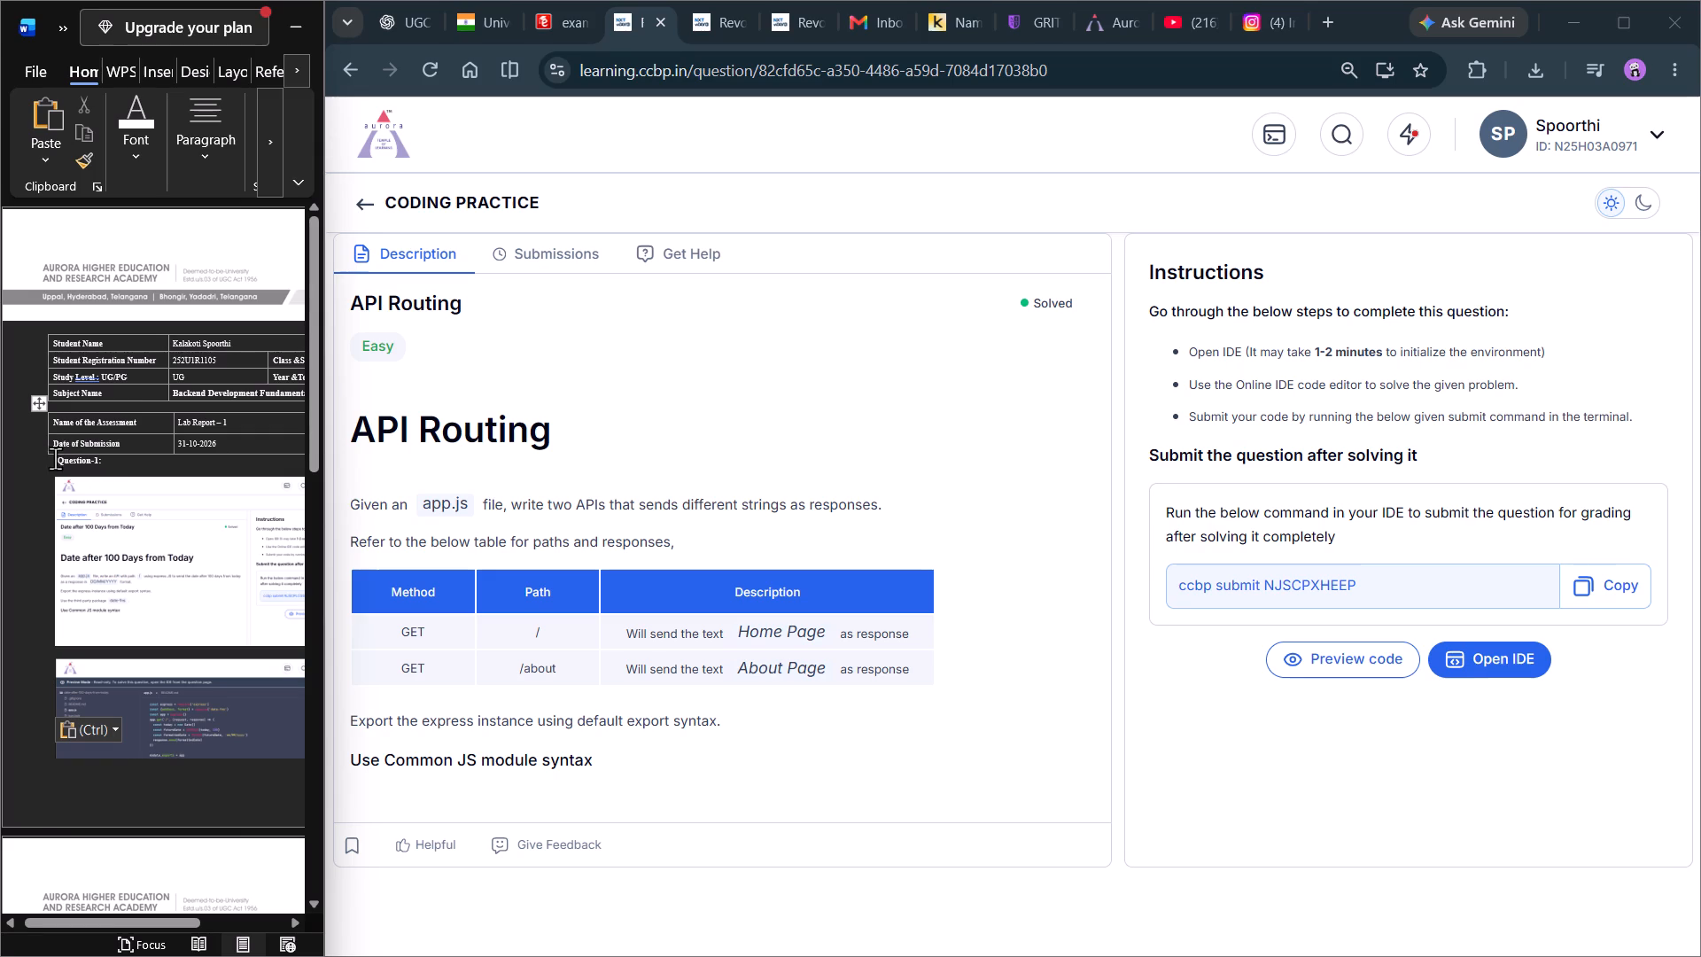
left_click(55, 457)
key("Return")
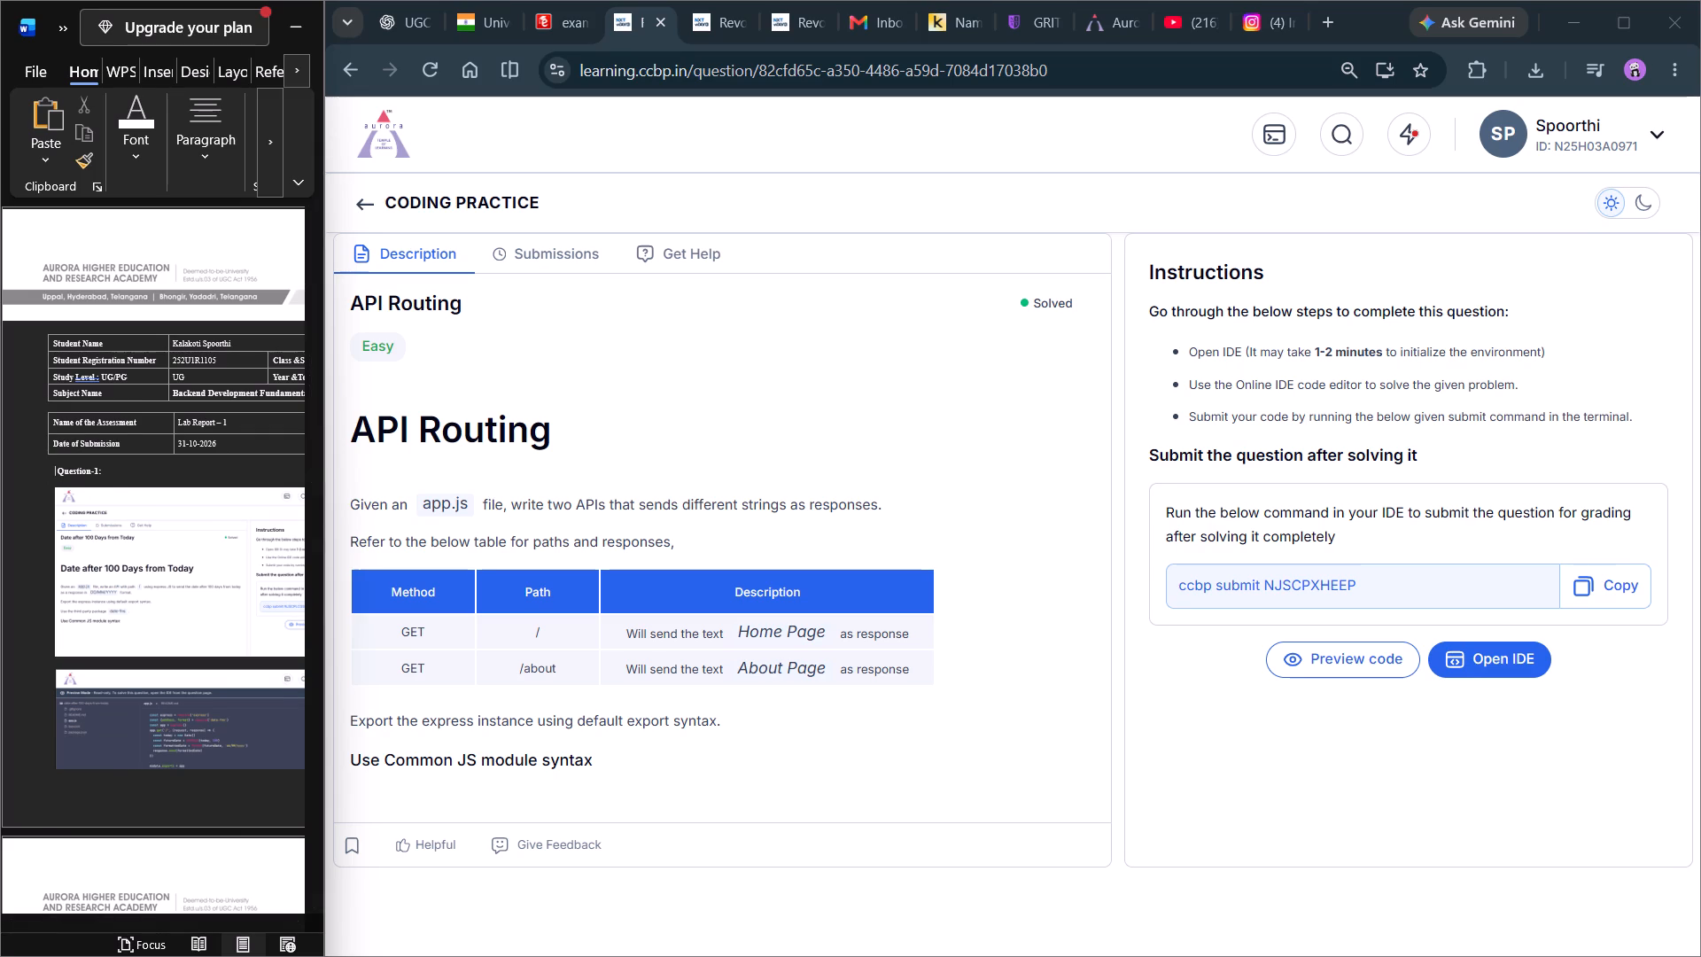
Insert an empty line between the "Question-2:" heading and the Today's Date question screenshot.
scroll(55, 457, "down", 5)
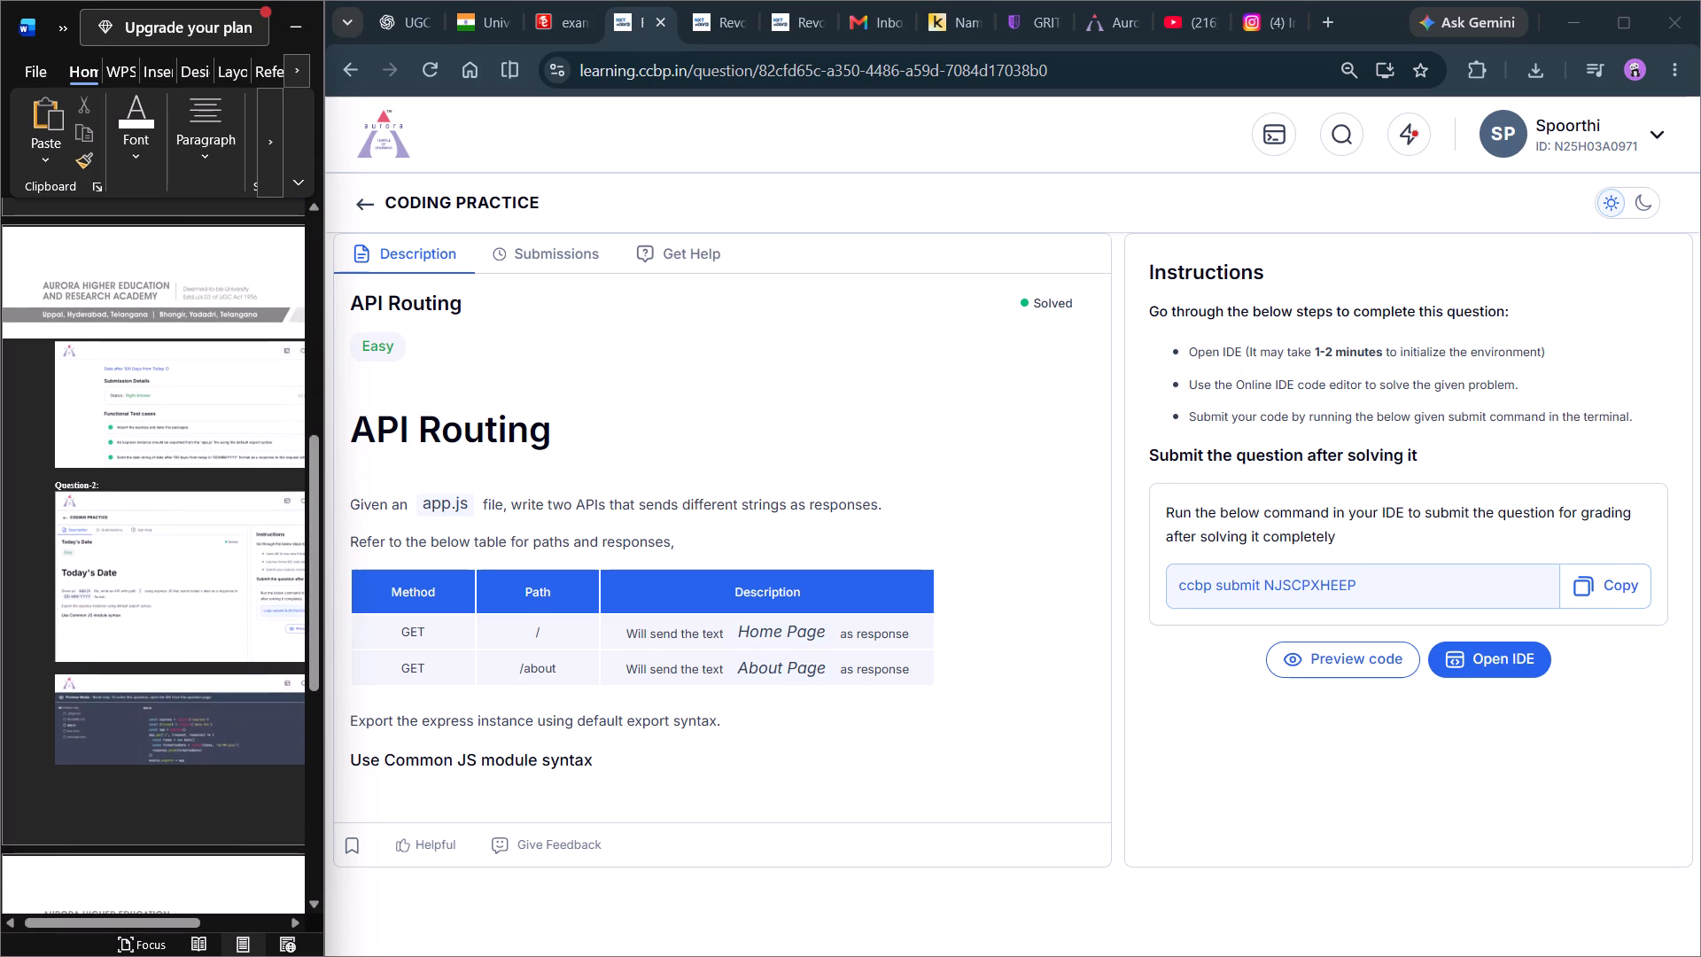
left_click(136, 482)
key("Return")
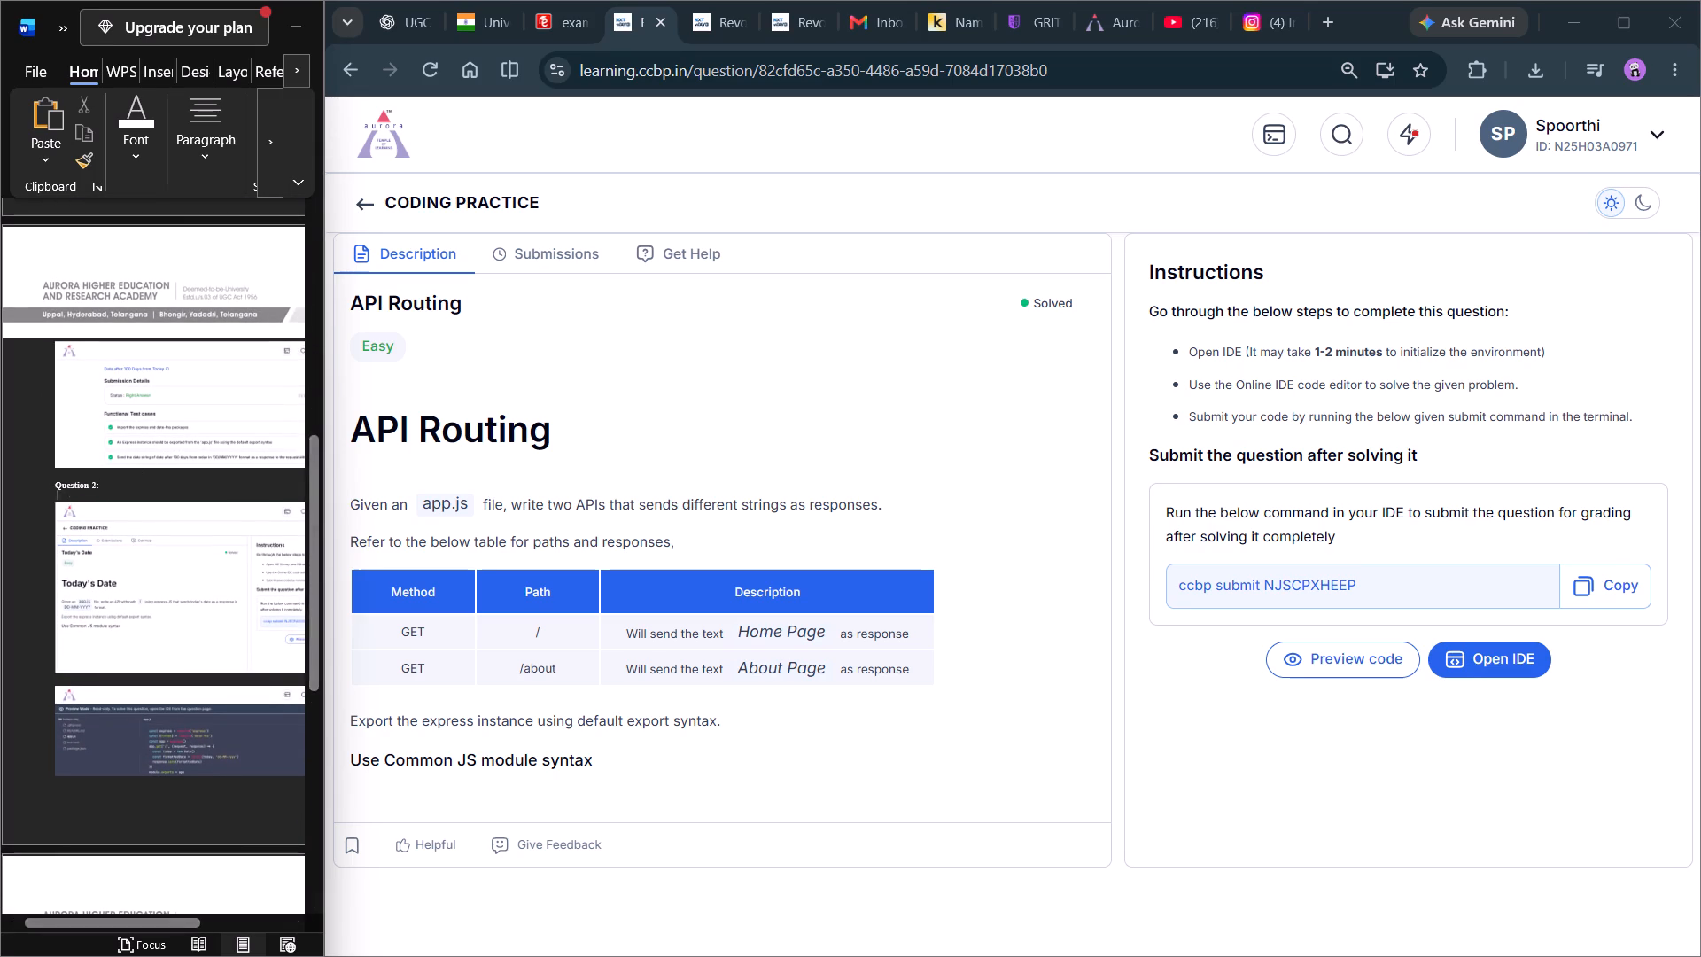
Delete the empty line above the Today's Date submission screenshot at the start of the third page.
scroll(136, 482, "down", 1)
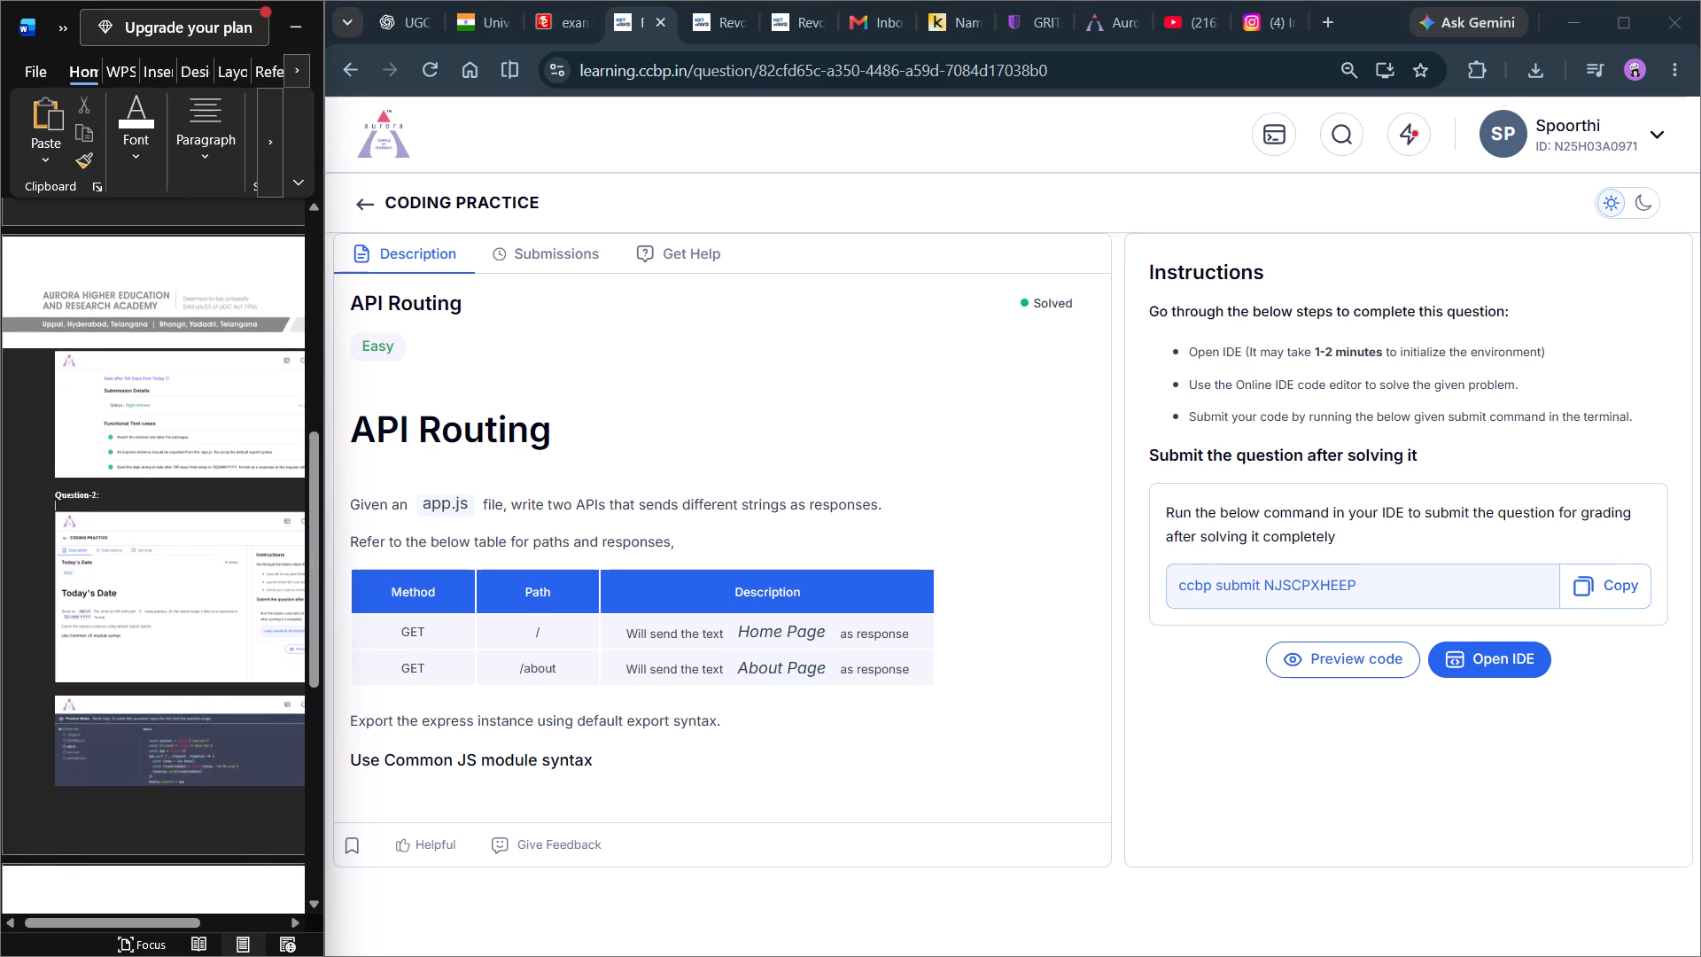
scroll(136, 482, "up", 5)
scroll(136, 482, "down", 7)
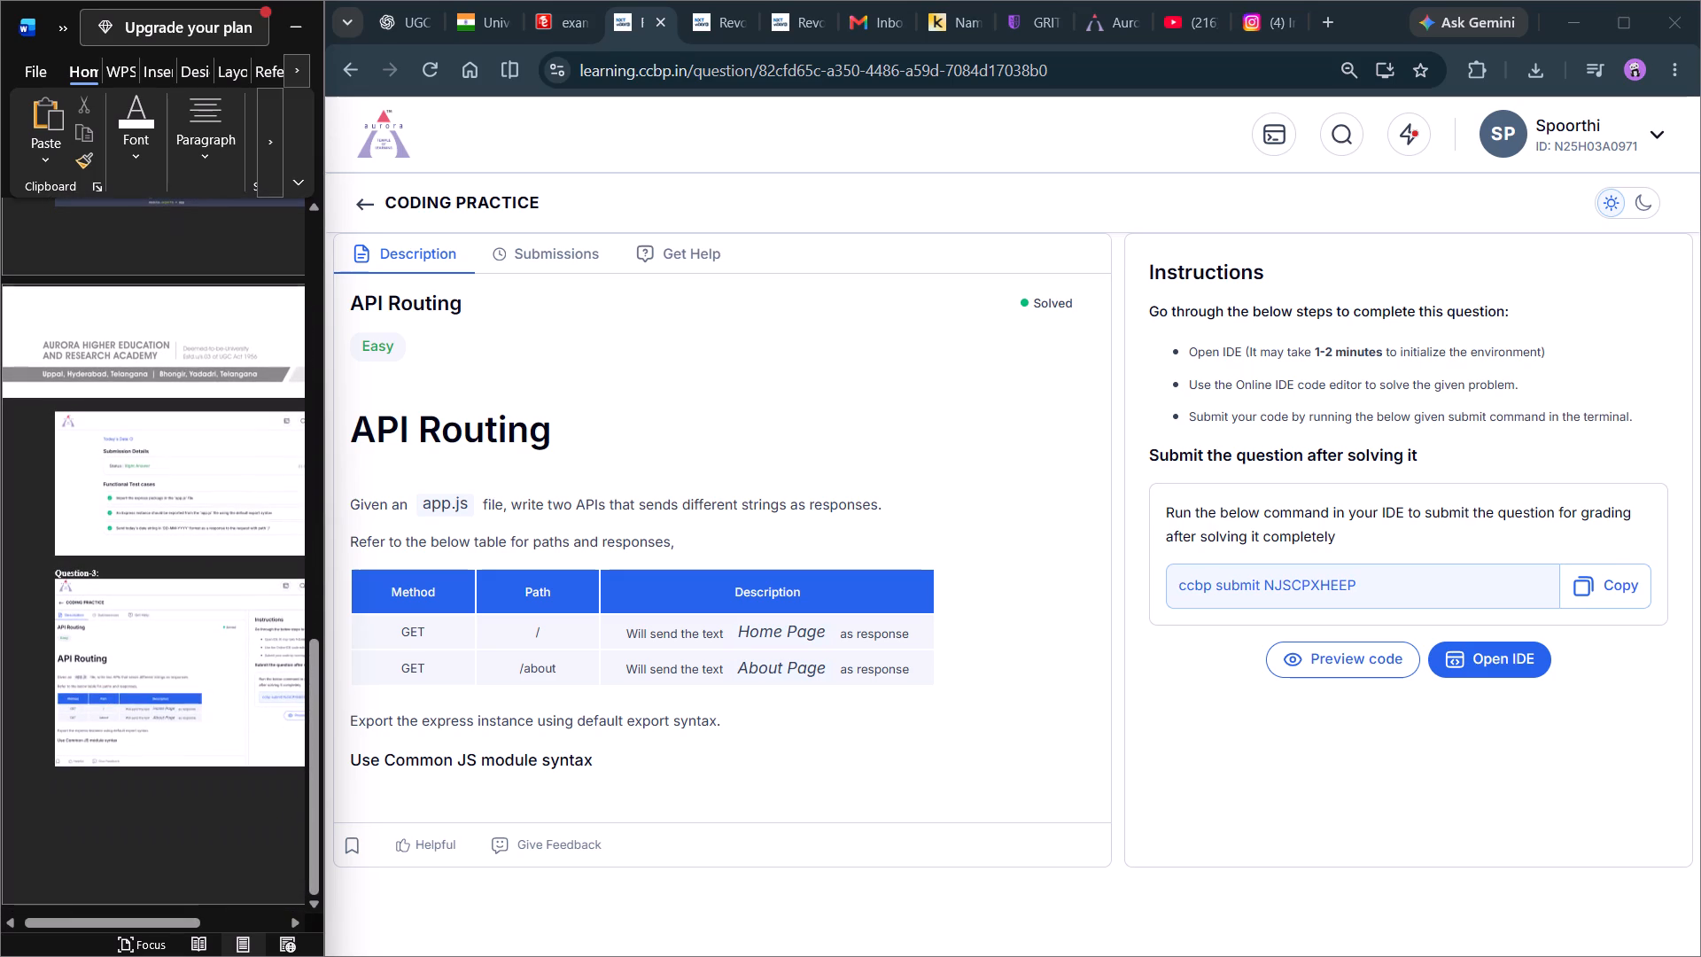
left_click(69, 405)
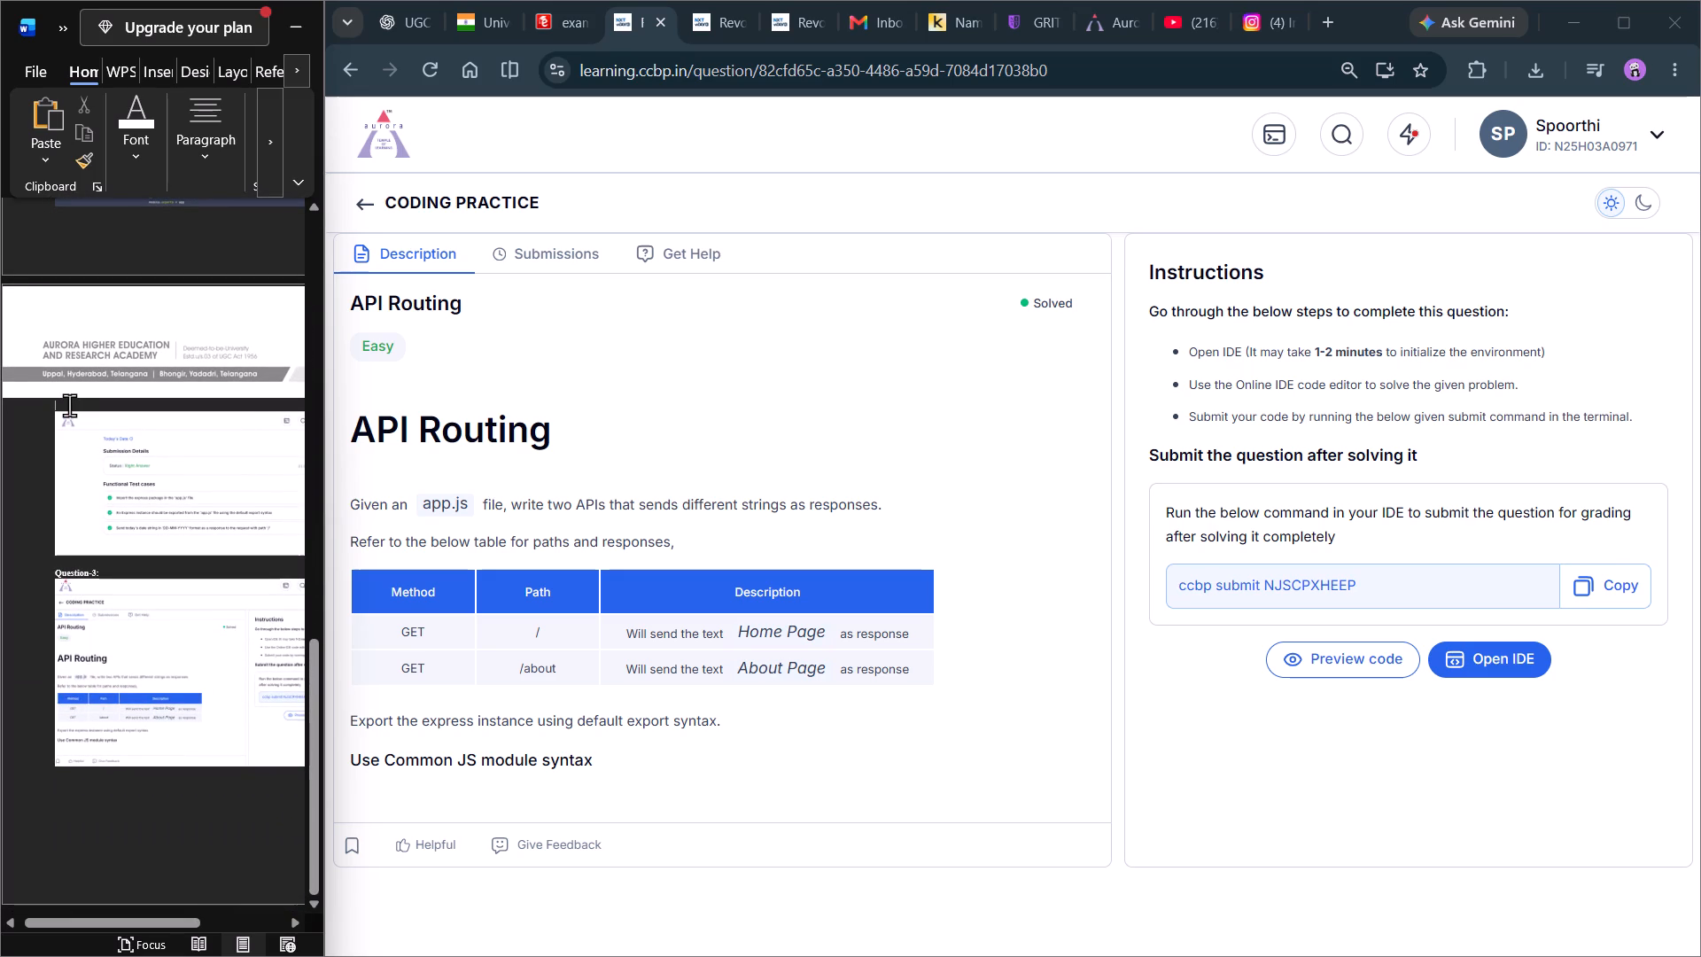
key("Delete")
Insert an empty line between the "Question-3:" heading and the API Routing question screenshot.
scroll(63, 569, "down", 2)
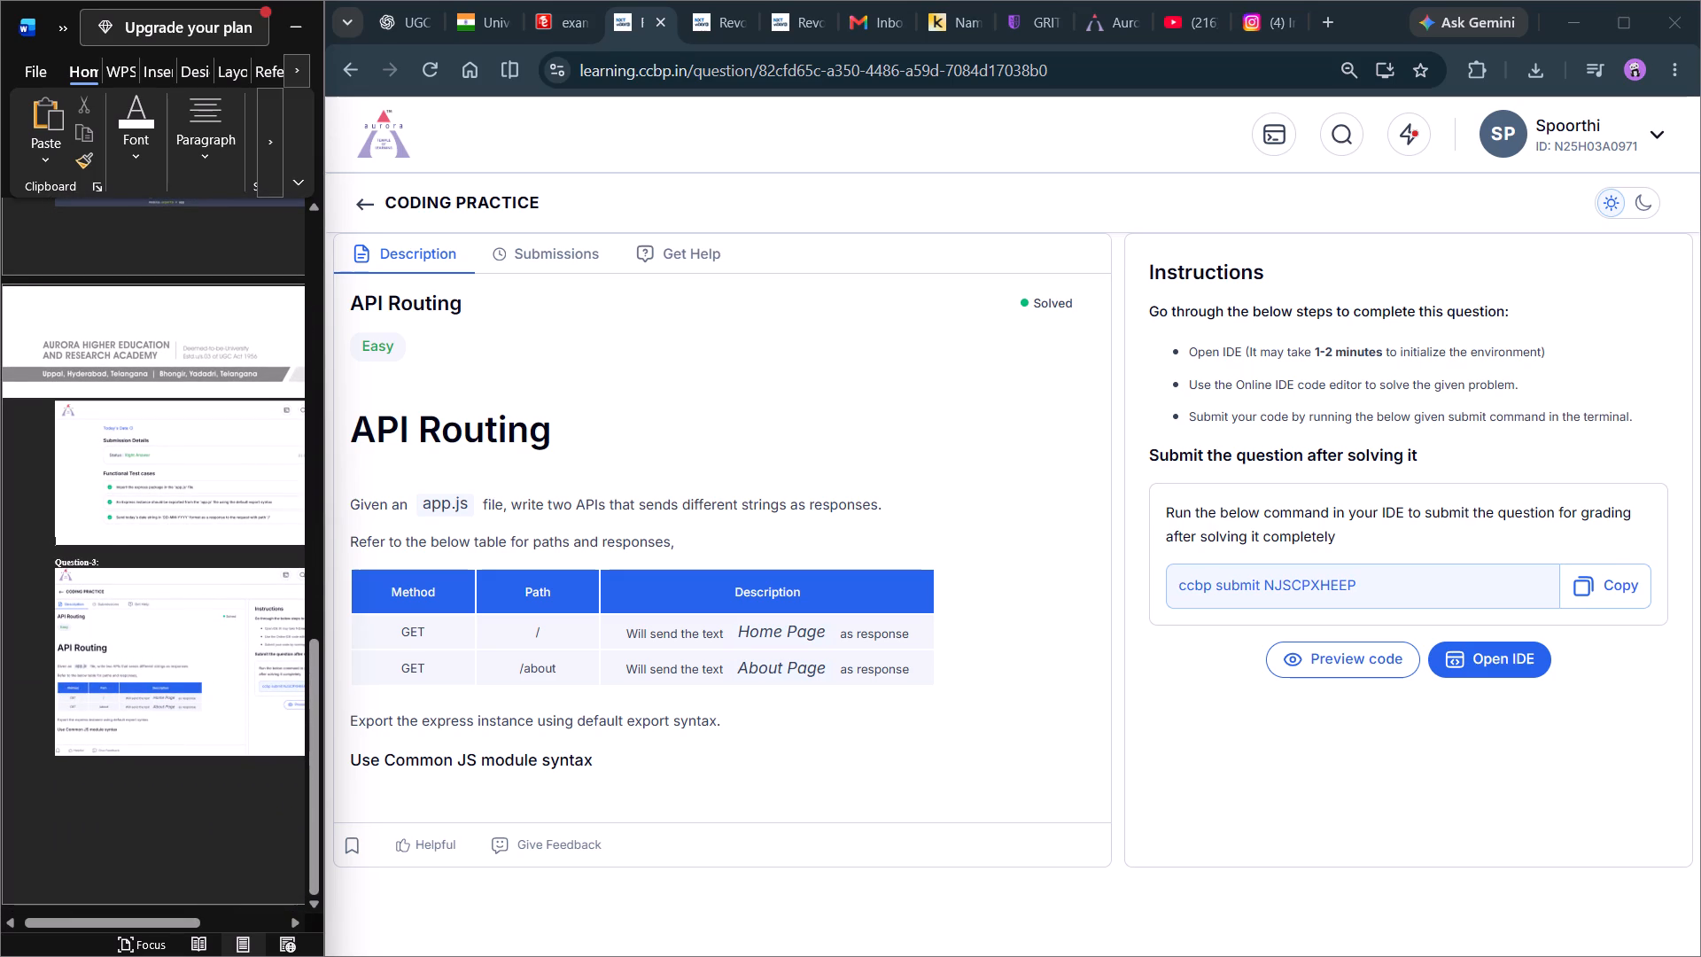
left_click(105, 560)
key("Return")
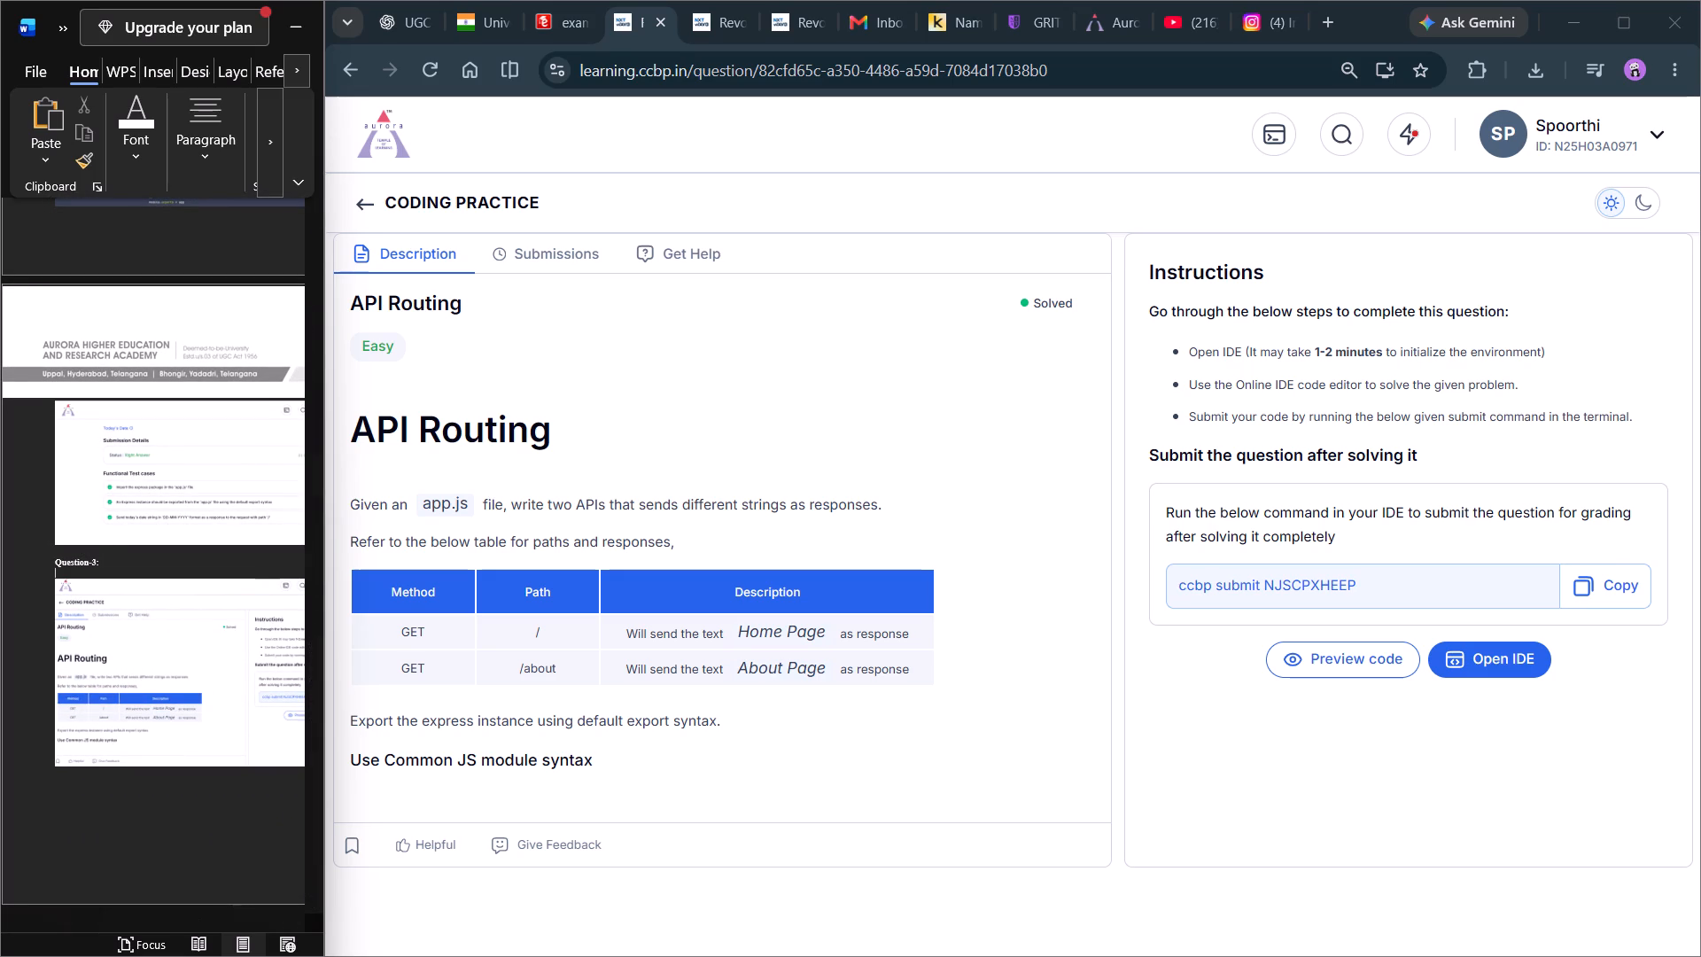
Add a new line beneath the API Routing question screenshot.
scroll(105, 560, "down", 3)
scroll(154, 696, "left", 2)
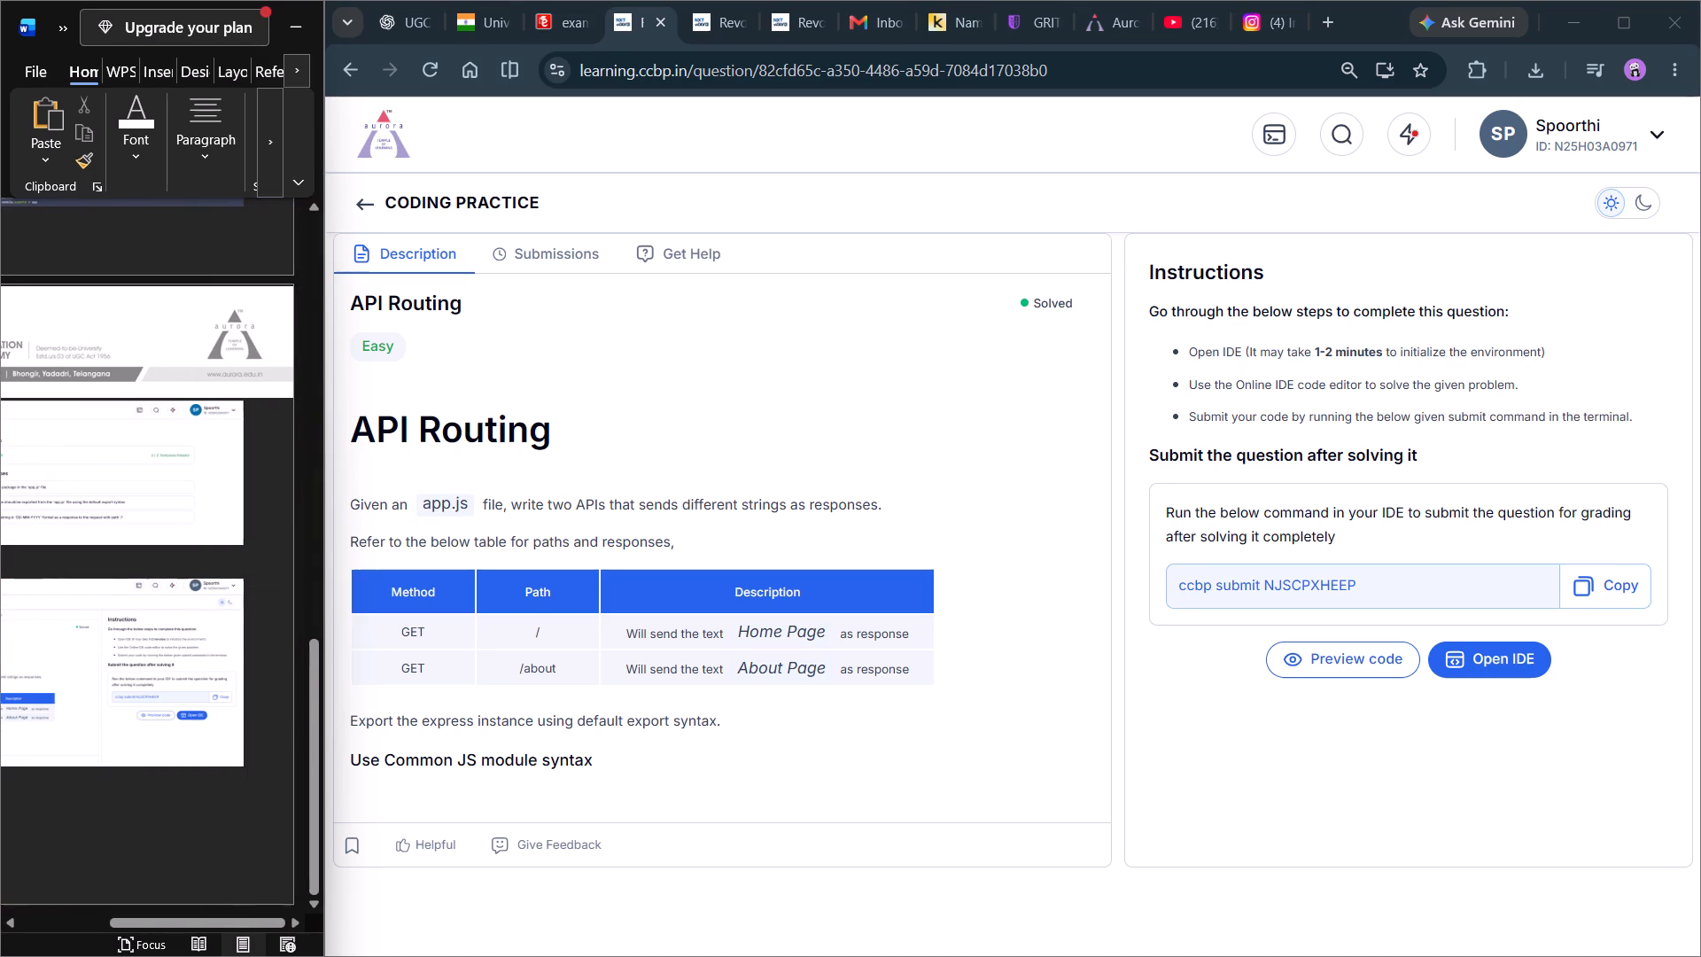
left_click(257, 756)
key("Return")
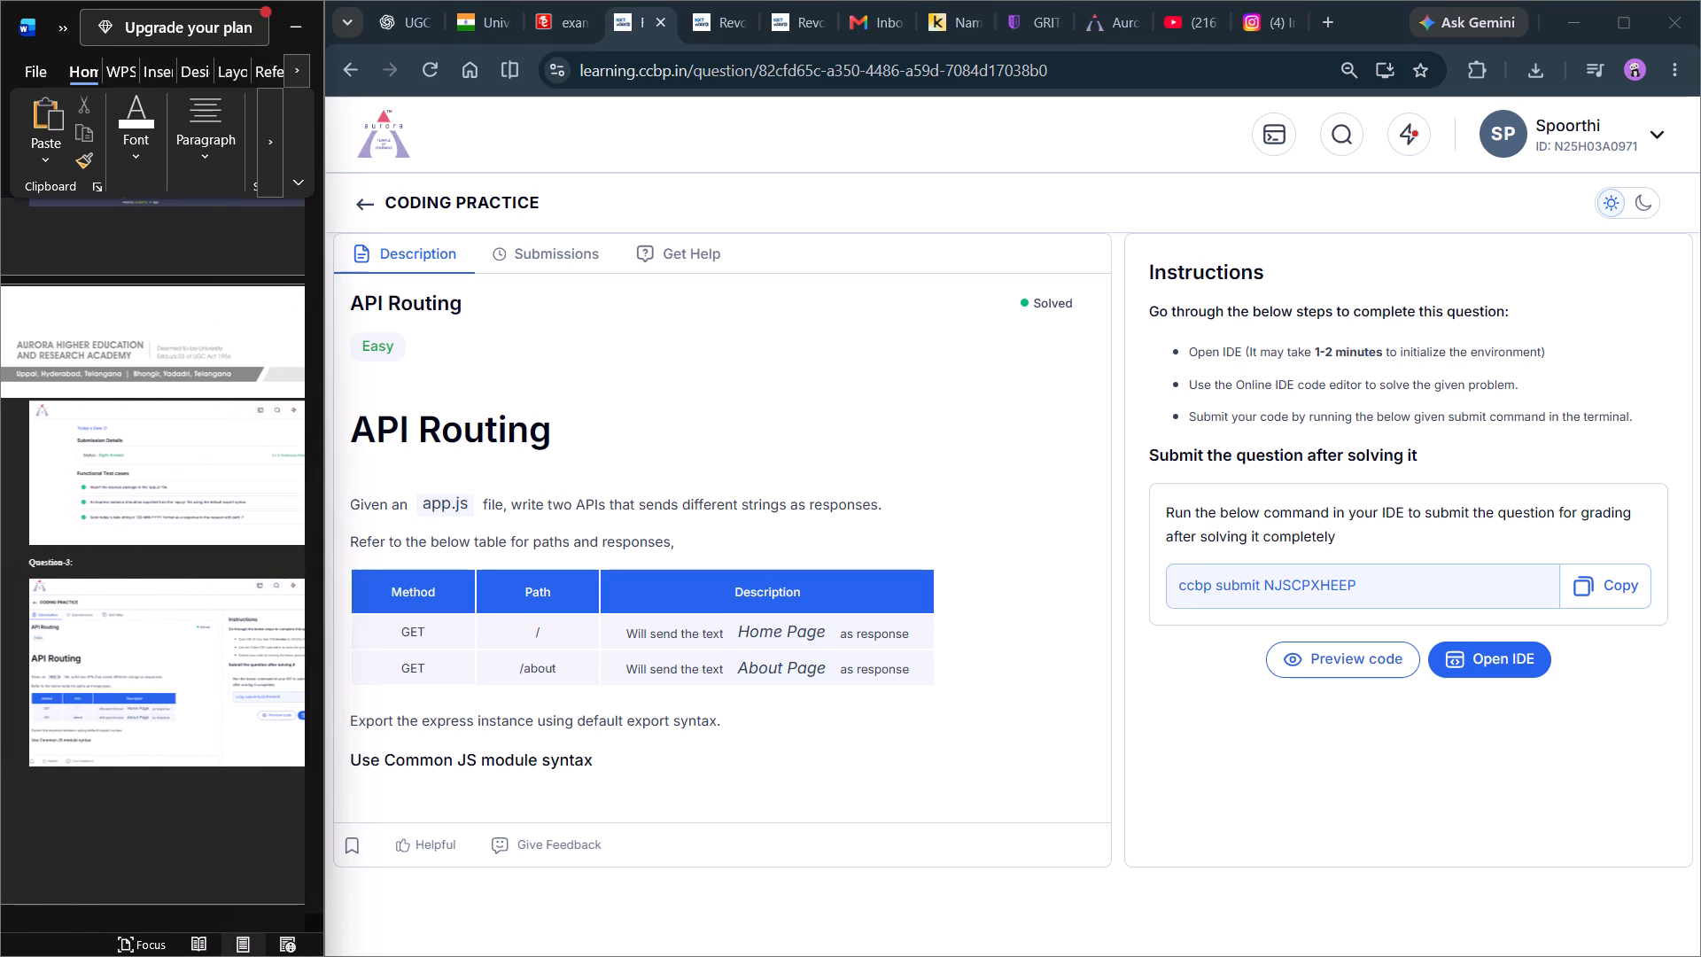
Open the API Routing code preview, capture its app.js solution, and paste the screenshot beneath the API Routing question screenshot in Word.
left_click(1365, 657)
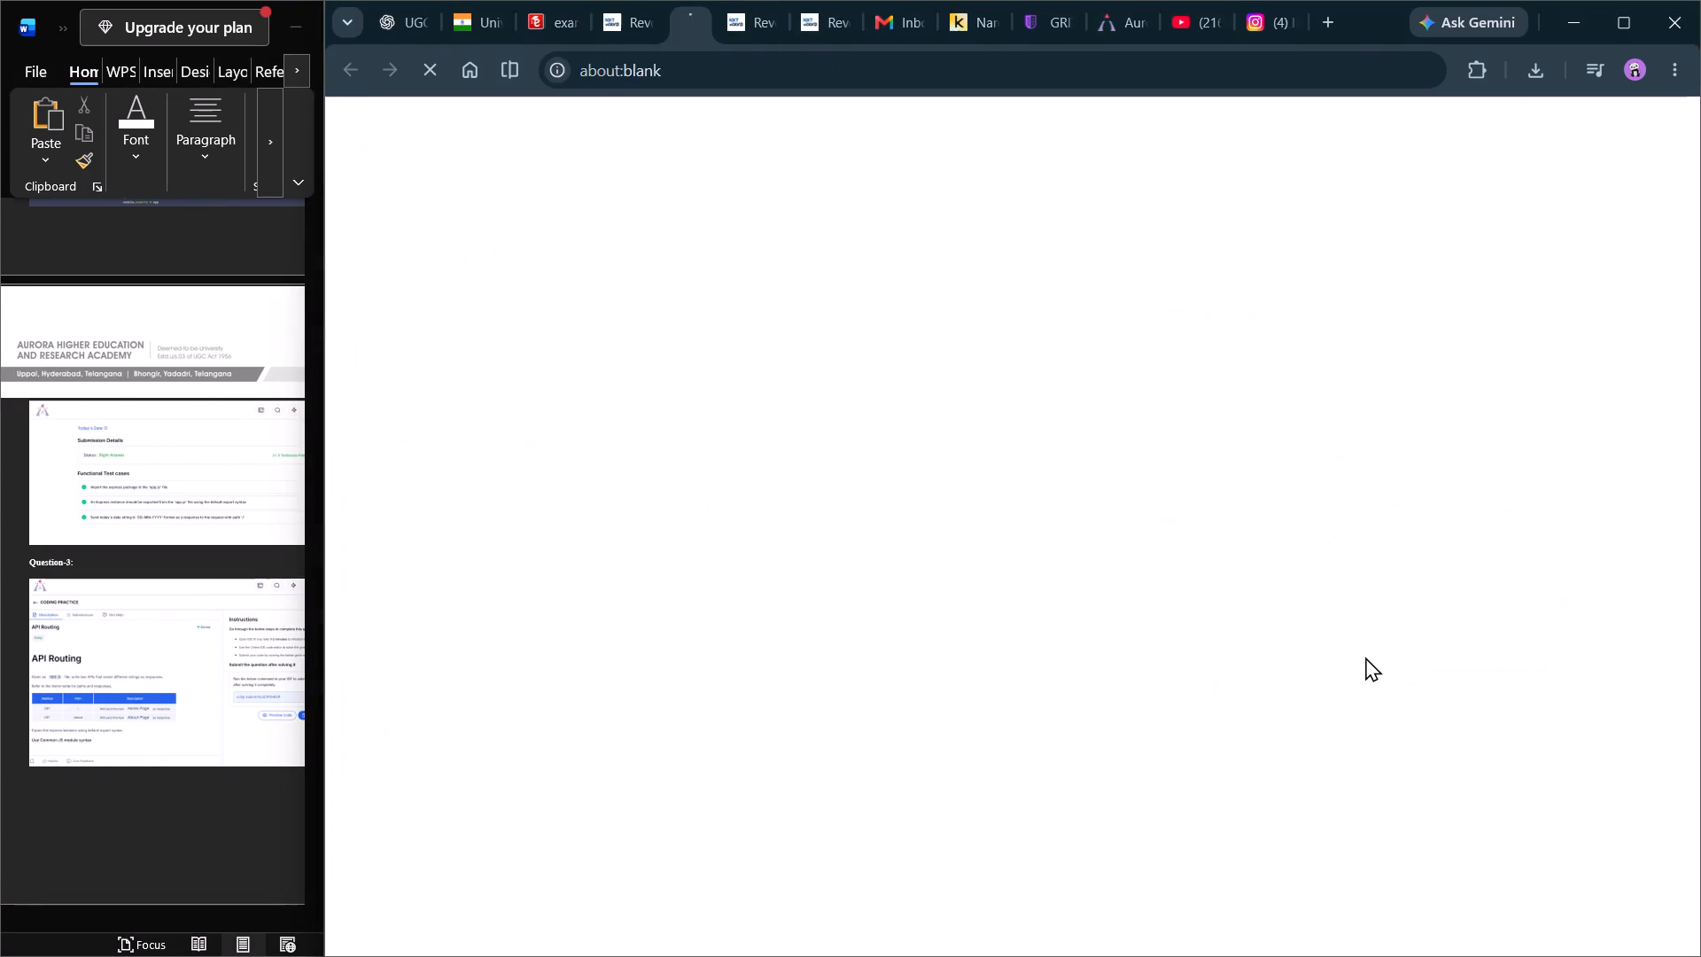
key("Print")
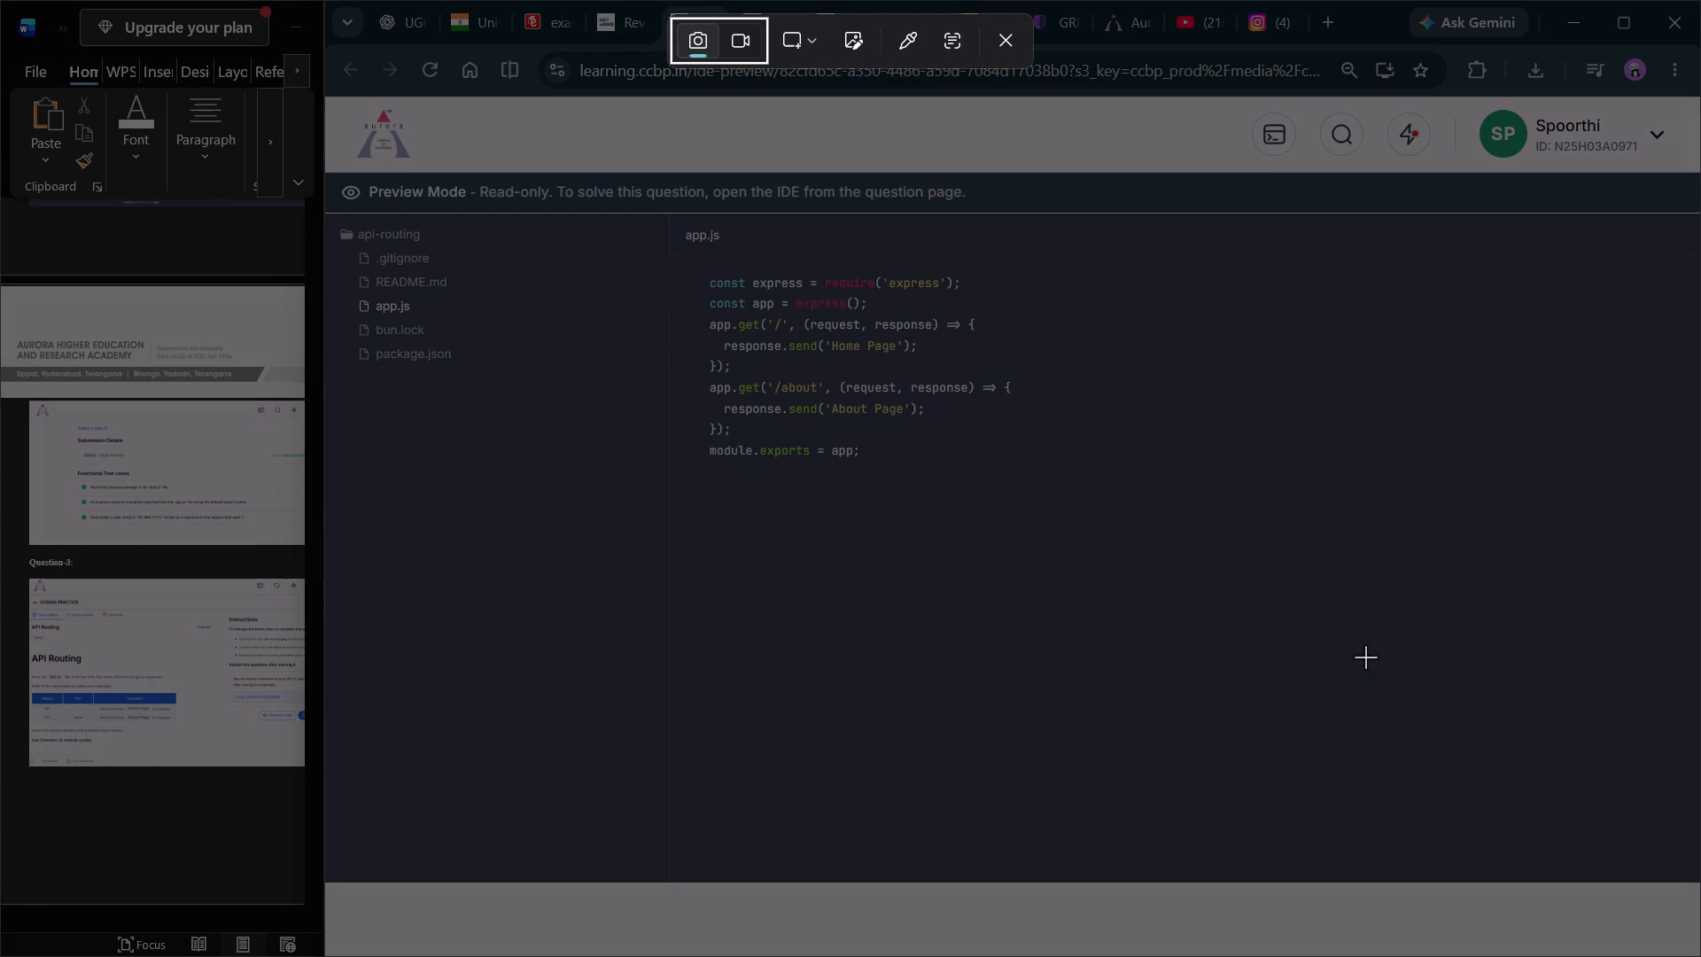
left_click_drag(326, 98, 1604, 493)
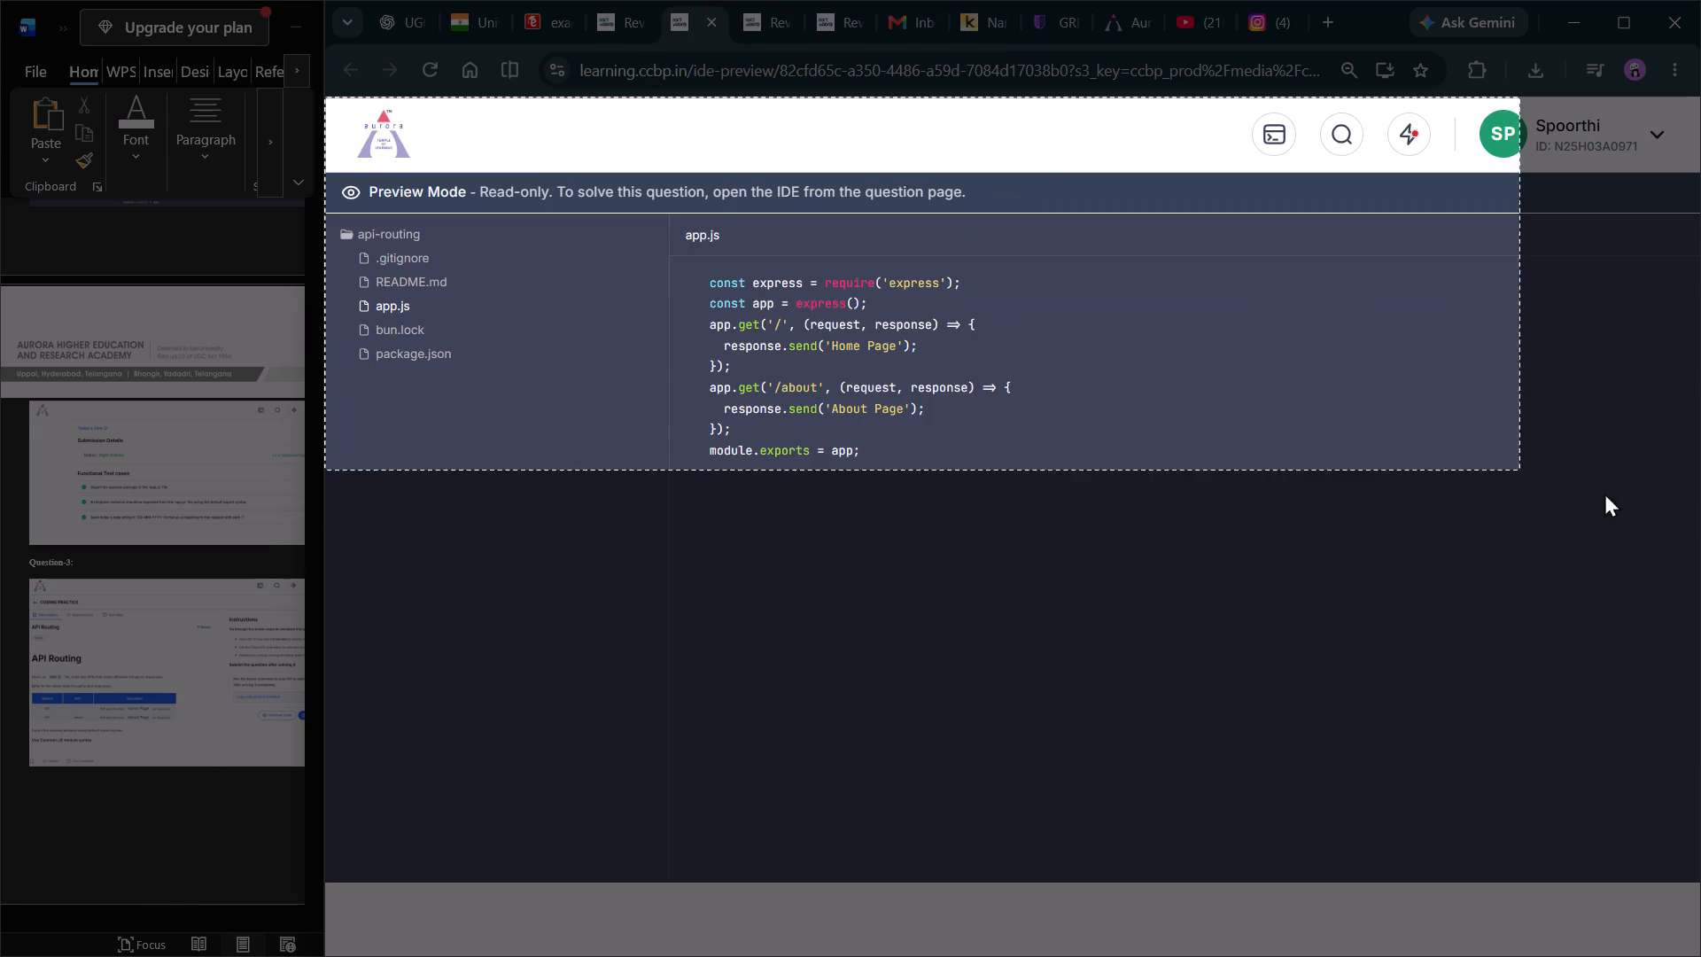
left_click_drag(1604, 493, 1700, 471)
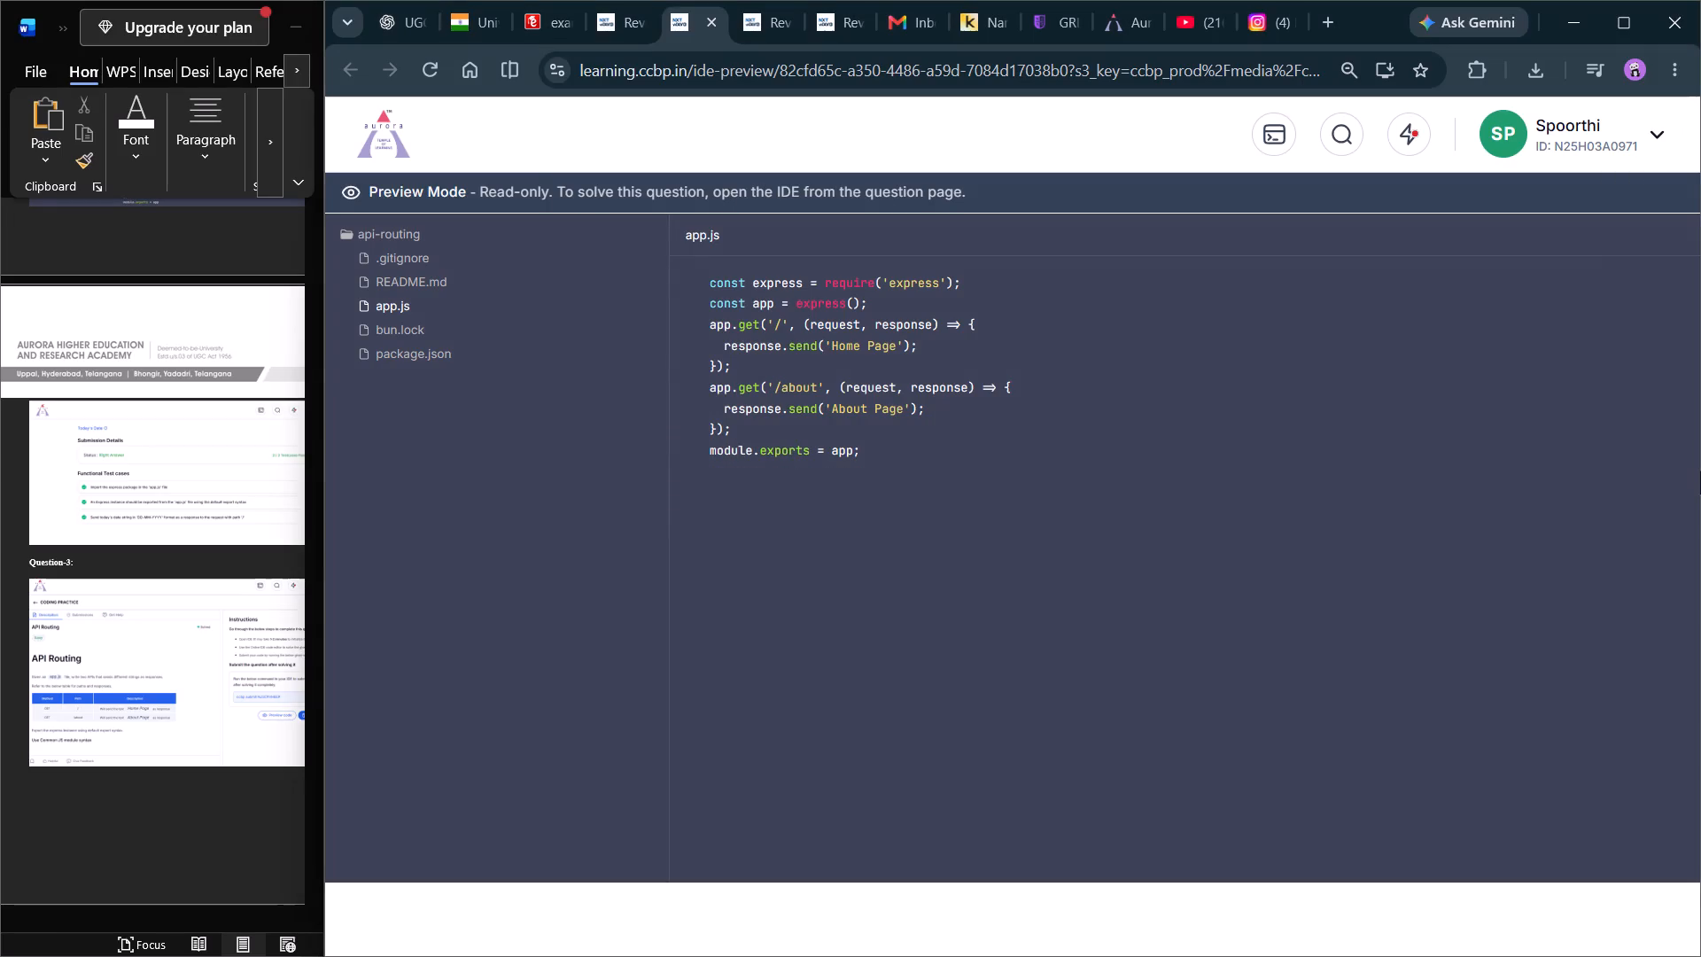
left_click(133, 766)
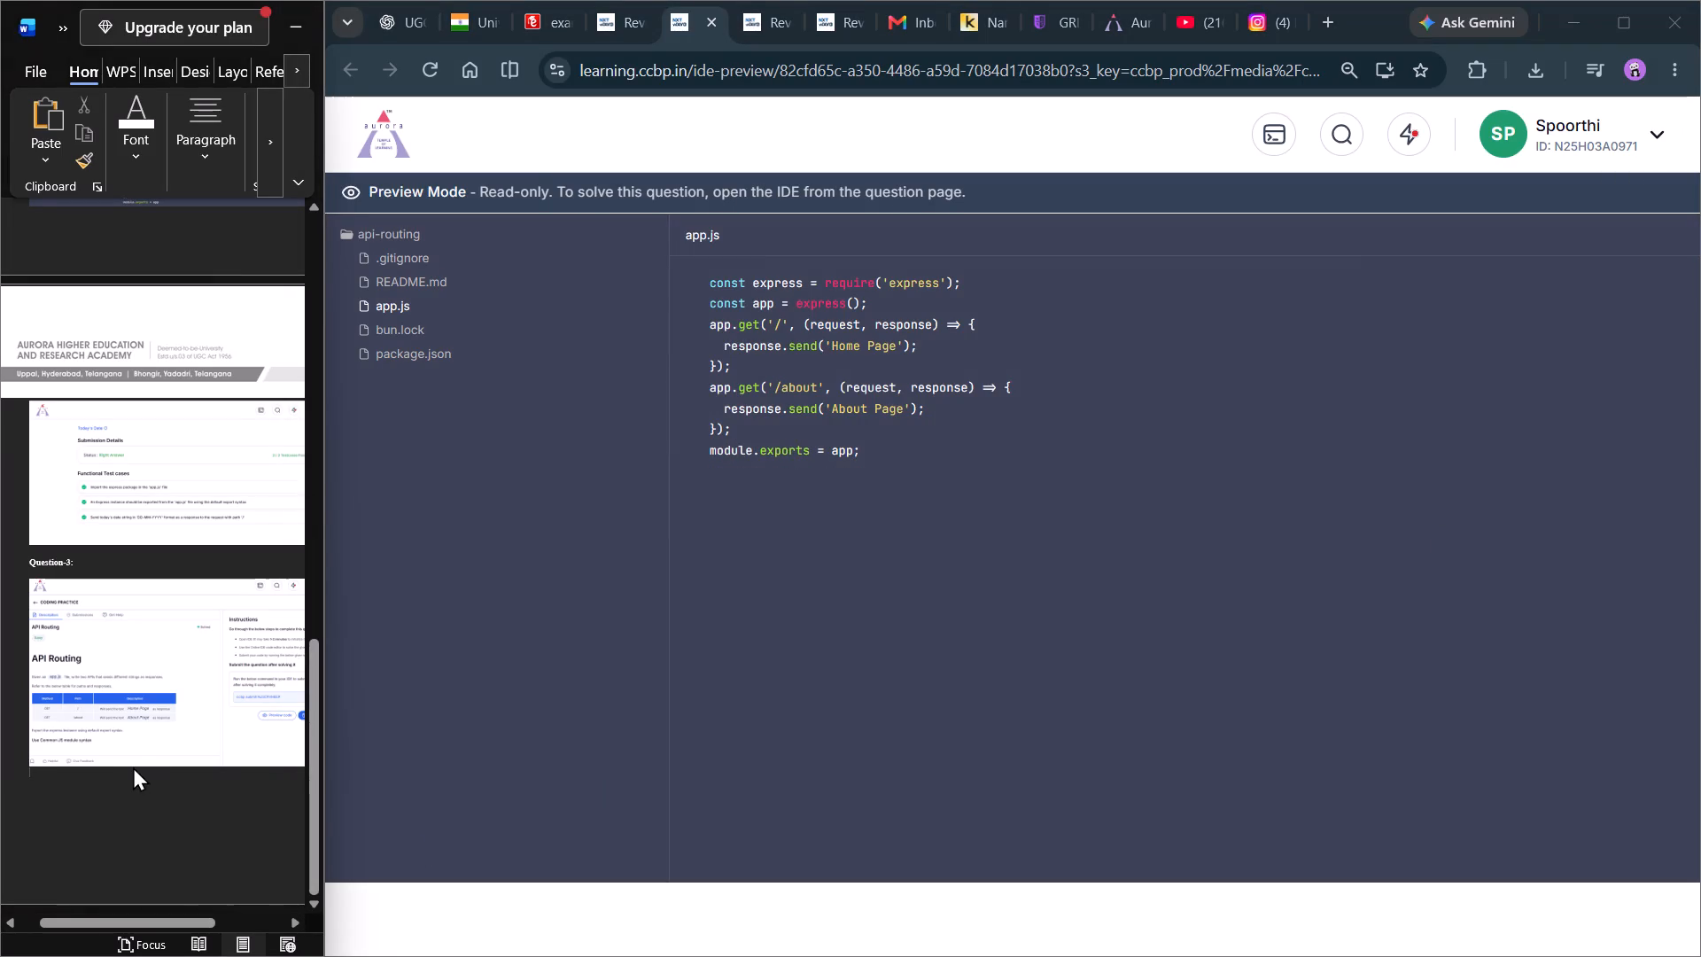
key("ctrl+v")
Crop a thin strip off the bottom of the Today's Date submission screenshot above the "Question-3:" heading.
scroll(133, 766, "up", 2)
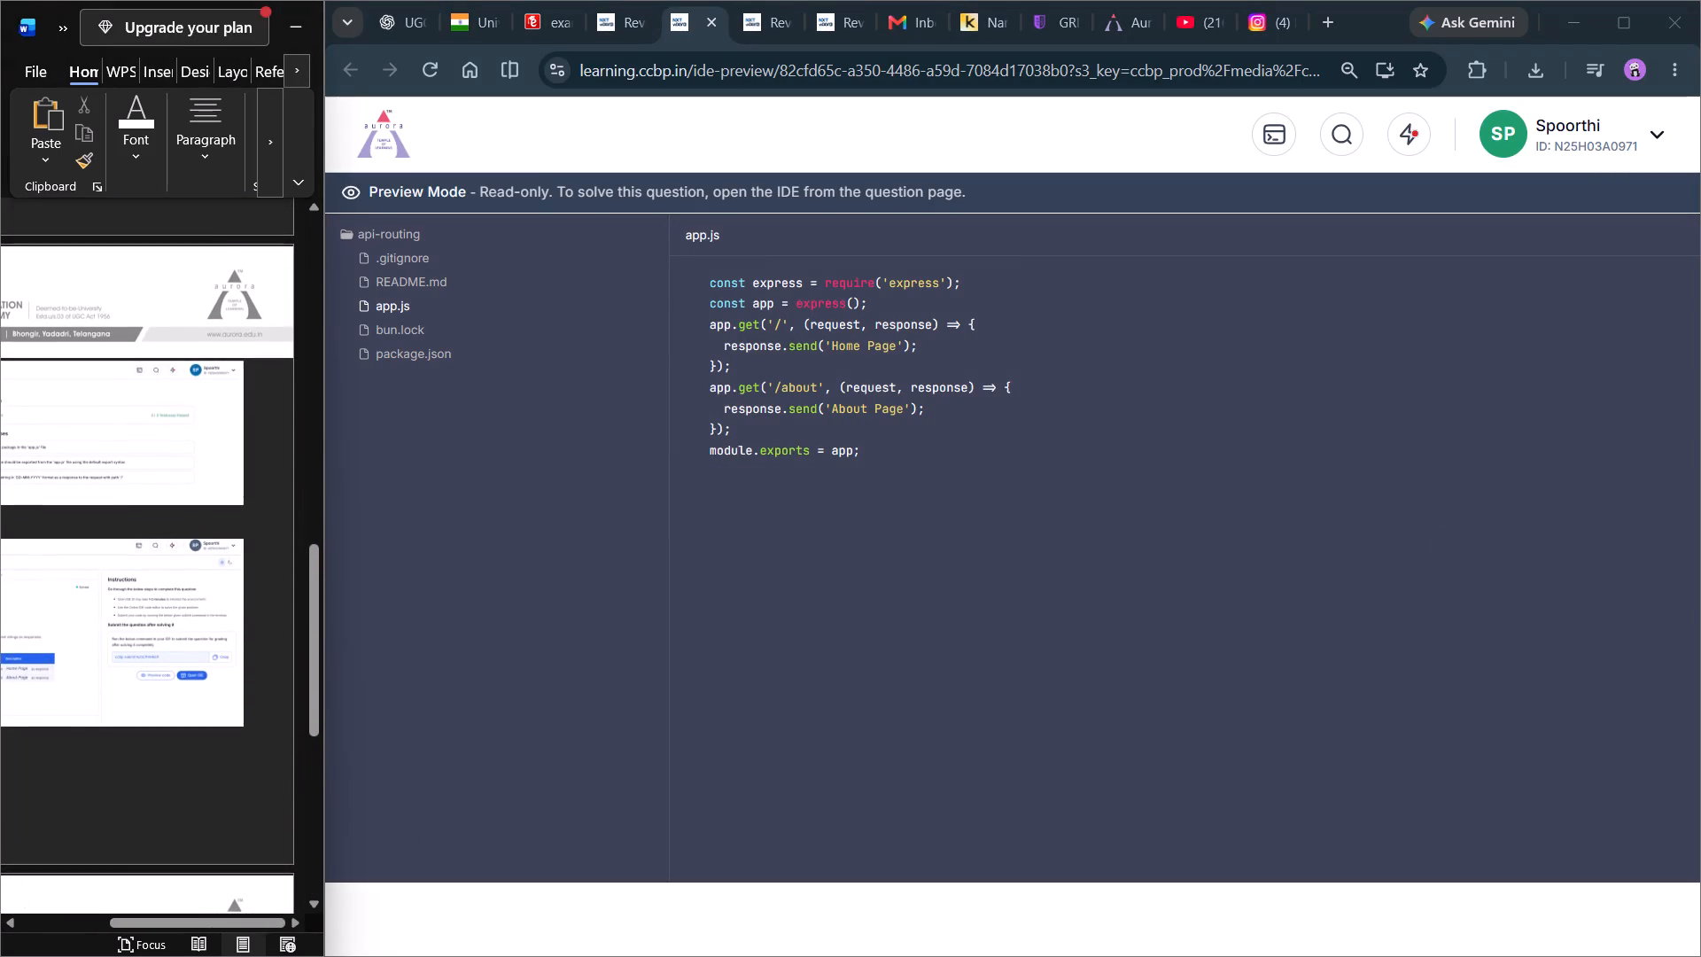
scroll(142, 610, "right", 2)
left_click(142, 610)
scroll(142, 610, "up", 2)
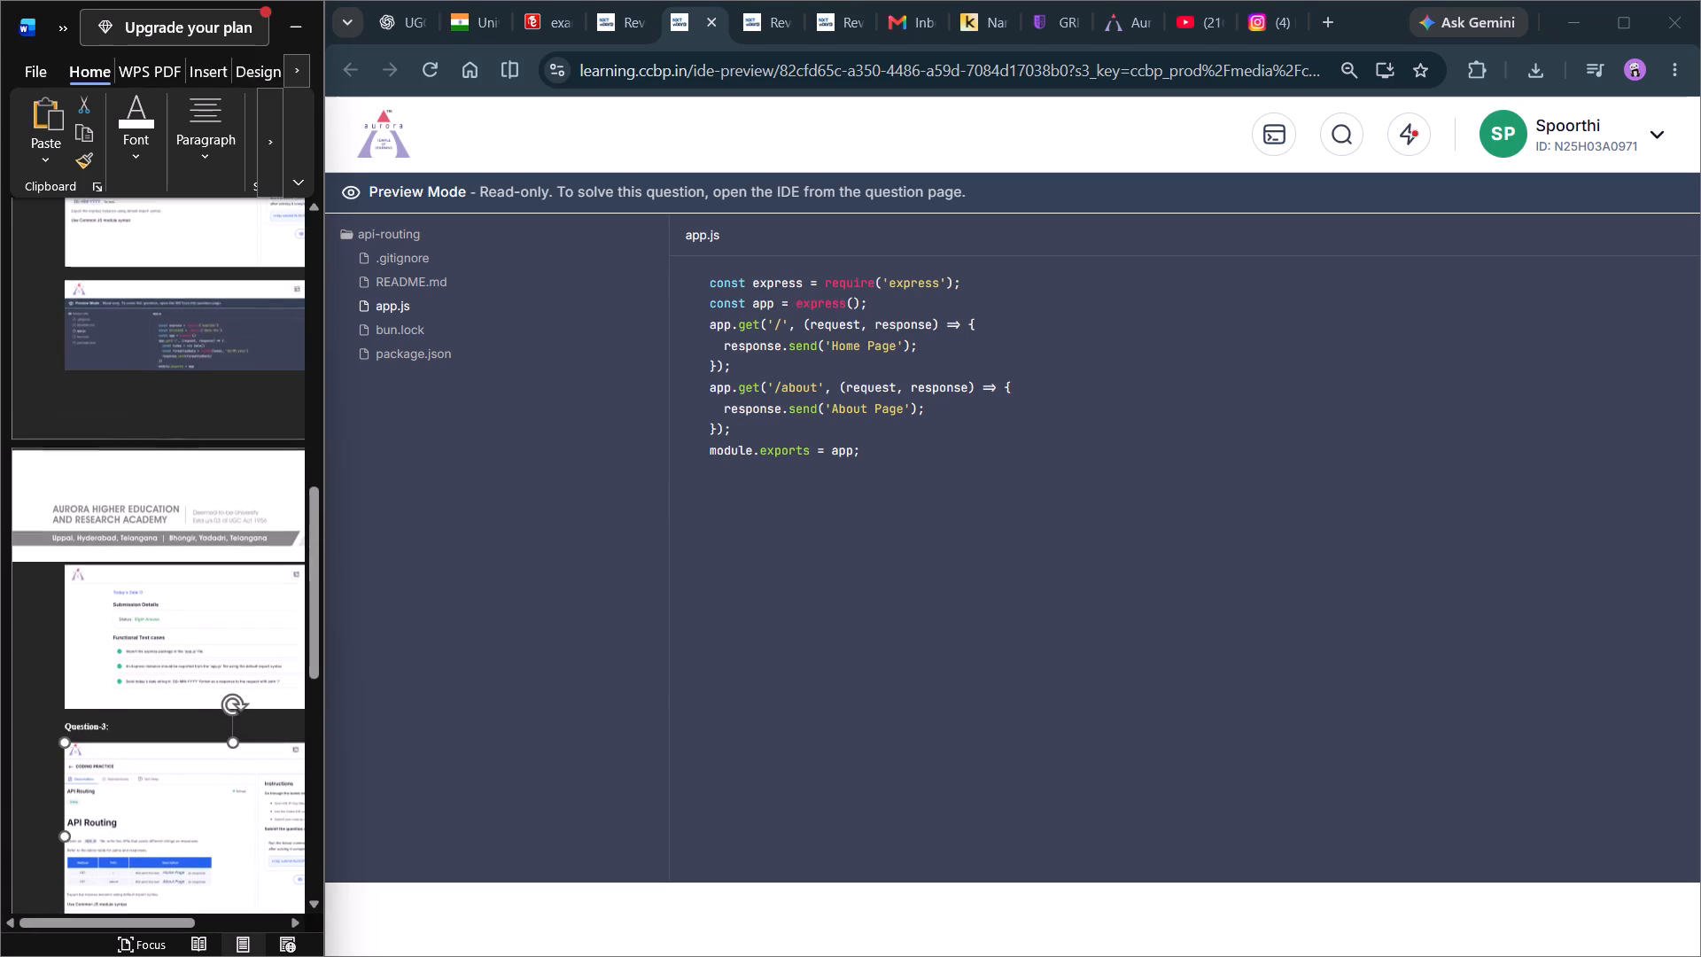
left_click(142, 610)
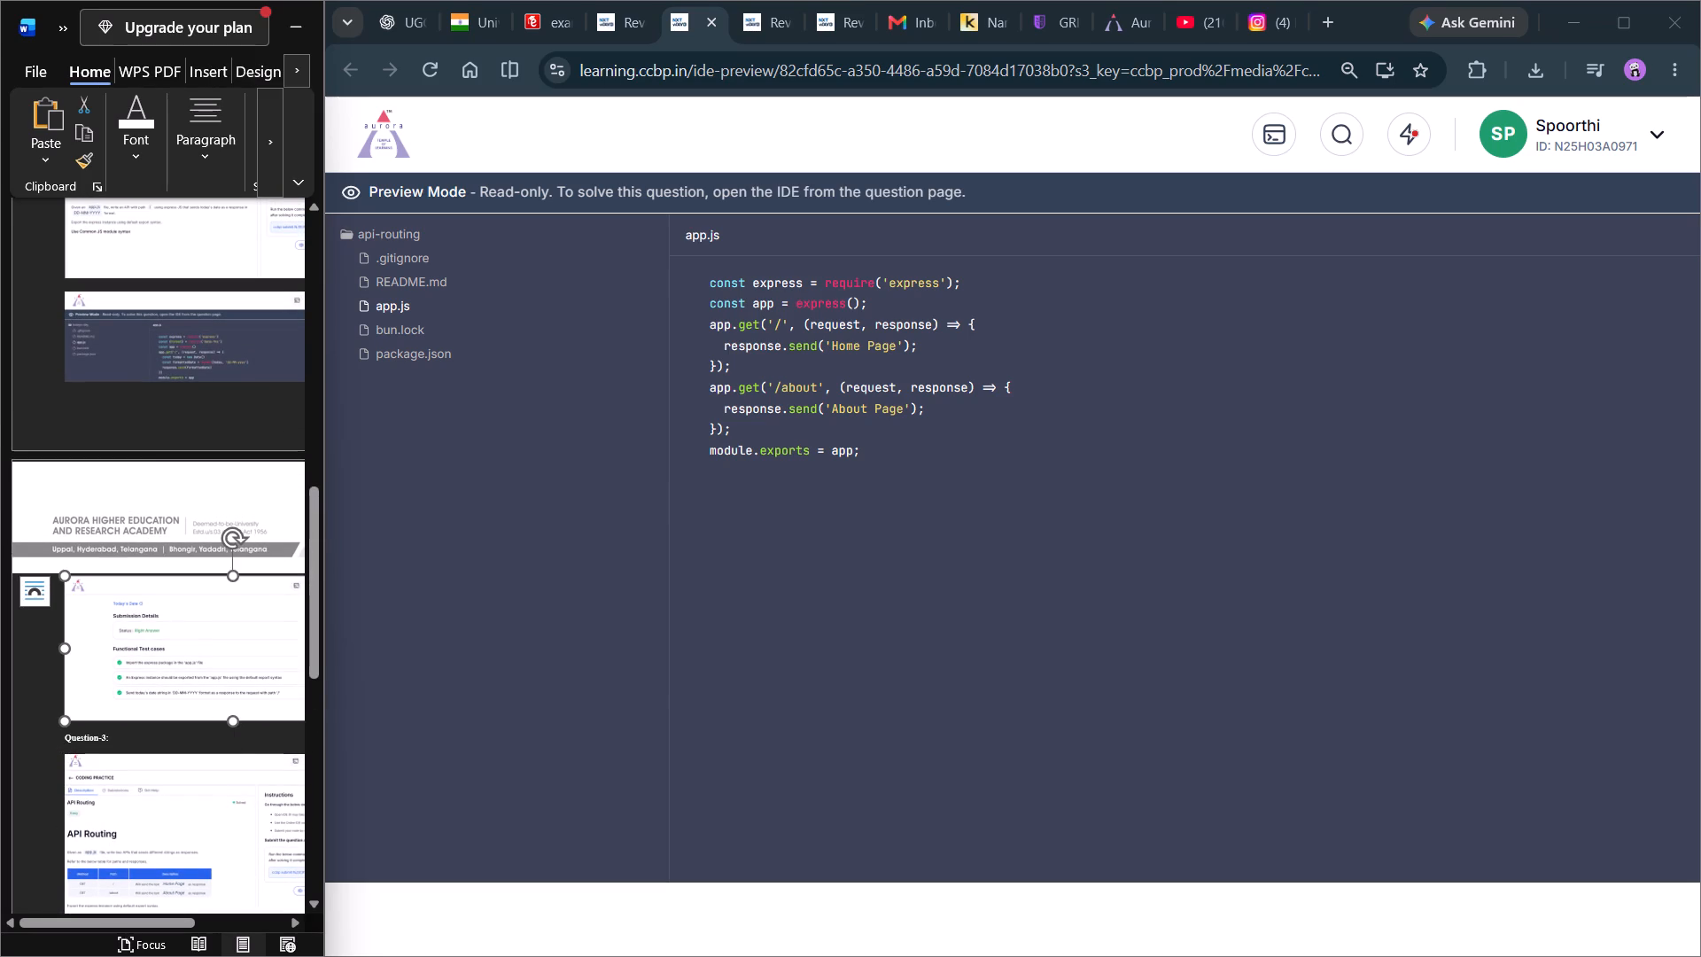
right_click(142, 610)
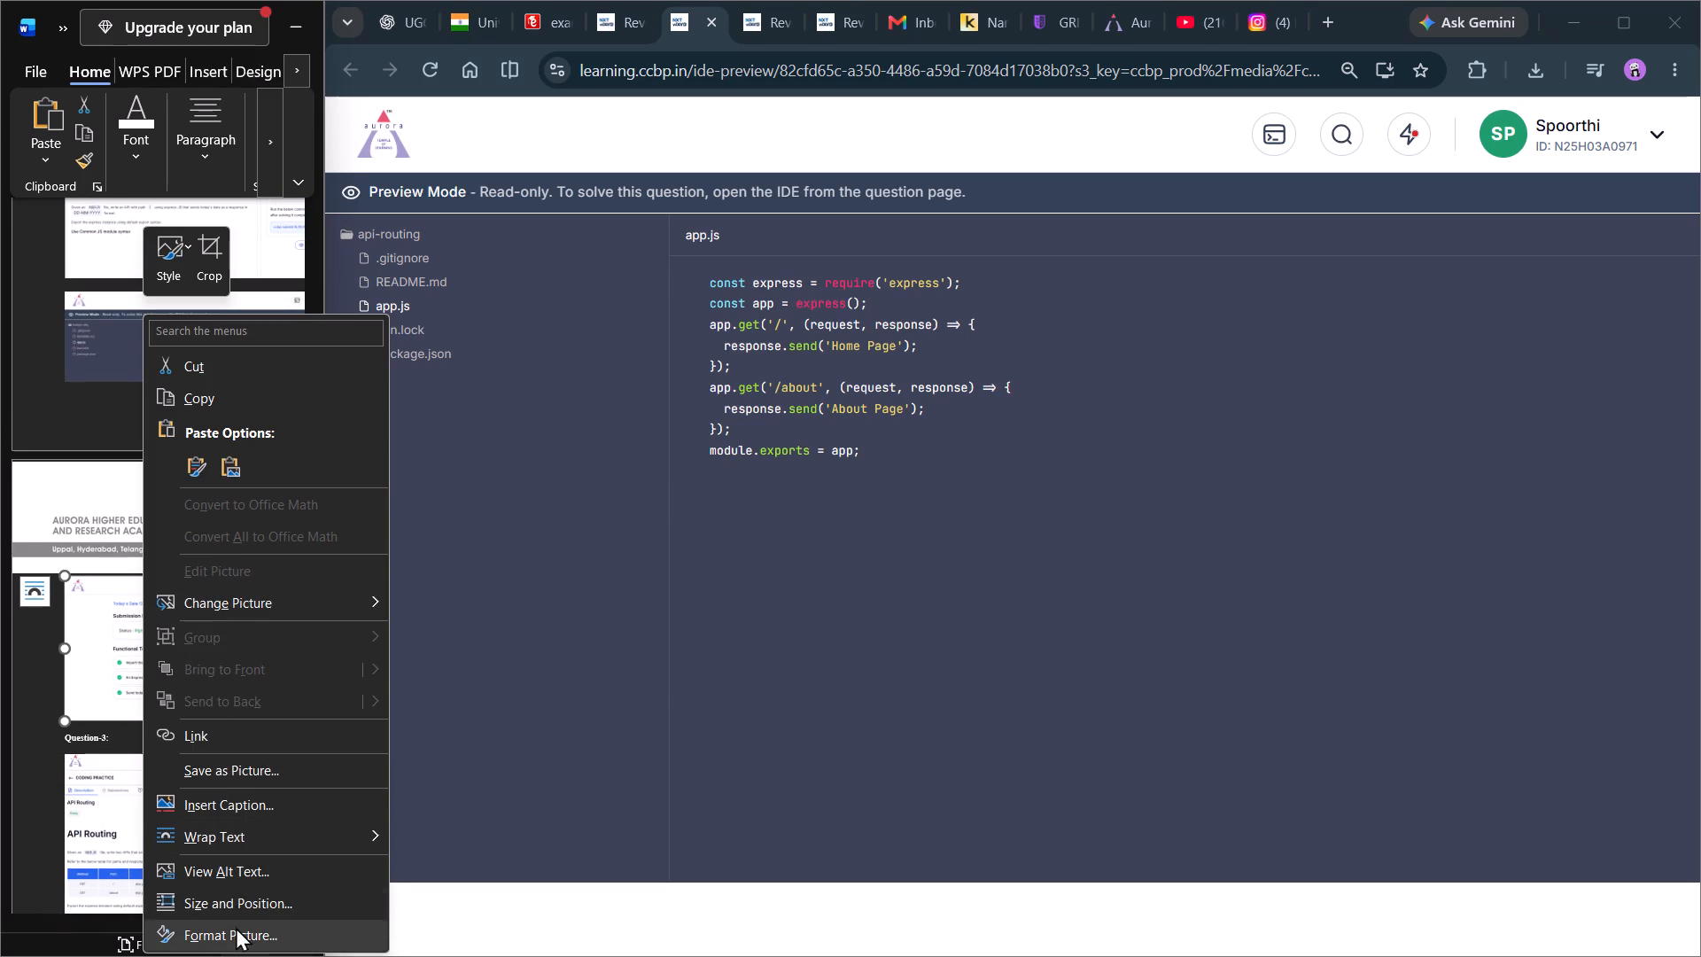
left_click(208, 276)
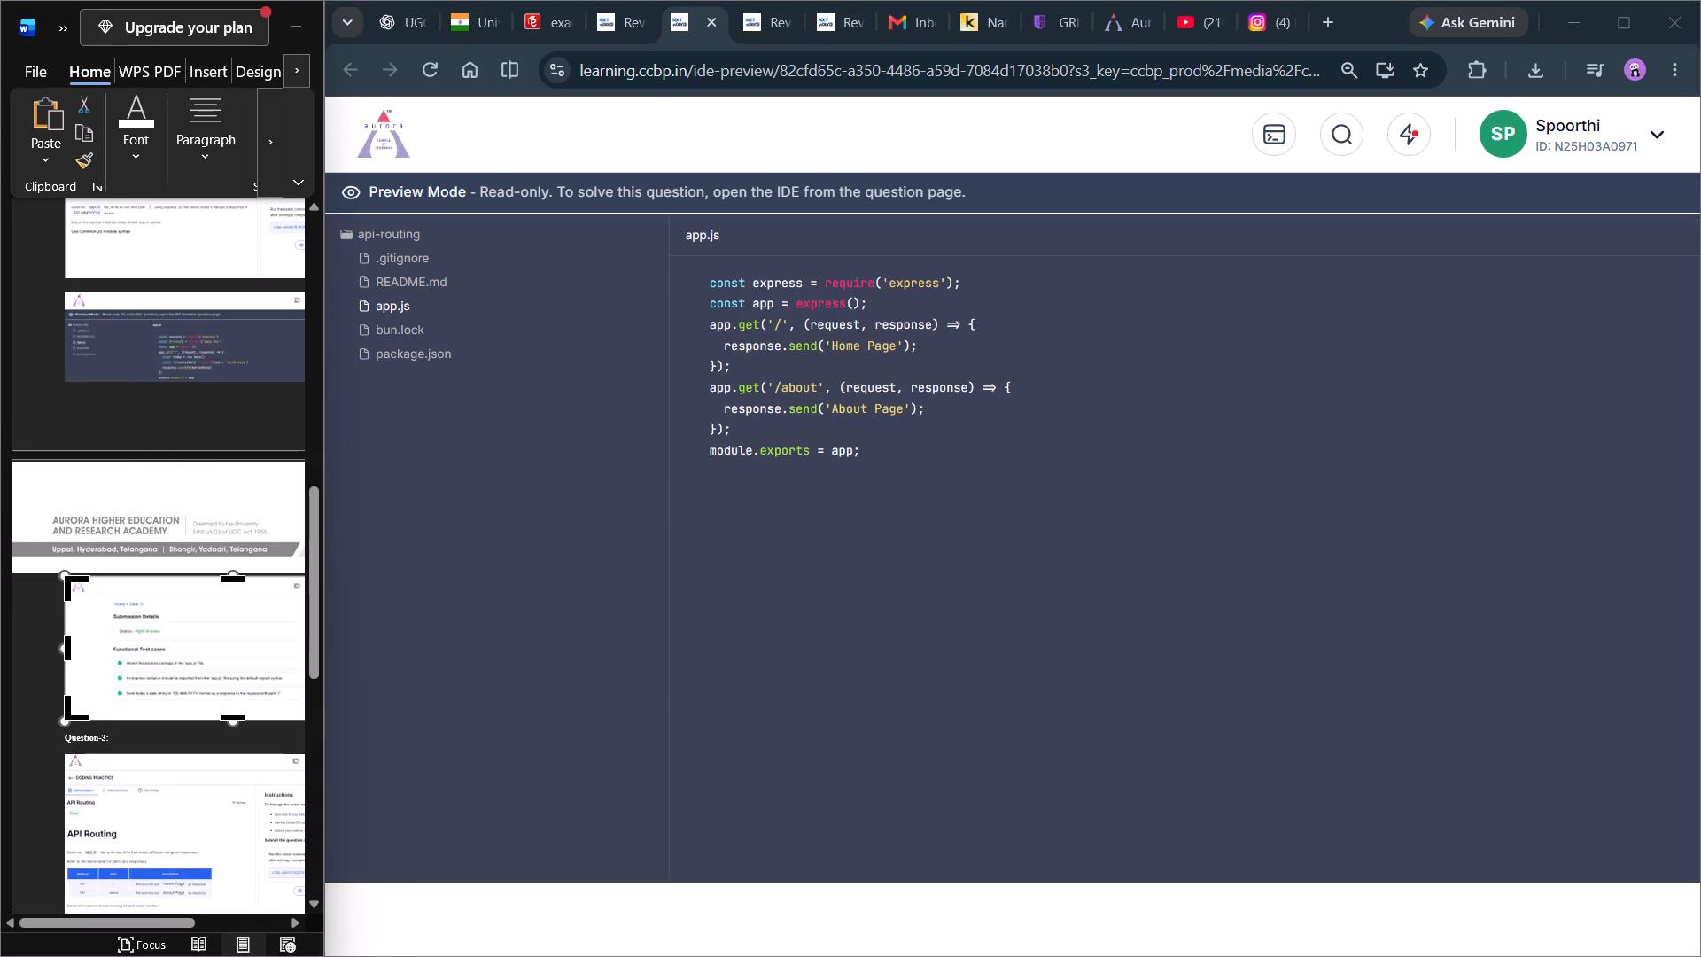
left_click_drag(237, 718, 234, 704)
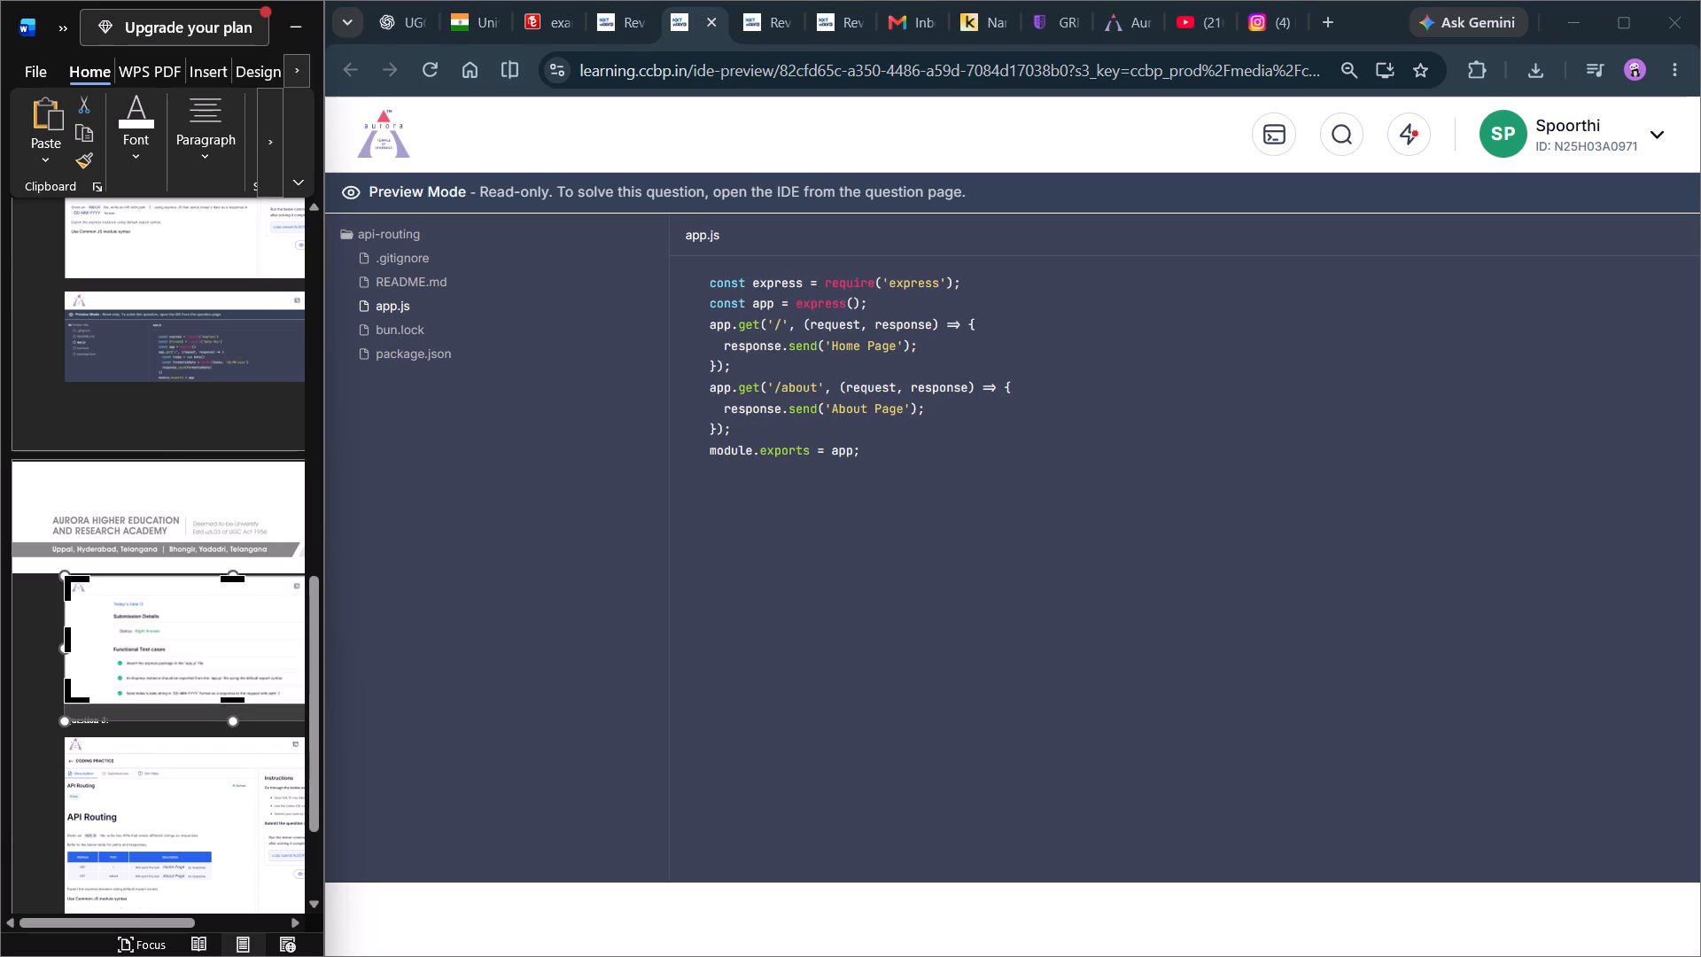
scroll(224, 717, "down", 3)
left_click(50, 702)
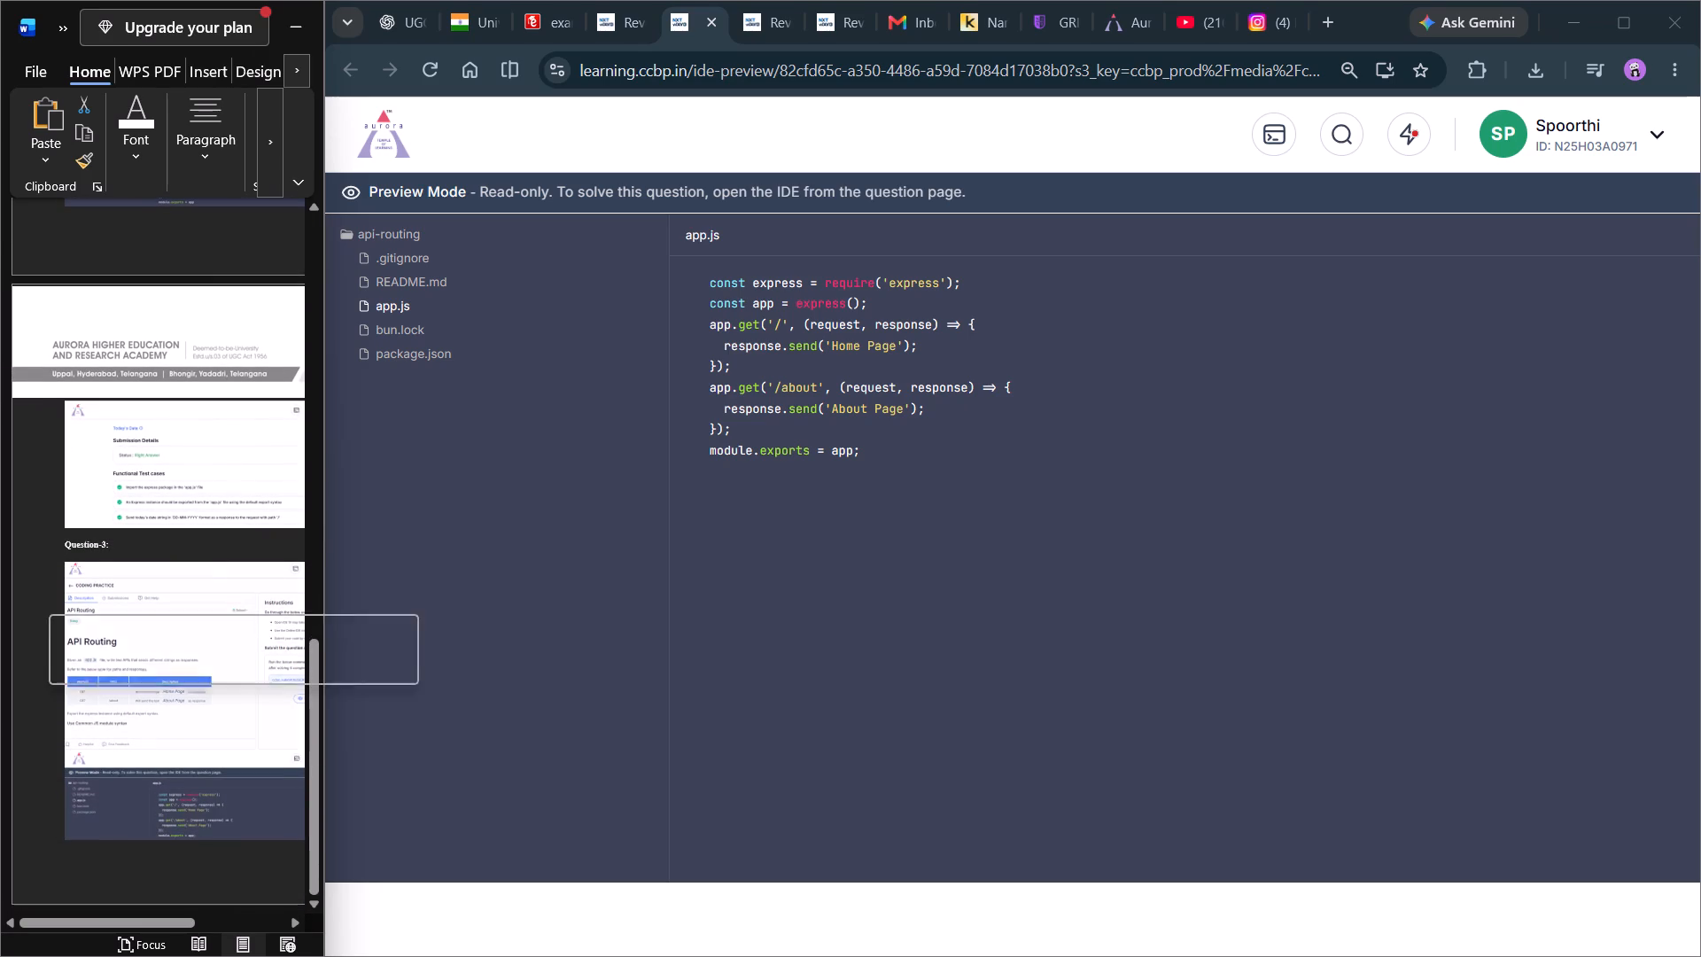
Insert an empty line between the API Routing question screenshot and its app.js code screenshot.
left_click(94, 852)
scroll(94, 852, "left", 3)
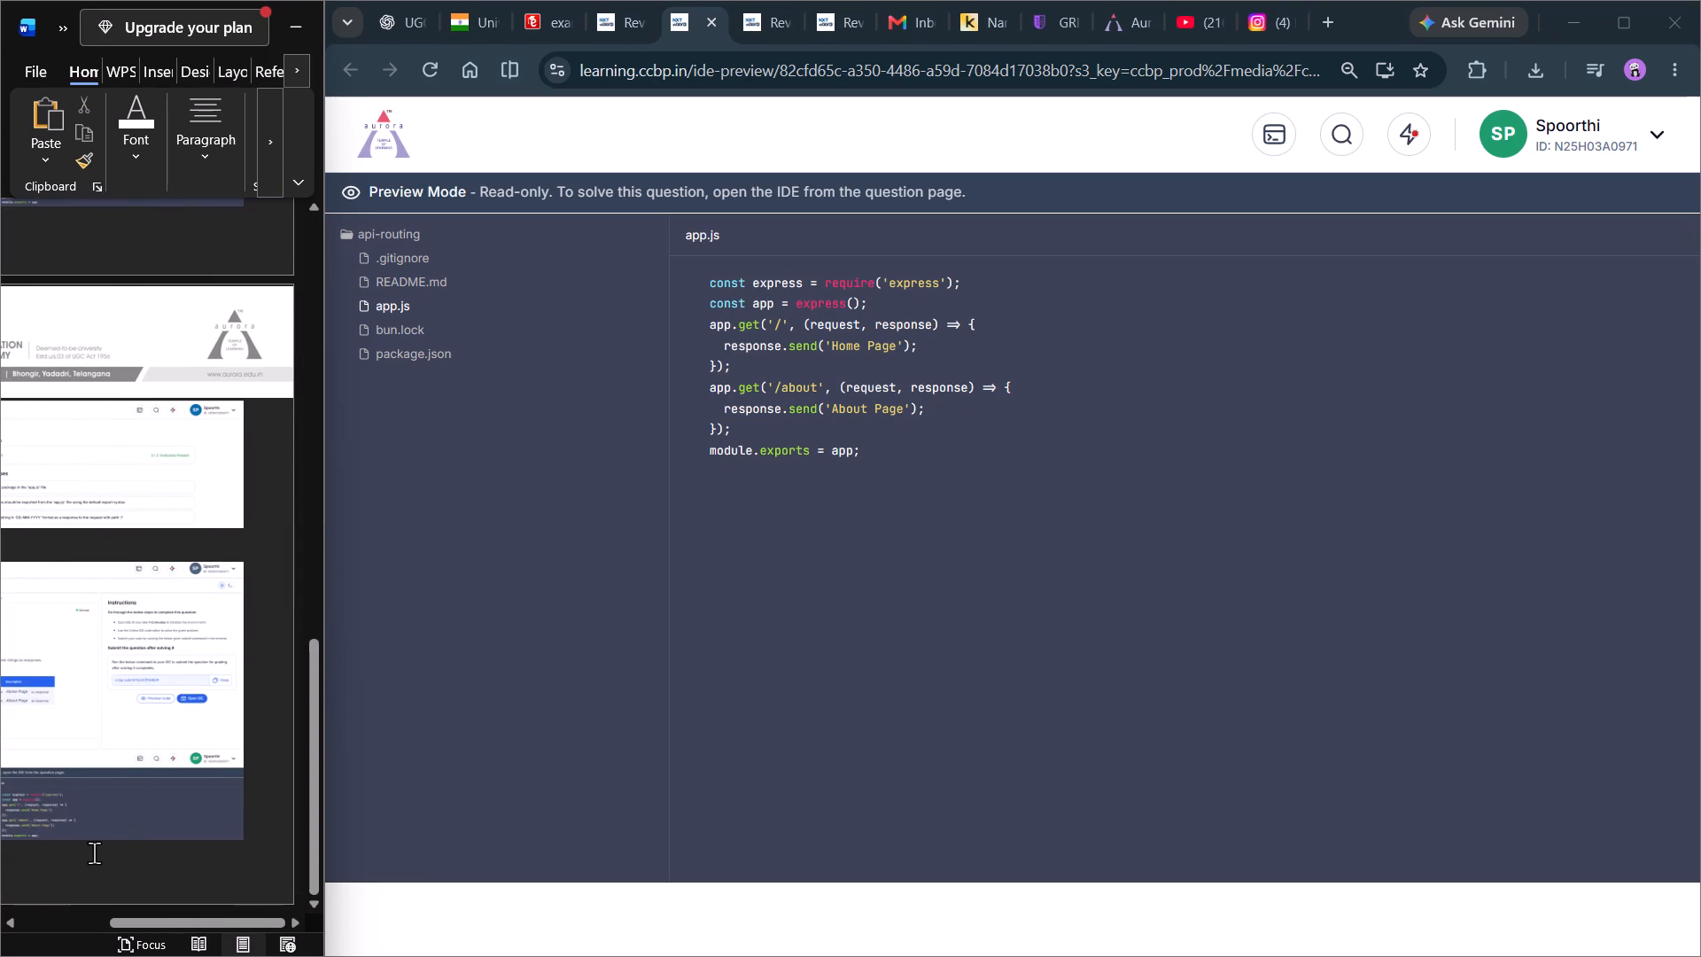
left_click(263, 764)
left_click(263, 764)
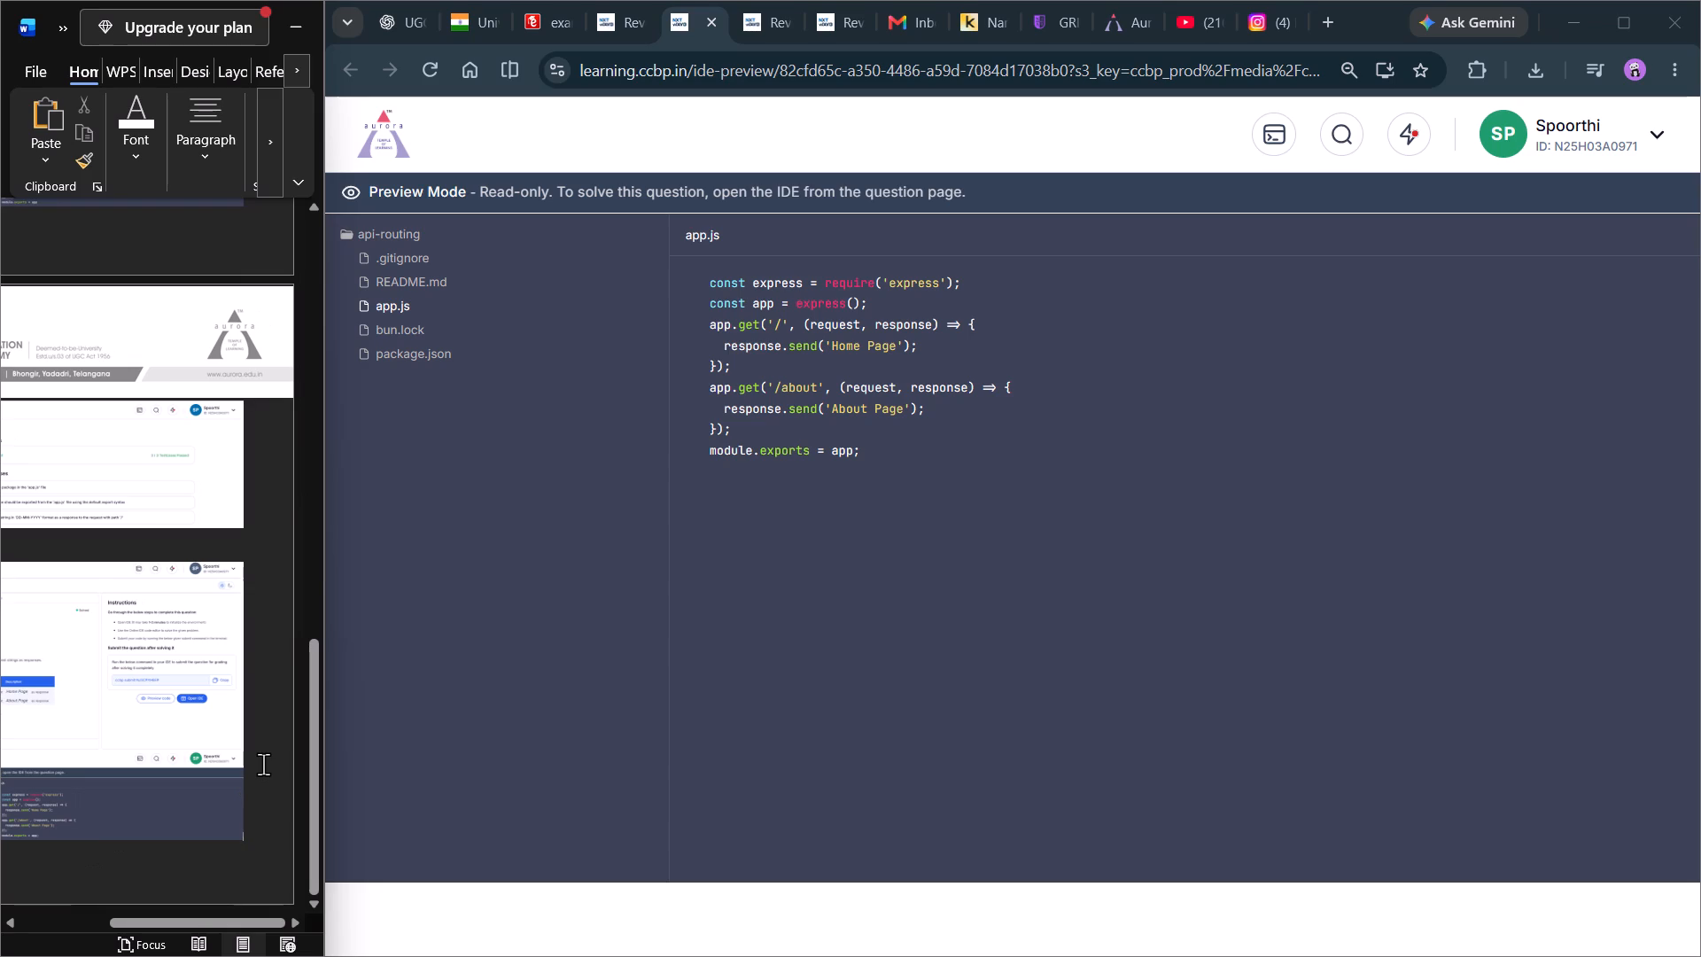
left_click(259, 752)
left_click(259, 752)
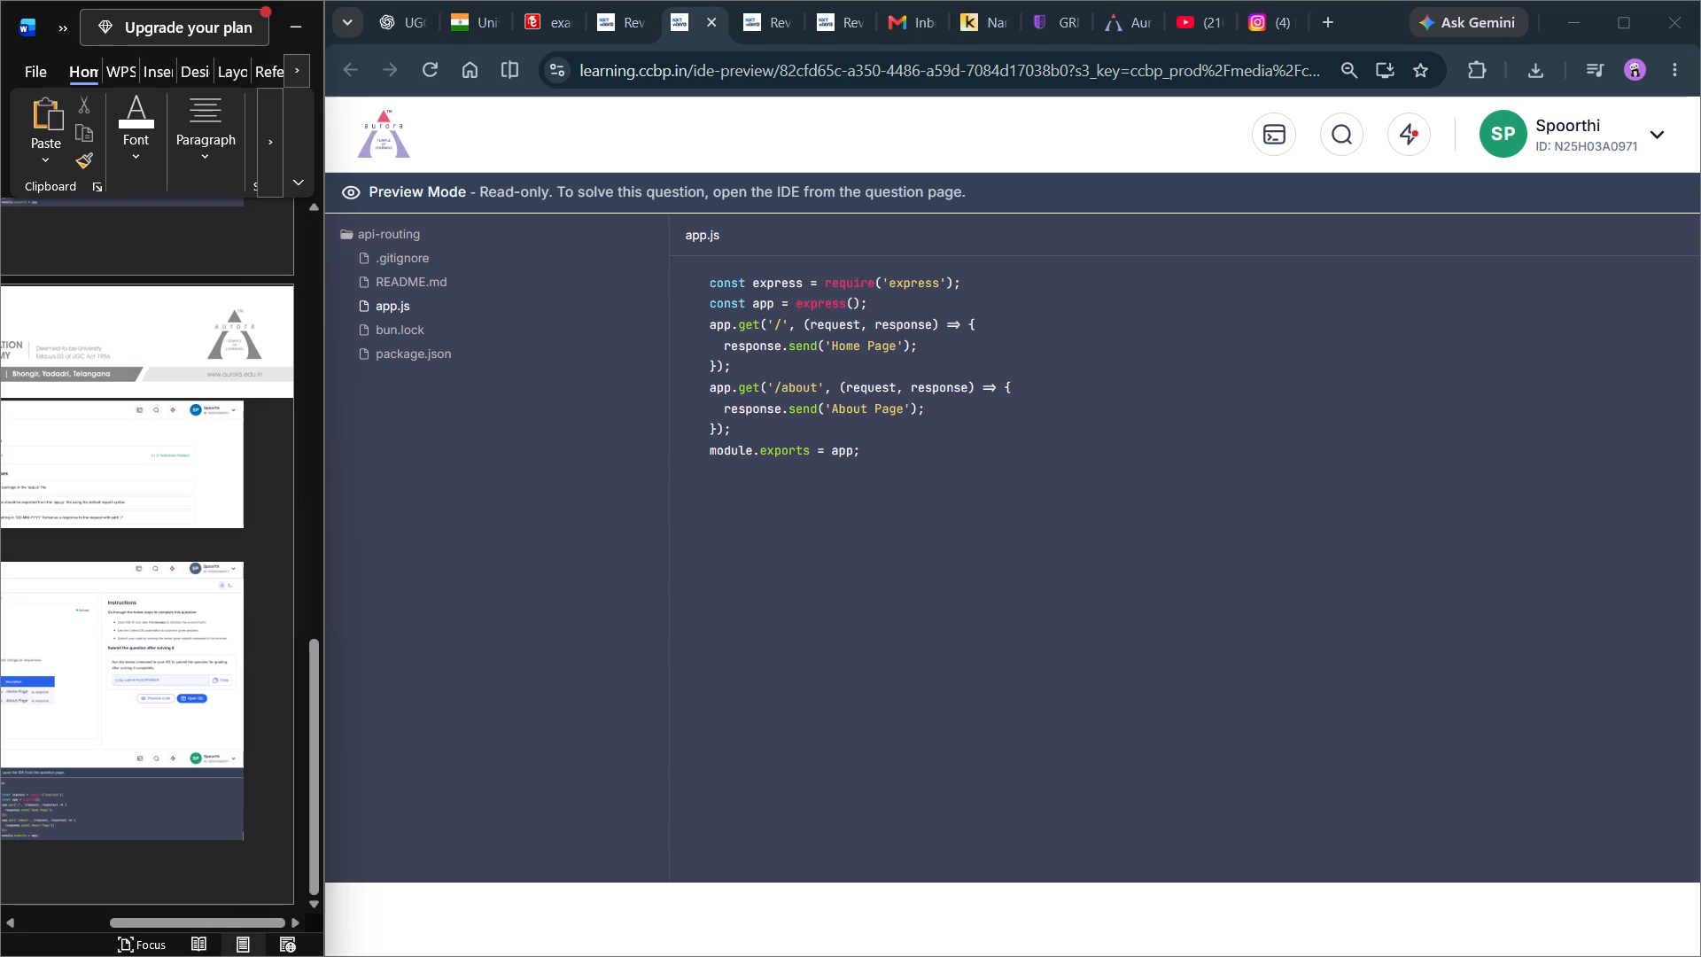
left_click(259, 752)
key("Up")
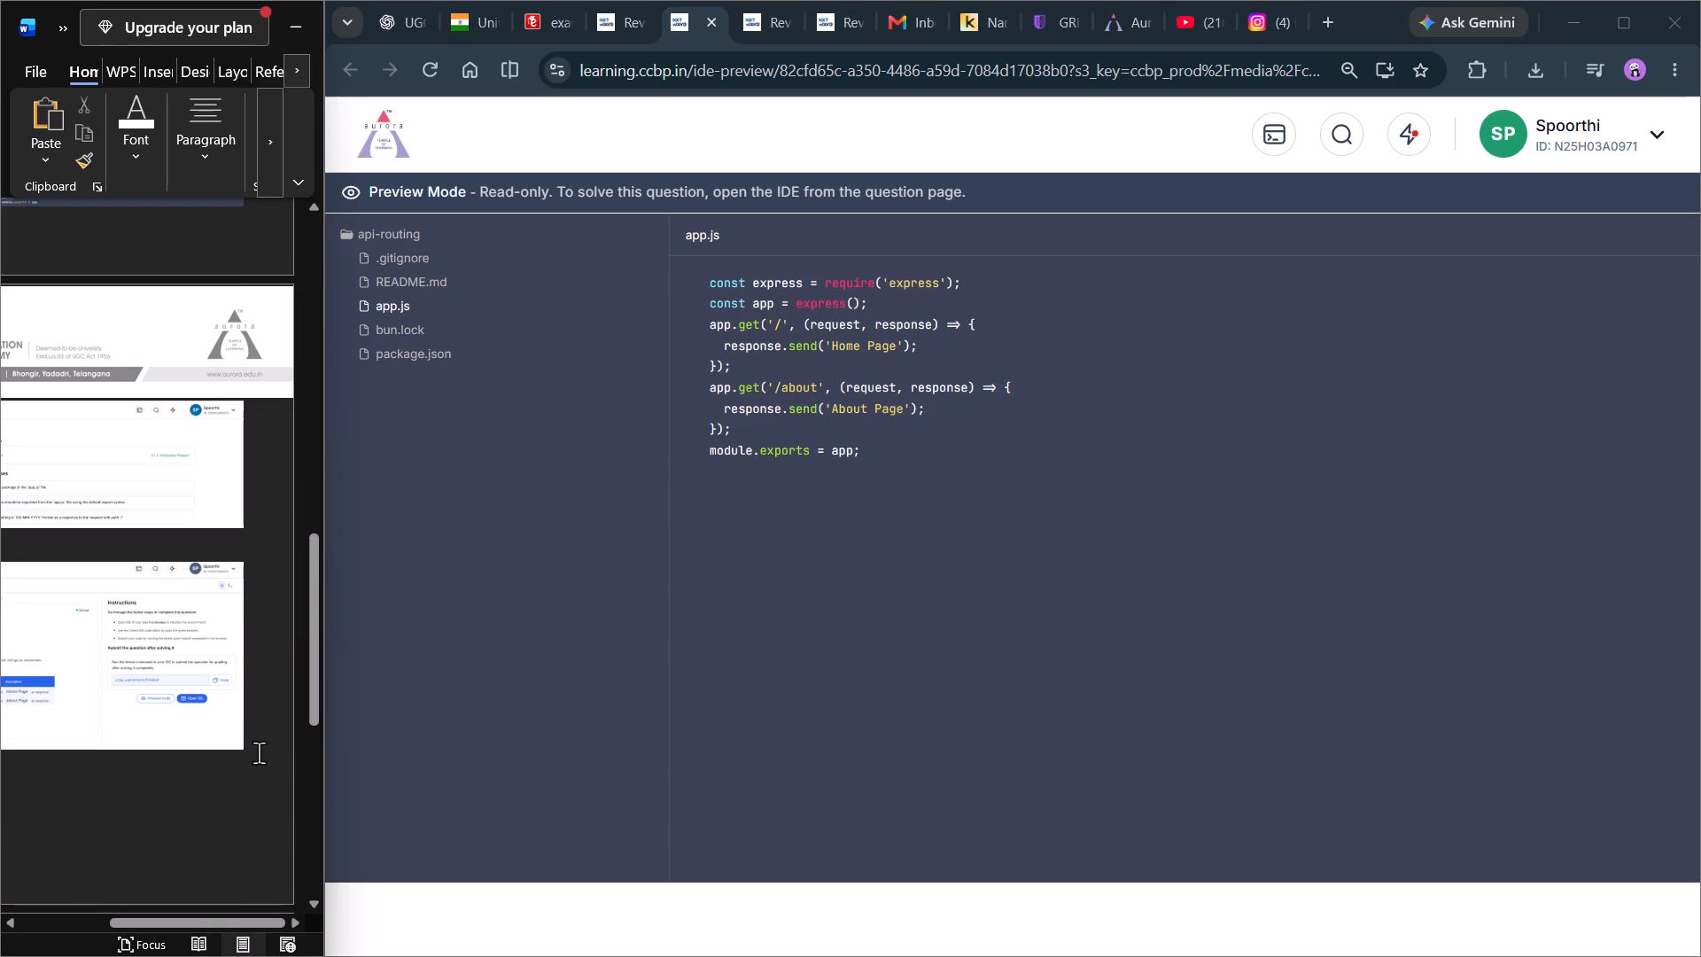
Crop the footer strip off the bottom of the API Routing question screenshot under "Question-3:".
scroll(259, 752, "down", 4)
scroll(259, 752, "up", 1)
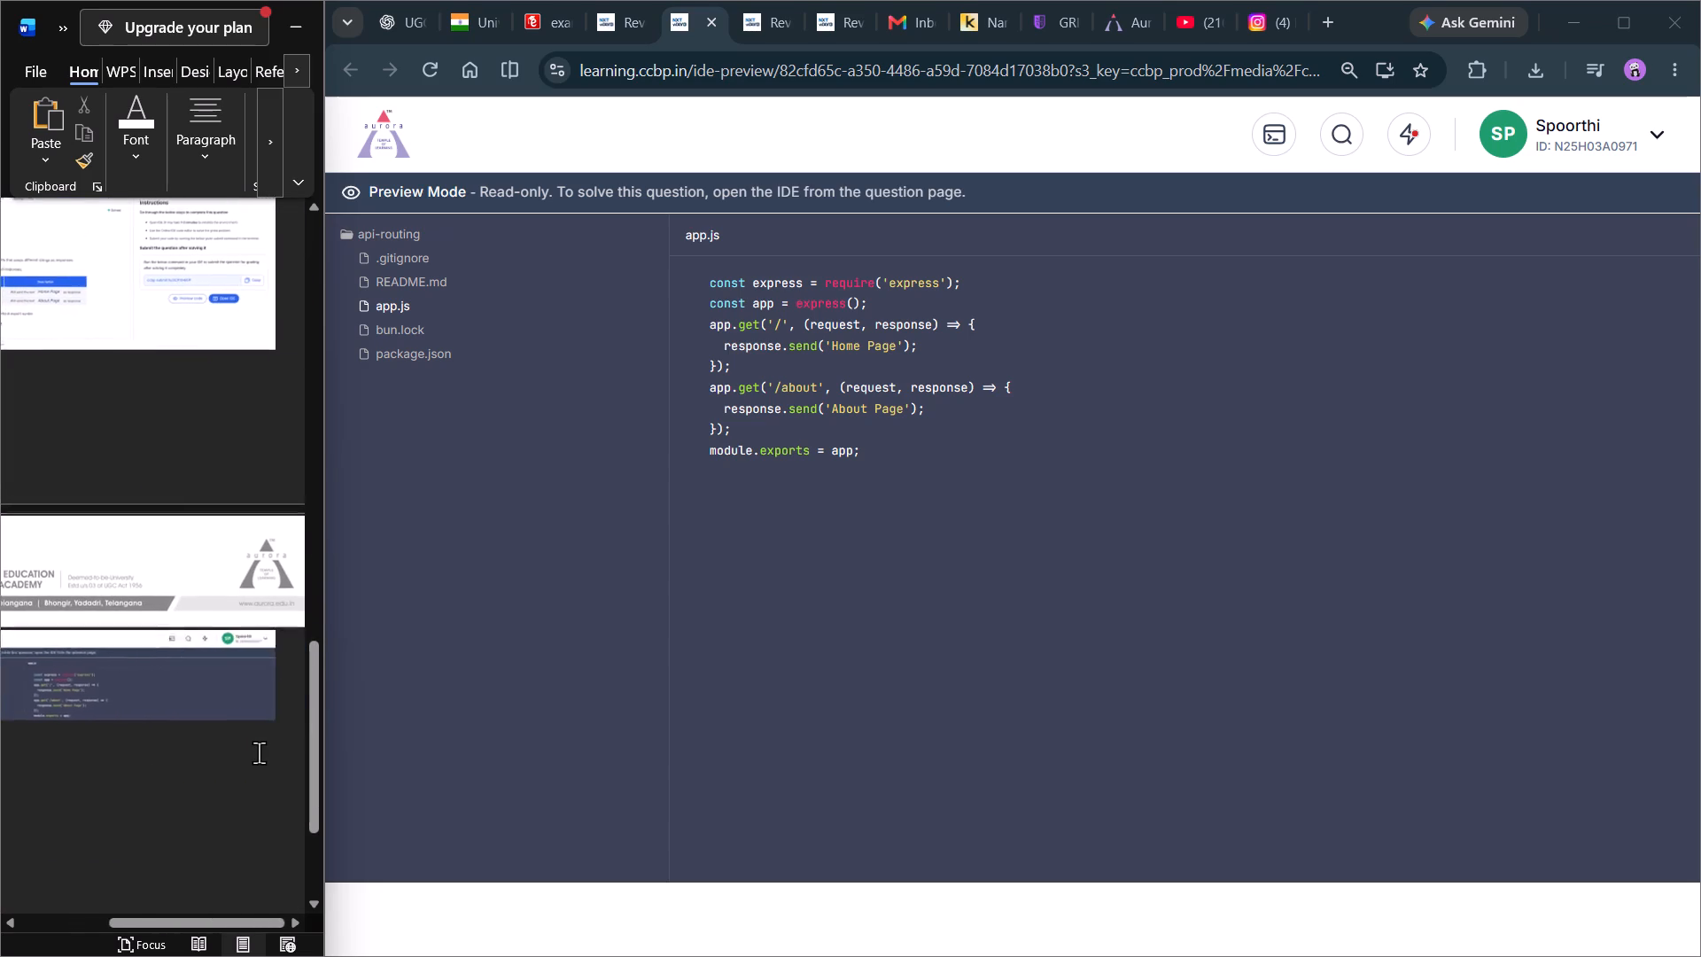
scroll(259, 752, "up", 2)
scroll(259, 752, "right", 3)
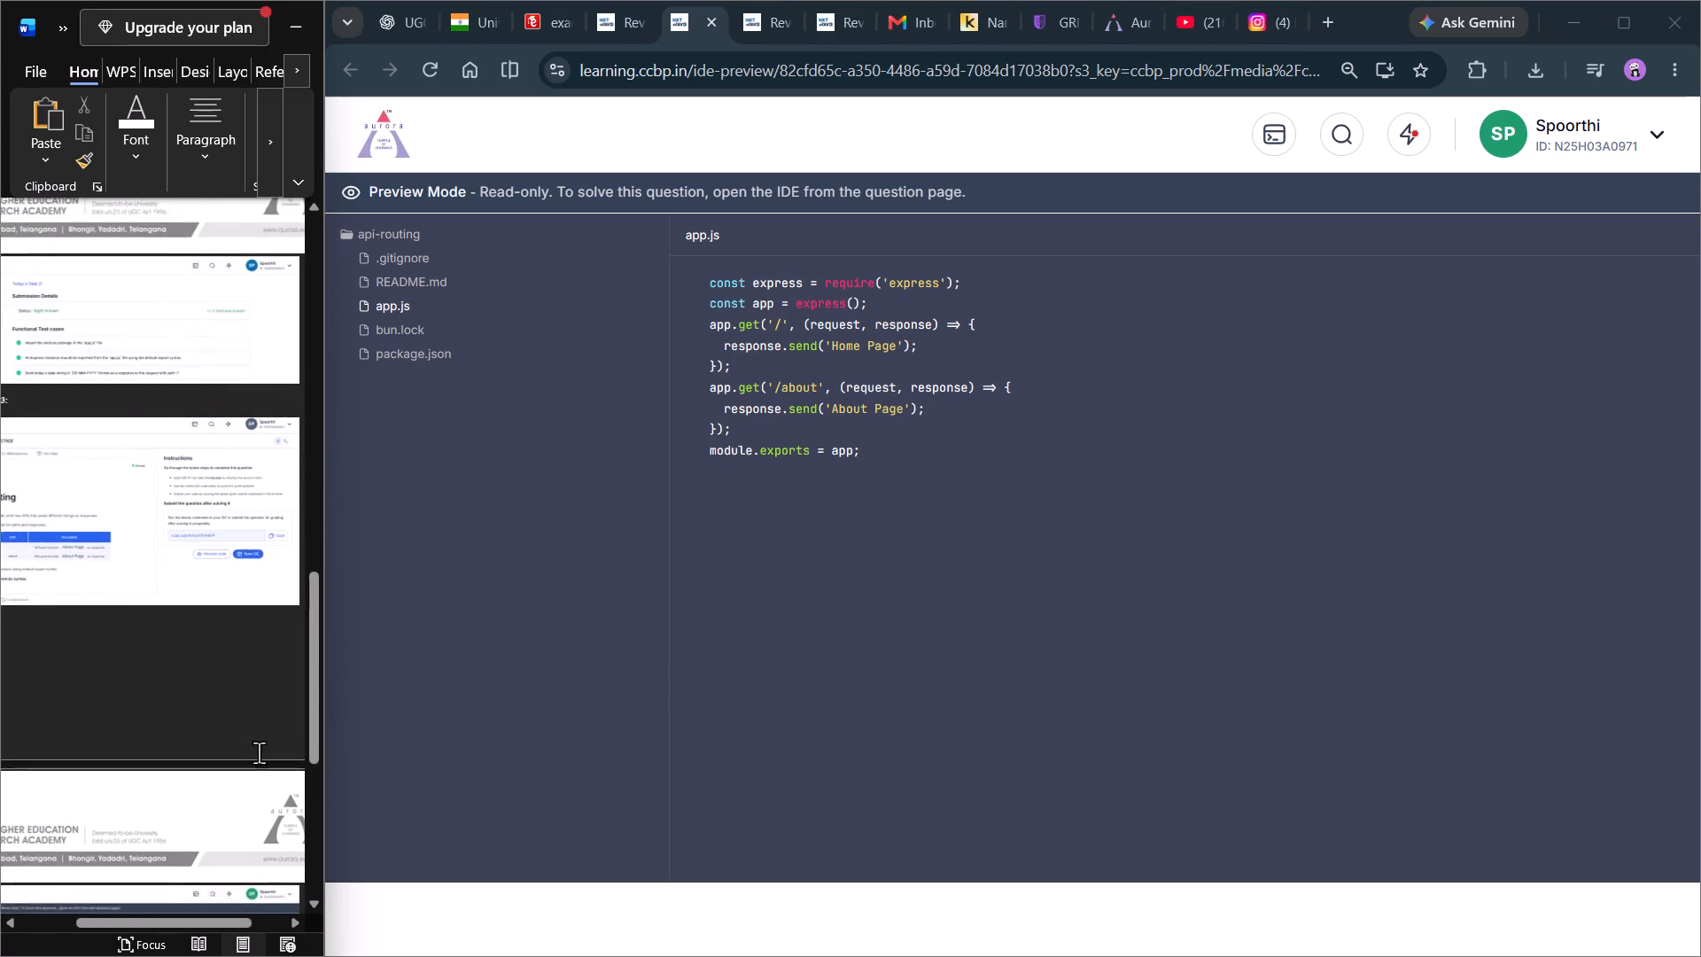
scroll(259, 752, "right", 2)
left_click(243, 579)
right_click(243, 579)
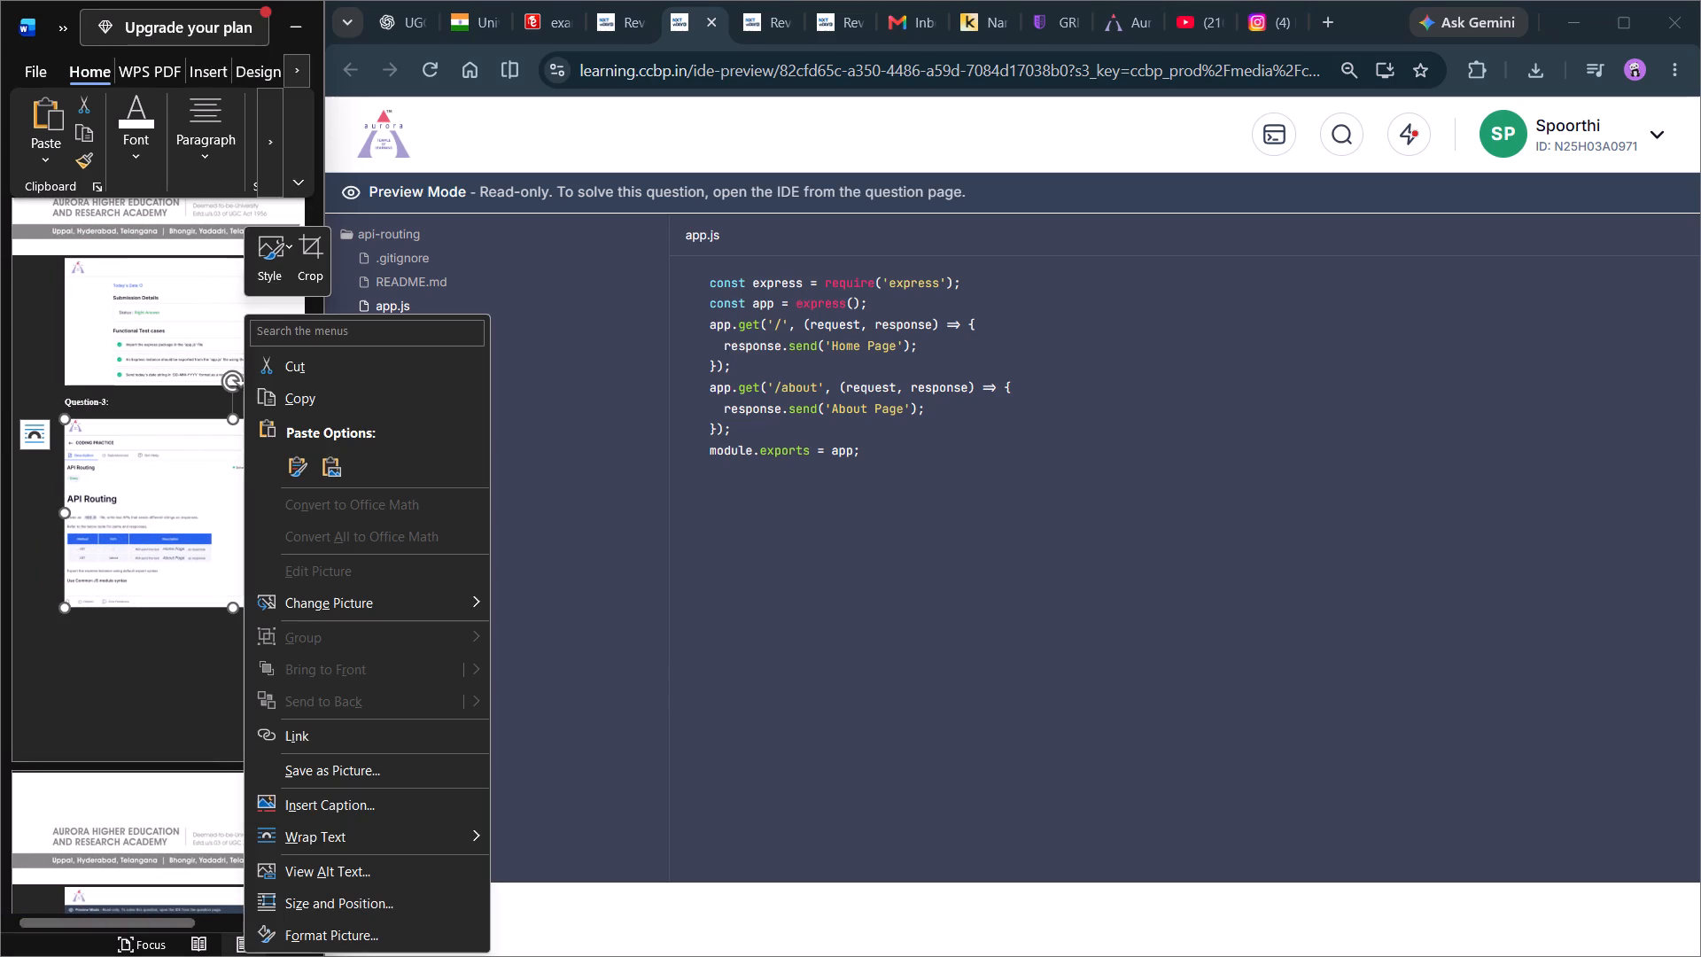
left_click(310, 274)
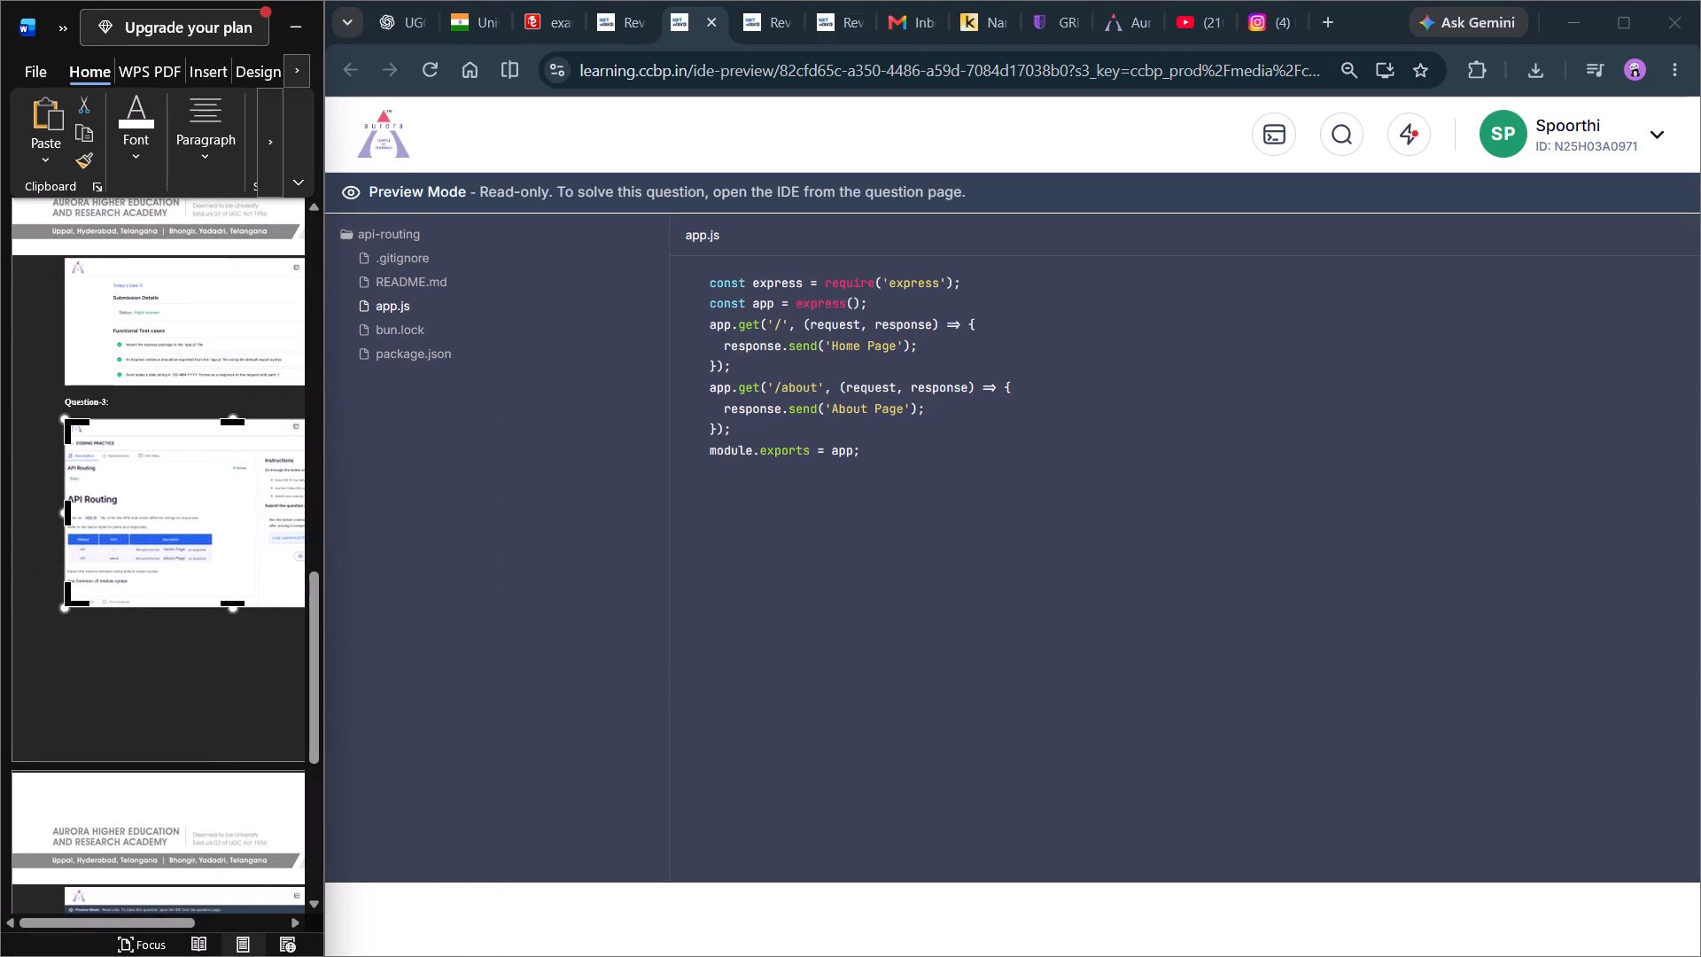
left_click(232, 604)
left_click_drag(232, 604, 232, 597)
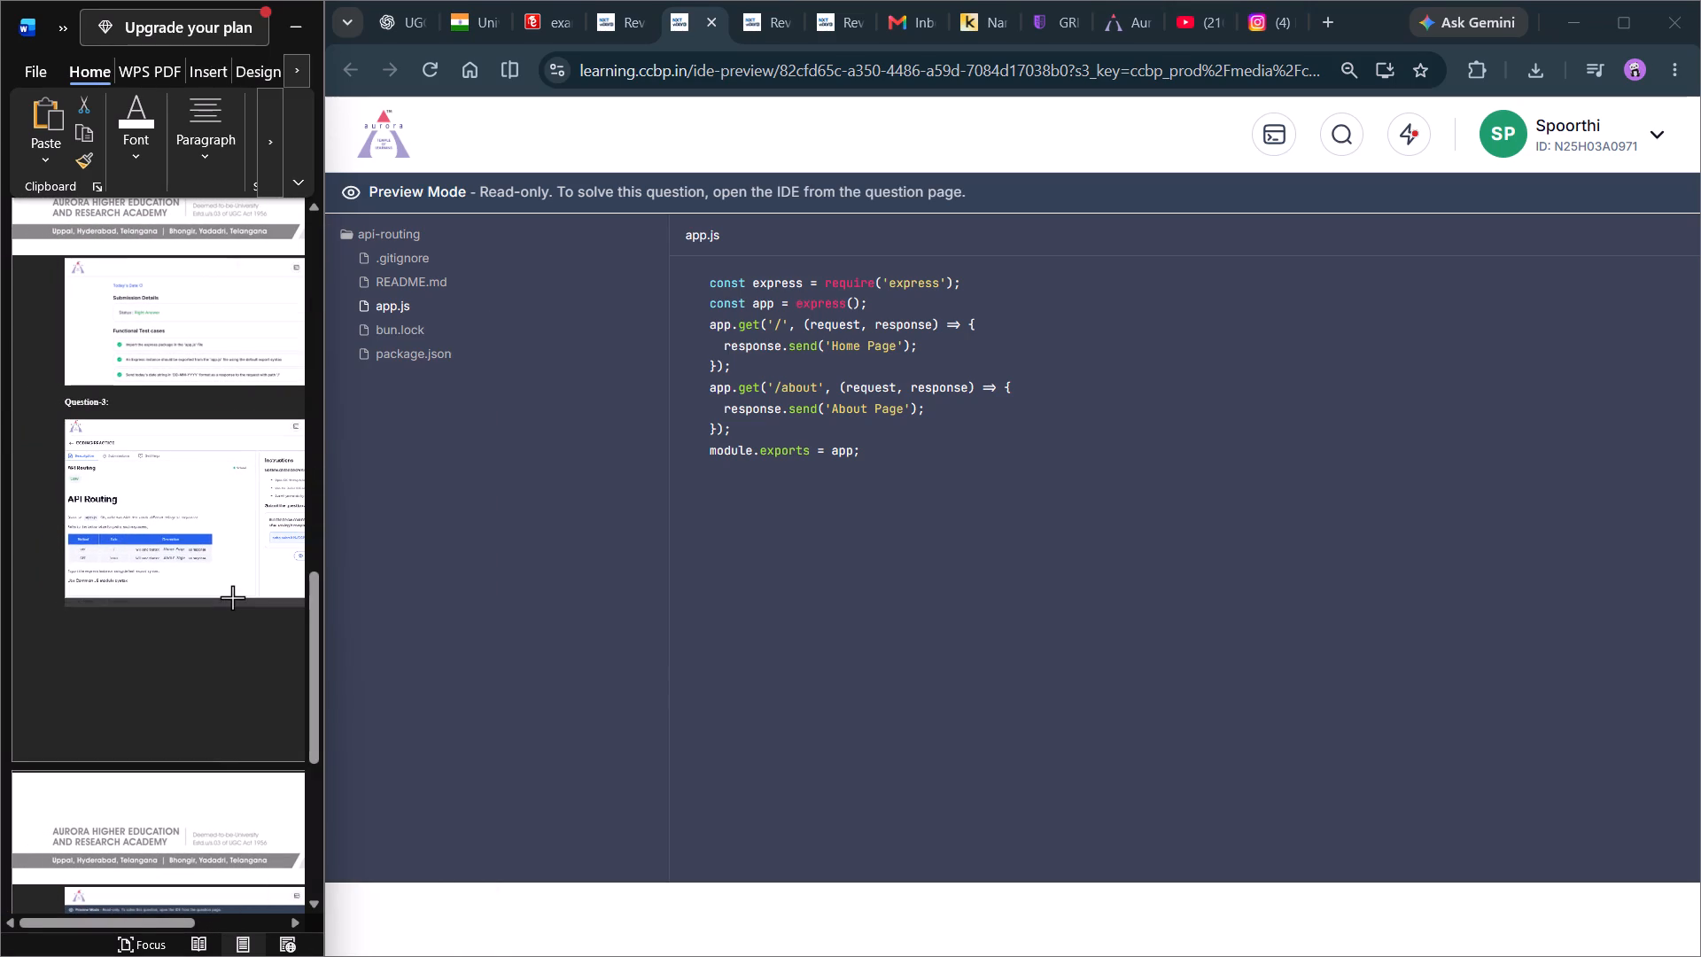
left_click_drag(232, 597, 232, 595)
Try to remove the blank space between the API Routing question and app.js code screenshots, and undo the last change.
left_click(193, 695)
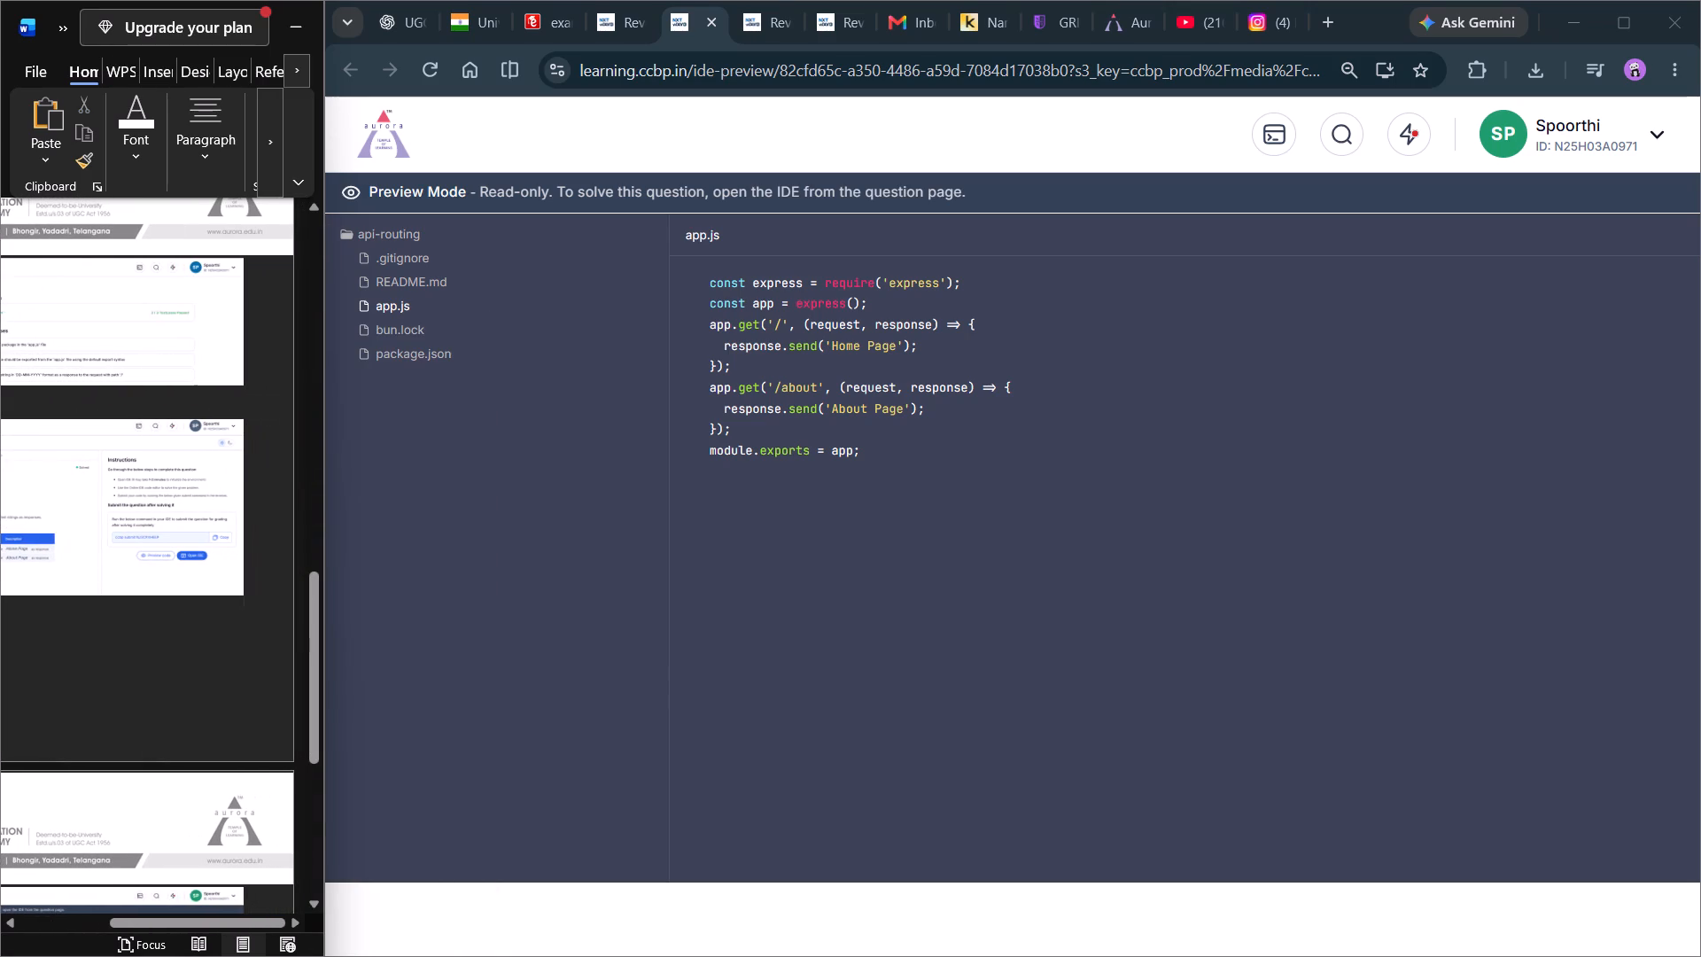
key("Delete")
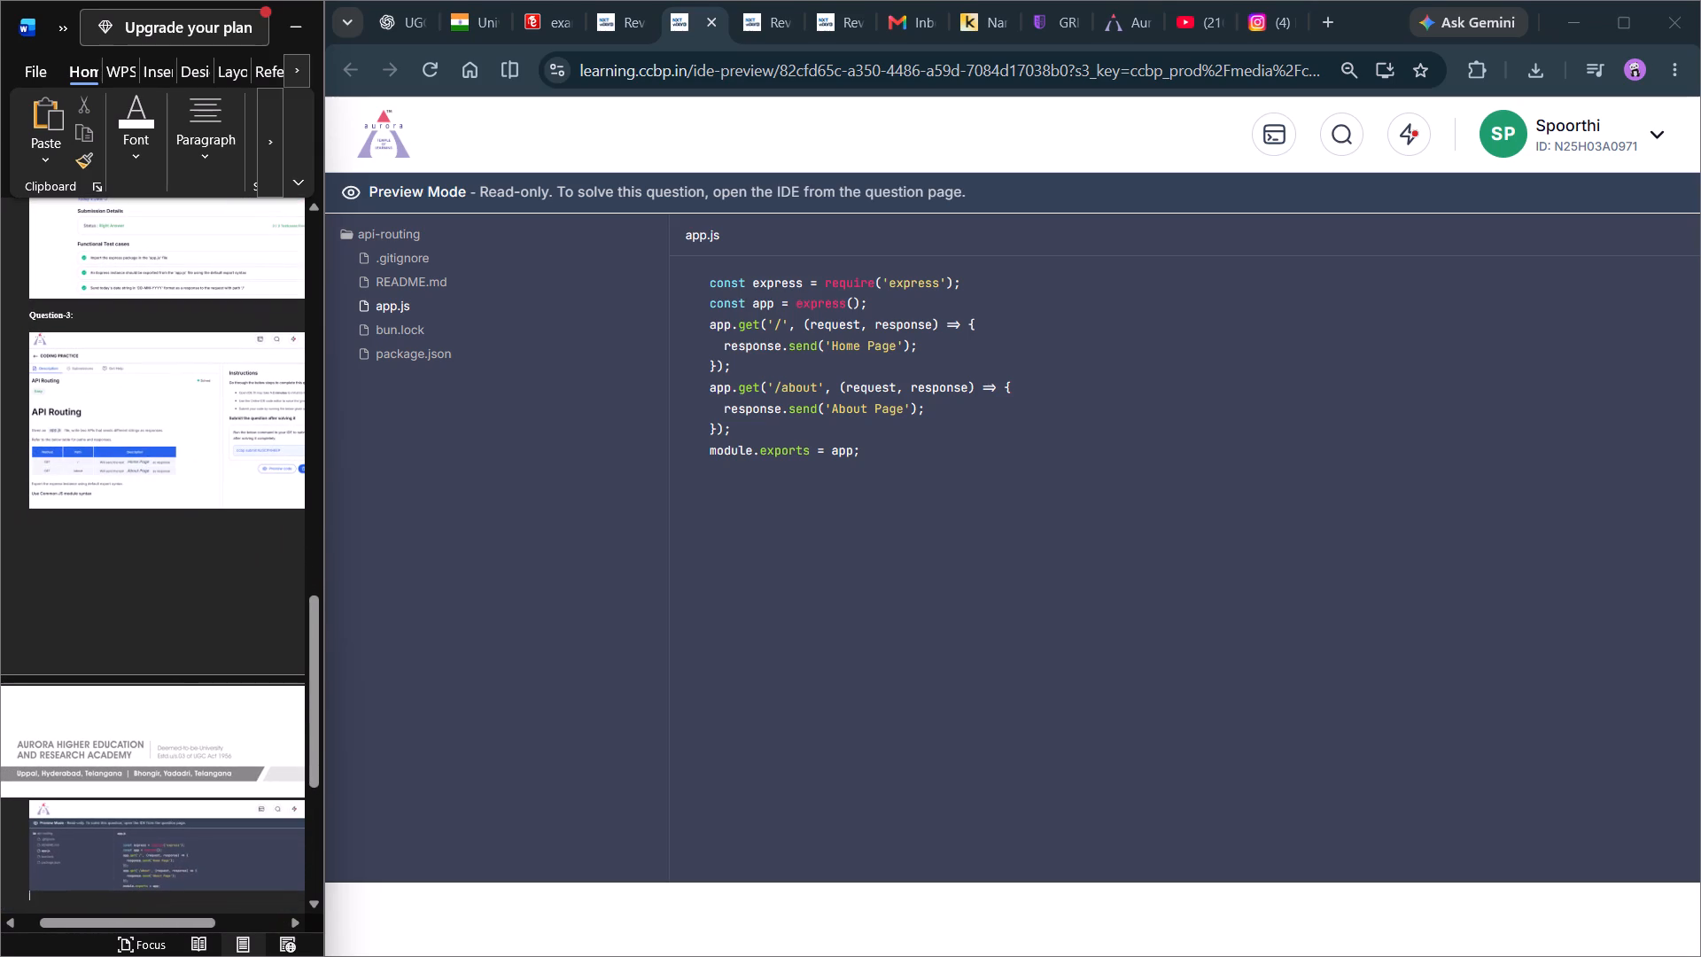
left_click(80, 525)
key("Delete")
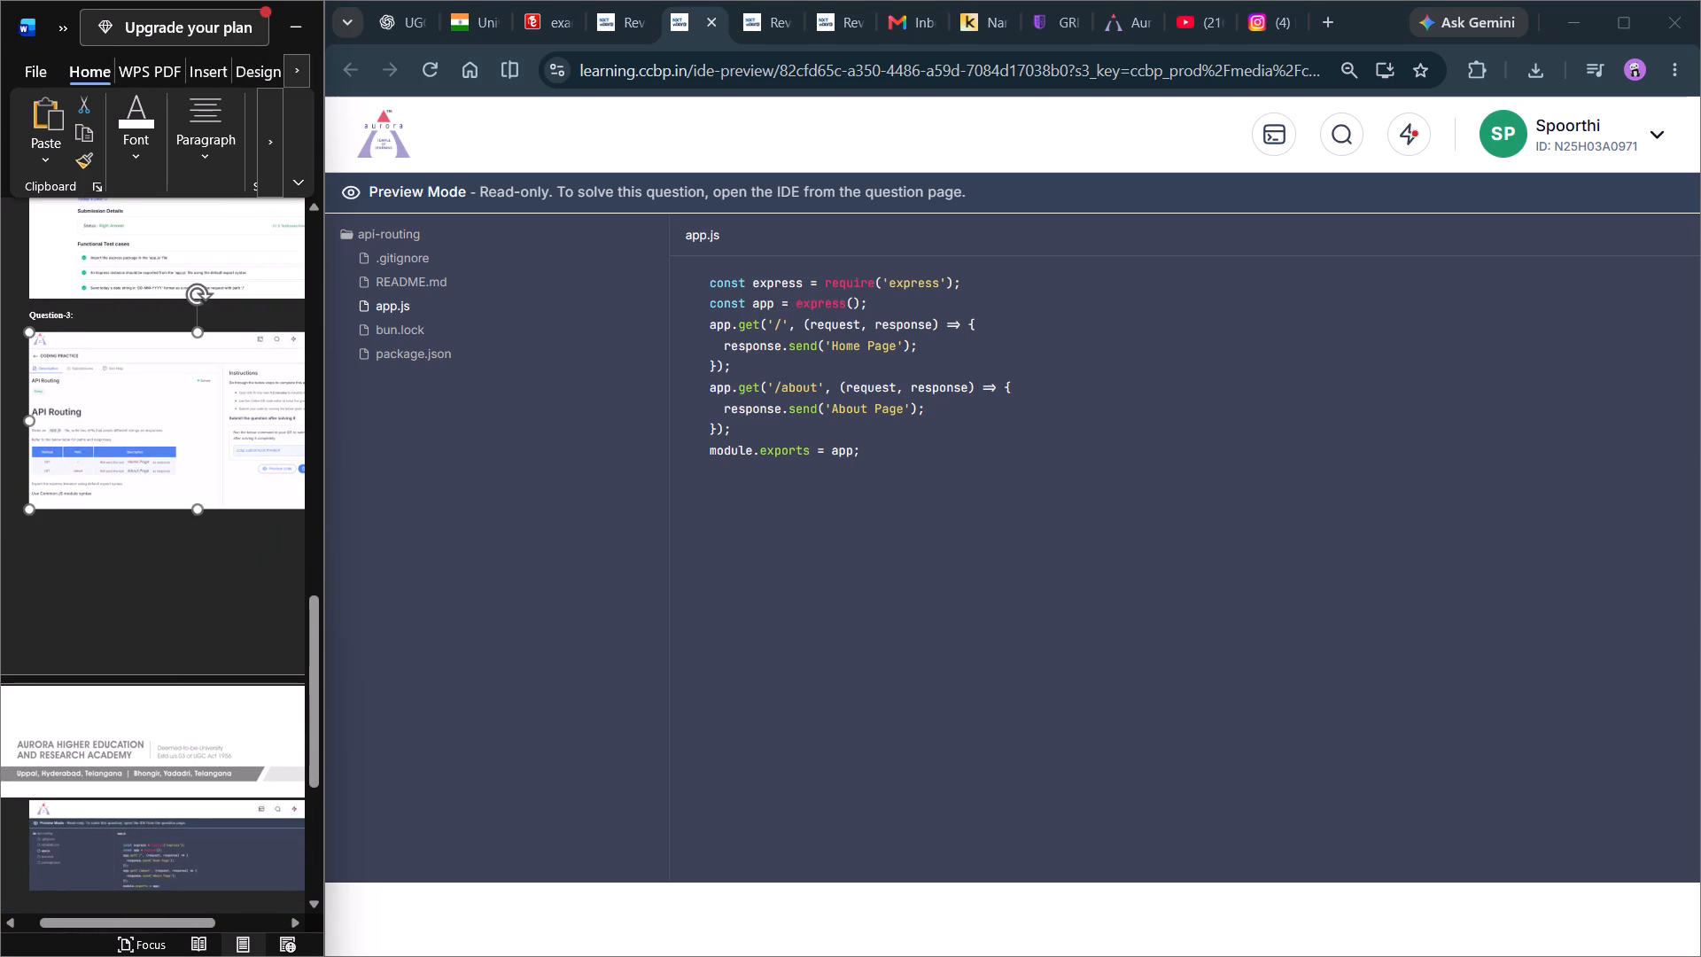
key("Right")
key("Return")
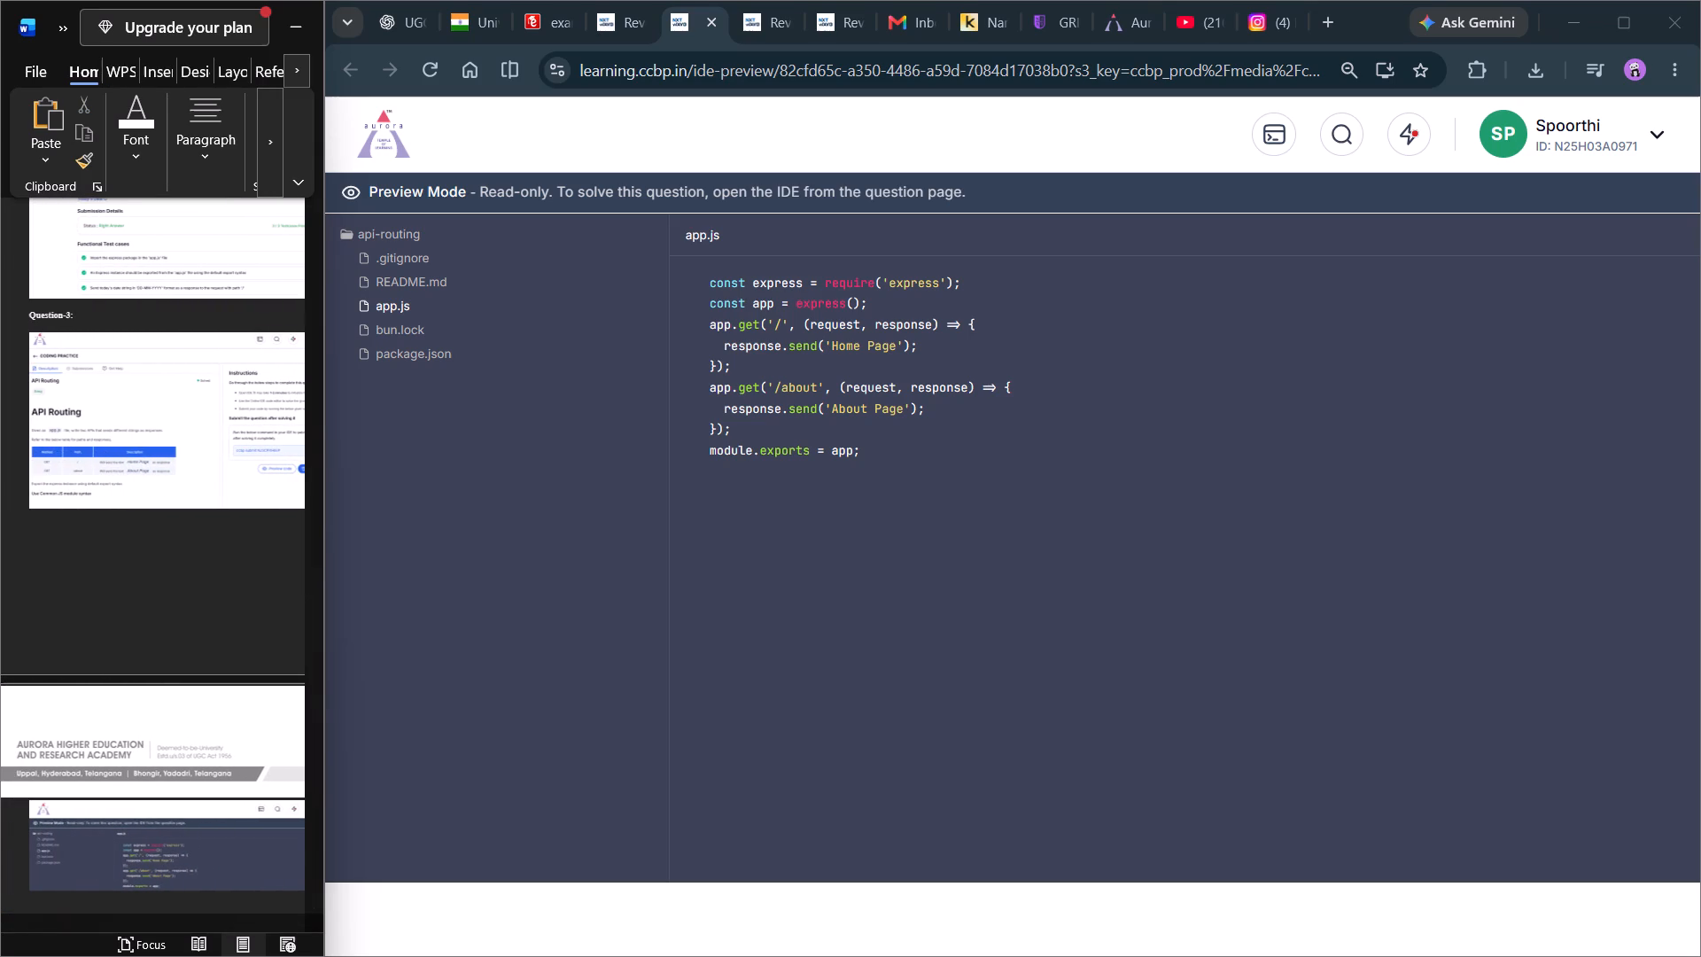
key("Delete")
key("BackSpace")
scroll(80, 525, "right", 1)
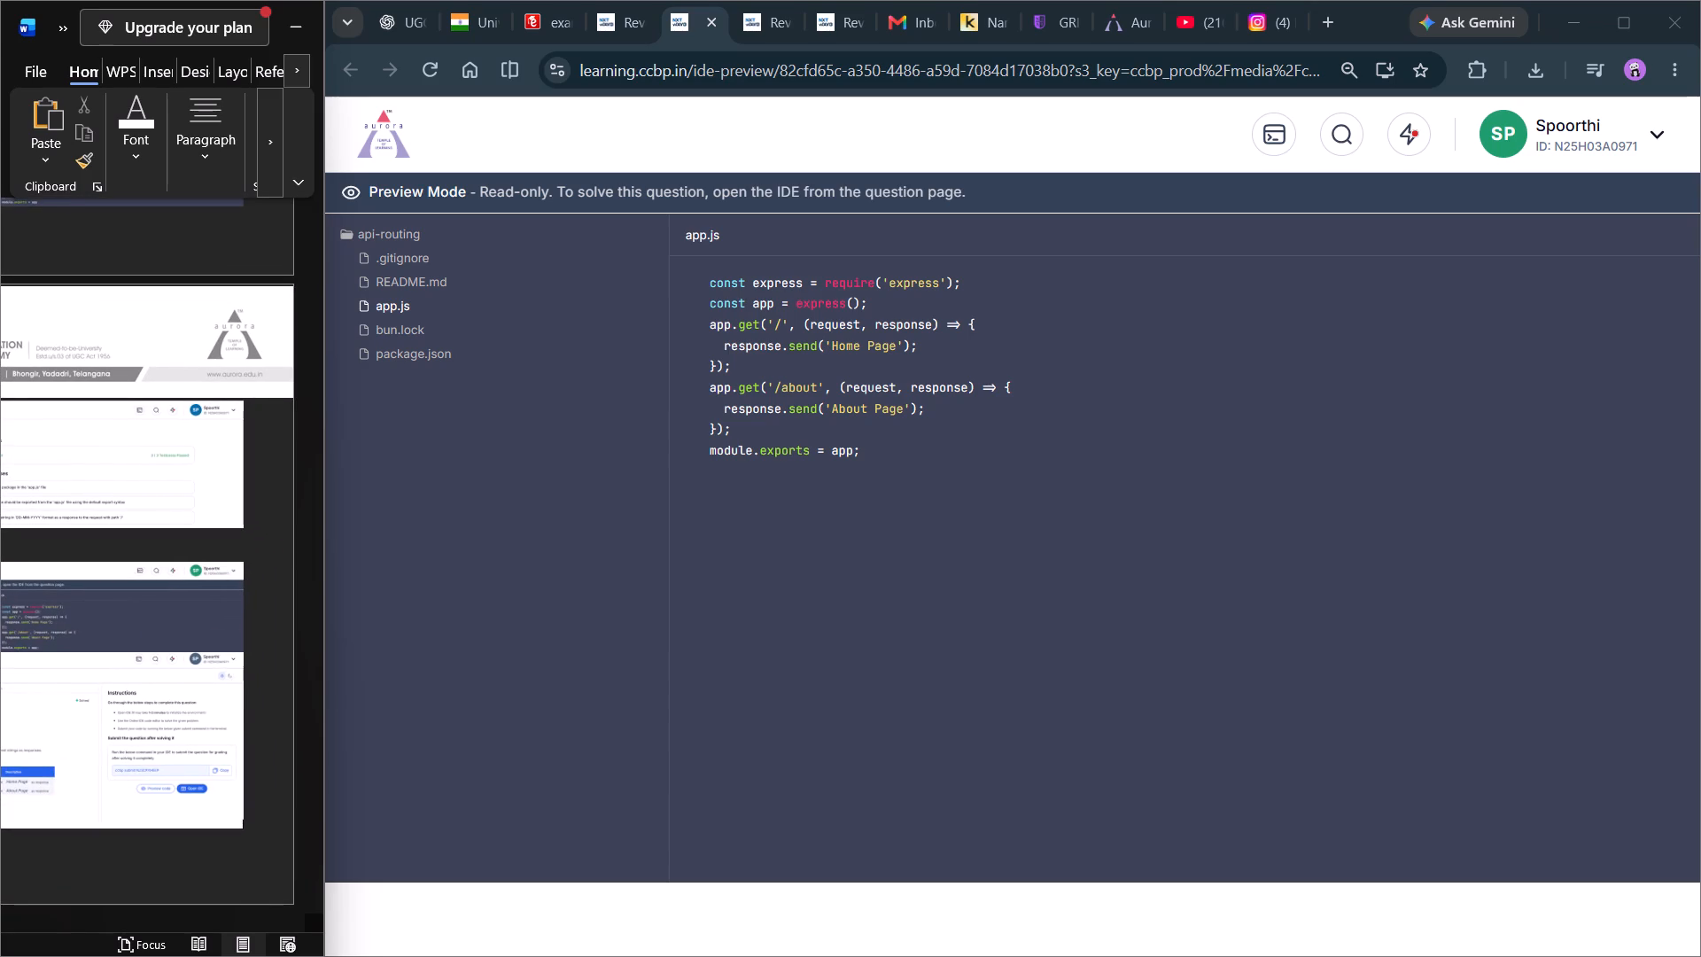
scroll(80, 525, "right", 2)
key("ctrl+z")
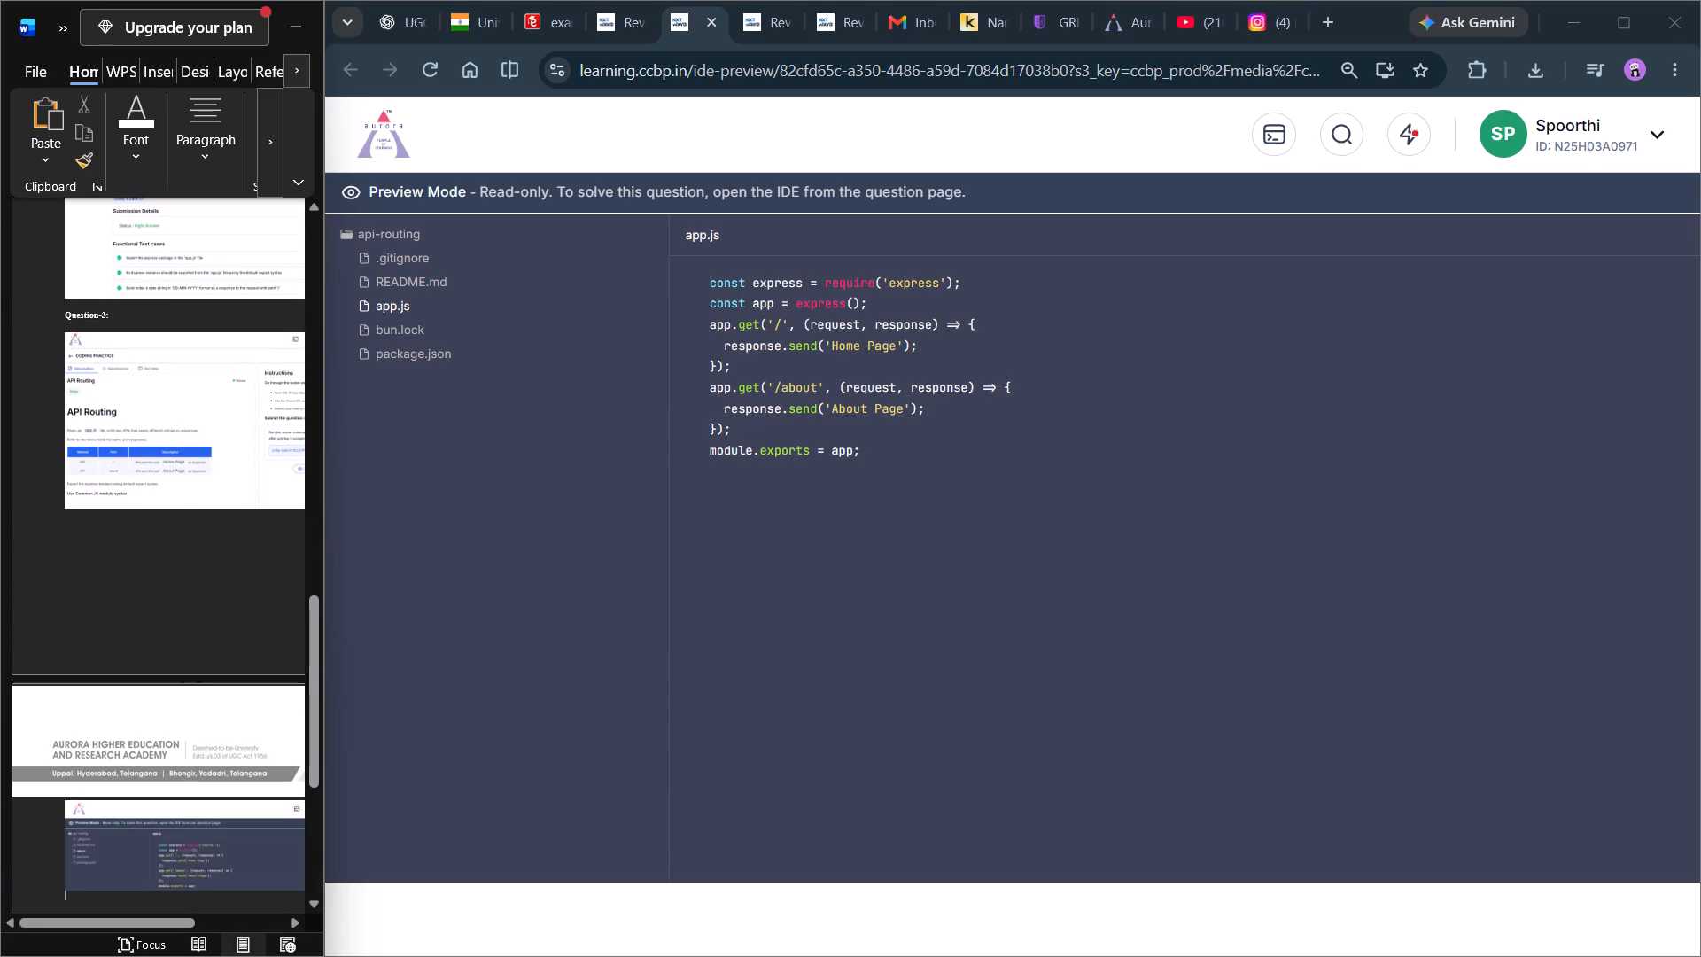
Crop more off the bottom of the API Routing question screenshot, up to the "Use Common JS module syntax" line.
scroll(137, 385, "up", 2)
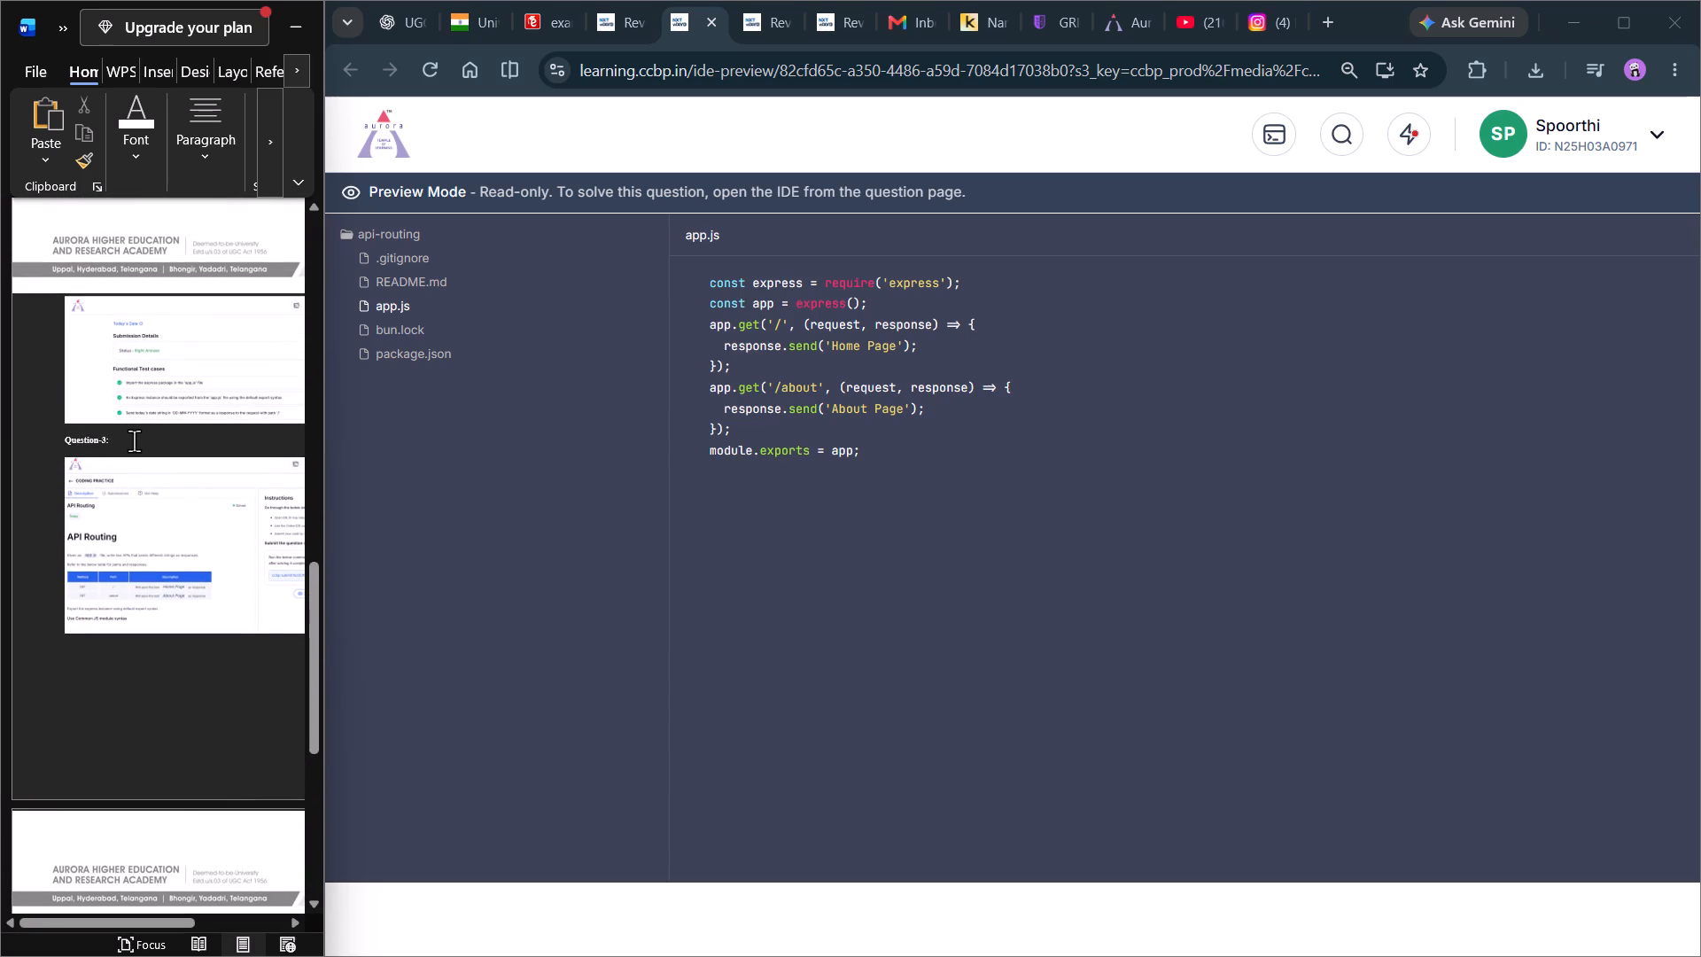
left_click(134, 440)
left_click(140, 517)
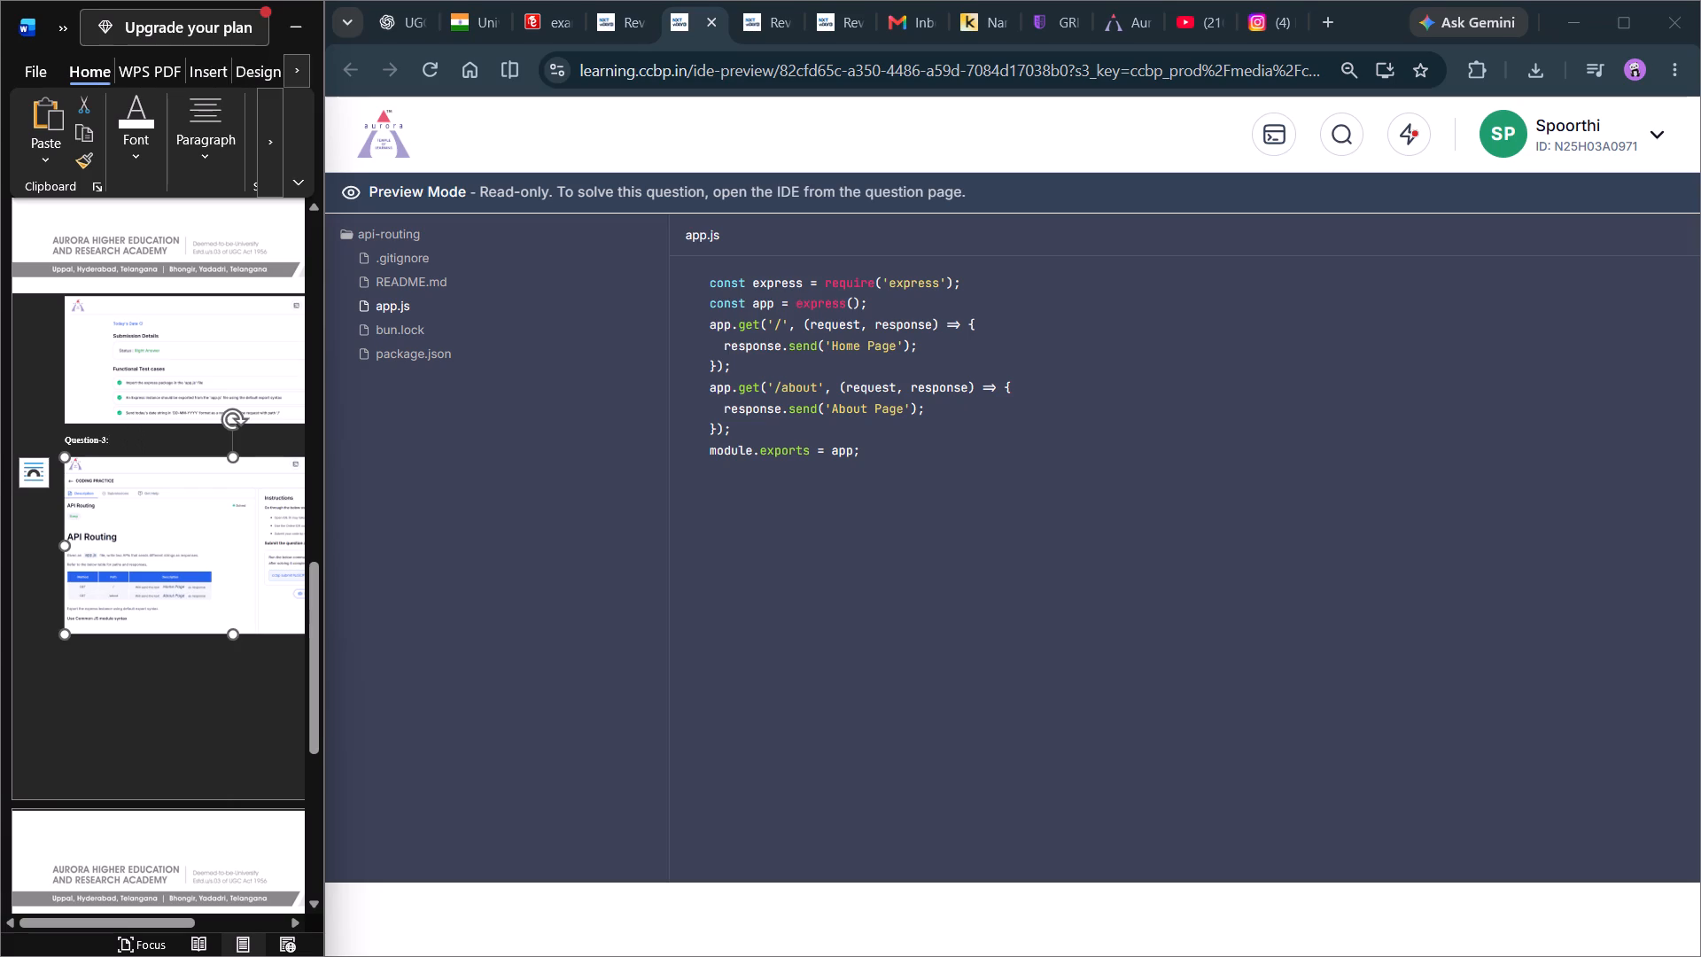
right_click(173, 585)
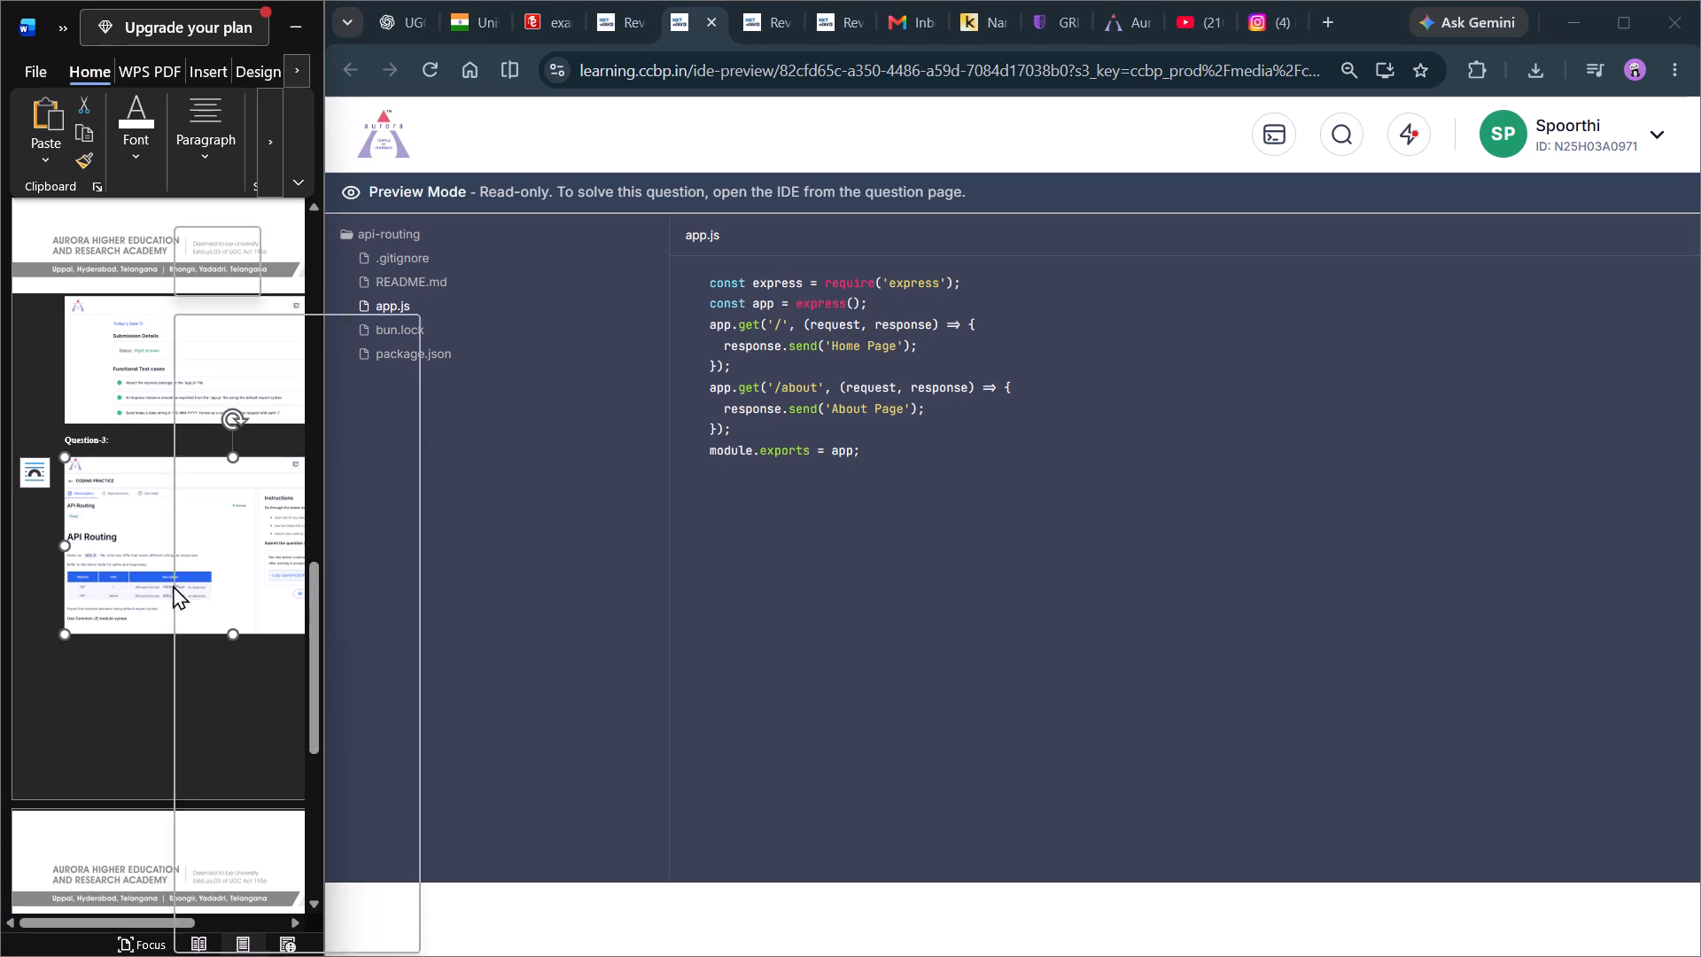
left_click(232, 287)
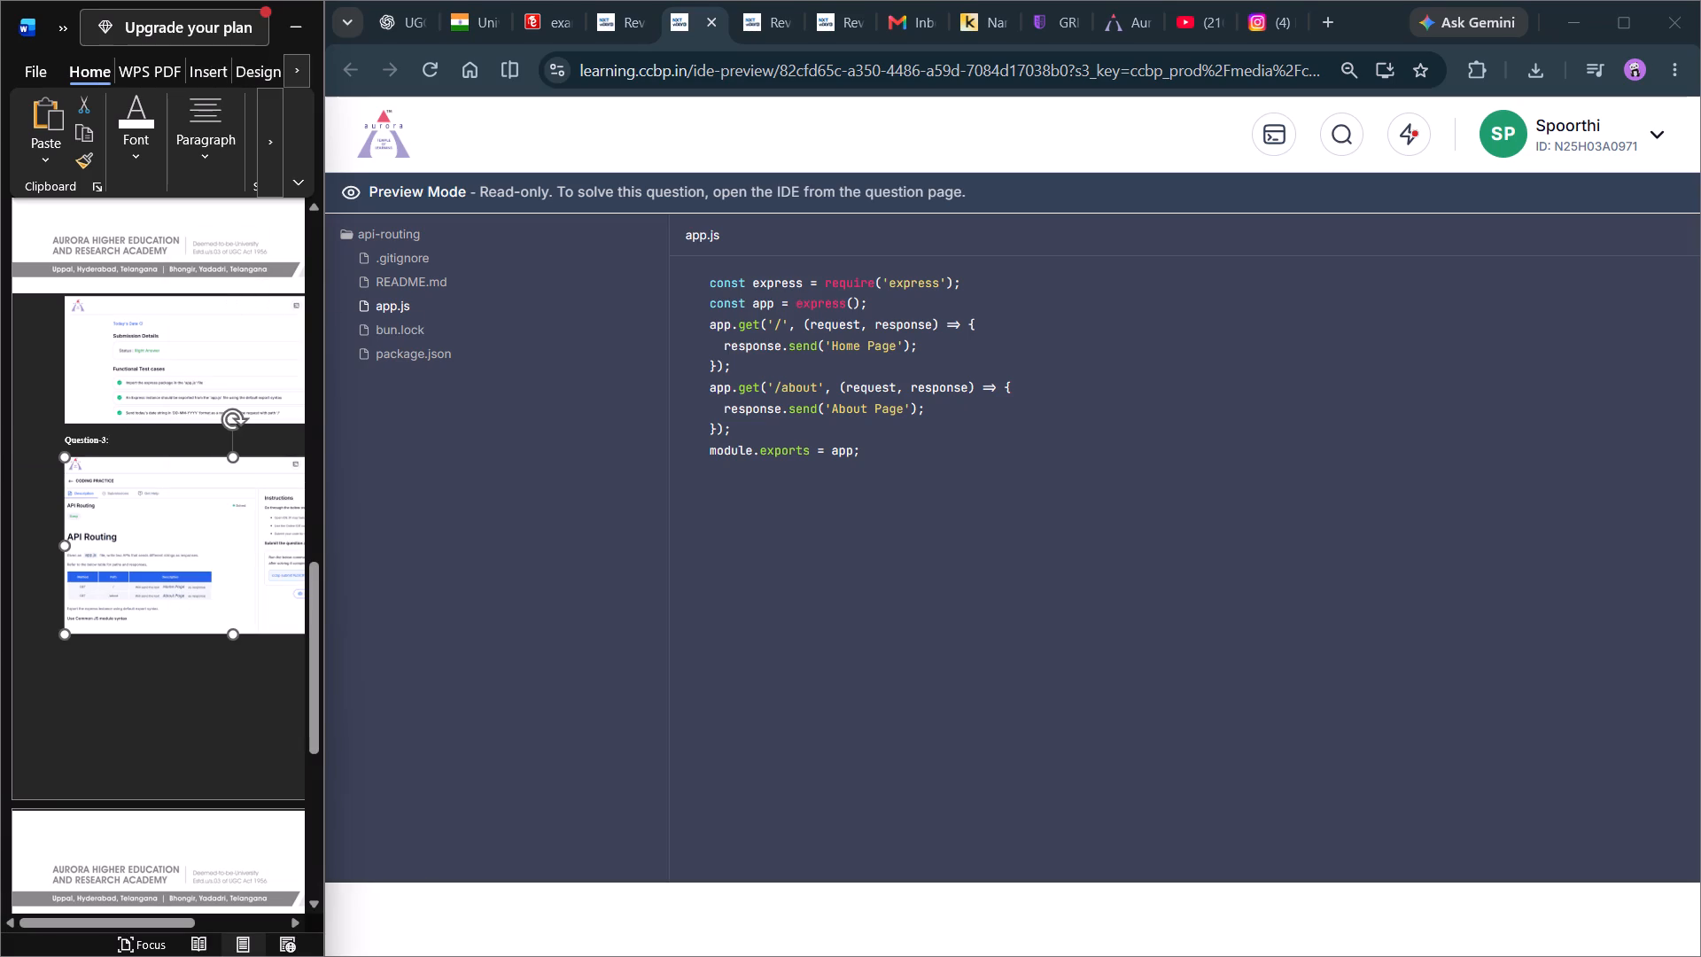
left_click(234, 629)
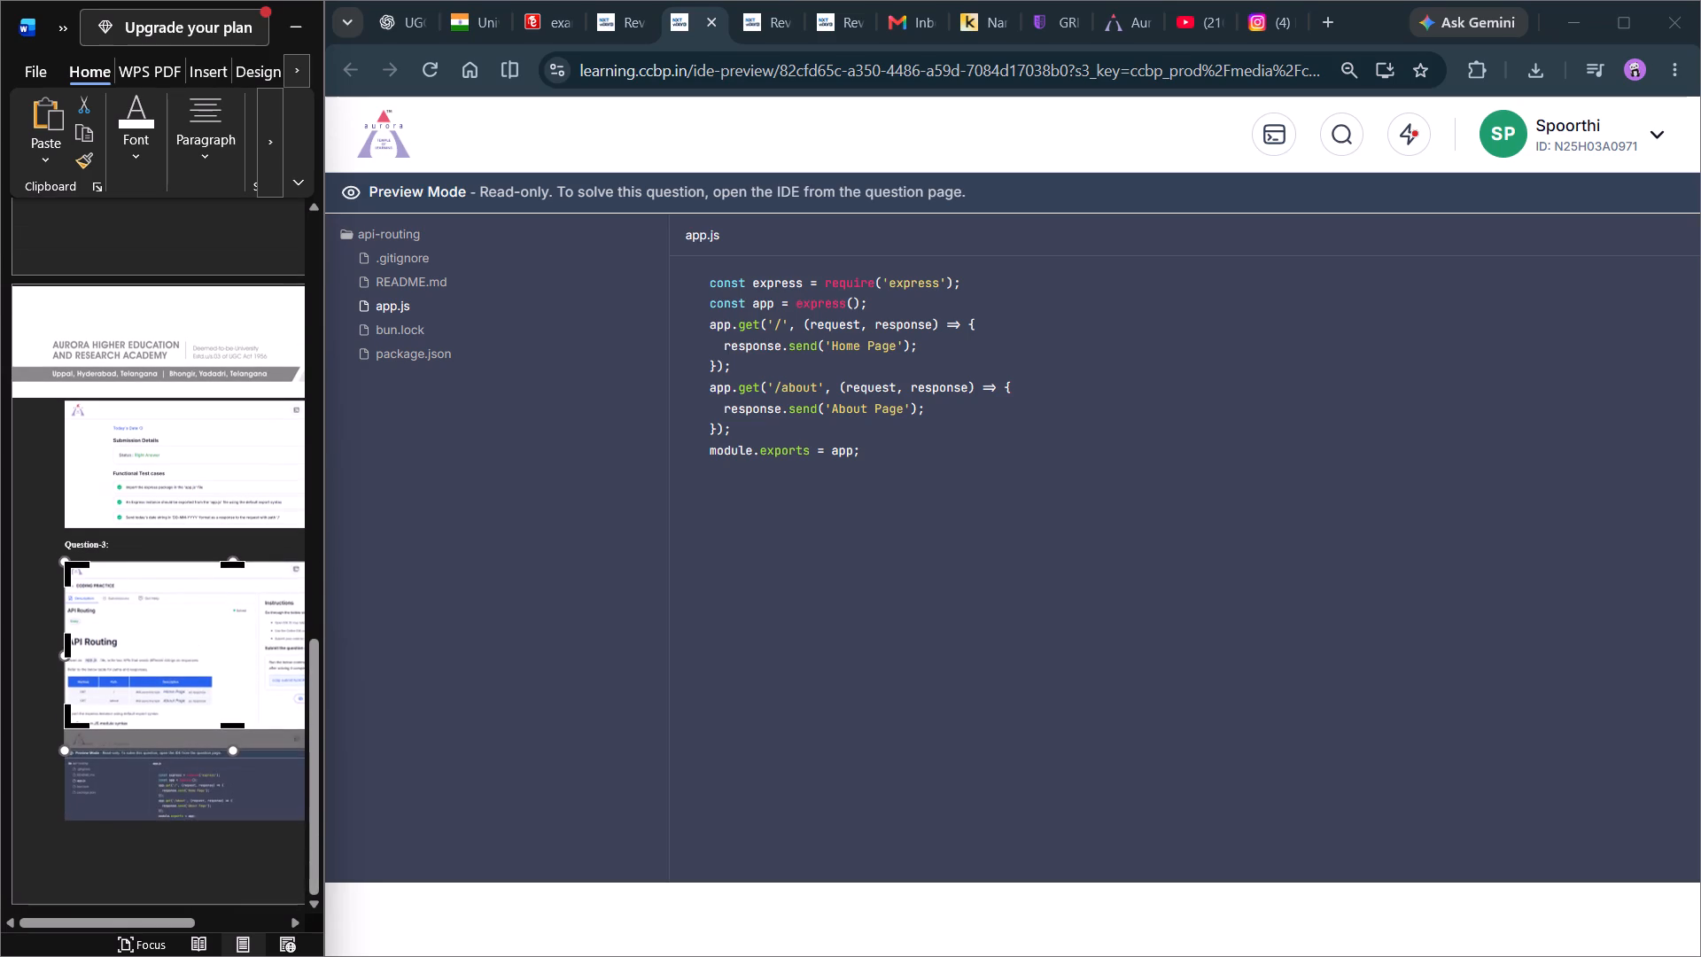
Apply the pending bottom crop to the API Routing question screenshot under "Question-3:".
left_click_drag(0, 747, 34, 758)
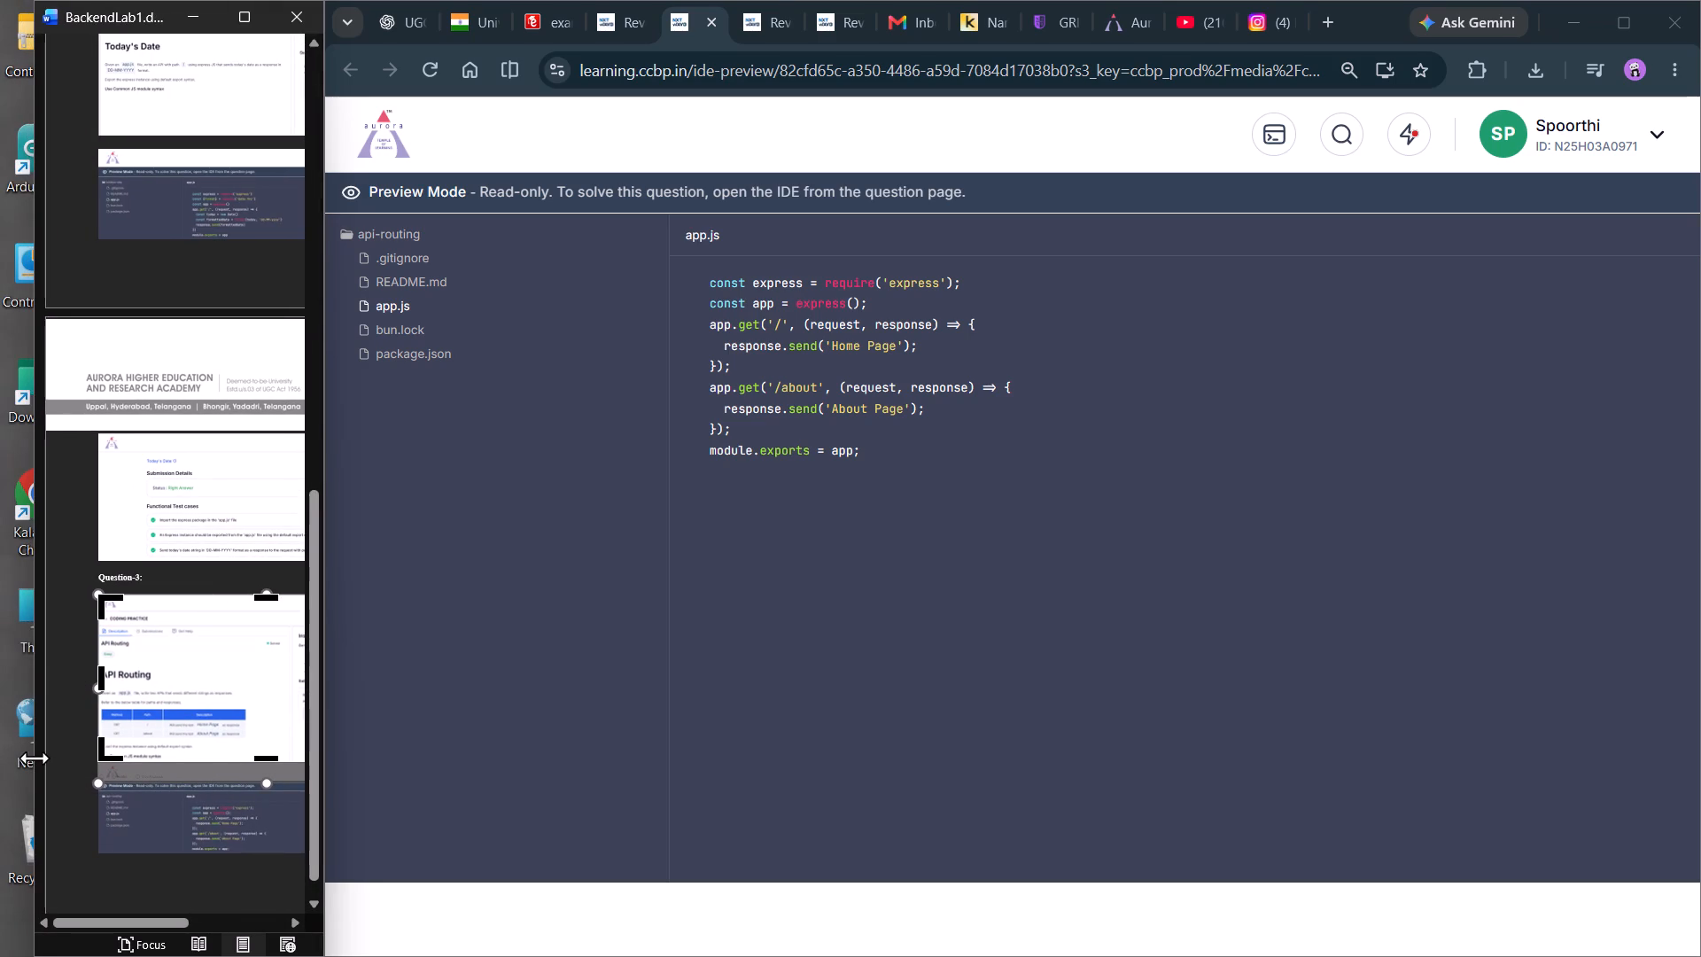
left_click_drag(34, 758, 0, 758)
left_click(98, 779)
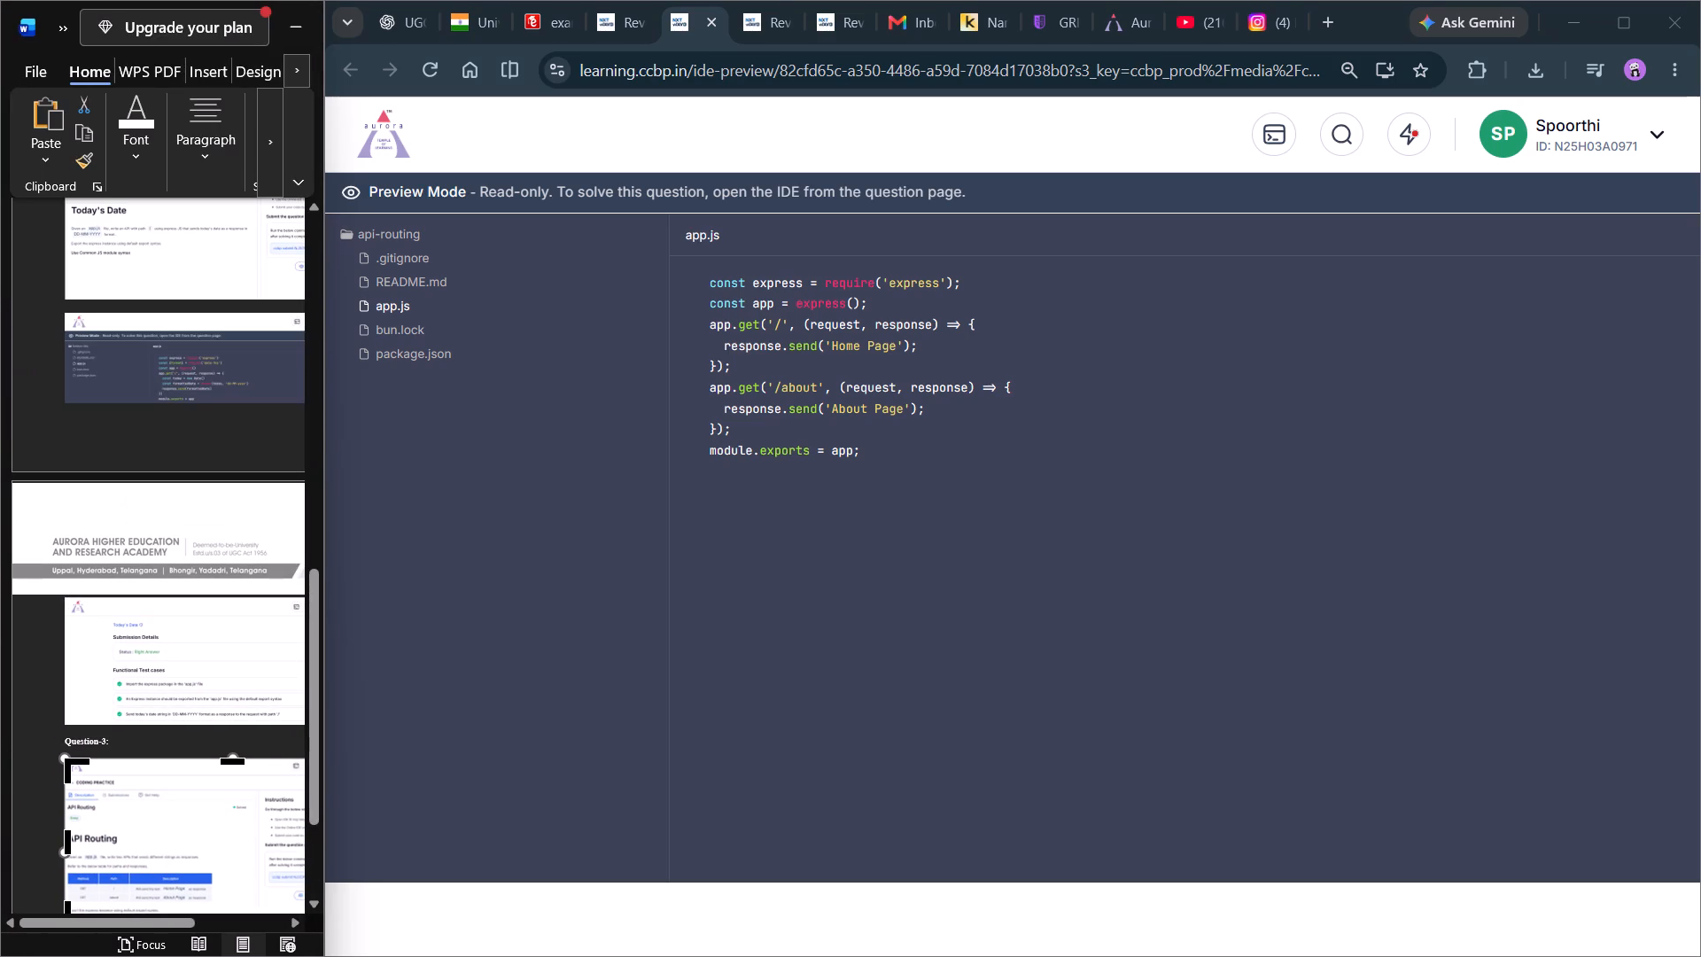
scroll(98, 779, "down", 4)
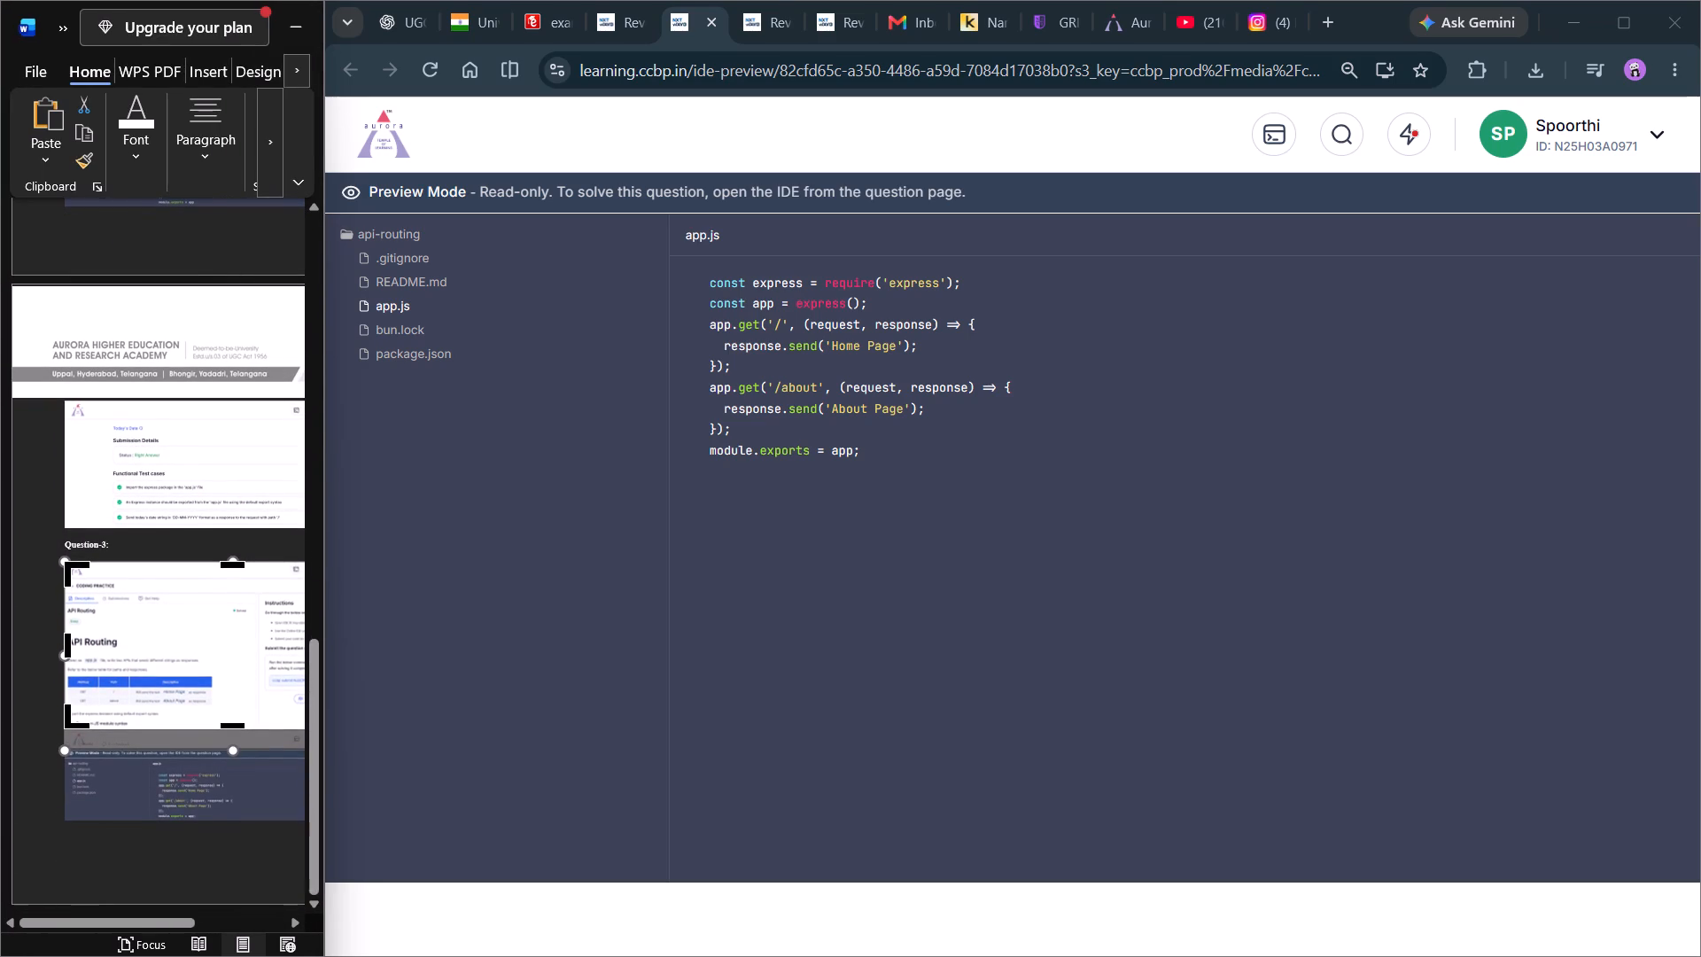
left_click(42, 732)
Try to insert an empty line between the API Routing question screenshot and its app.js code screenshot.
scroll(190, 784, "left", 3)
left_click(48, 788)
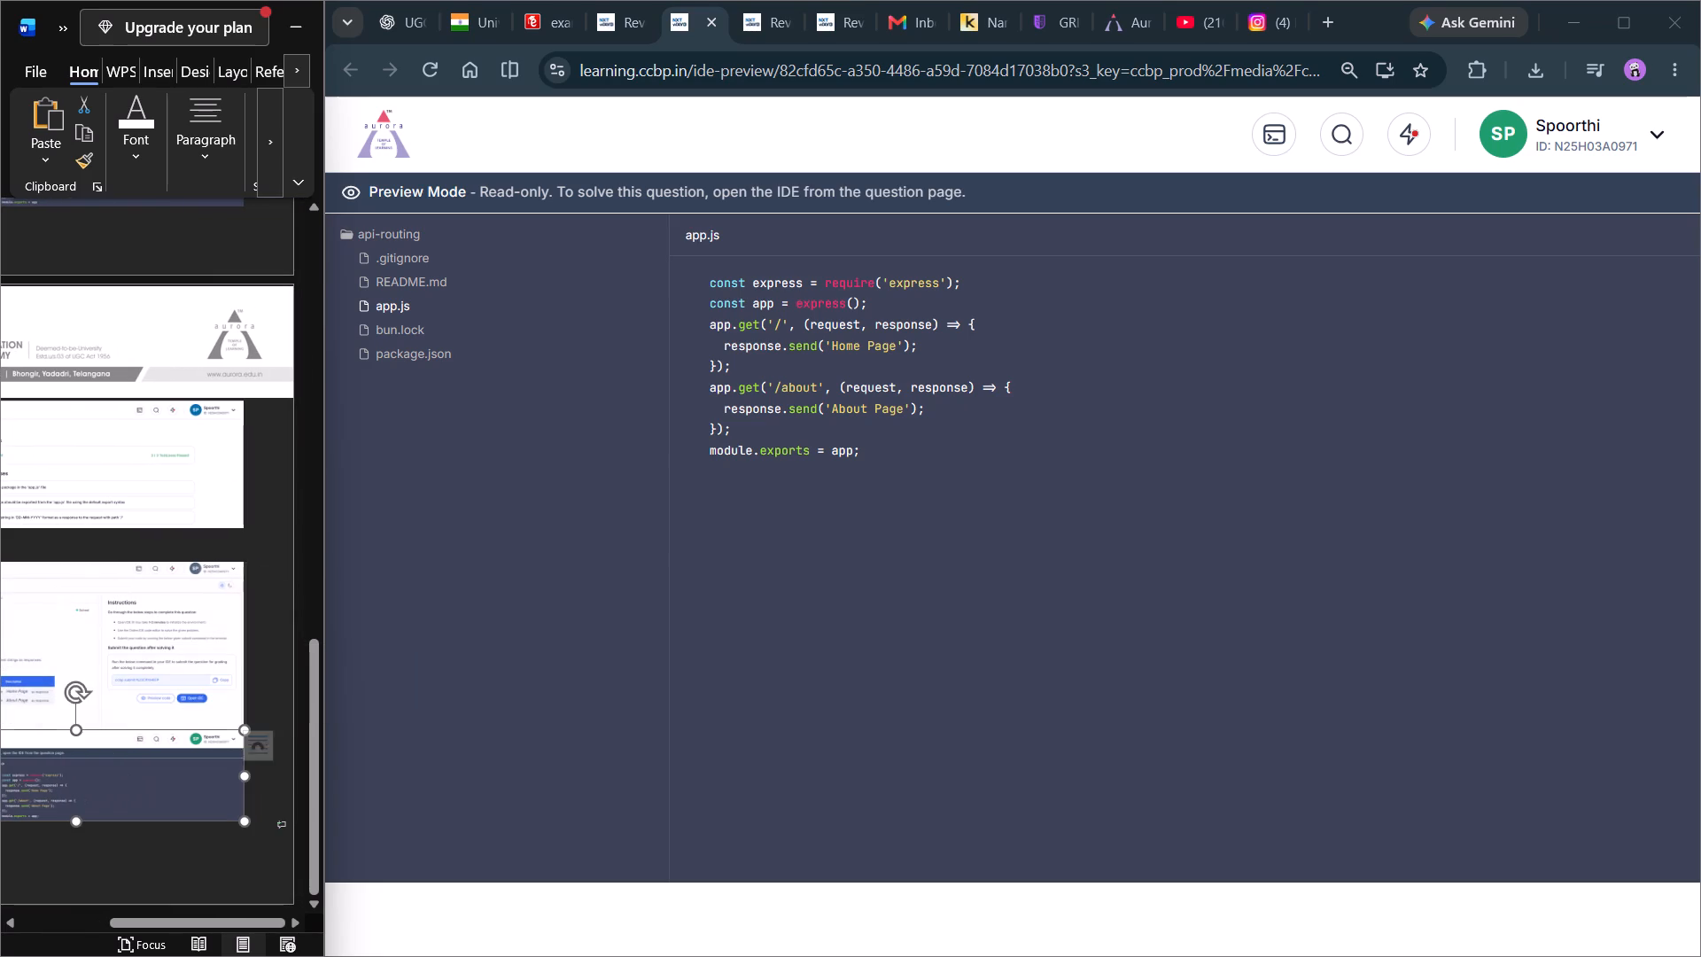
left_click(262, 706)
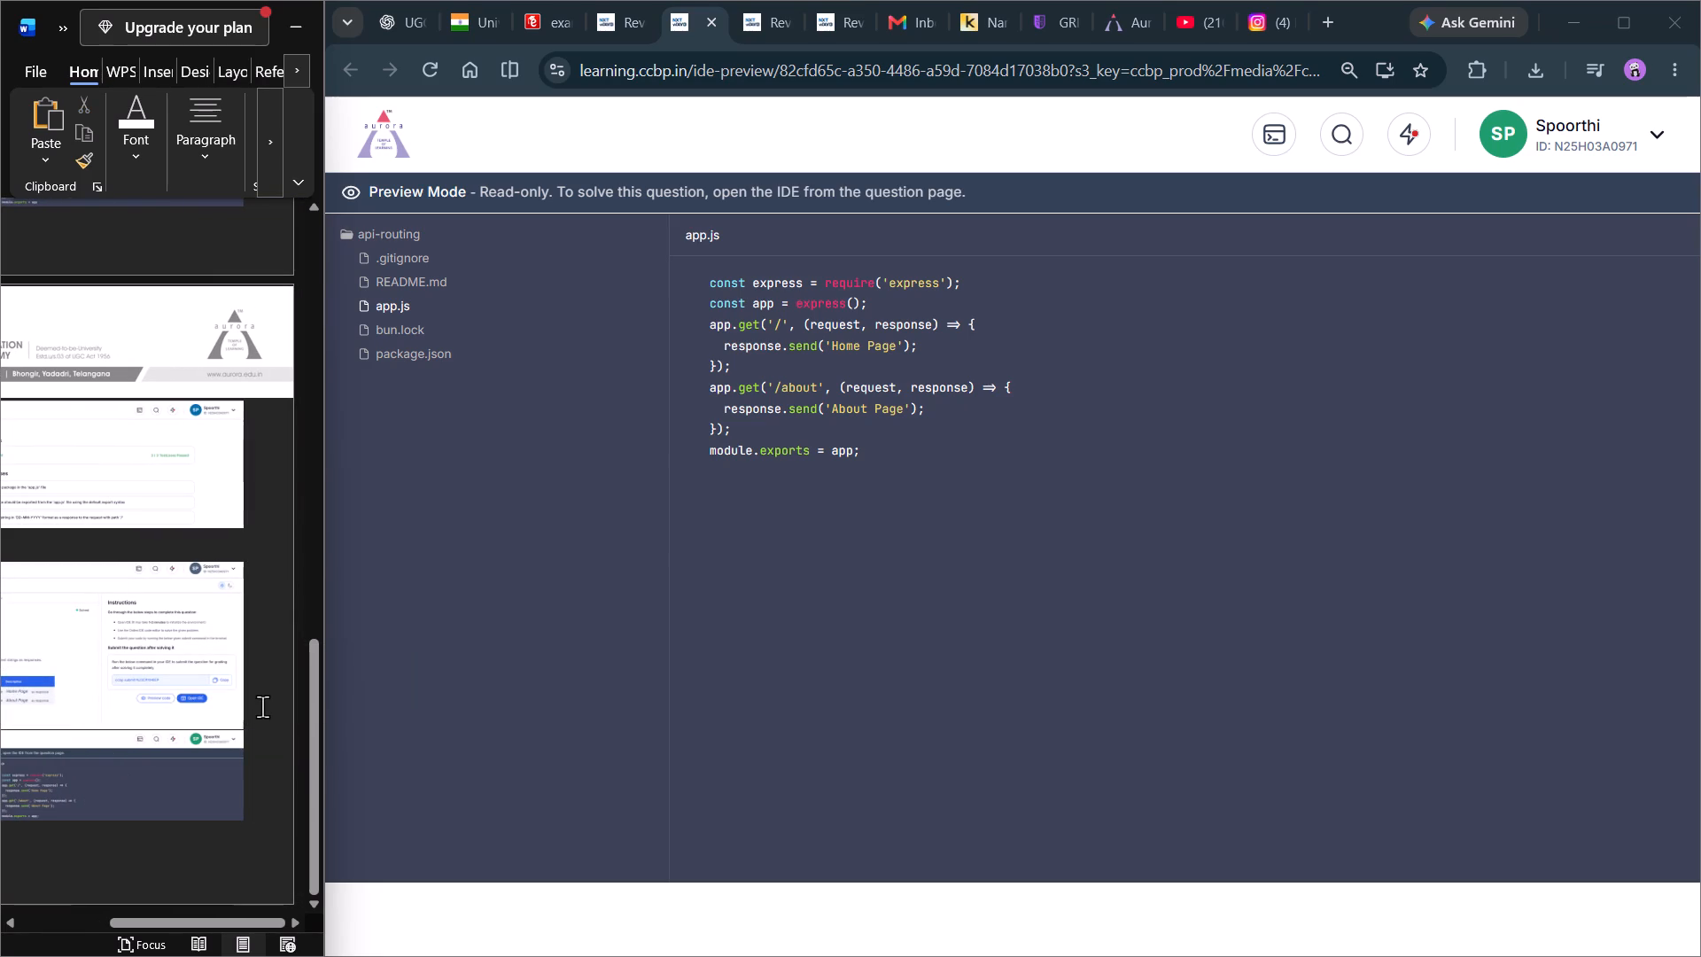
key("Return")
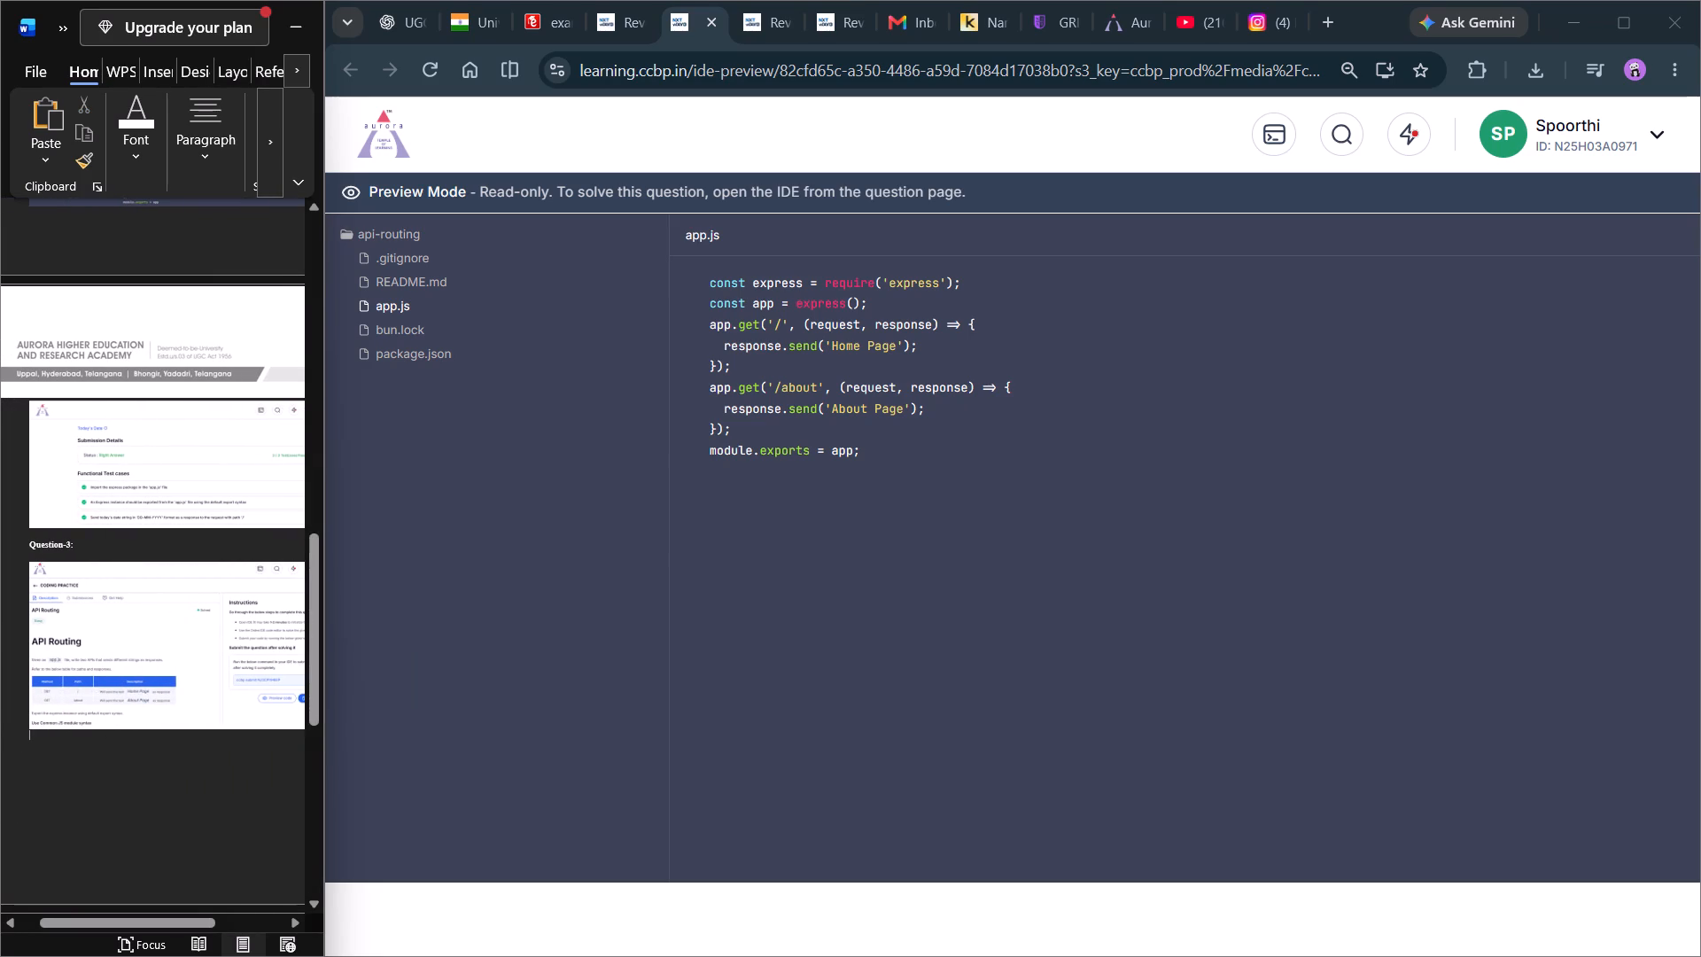
Examine the spacing between the question and app.js code screenshots under Question-1, Question-2 and Question-3.
scroll(186, 661, "up", 2)
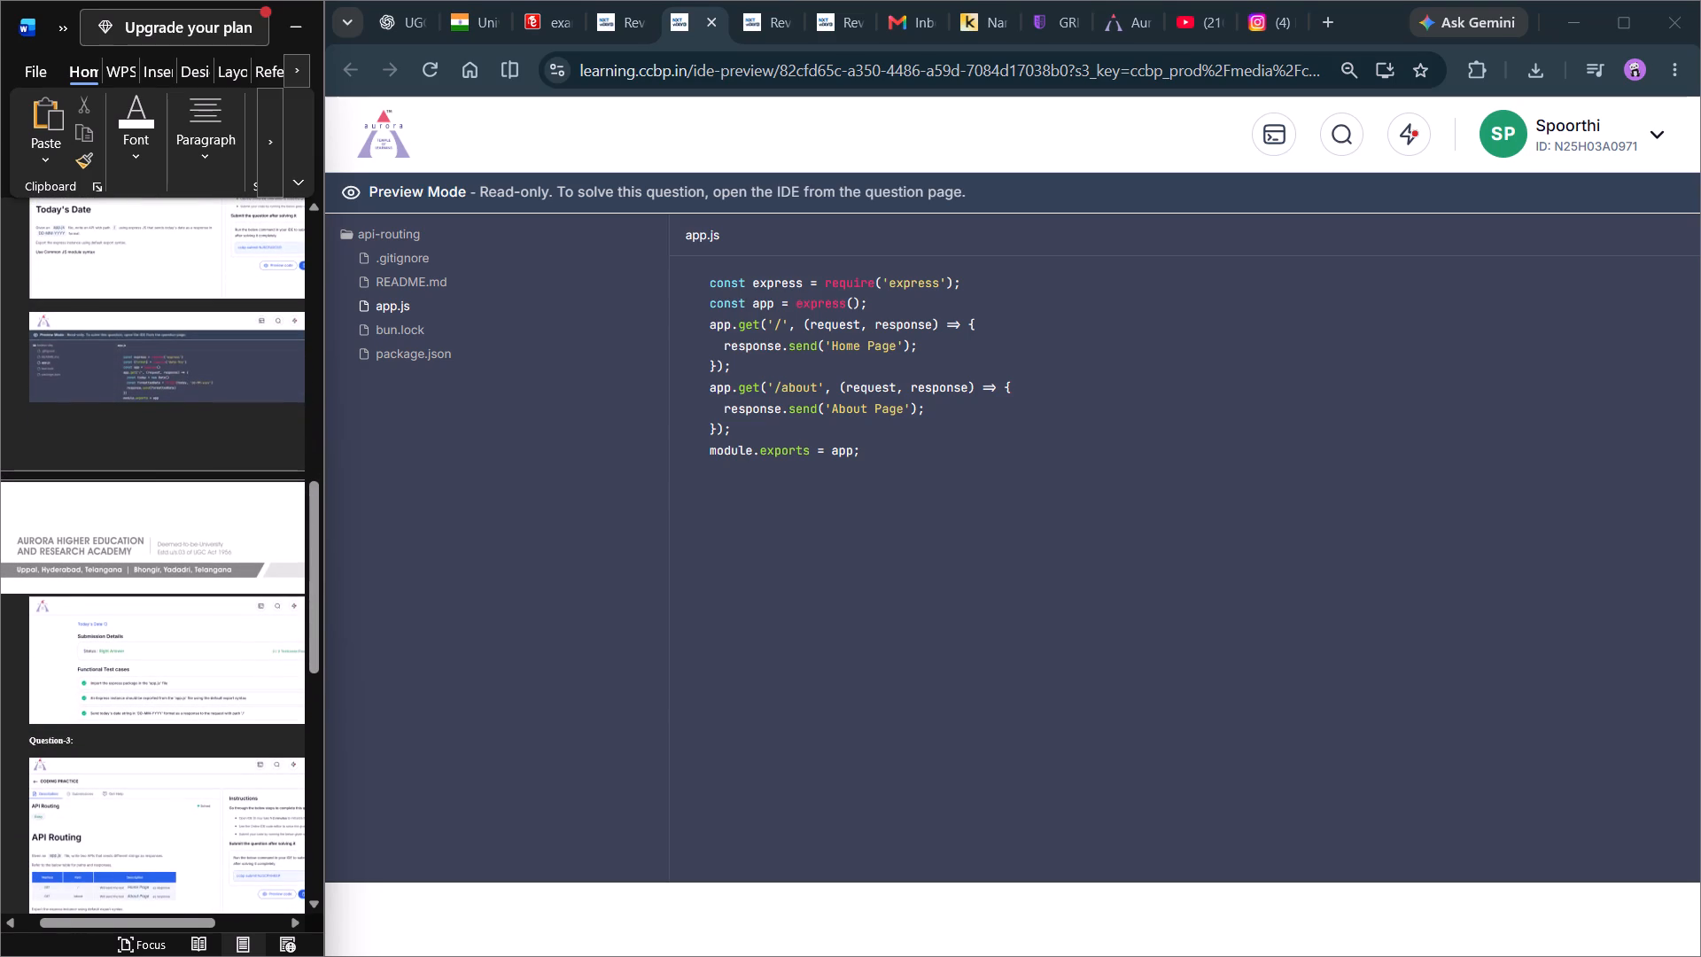
scroll(186, 661, "left", 2)
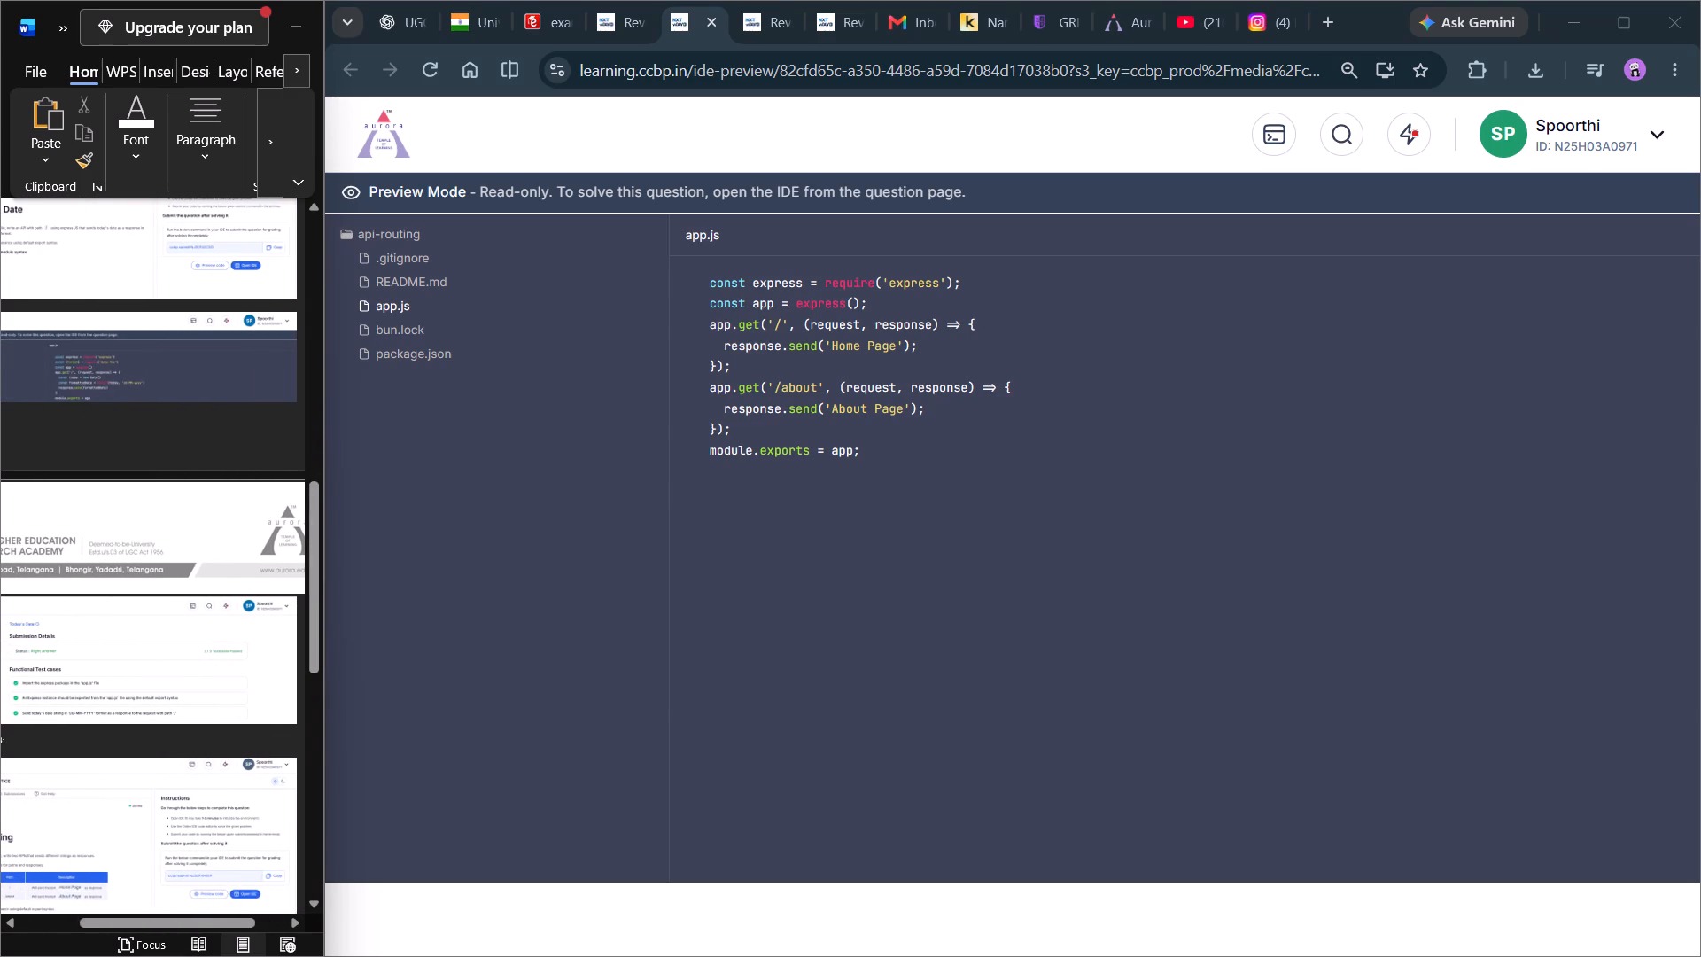
scroll(186, 661, "right", 2)
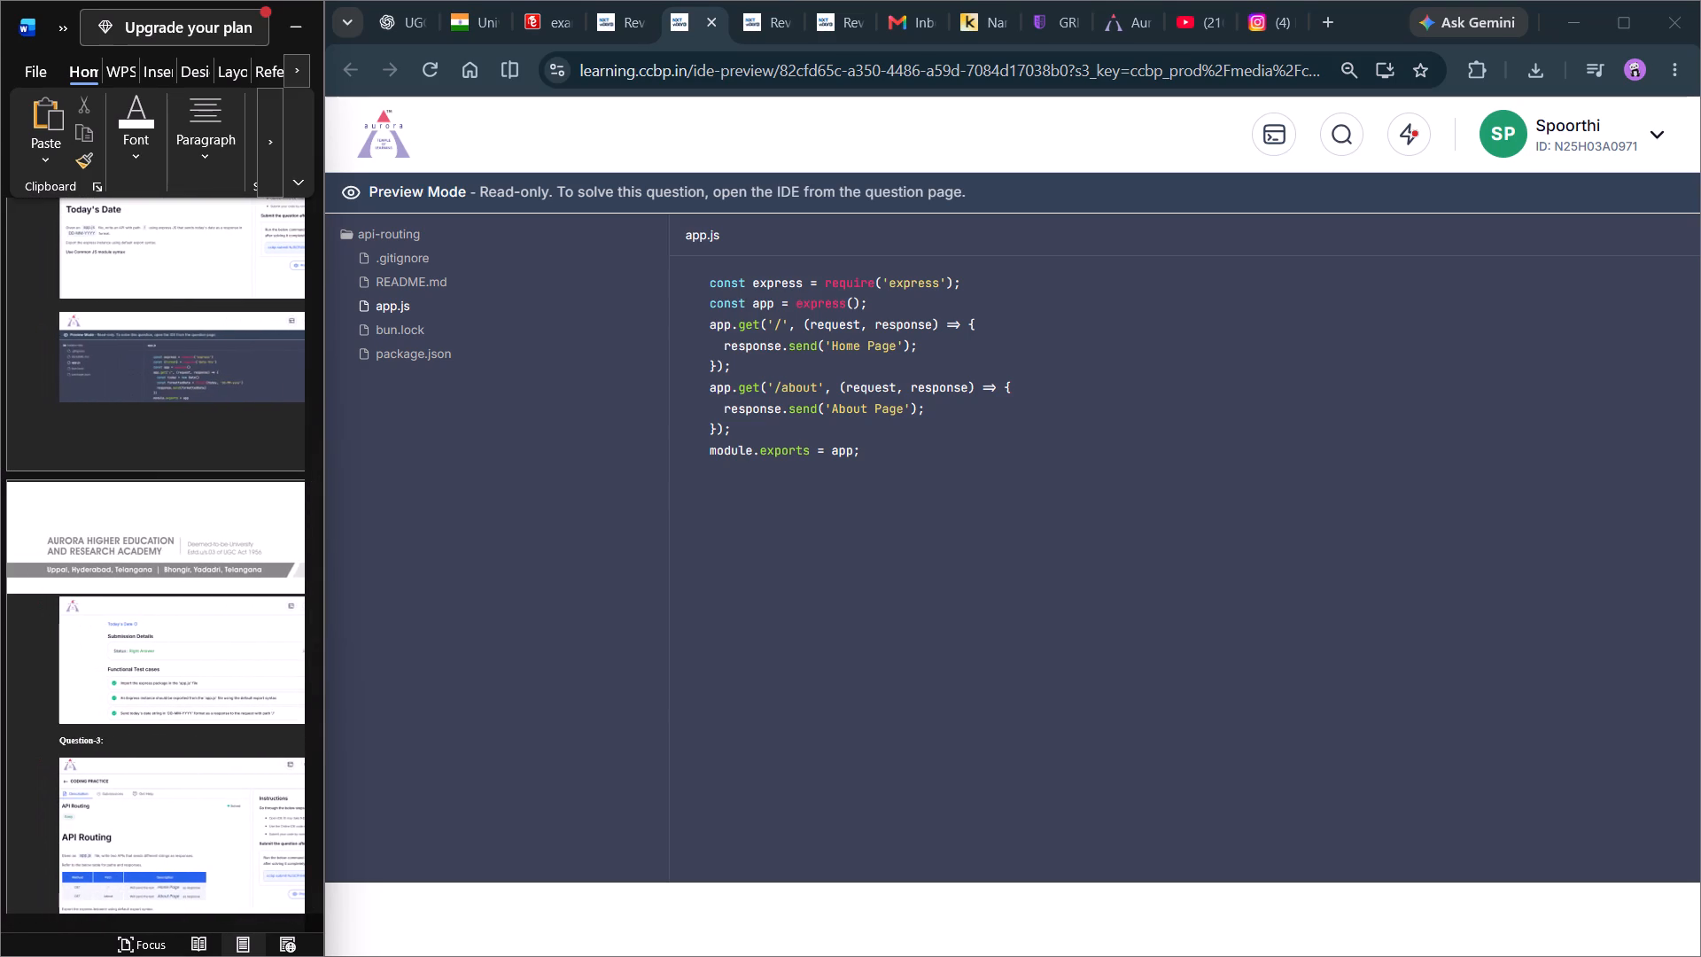
scroll(153, 744, "up", 7)
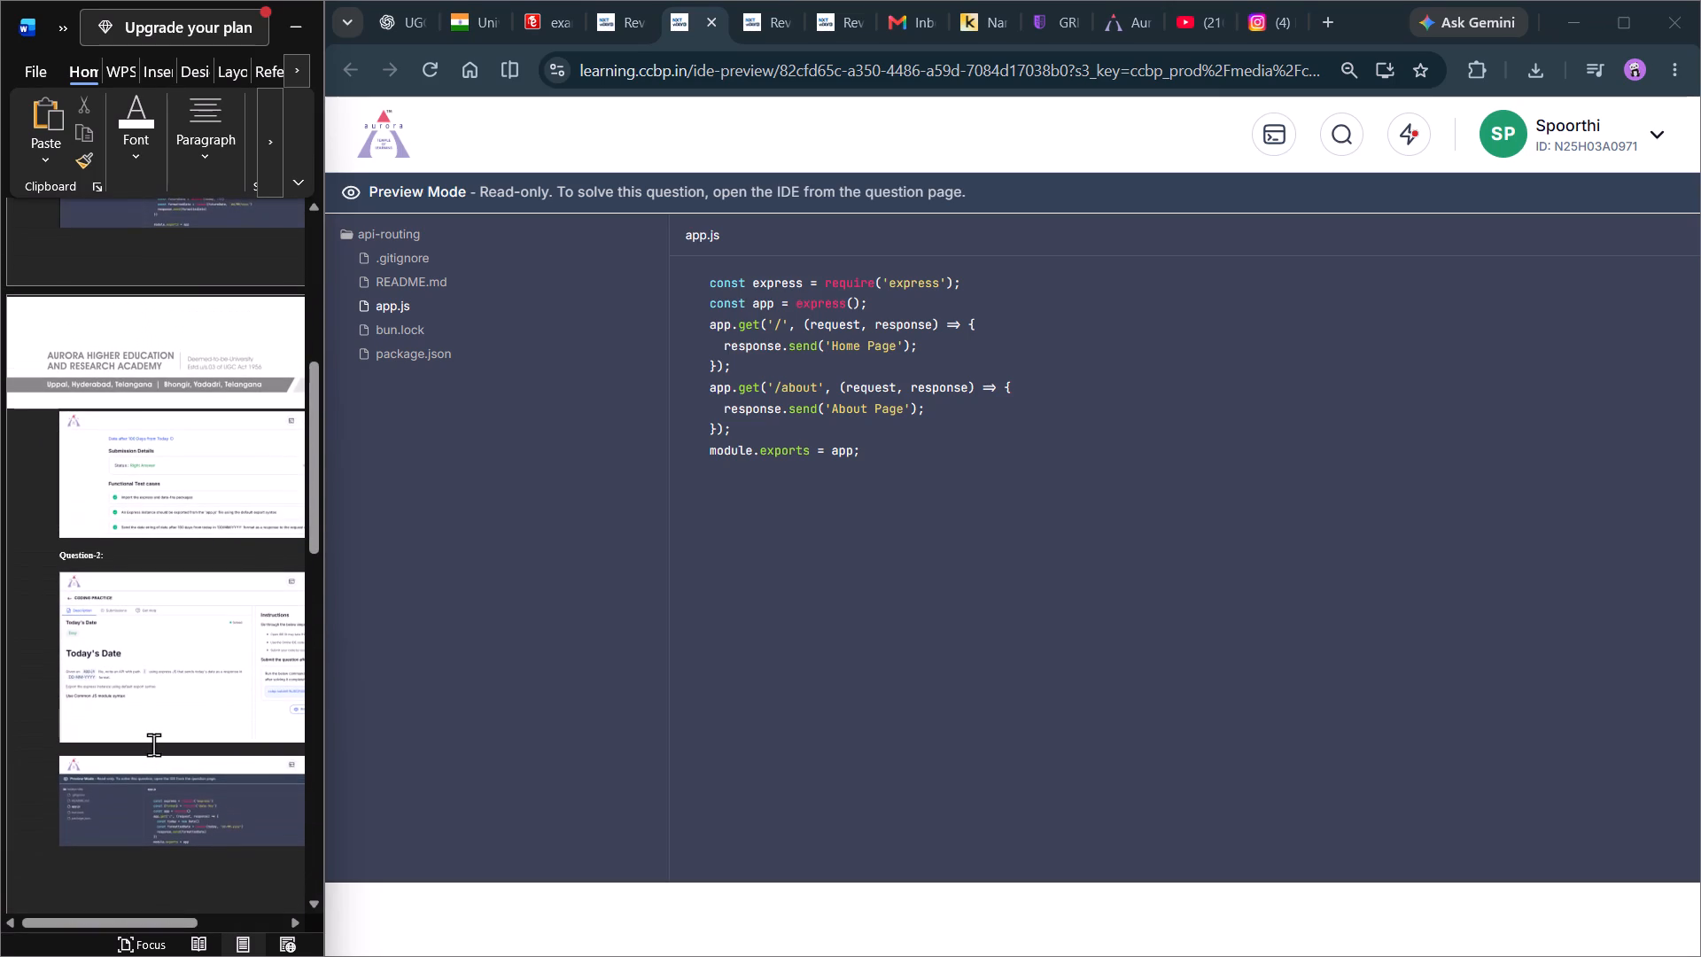
scroll(153, 744, "up", 3)
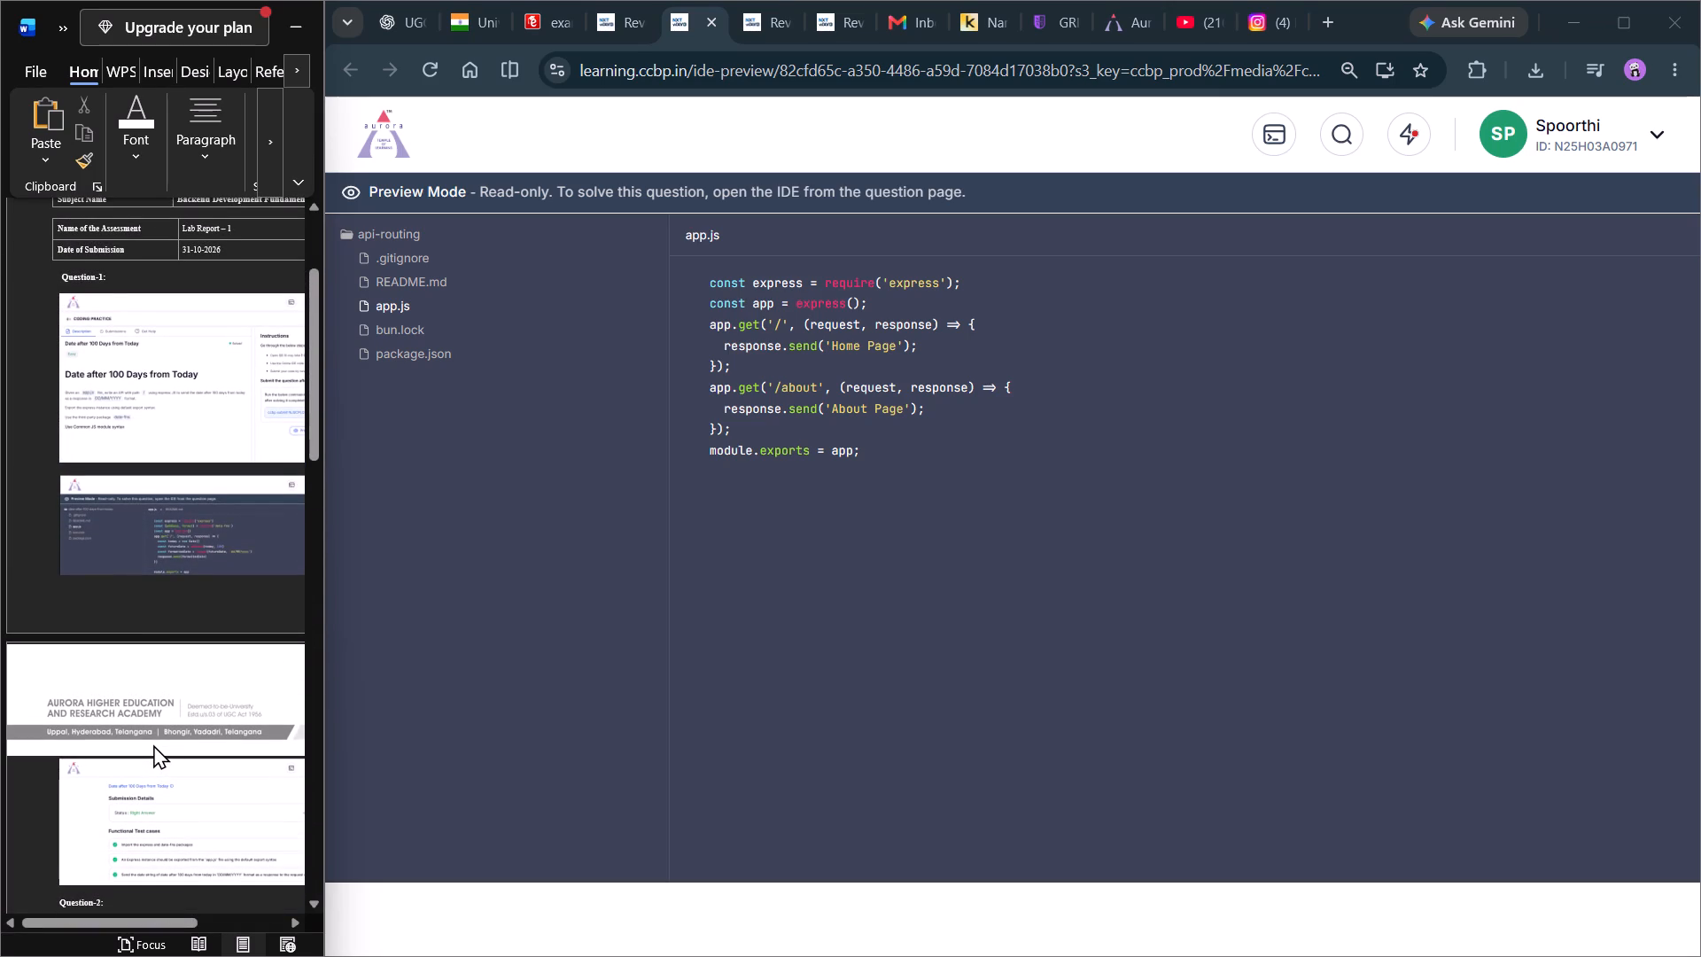
scroll(148, 627, "down", 8)
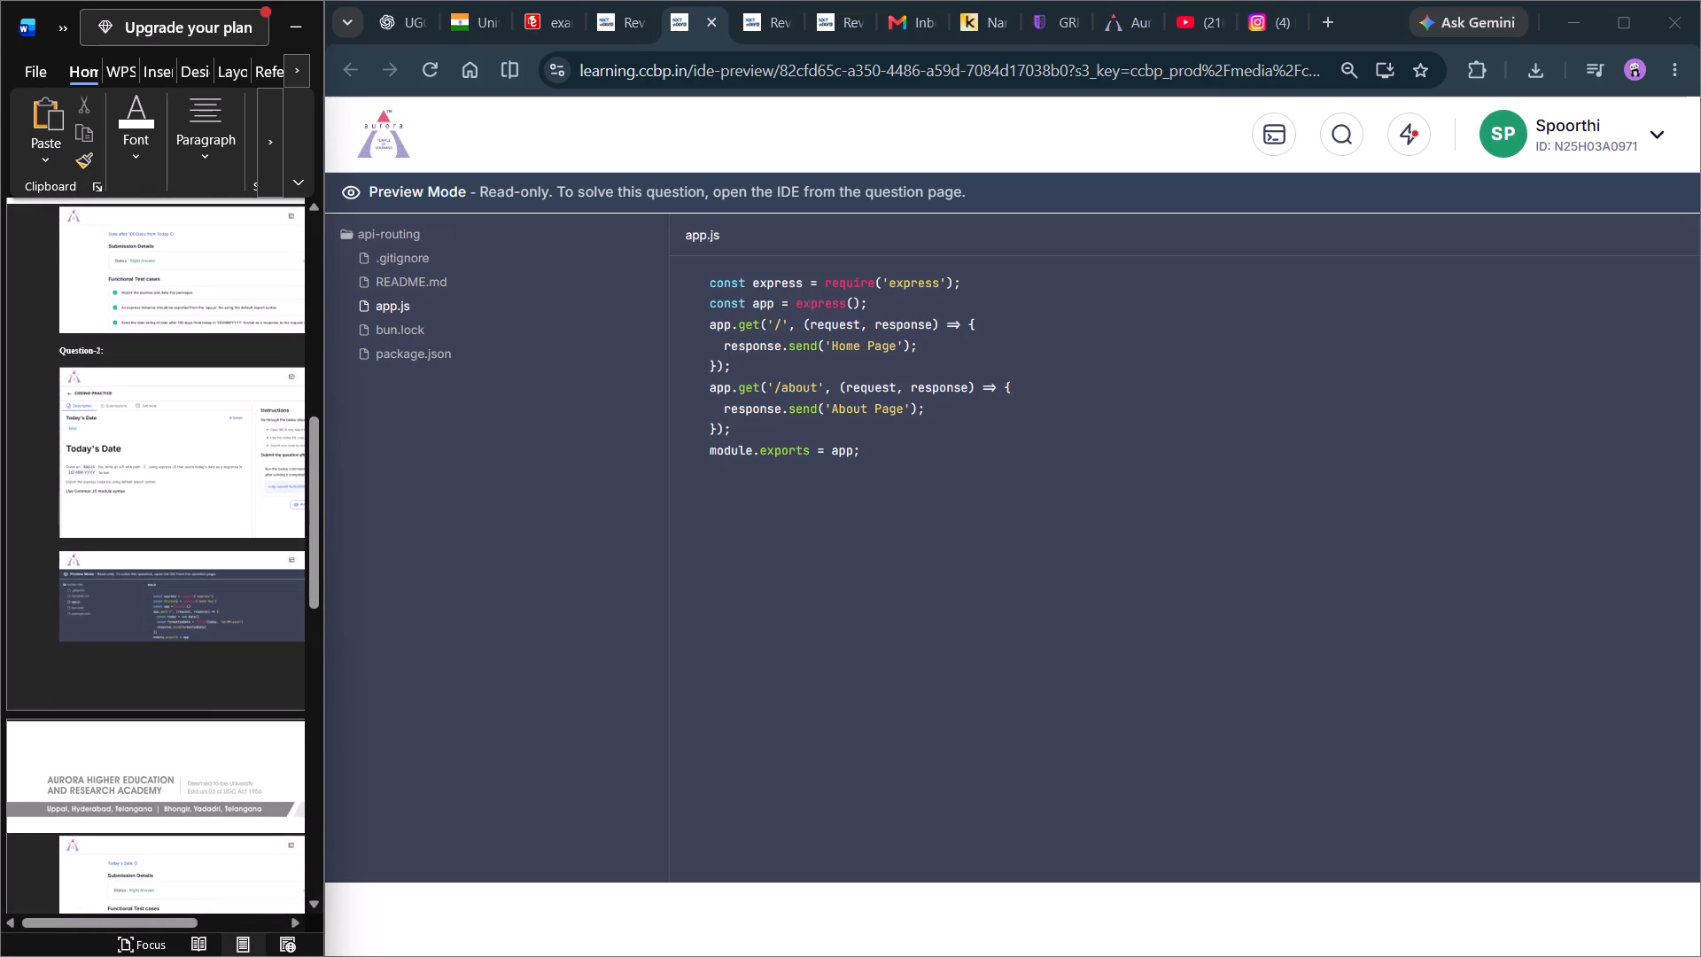
scroll(148, 627, "down", 2)
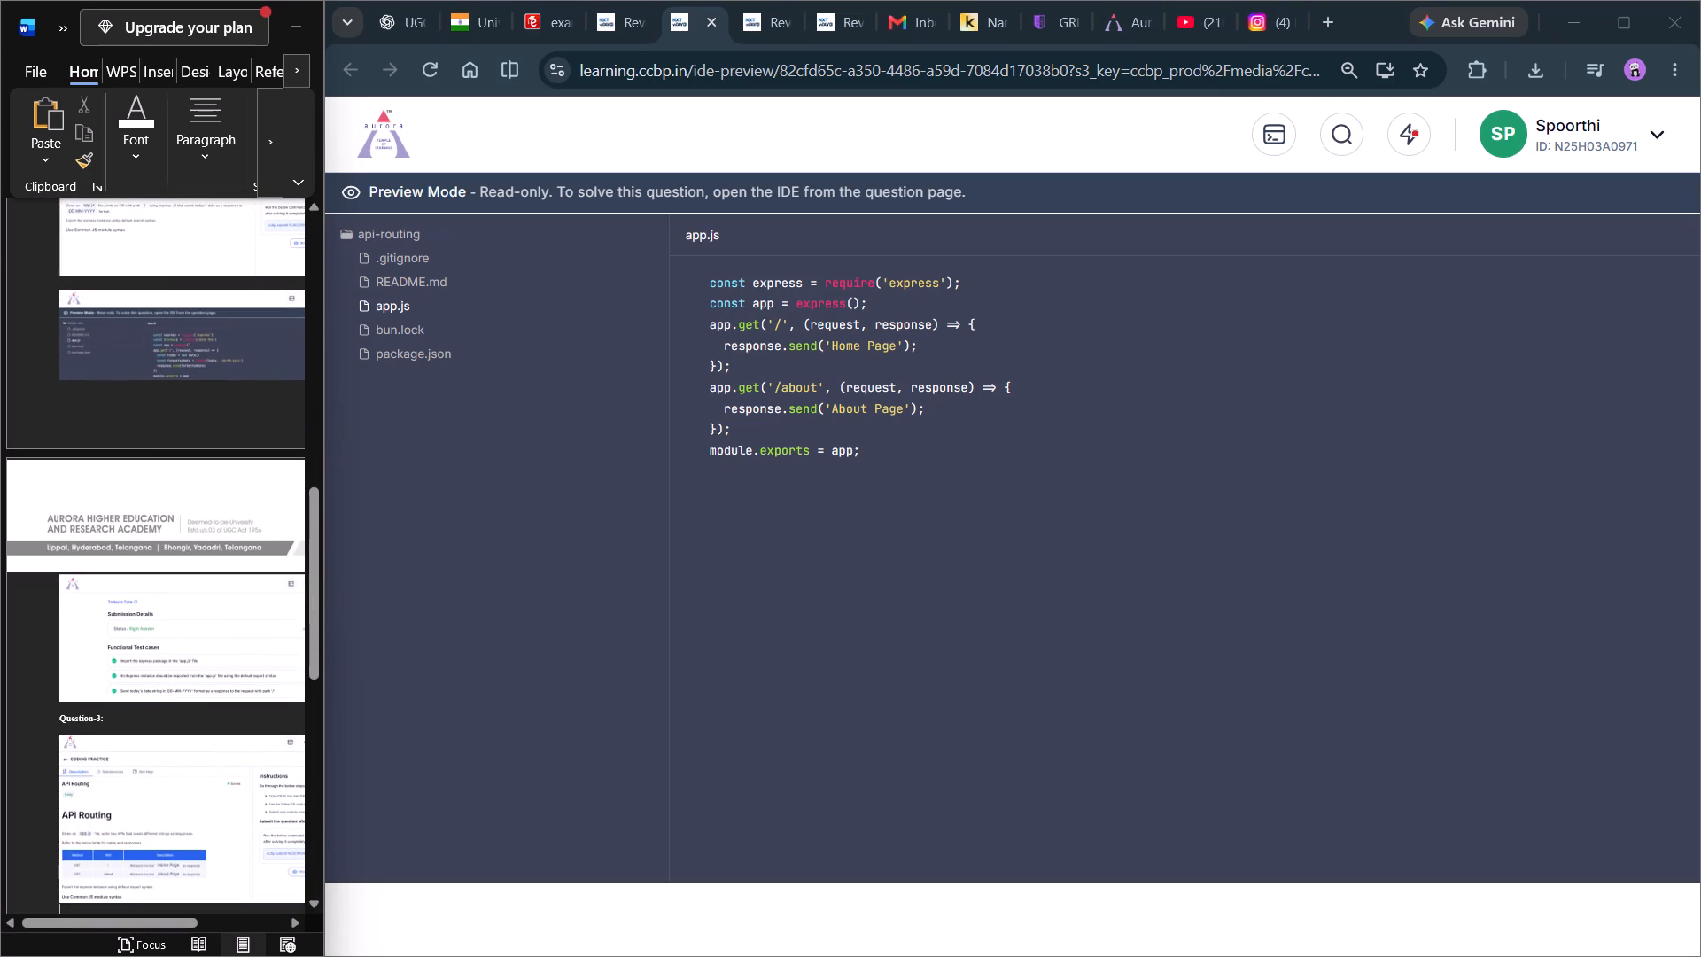
scroll(148, 627, "down", 3)
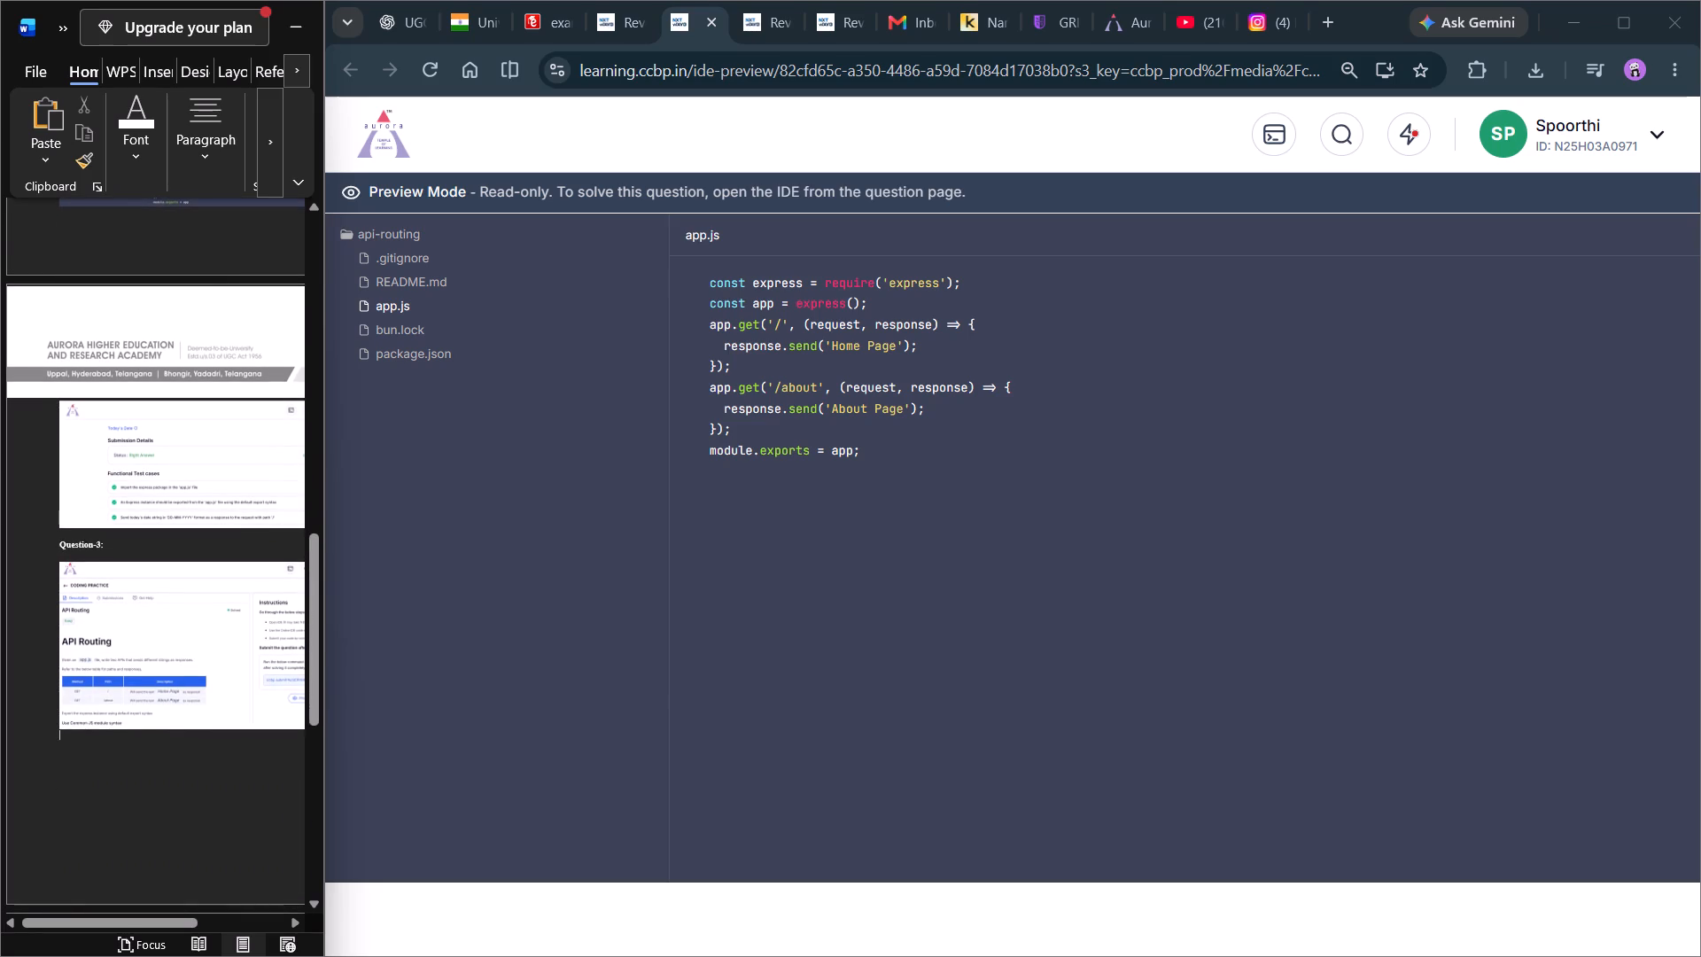
scroll(148, 627, "down", 2)
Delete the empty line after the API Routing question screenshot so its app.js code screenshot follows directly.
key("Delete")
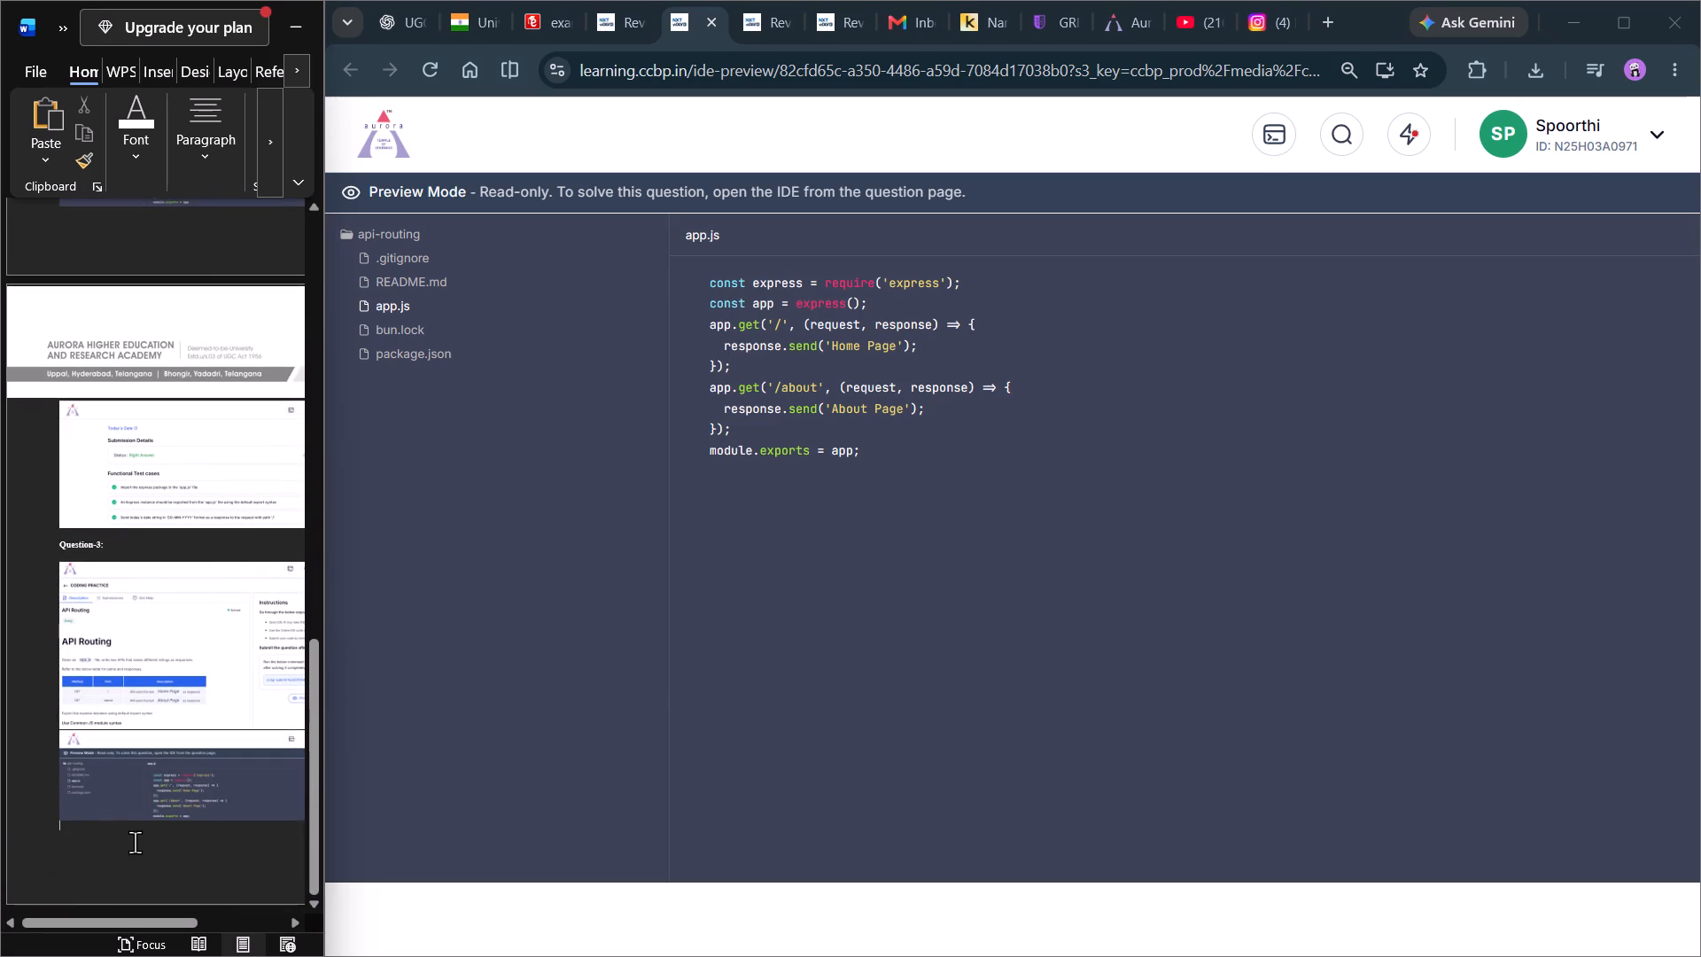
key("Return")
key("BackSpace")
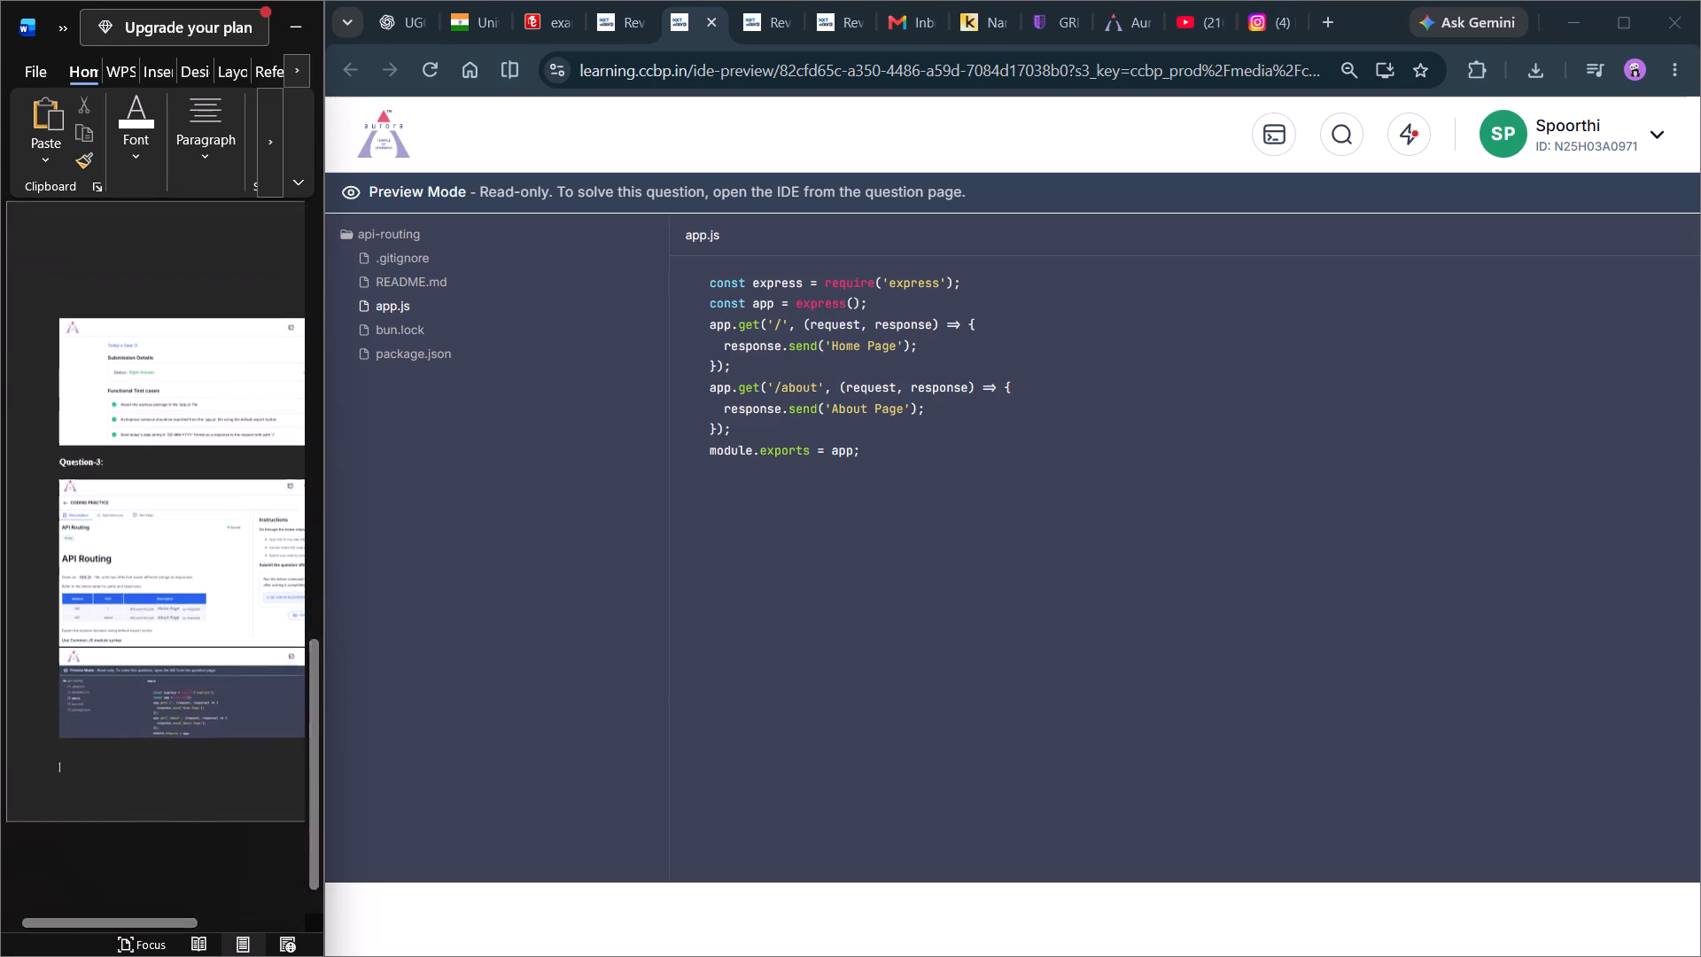
Slightly reduce the height of the API Routing question screenshot from its bottom edge, leaving its width as is.
left_click(132, 673)
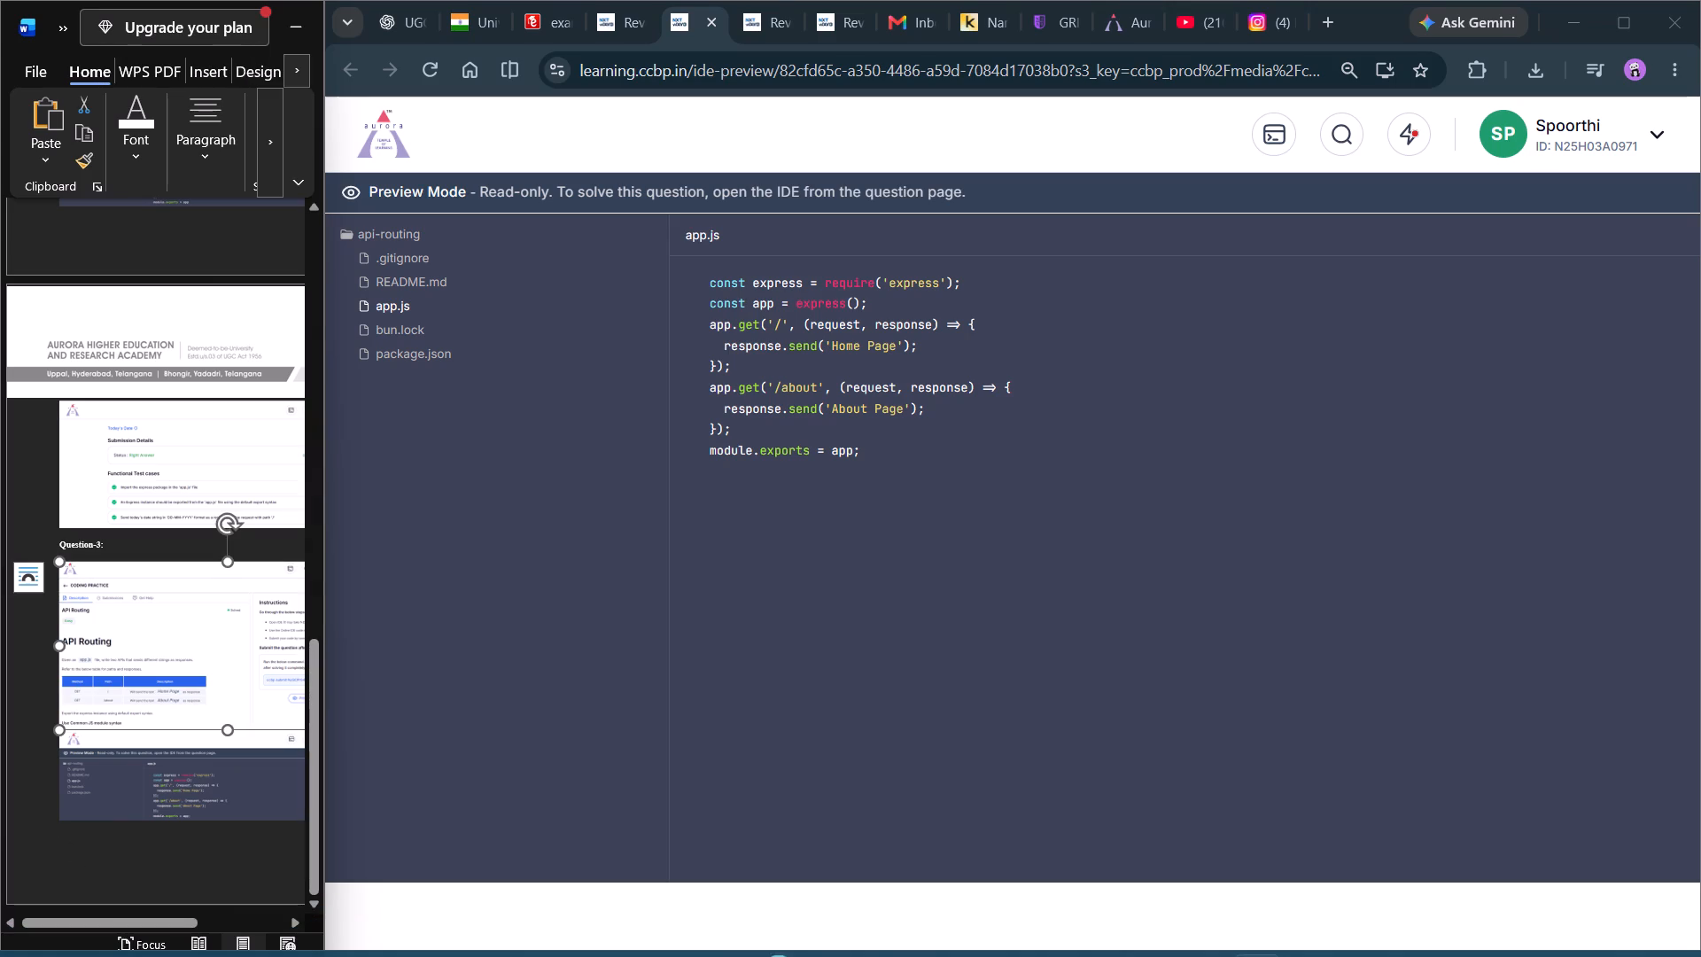
left_click(125, 782)
scroll(125, 782, "left", 1)
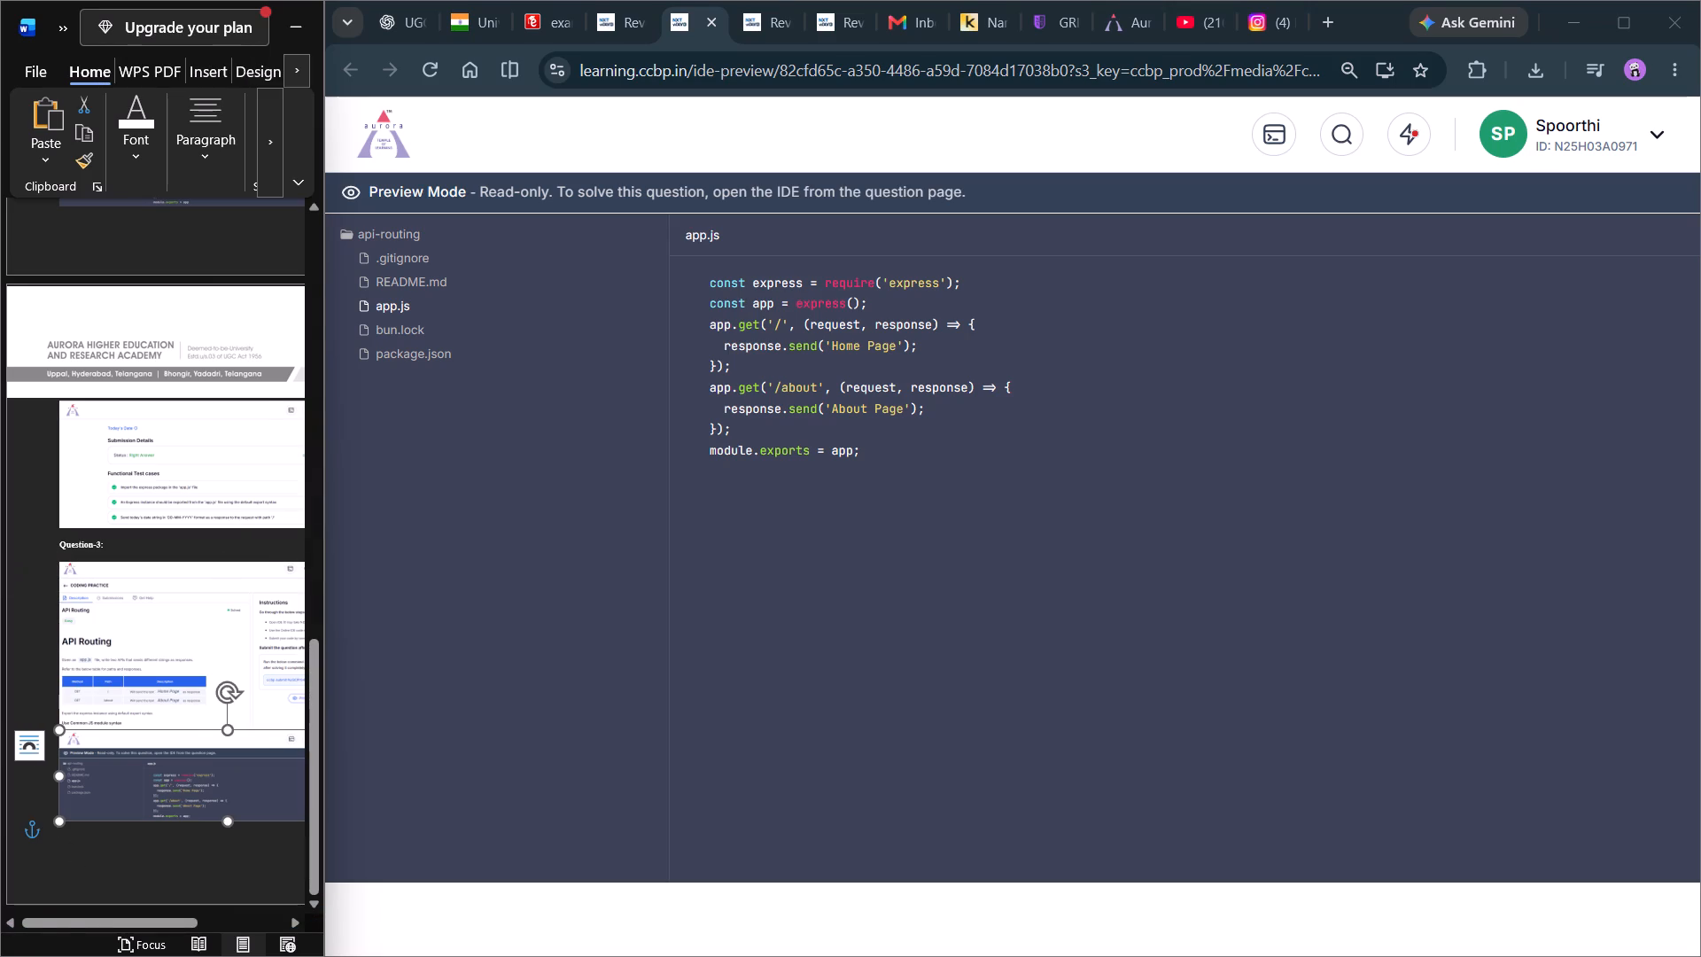
scroll(125, 782, "left", 2)
left_click(181, 603)
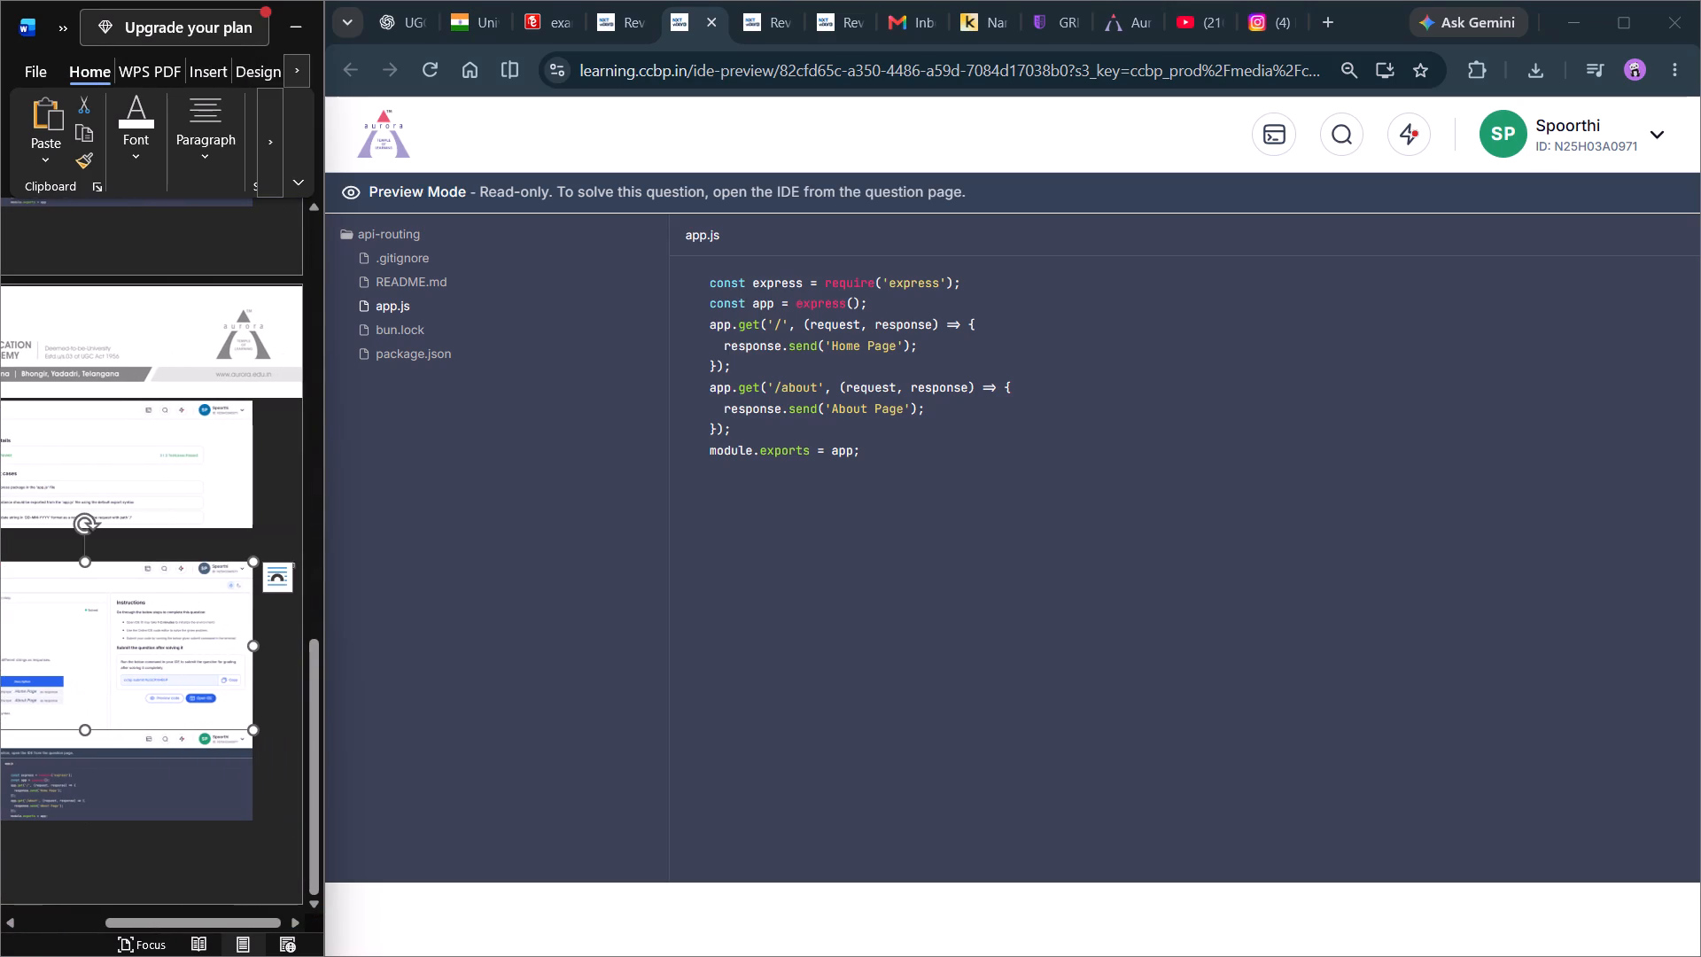
left_click_drag(83, 727, 83, 725)
left_click_drag(83, 725, 83, 713)
Insert an empty line between the shortened API Routing question screenshot and its app.js code screenshot.
left_click(272, 689)
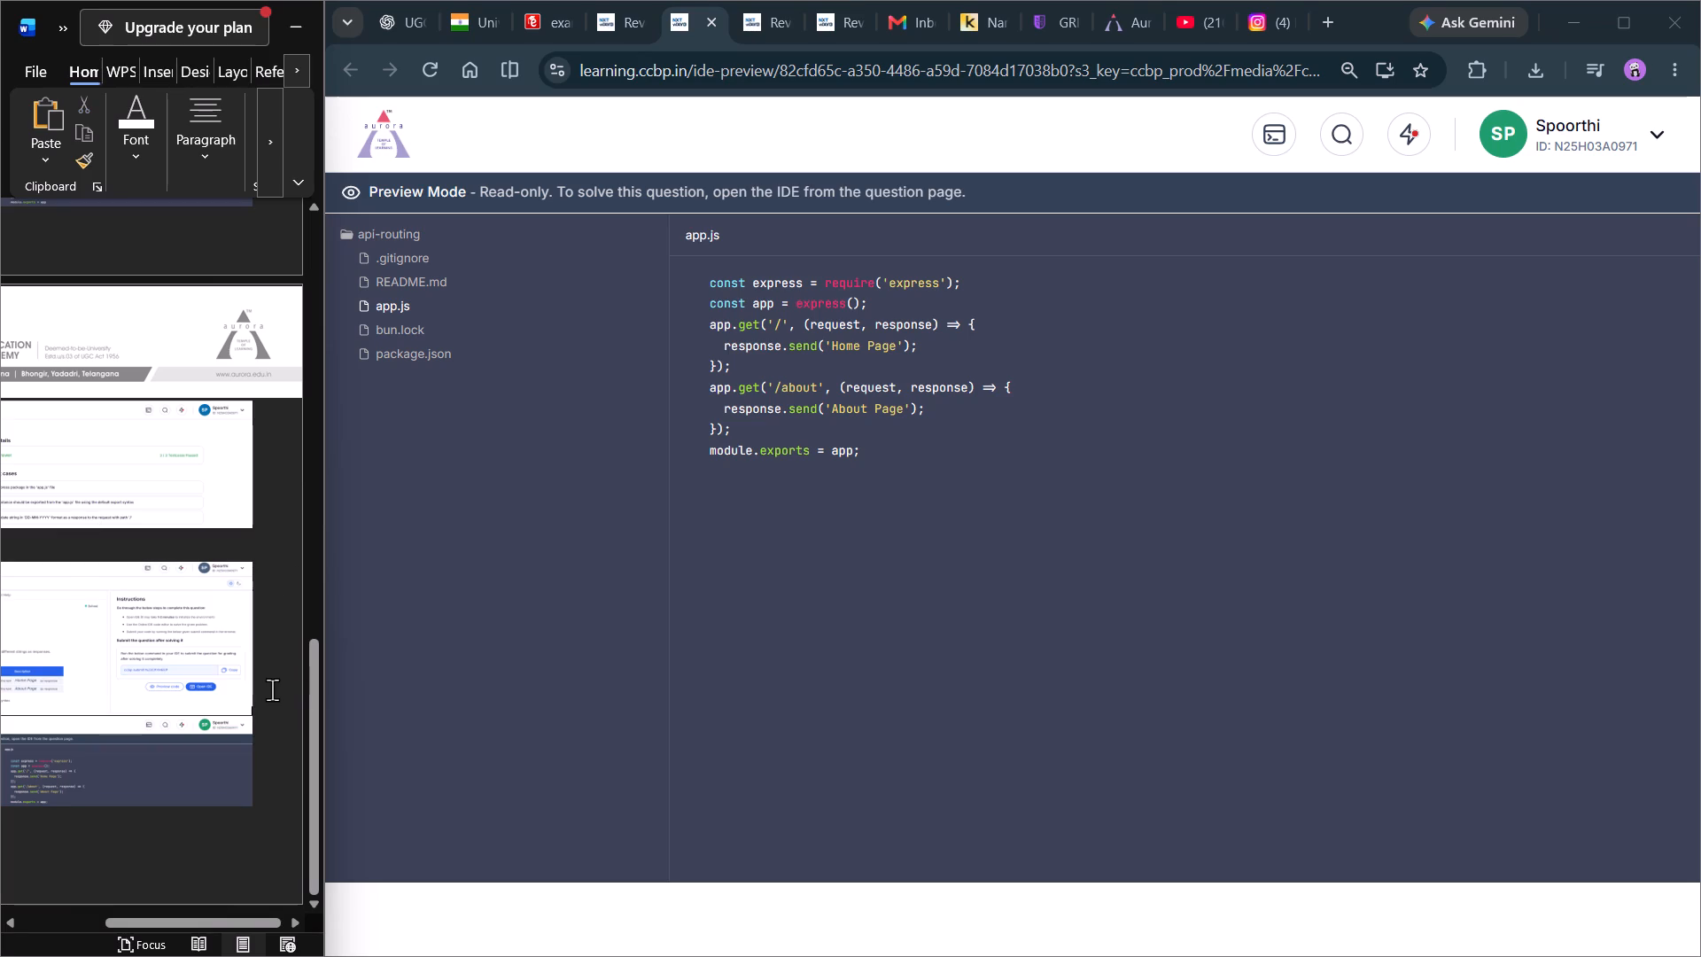
key("Return")
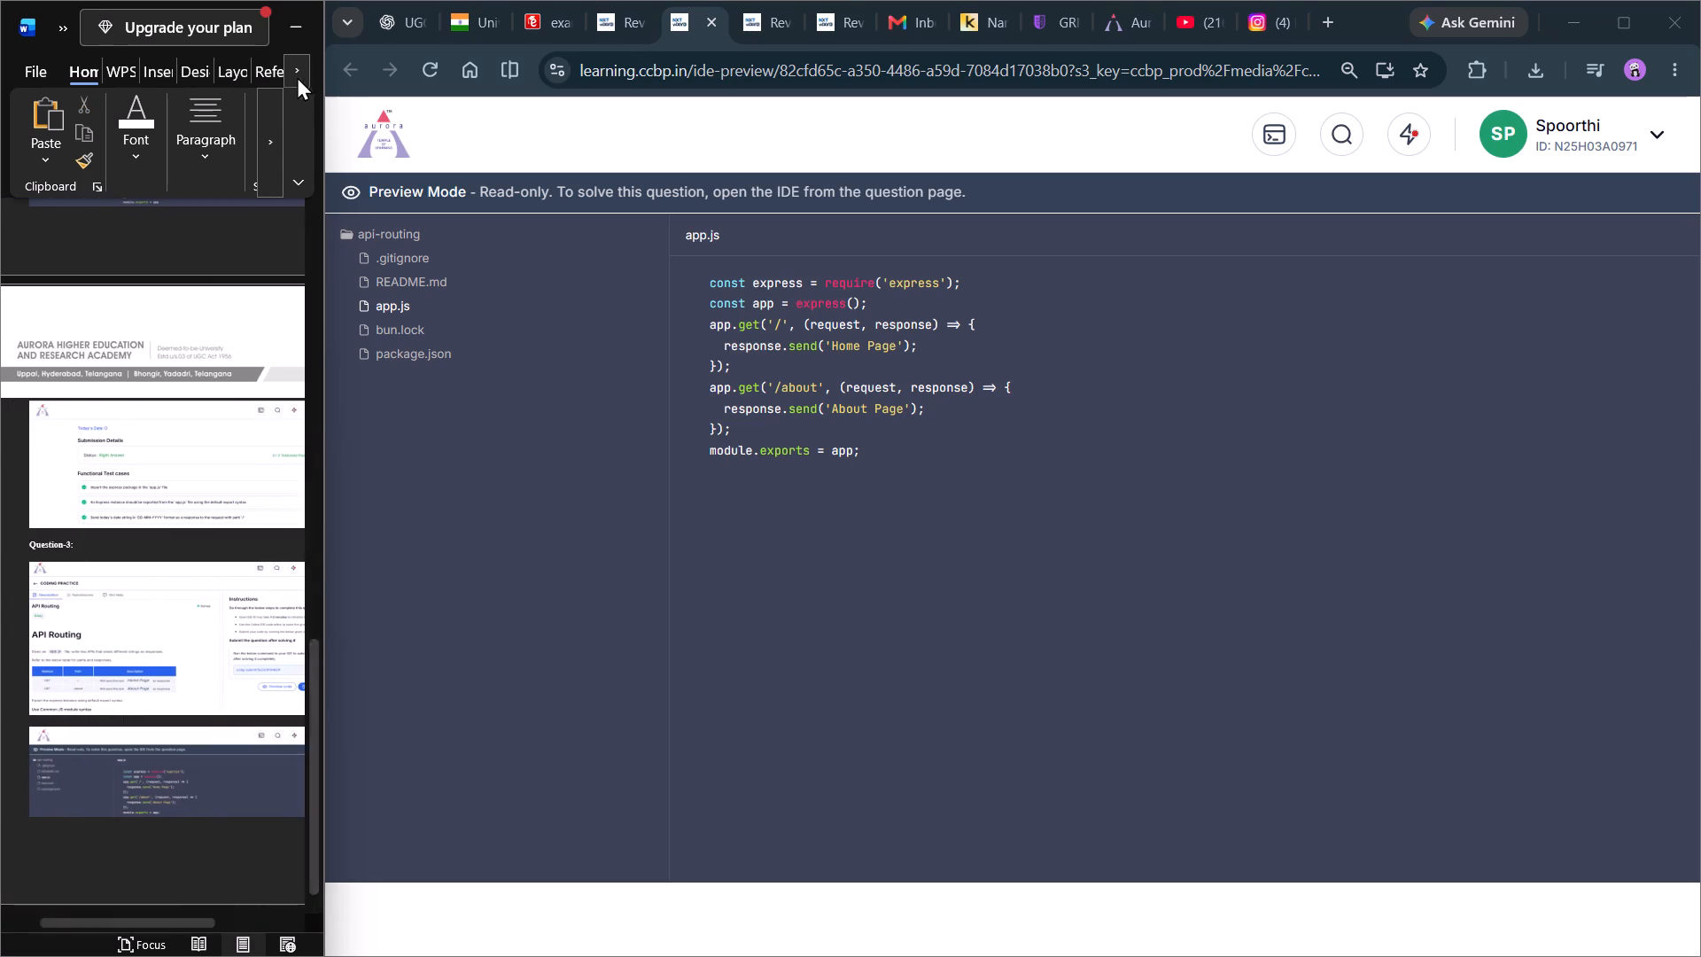
scroll(154, 317, "up", 1)
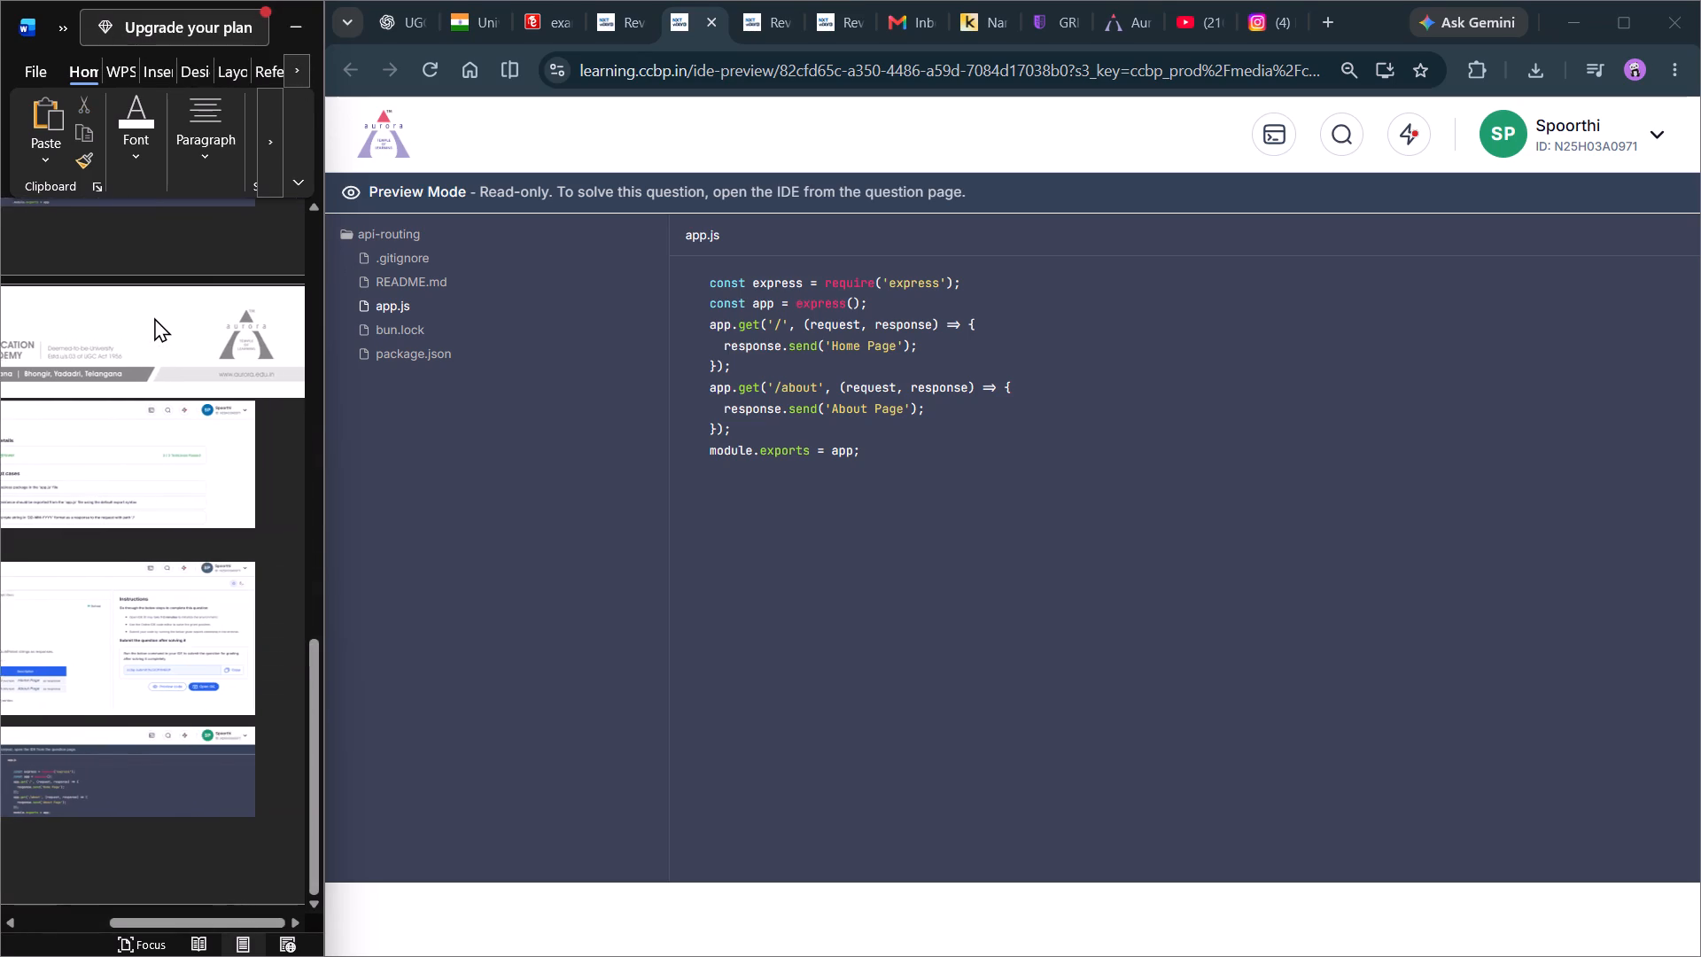
scroll(154, 317, "up", 1)
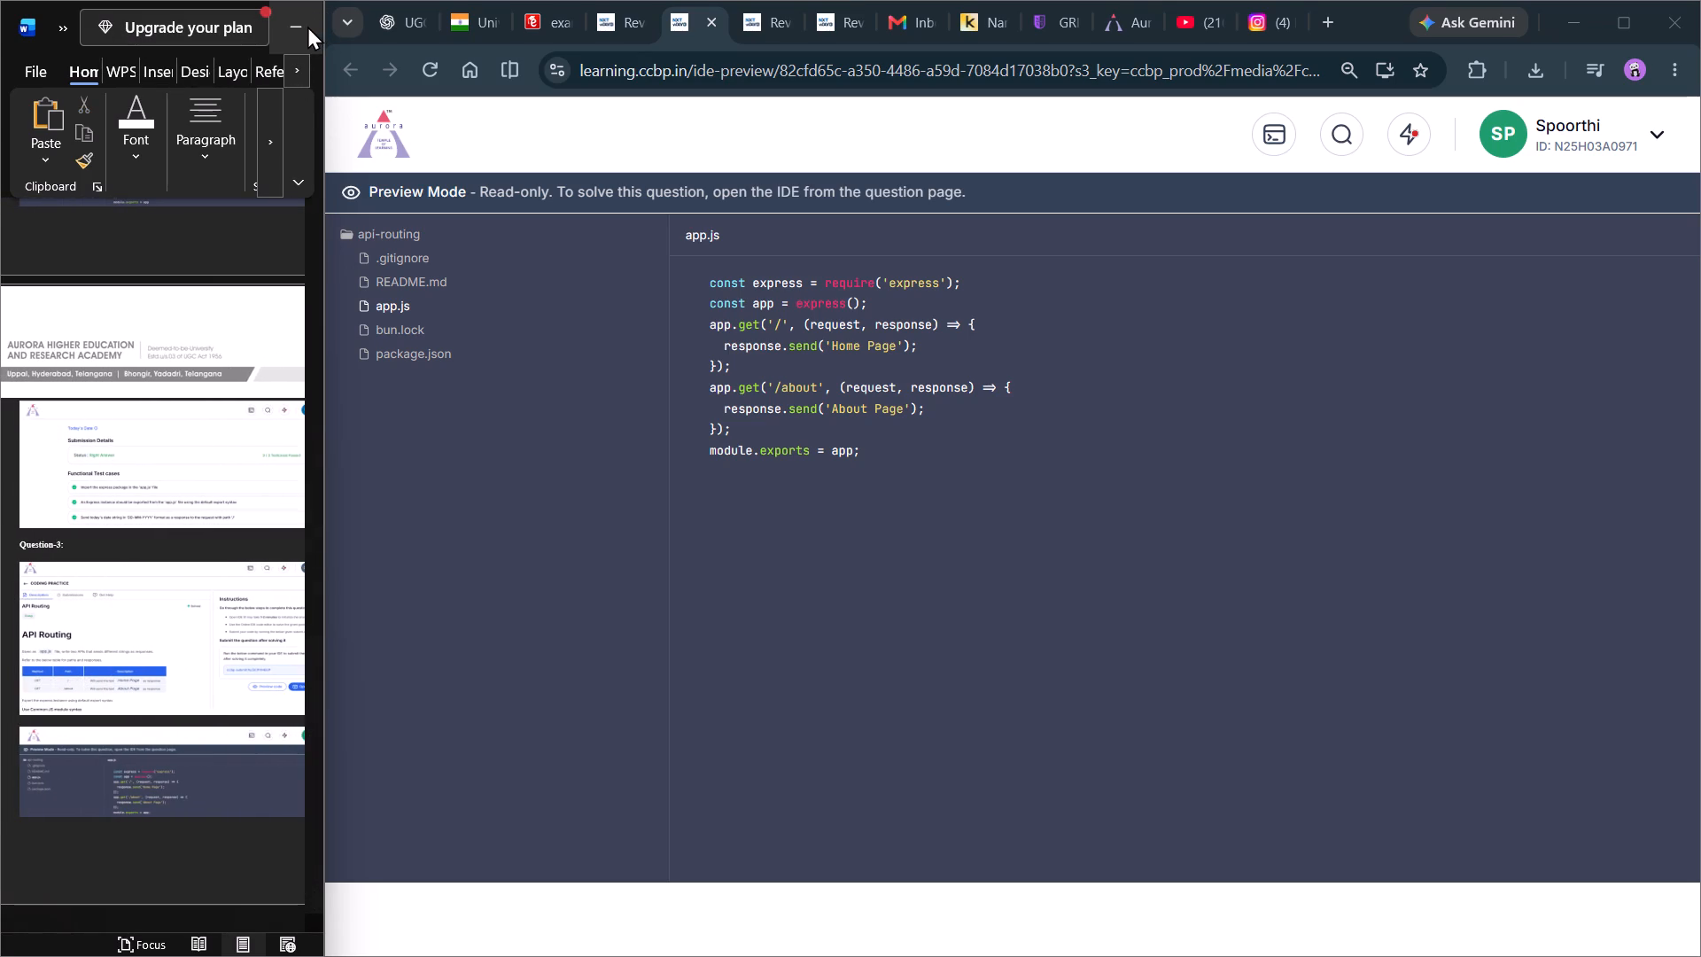
Enlarge the BackendLab1.docx window to fill the whole screen.
left_click(307, 26)
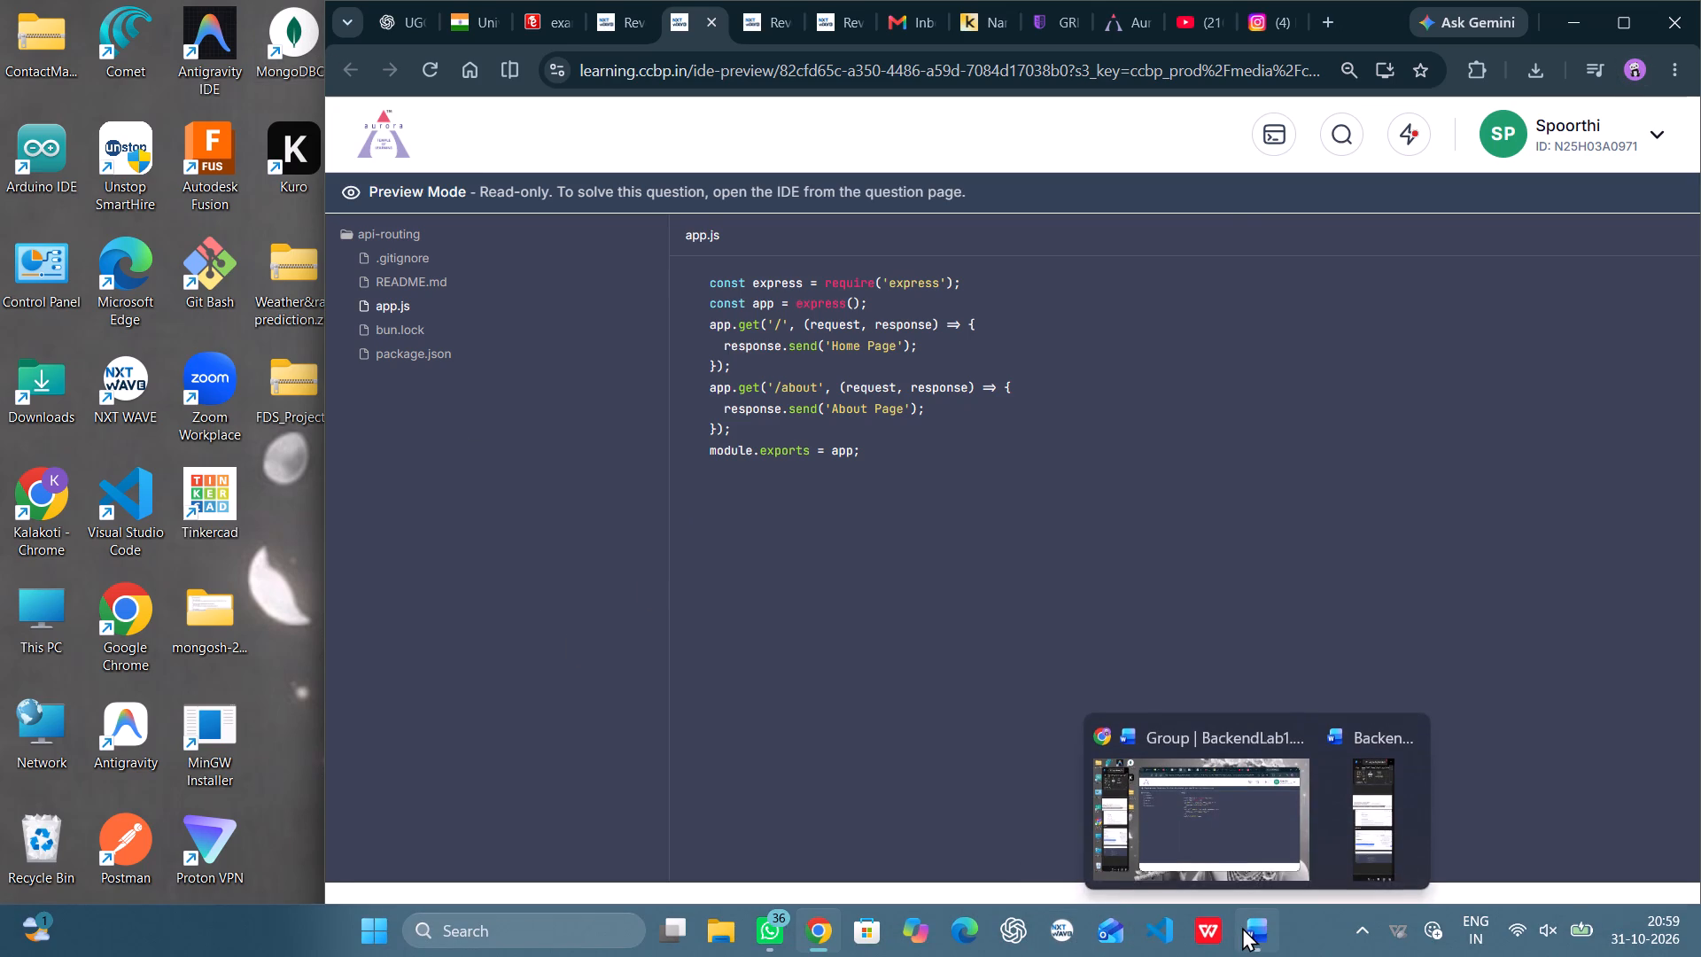
left_click(1335, 813)
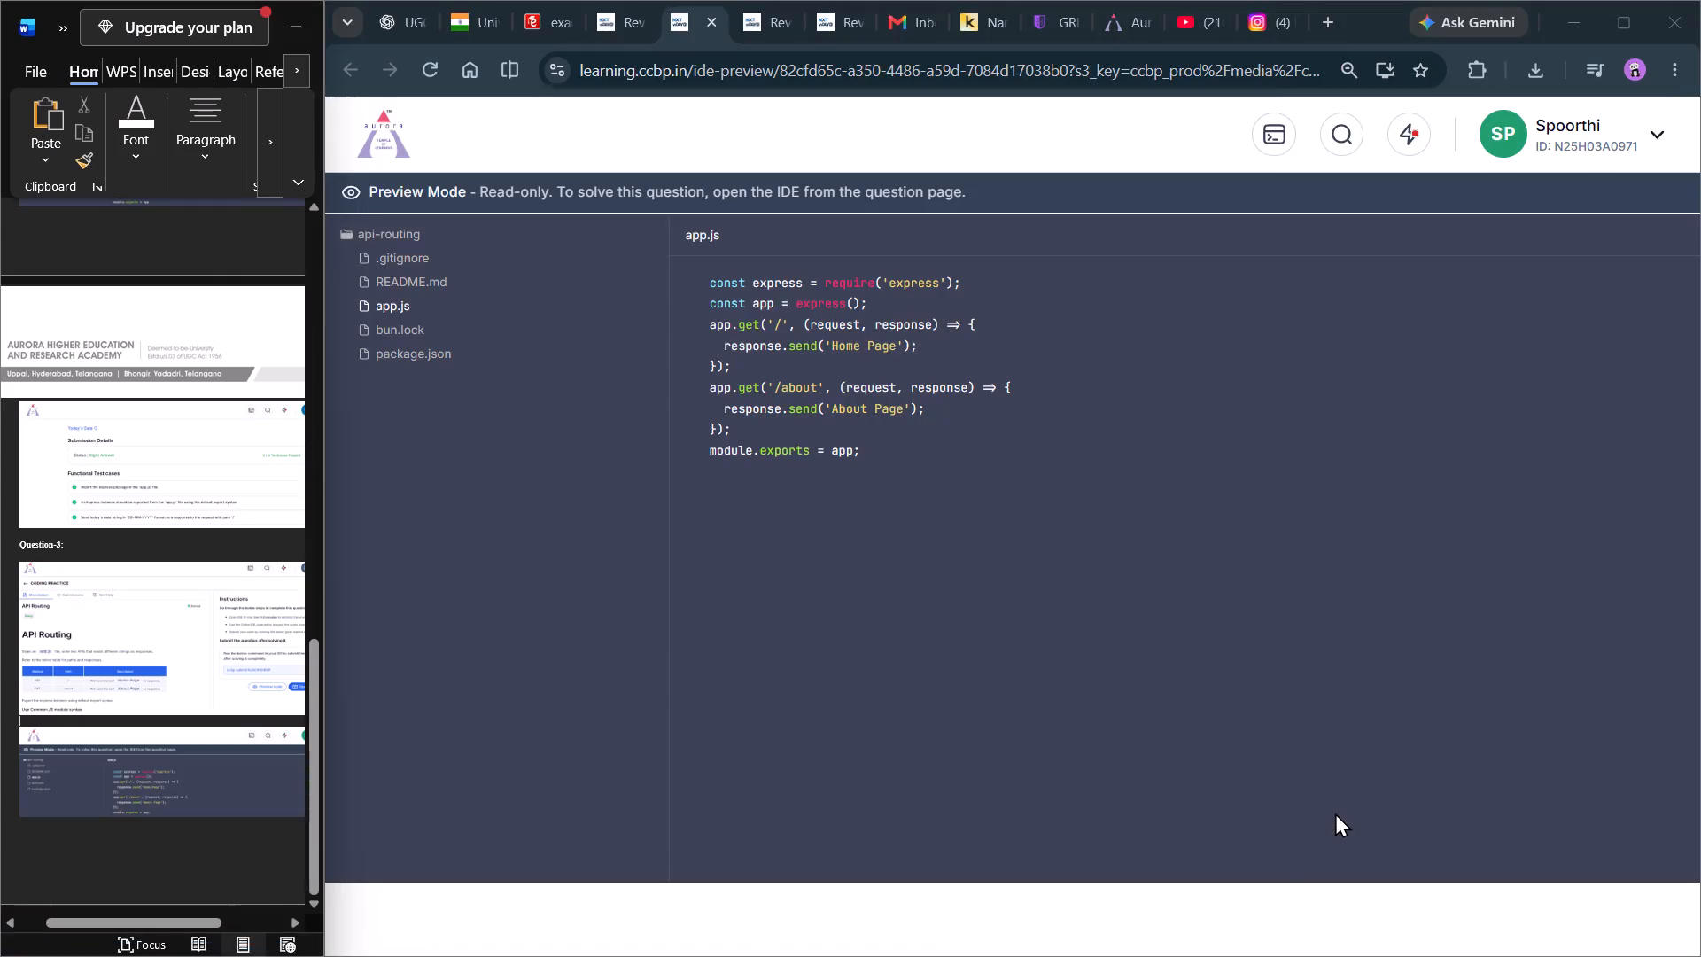
left_click(252, 294)
left_click_drag(252, 294, 274, 307)
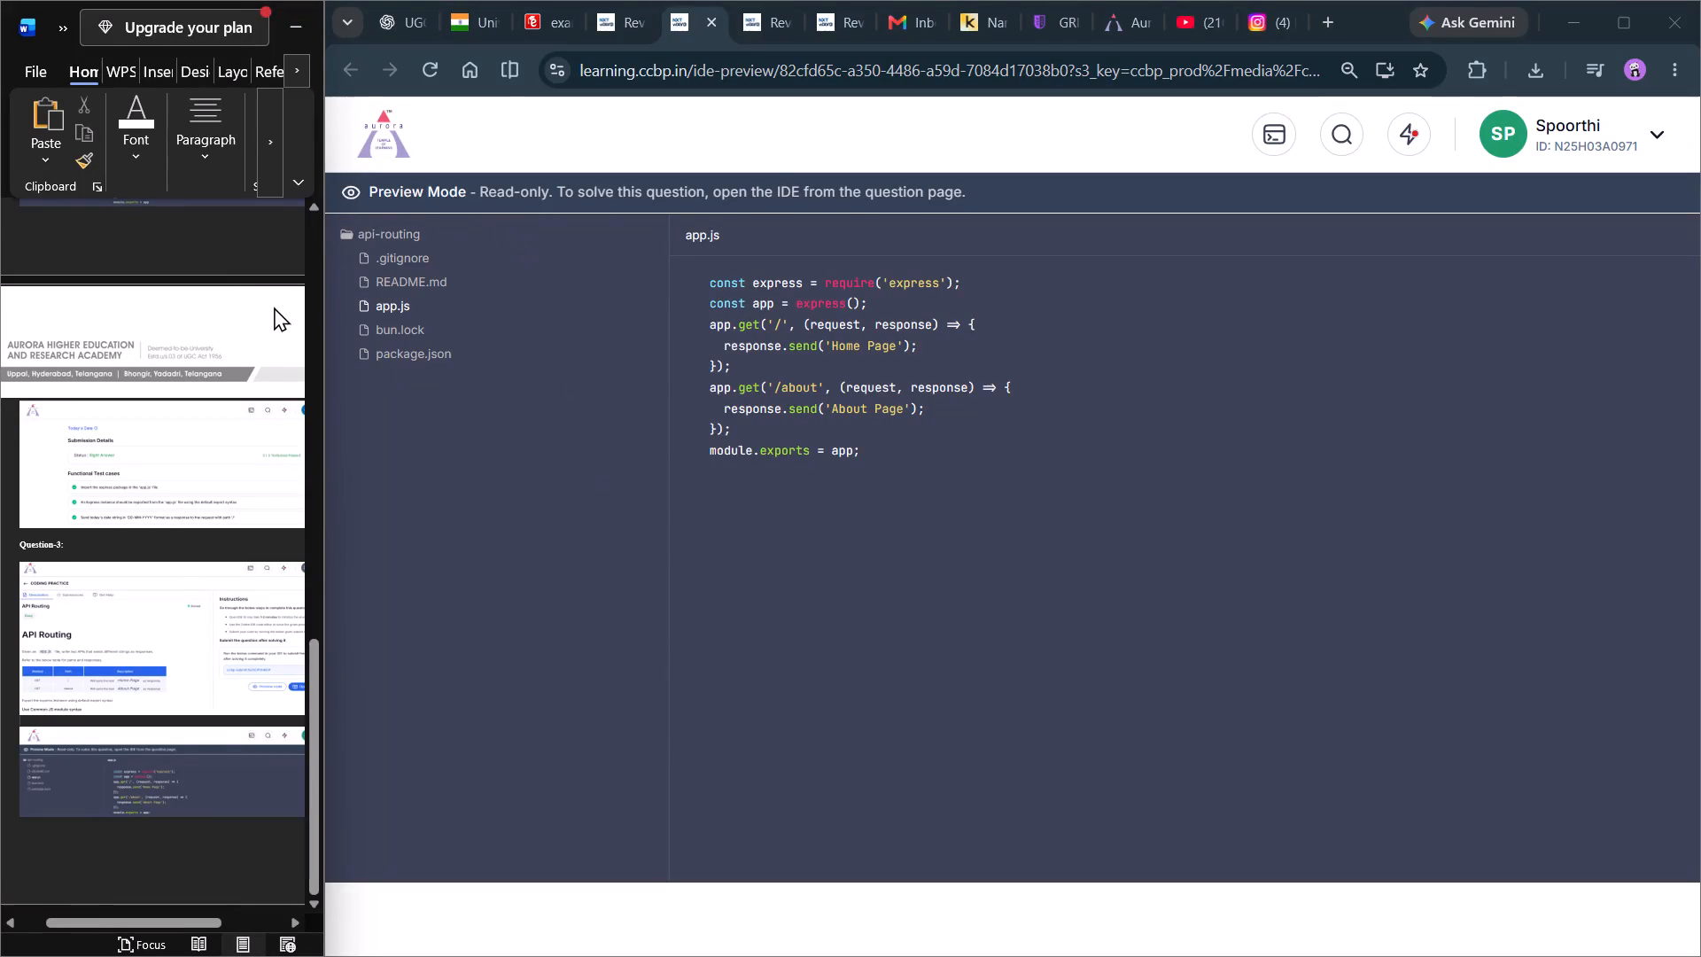
left_click_drag(274, 307, 327, 327)
left_click(322, 327)
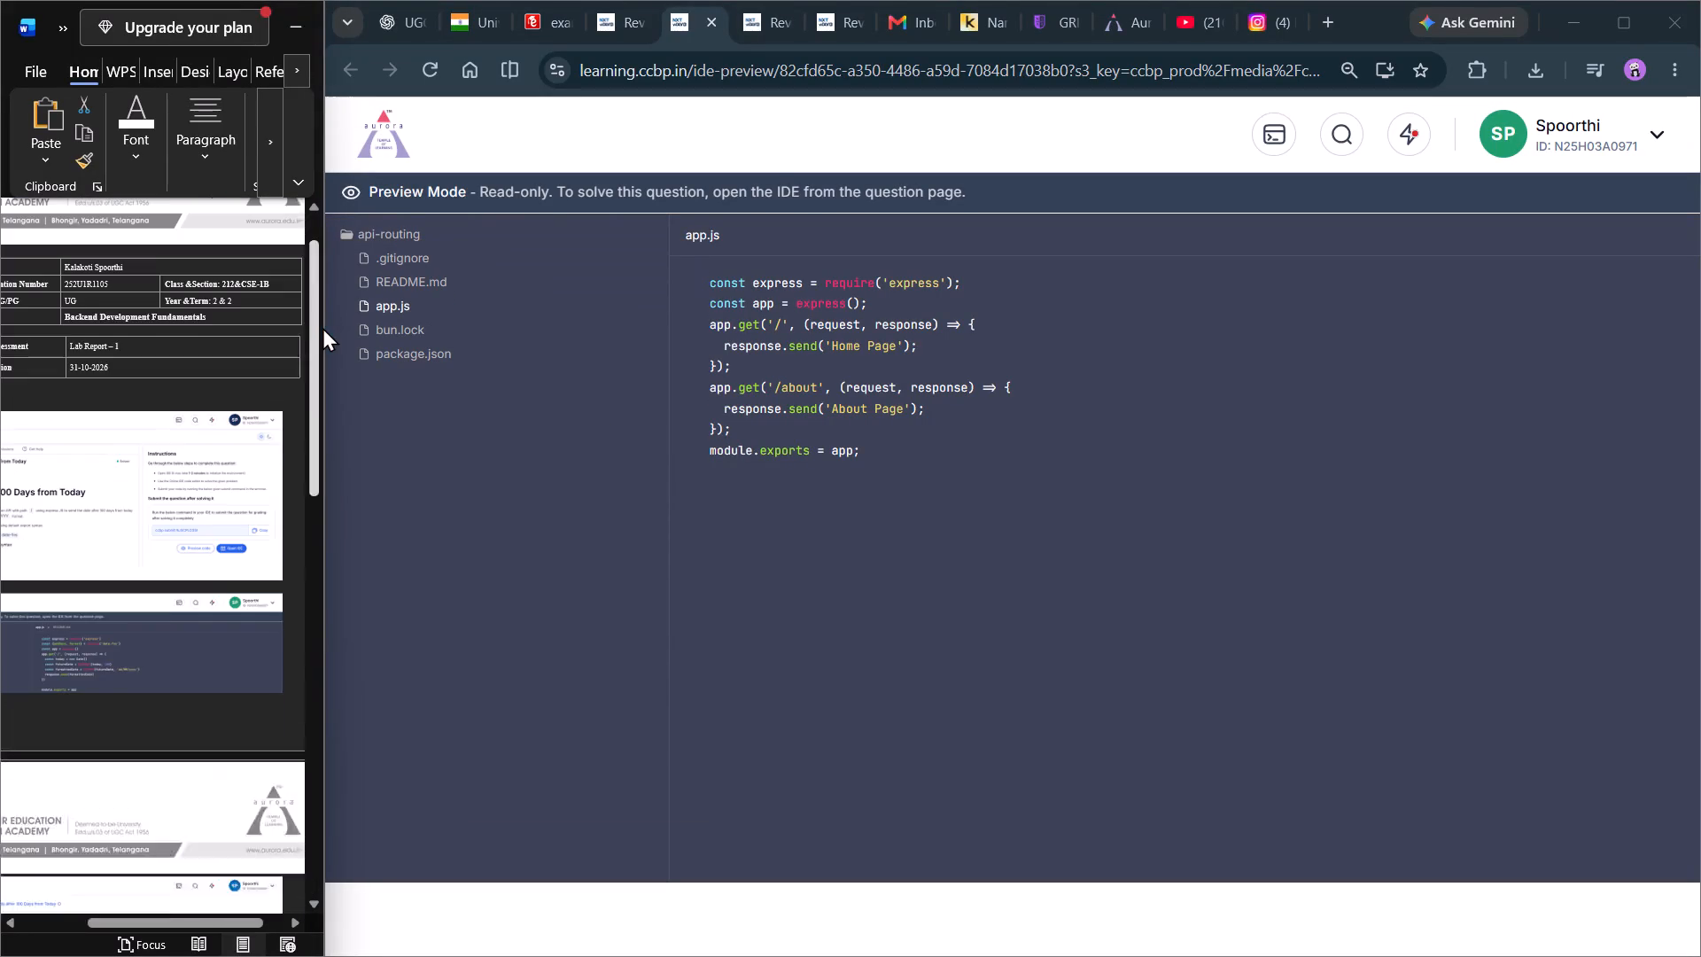
left_click_drag(327, 314, 371, 305)
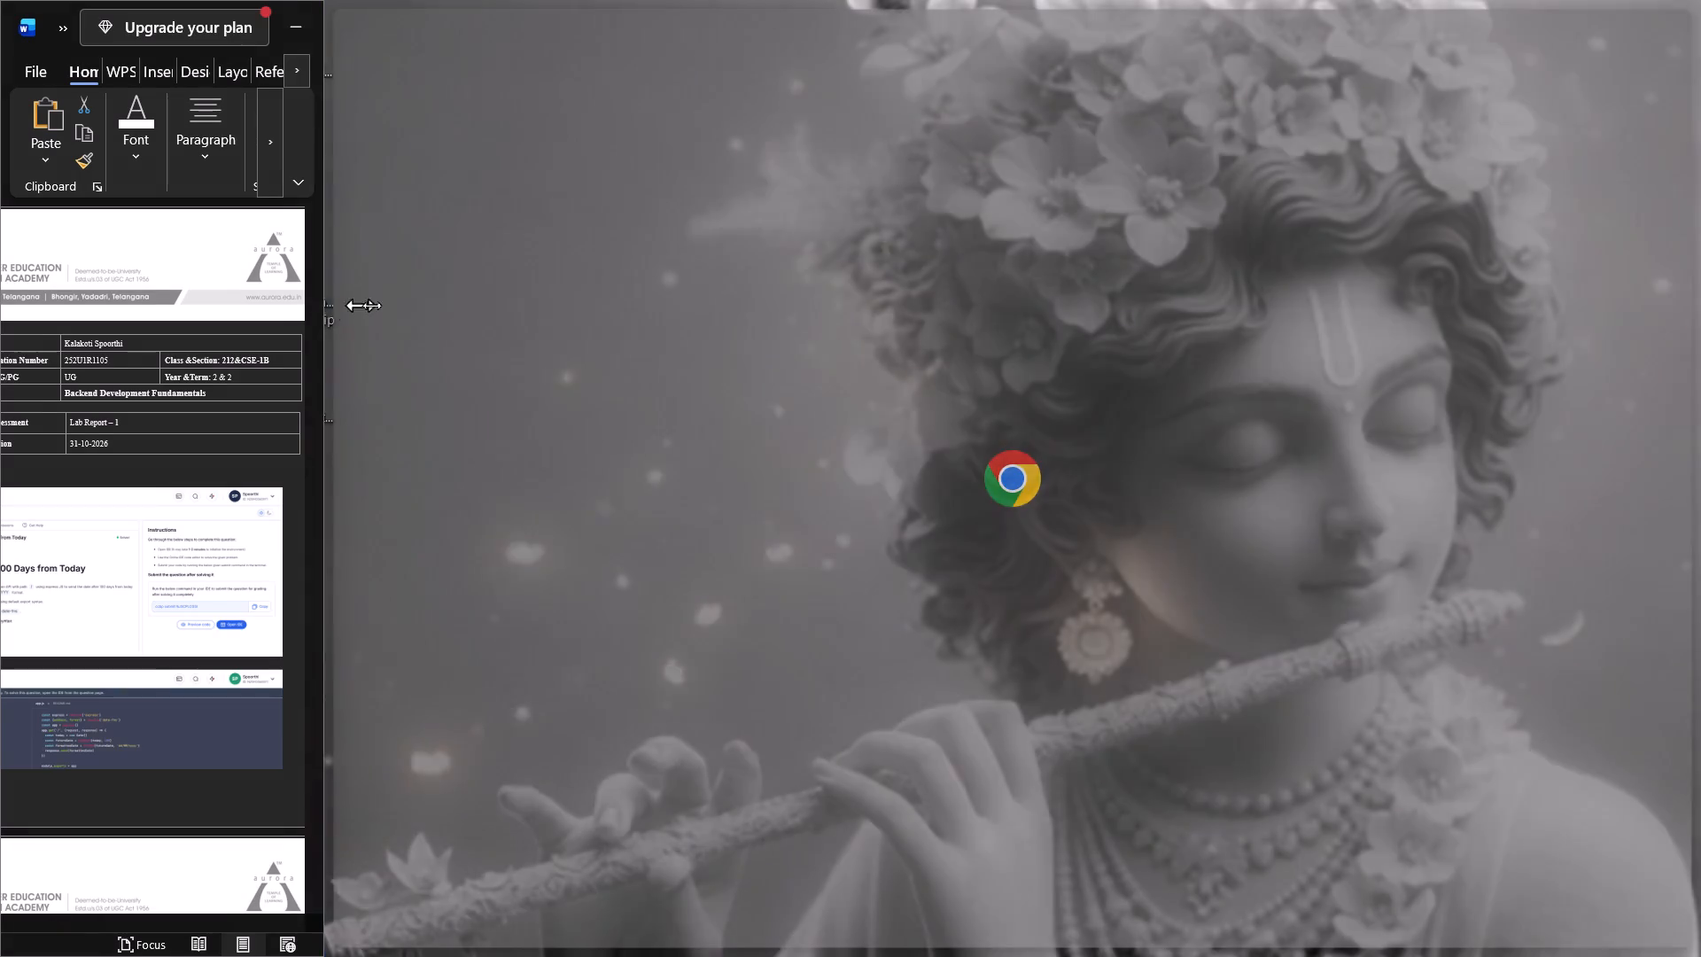
left_click_drag(371, 305, 532, 294)
left_click(458, 41)
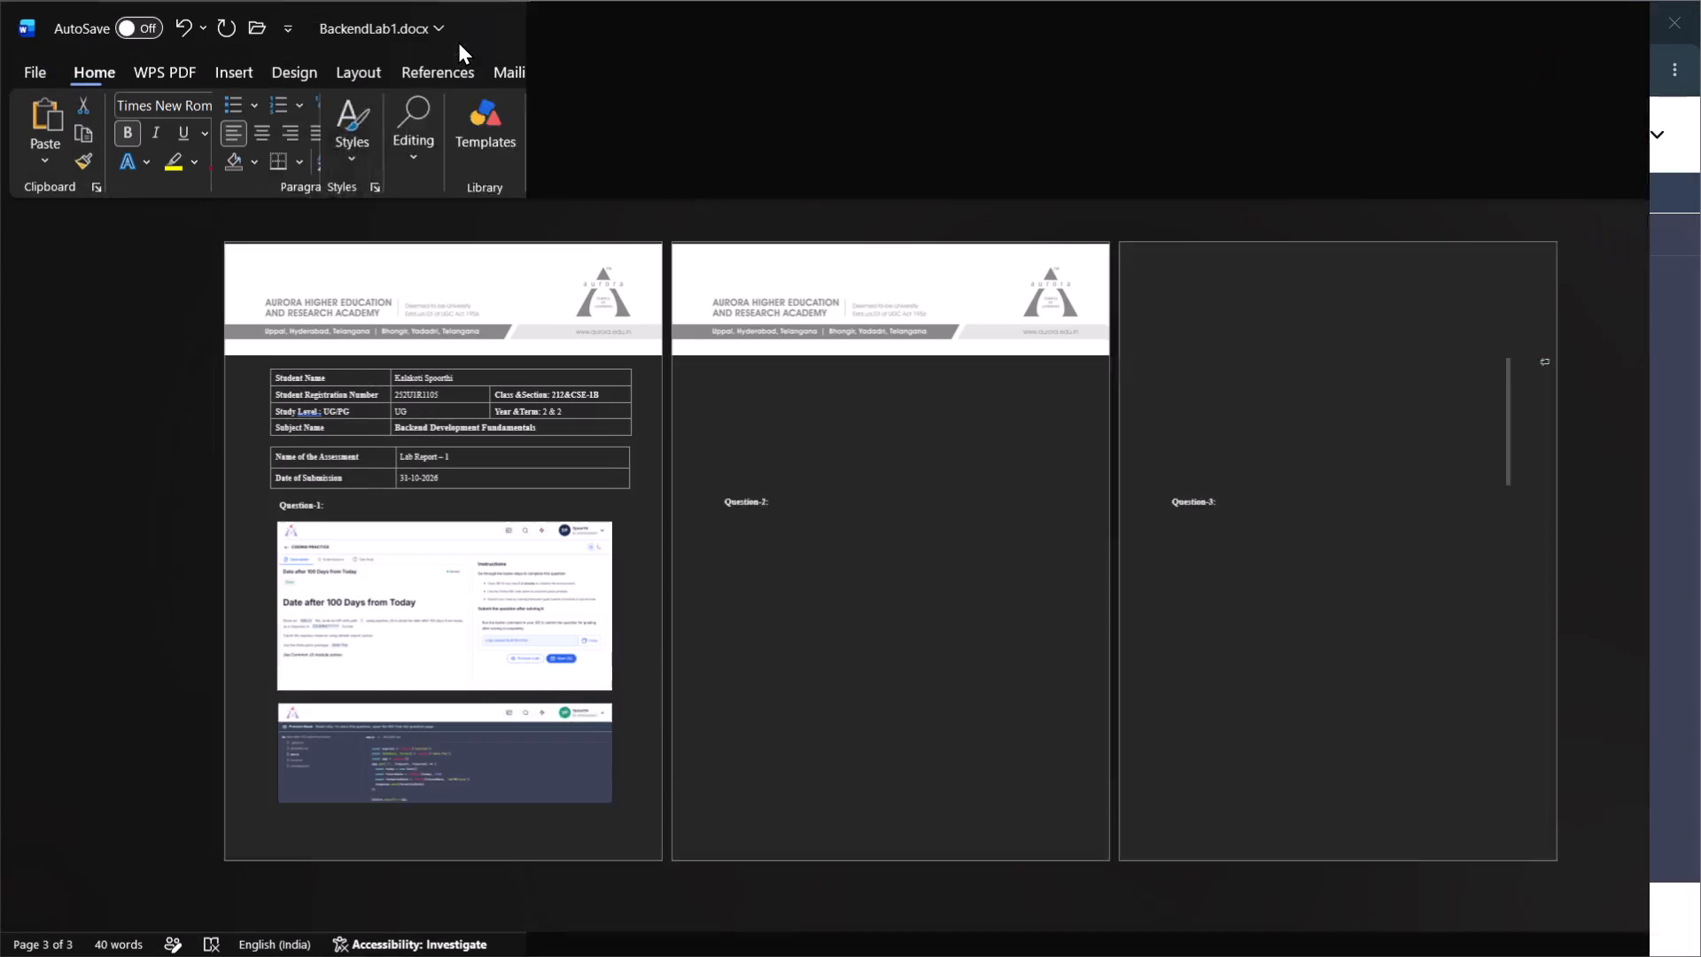
Examine the placement and spacing of the question, app.js code and submission screenshots across the report's pages.
scroll(895, 514, "up", 3, "ctrl")
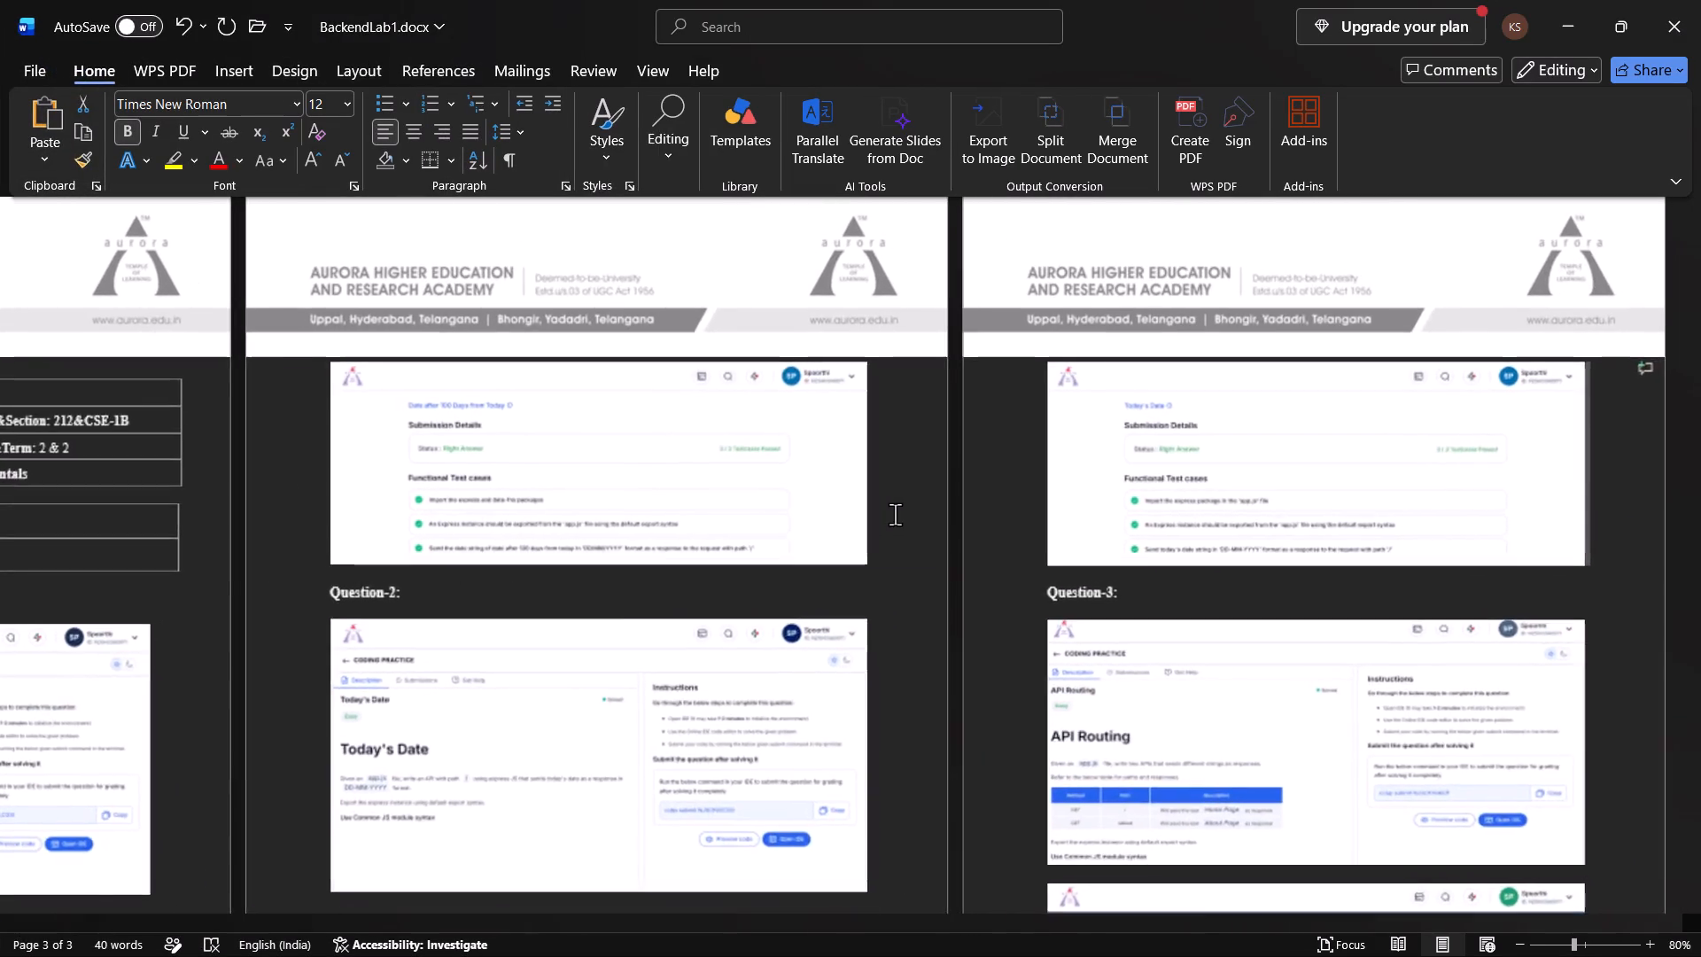
scroll(895, 514, "down", 3)
scroll(895, 514, "up", 4, "ctrl")
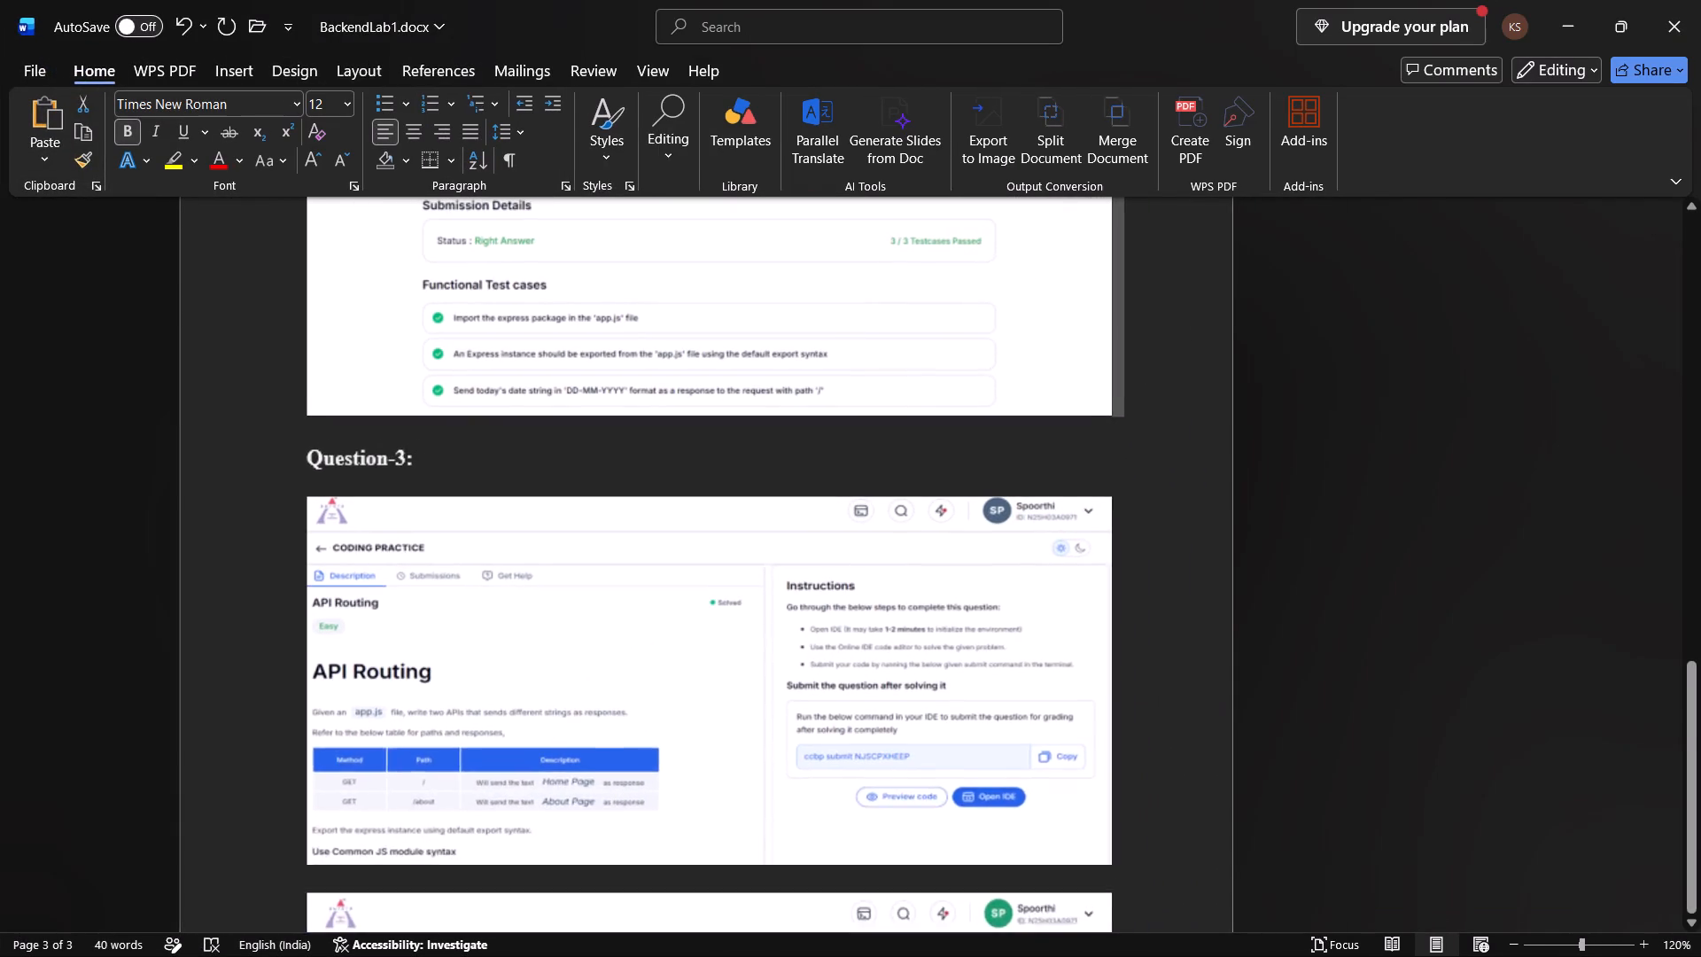
scroll(895, 514, "down", 3)
scroll(895, 514, "up", 4)
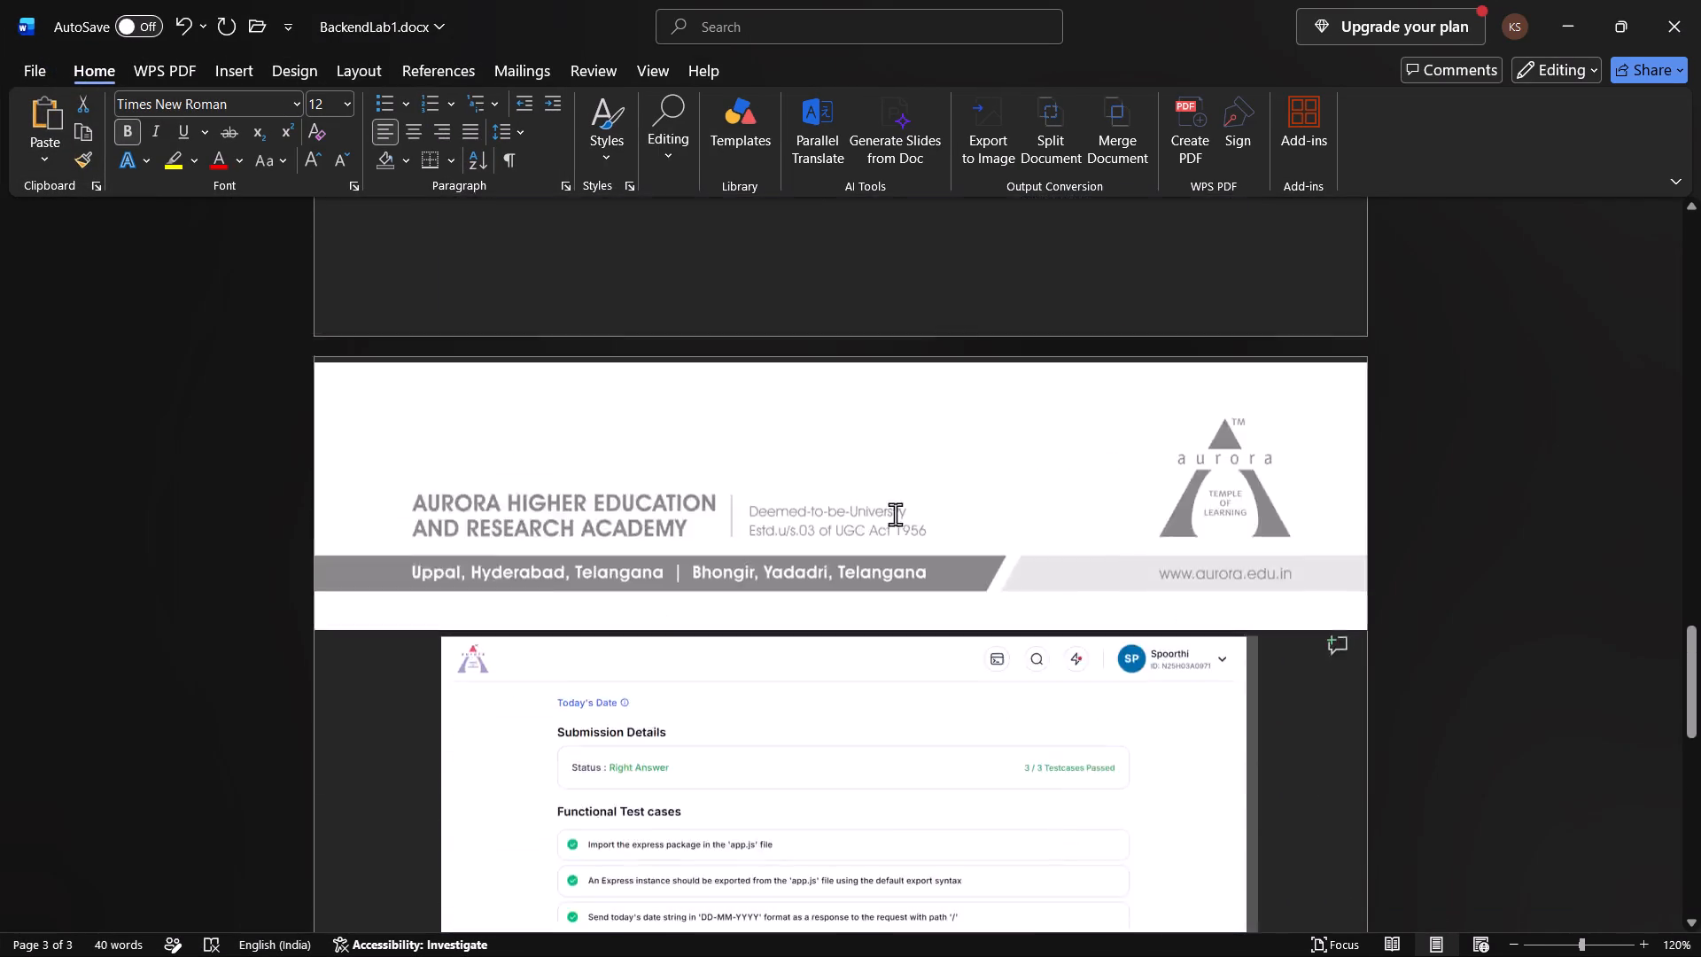
scroll(895, 514, "up", 3)
scroll(895, 514, "down", 2)
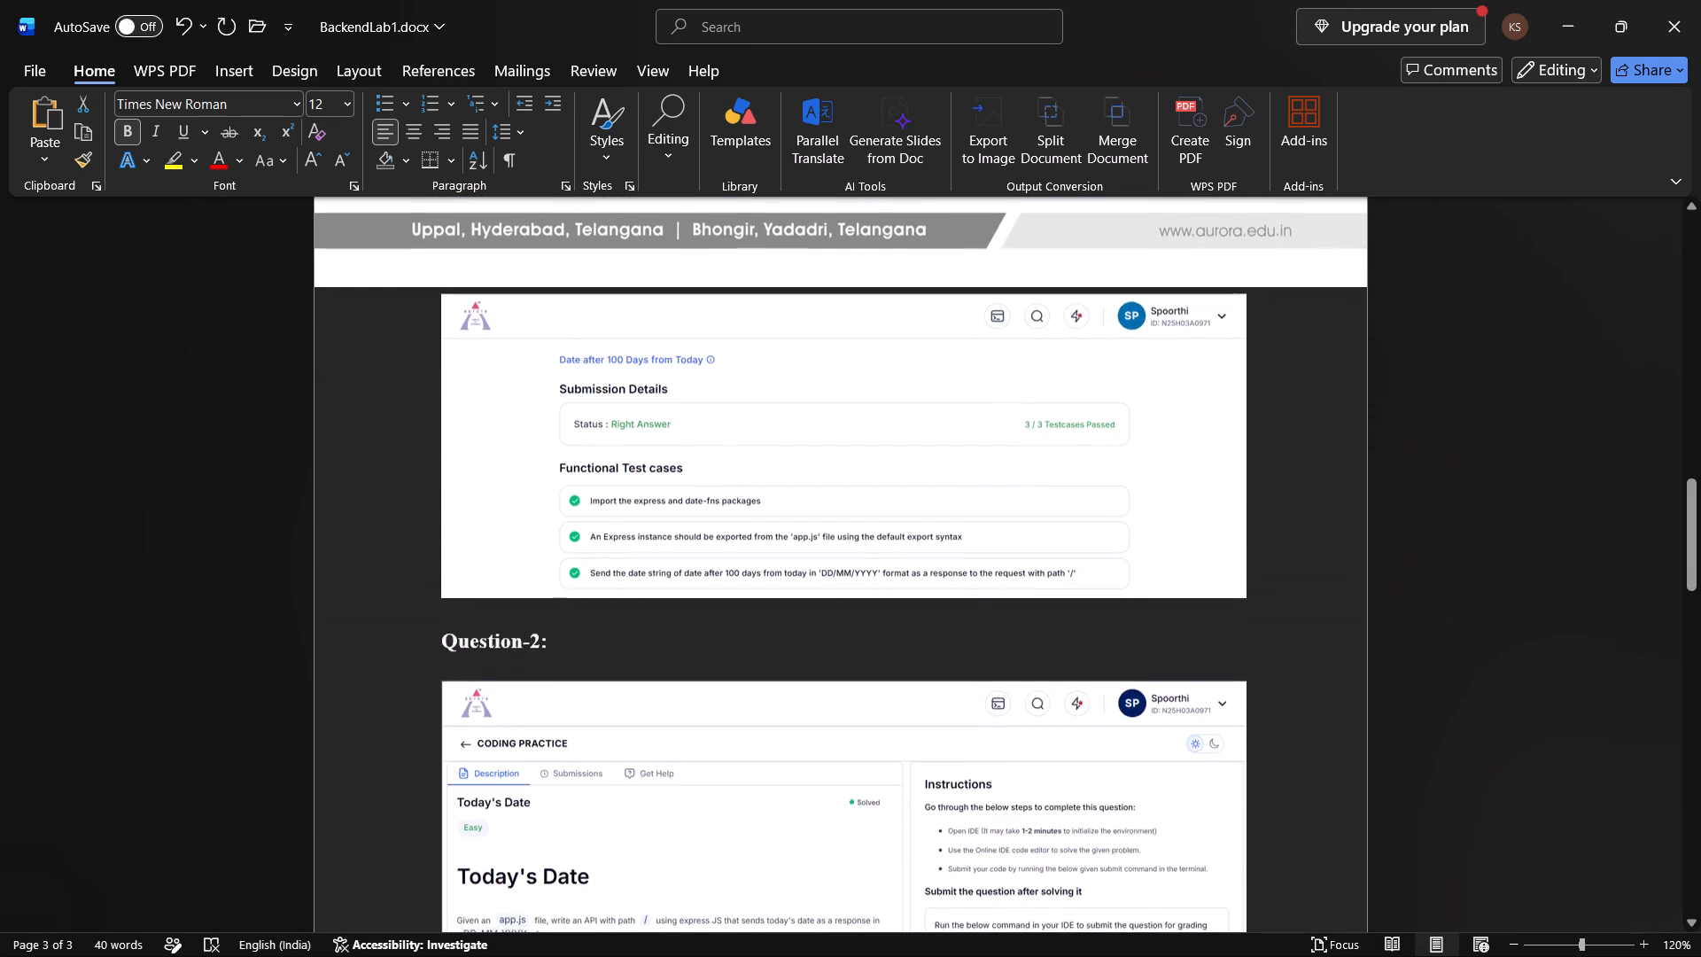
scroll(895, 514, "down", 5)
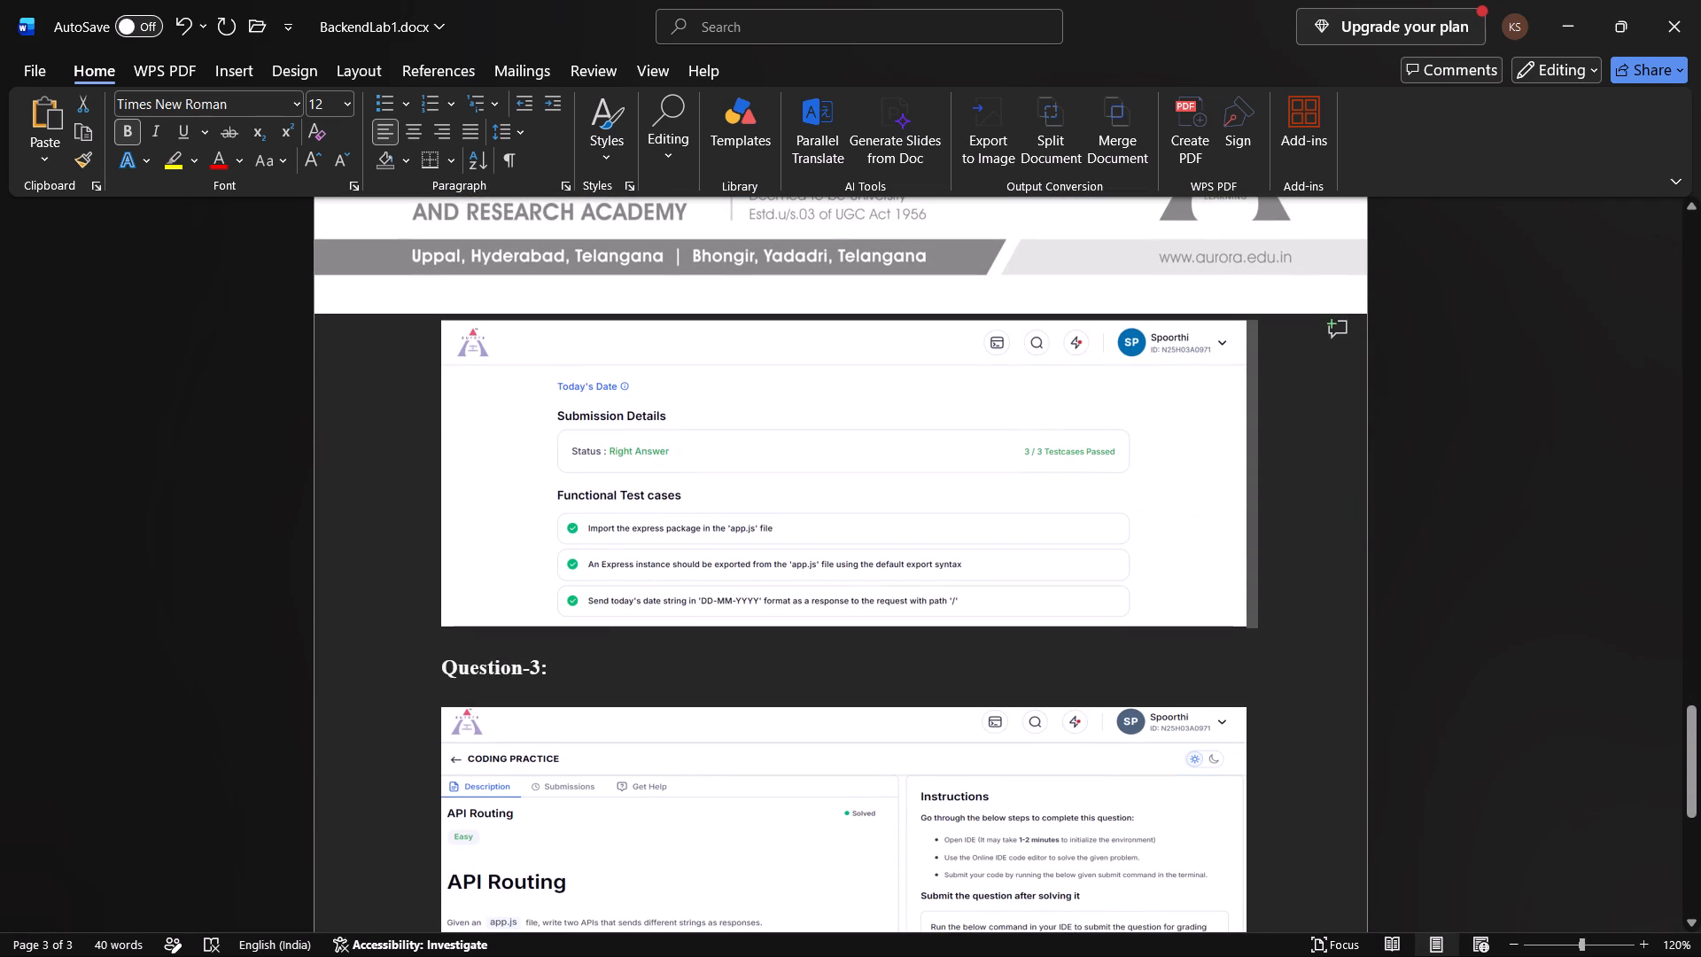
Check the empty lines below the API Routing app.js code screenshot at the end of the page.
scroll(895, 514, "down", 1)
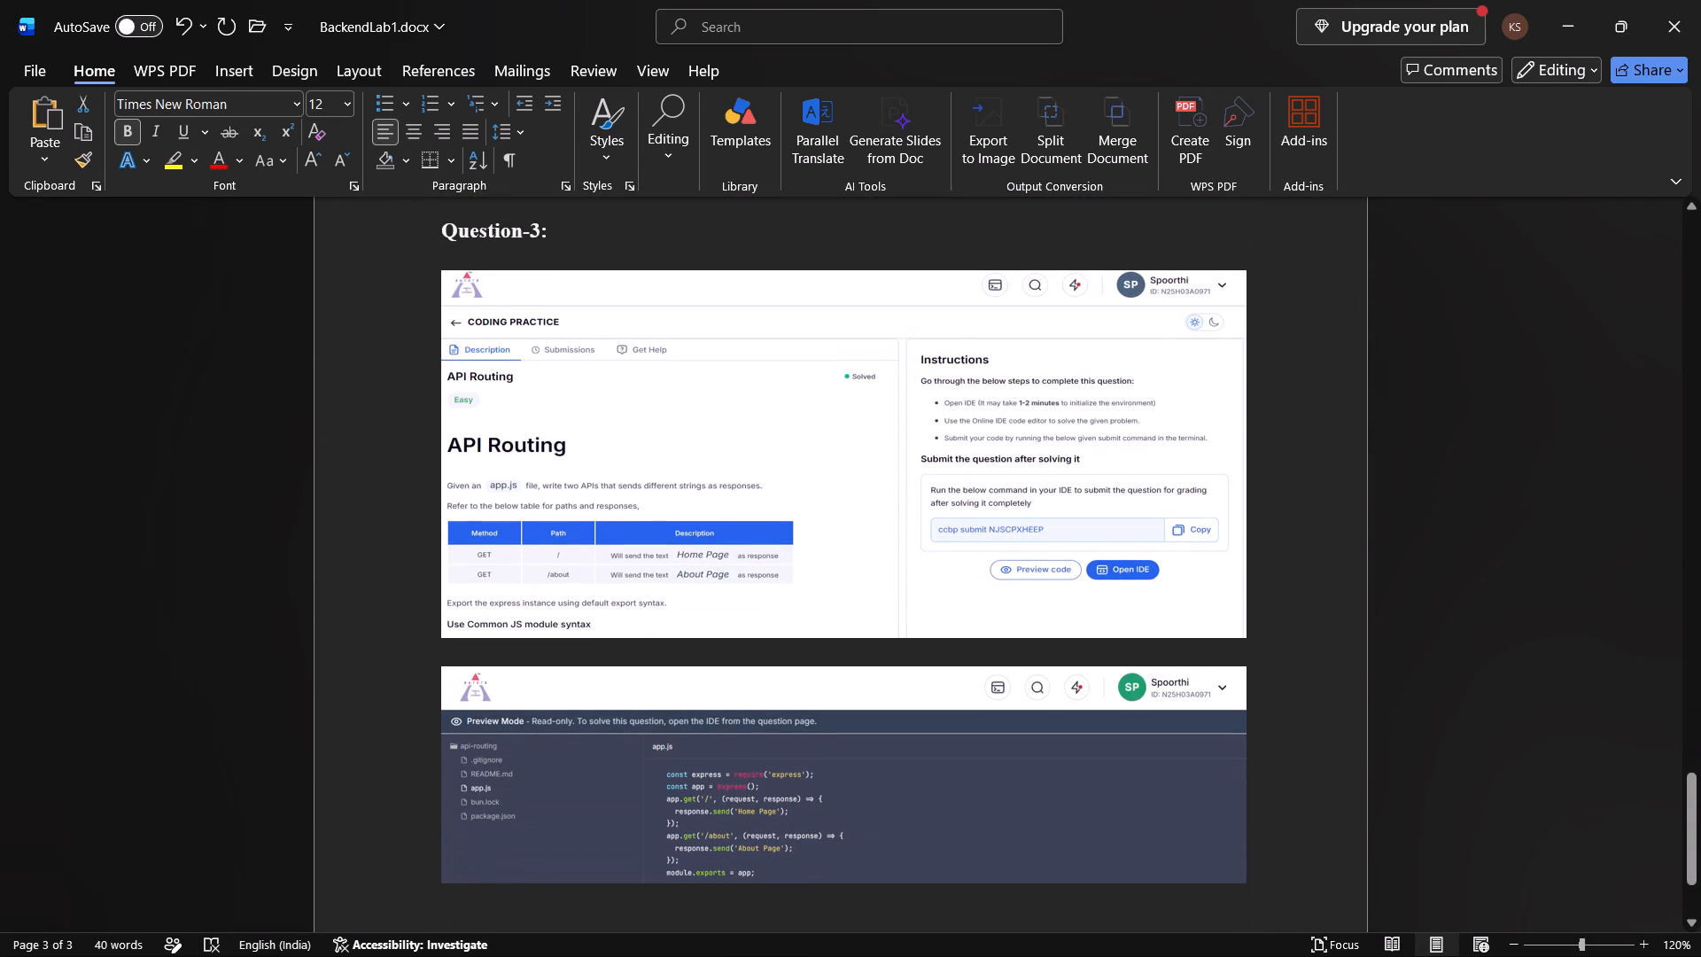
scroll(895, 514, "down", 2)
left_click(839, 725)
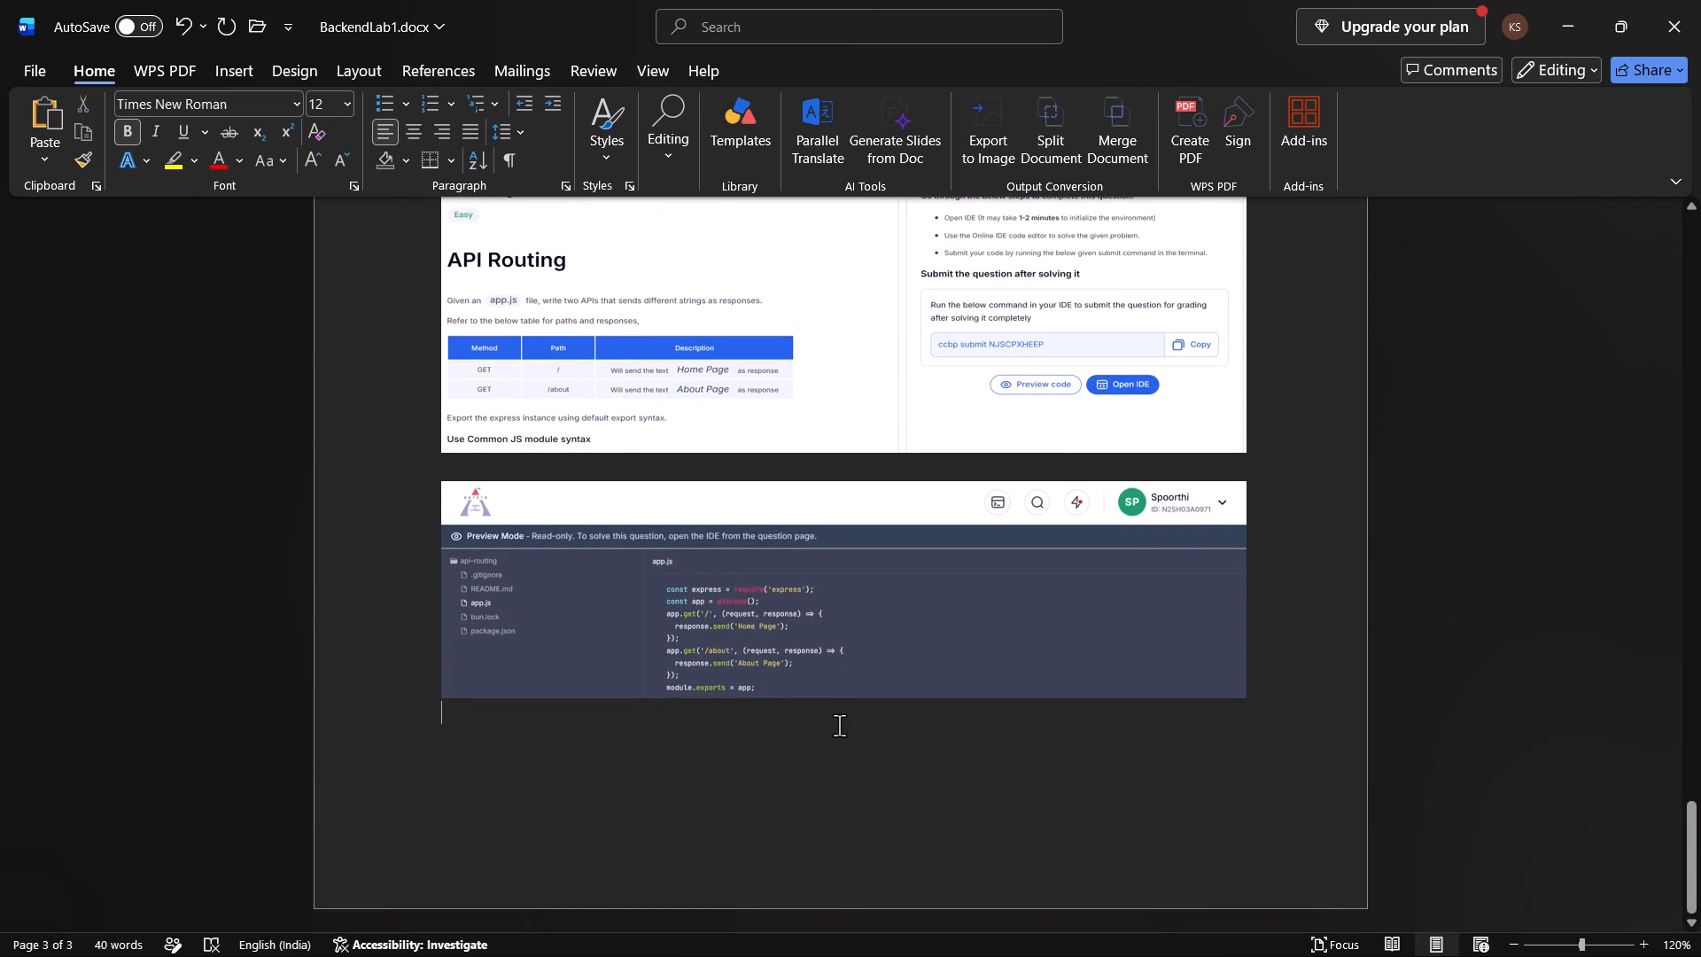
key("Down")
key("Down")
key("Down")
scroll(839, 725, "up", 2)
scroll(839, 725, "down", 2)
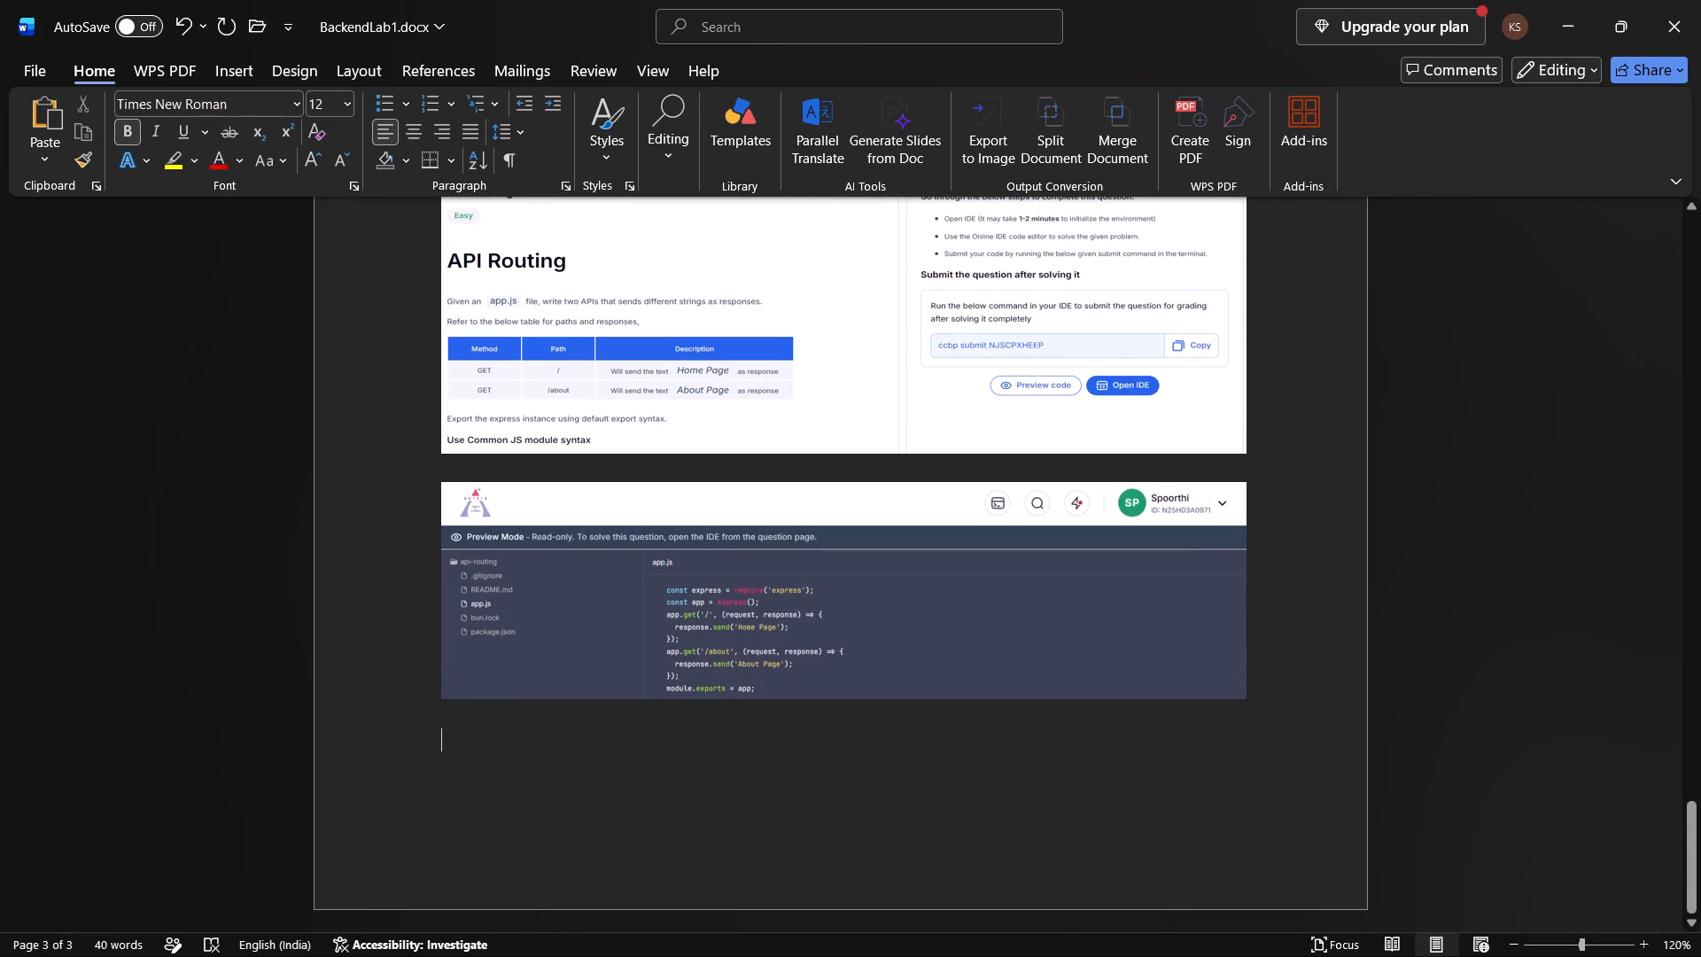
Slightly increase the API Routing question screenshot's height from its bottom edge in two small adjustments, checking the empty line below the code screenshot.
left_click(838, 458)
left_click(853, 401)
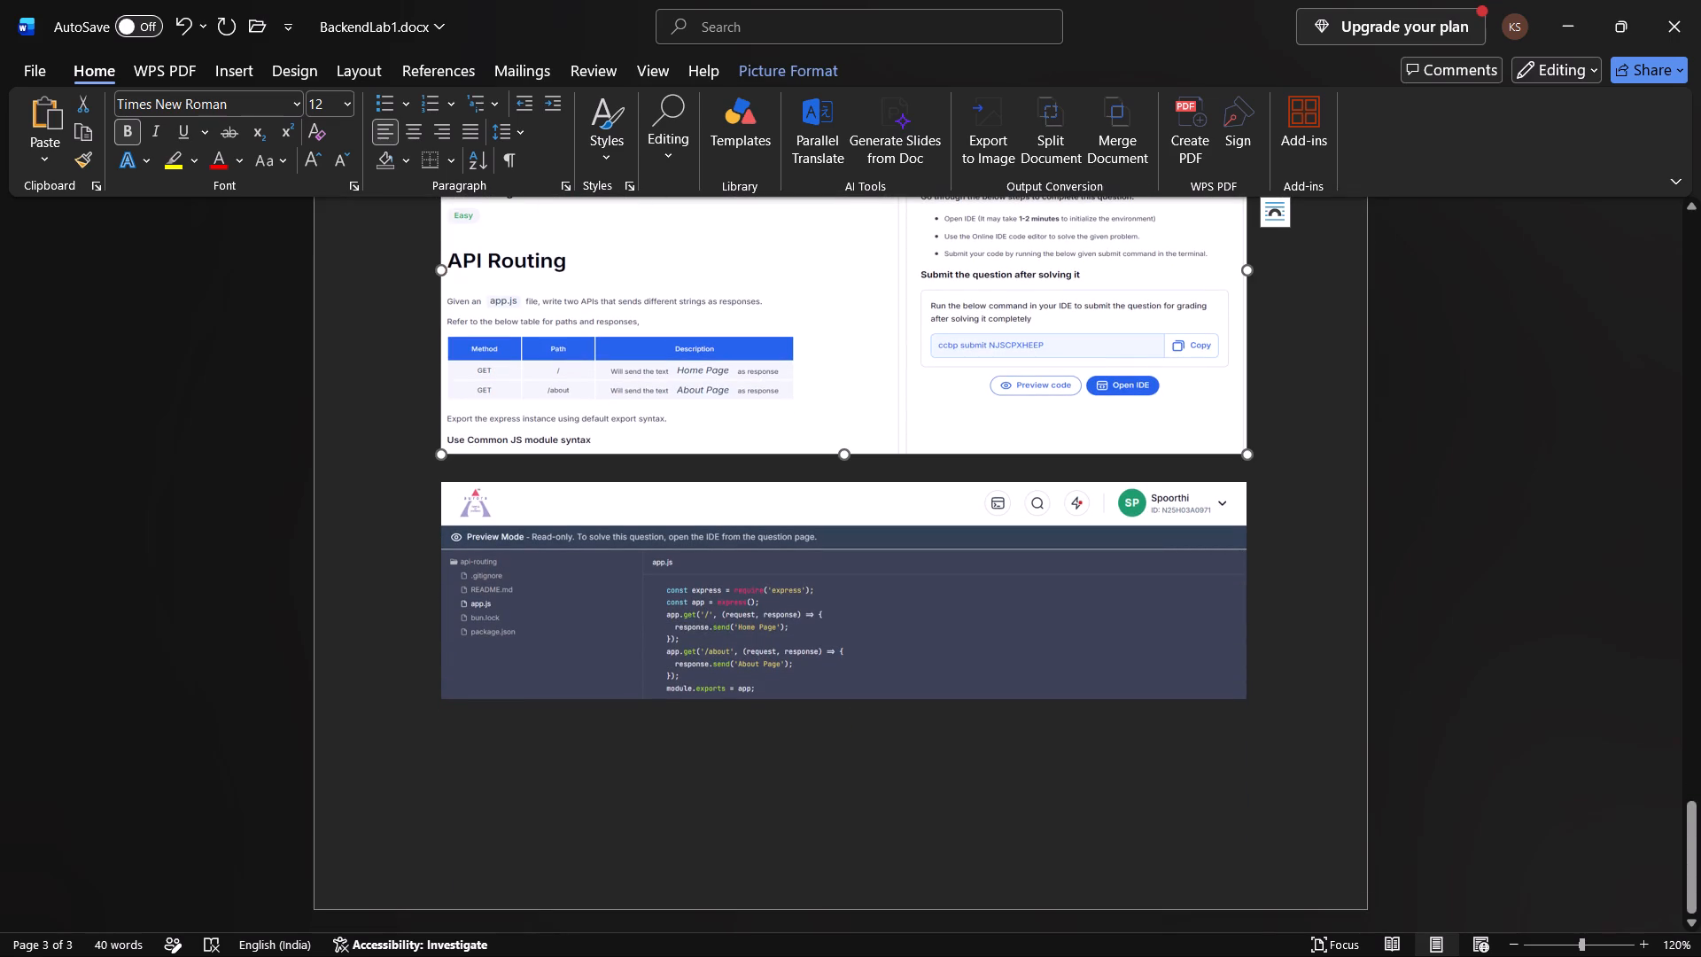
left_click_drag(845, 450, 843, 462)
scroll(843, 462, "down", 1)
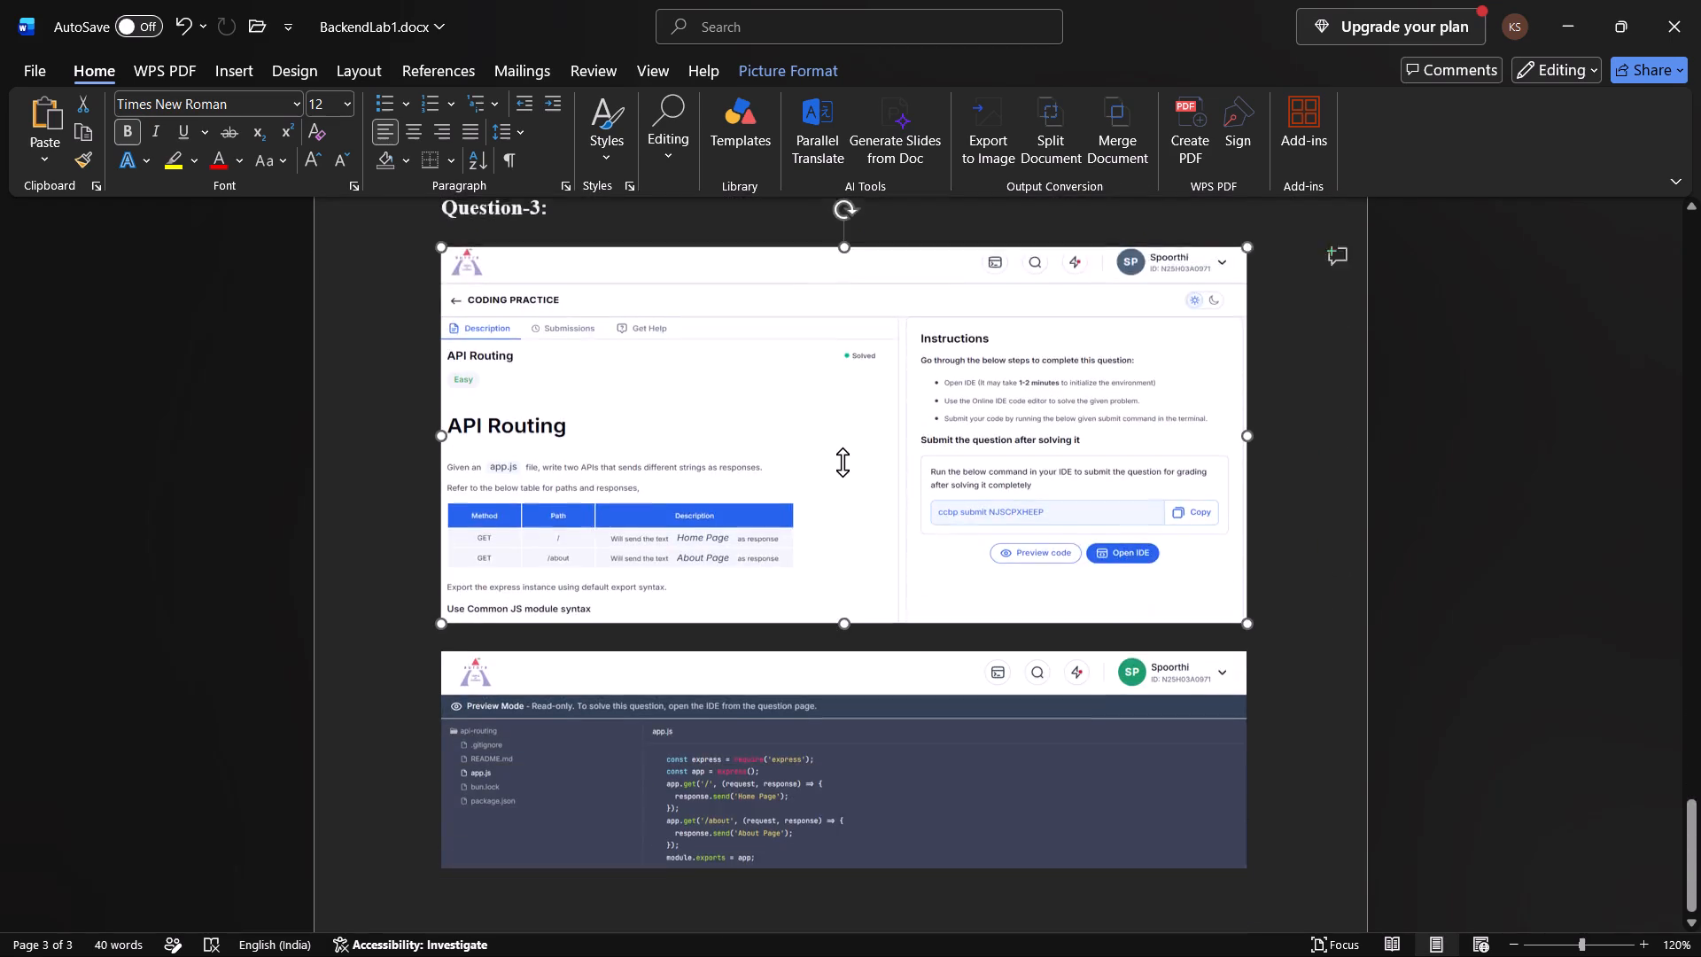
scroll(843, 462, "down", 1)
left_click(706, 725)
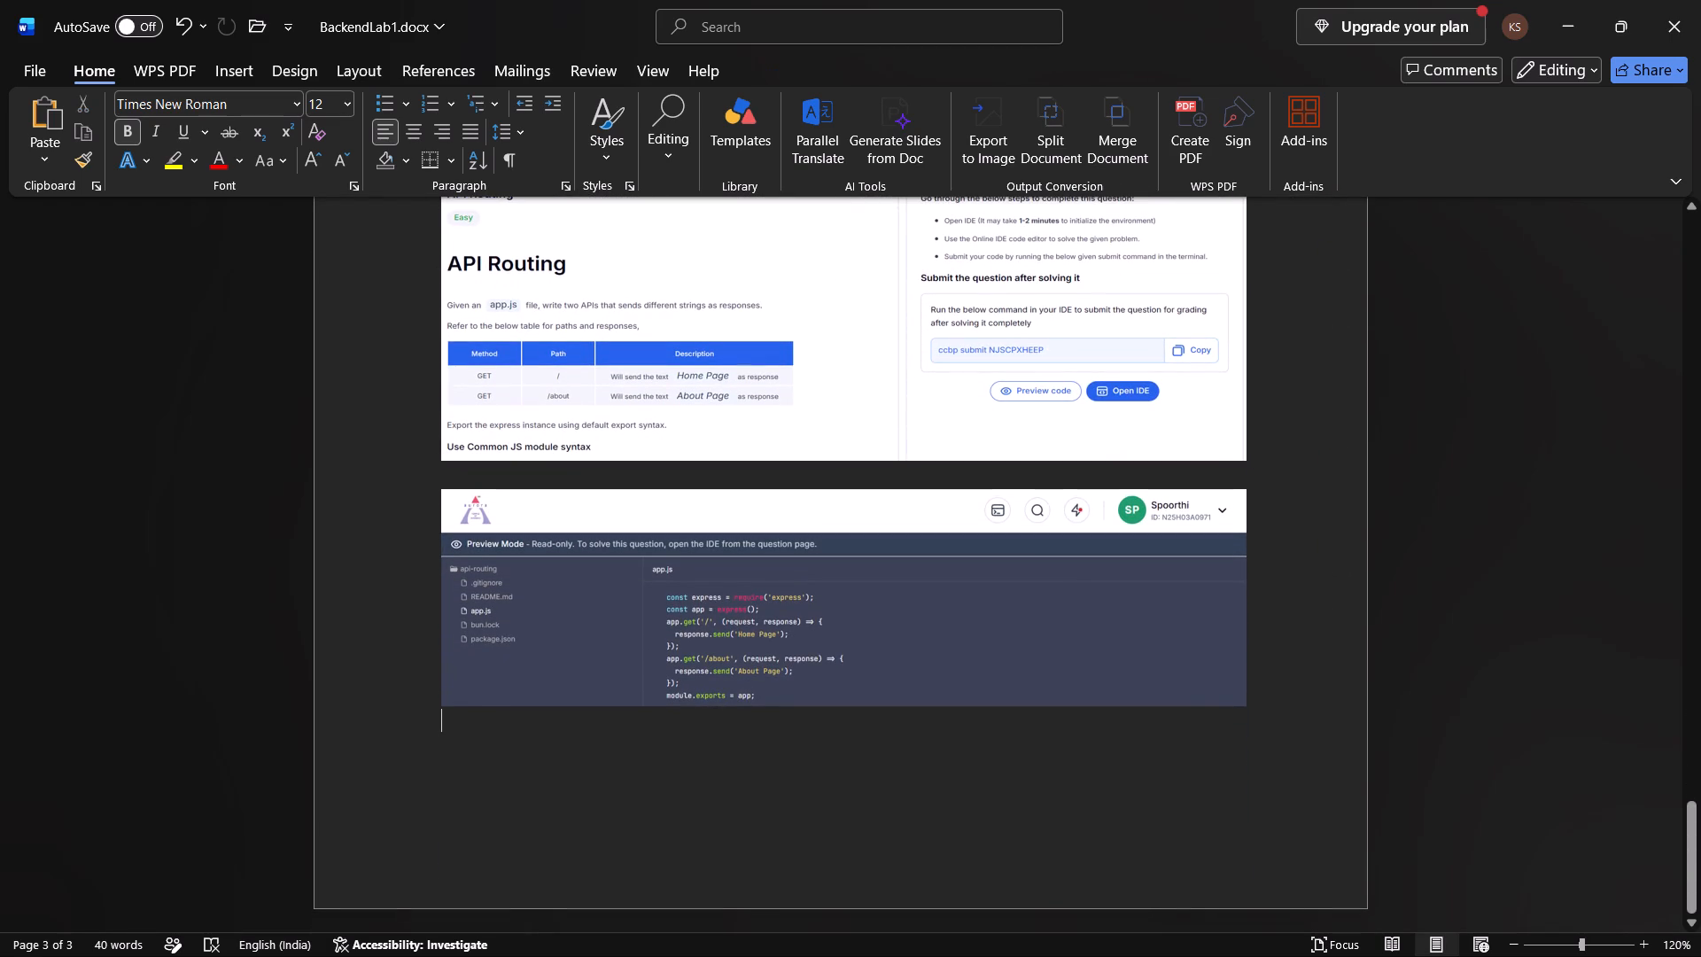
key("Down")
scroll(706, 725, "up", 1)
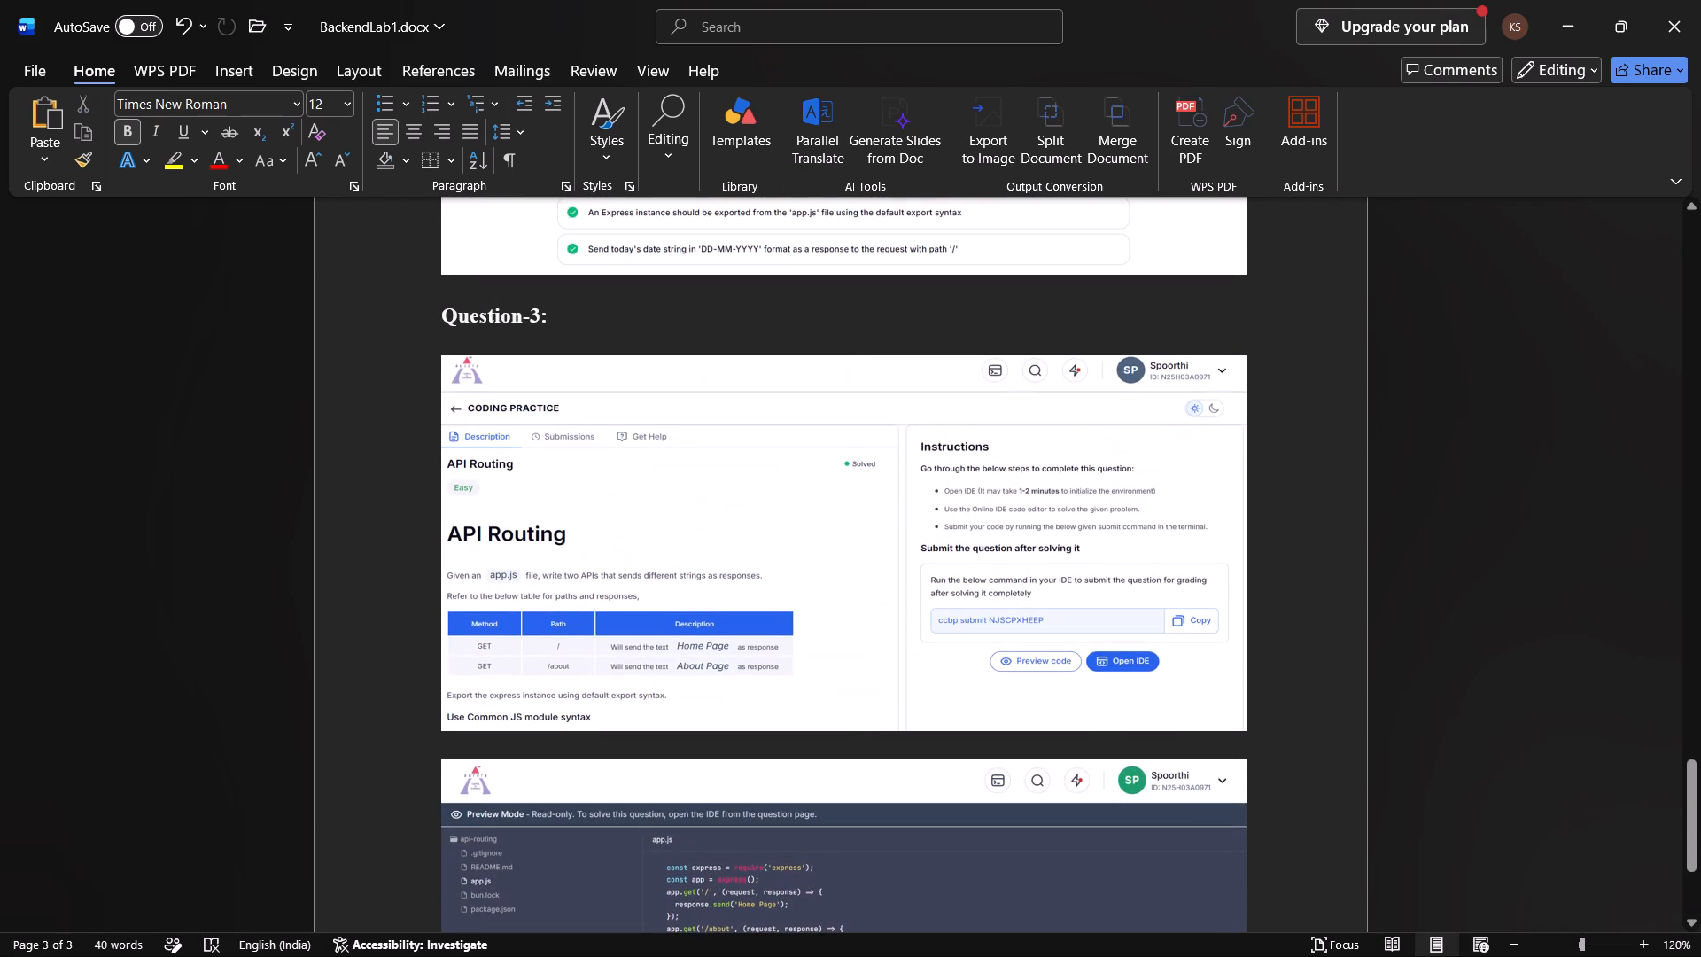
left_click(789, 588)
left_click_drag(844, 731, 844, 743)
scroll(844, 743, "down", 3)
left_click(844, 743)
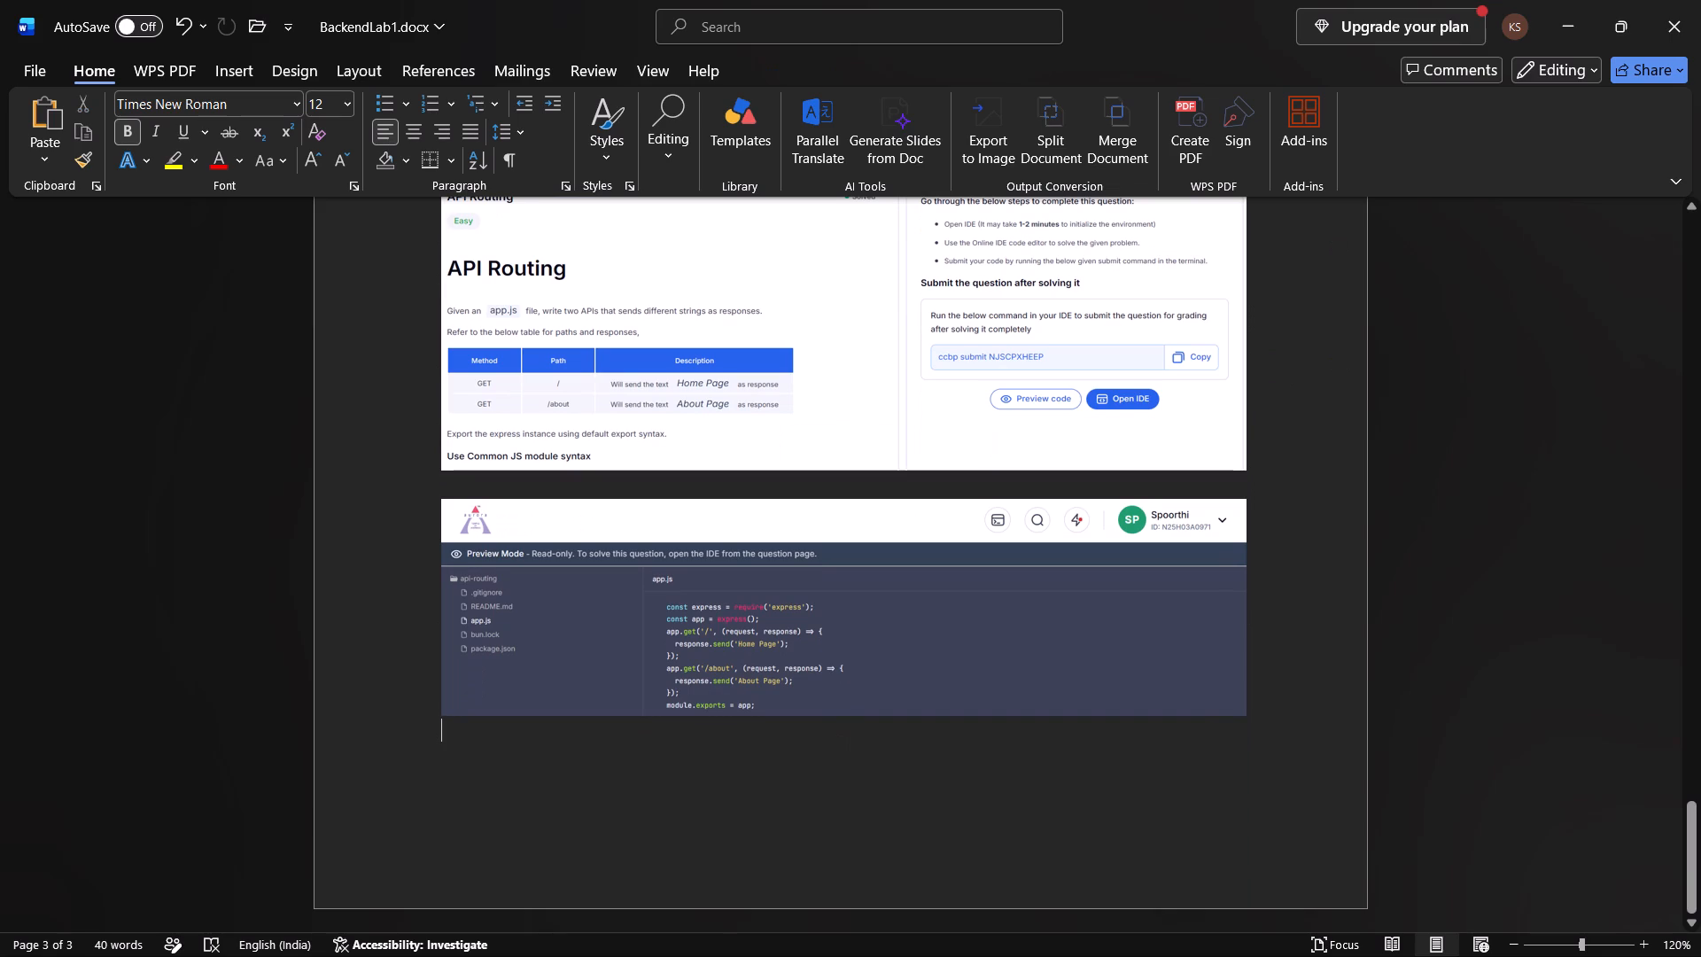
key("Down")
key("Down")
Examine the layout and page breaks of the earlier questions' code and submission screenshots.
scroll(844, 743, "up", 4)
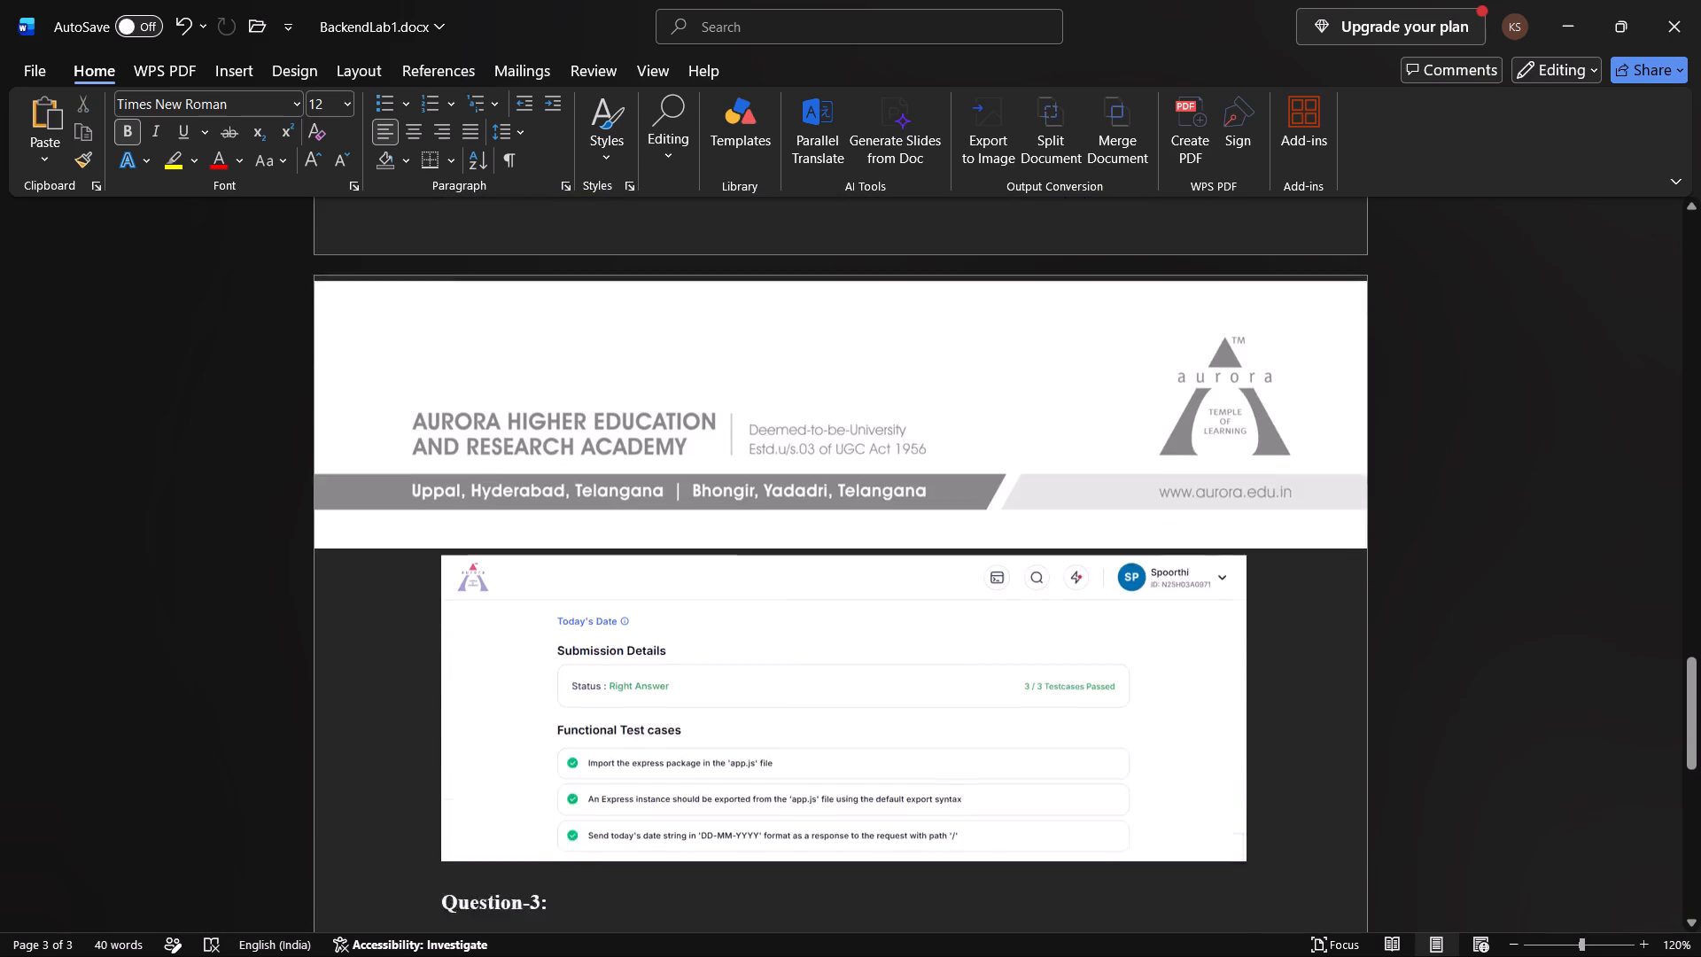
scroll(844, 743, "down", 5)
scroll(844, 743, "up", 3)
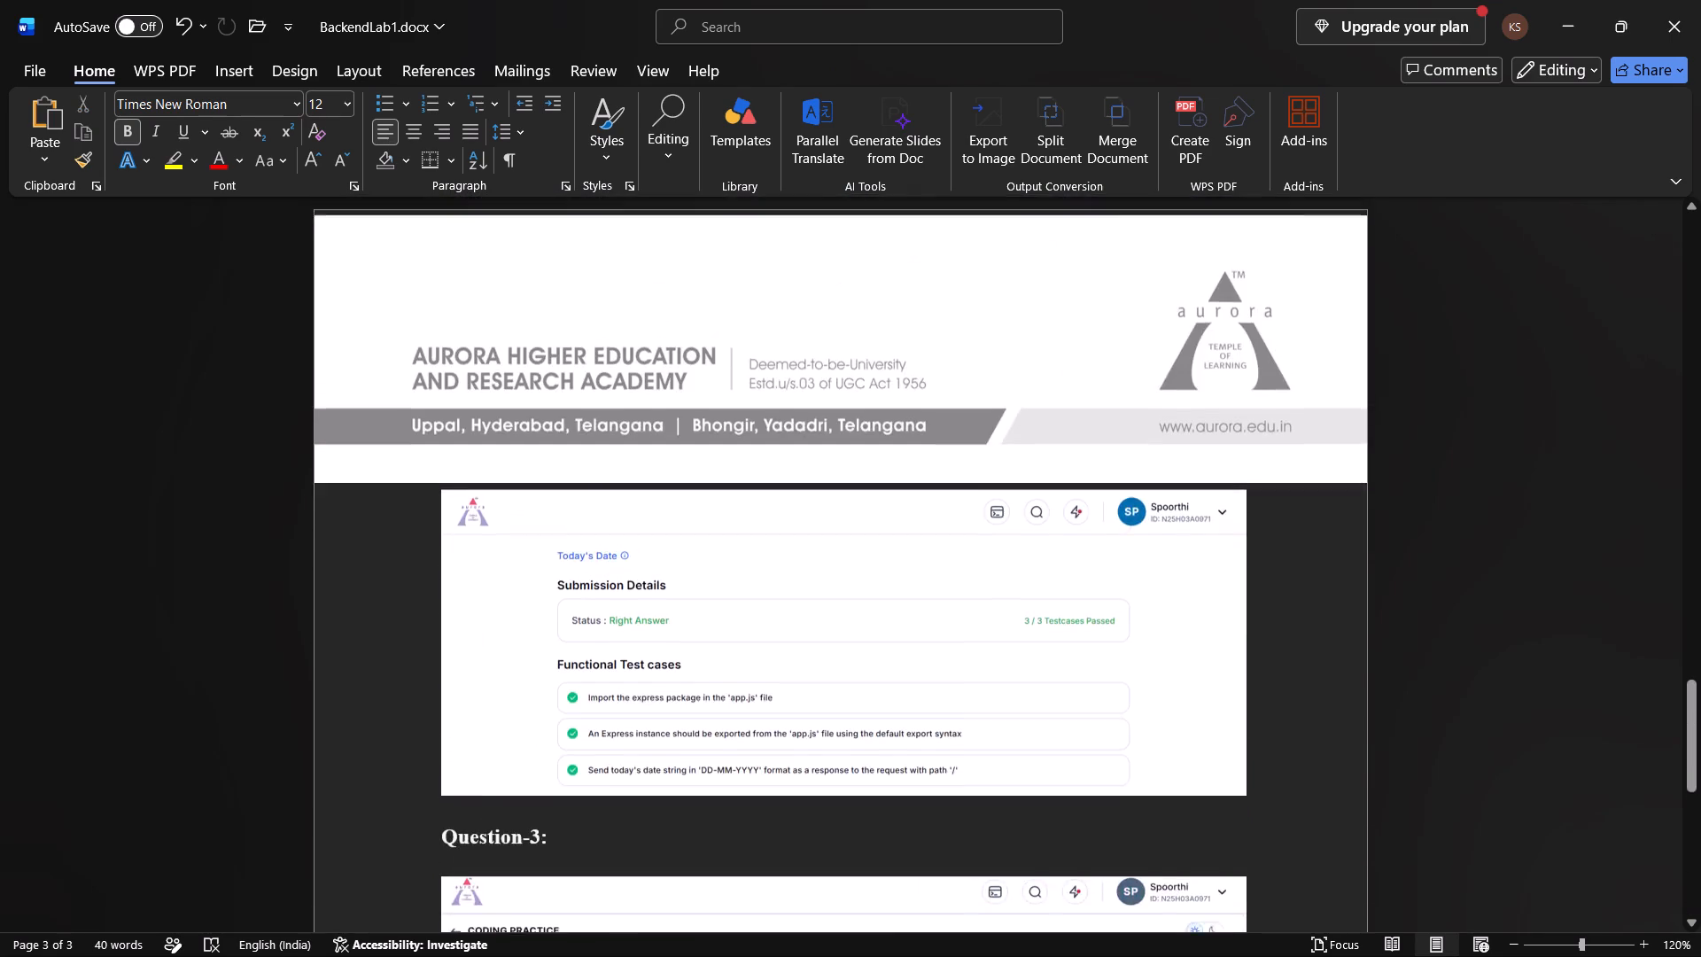
scroll(844, 743, "up", 6)
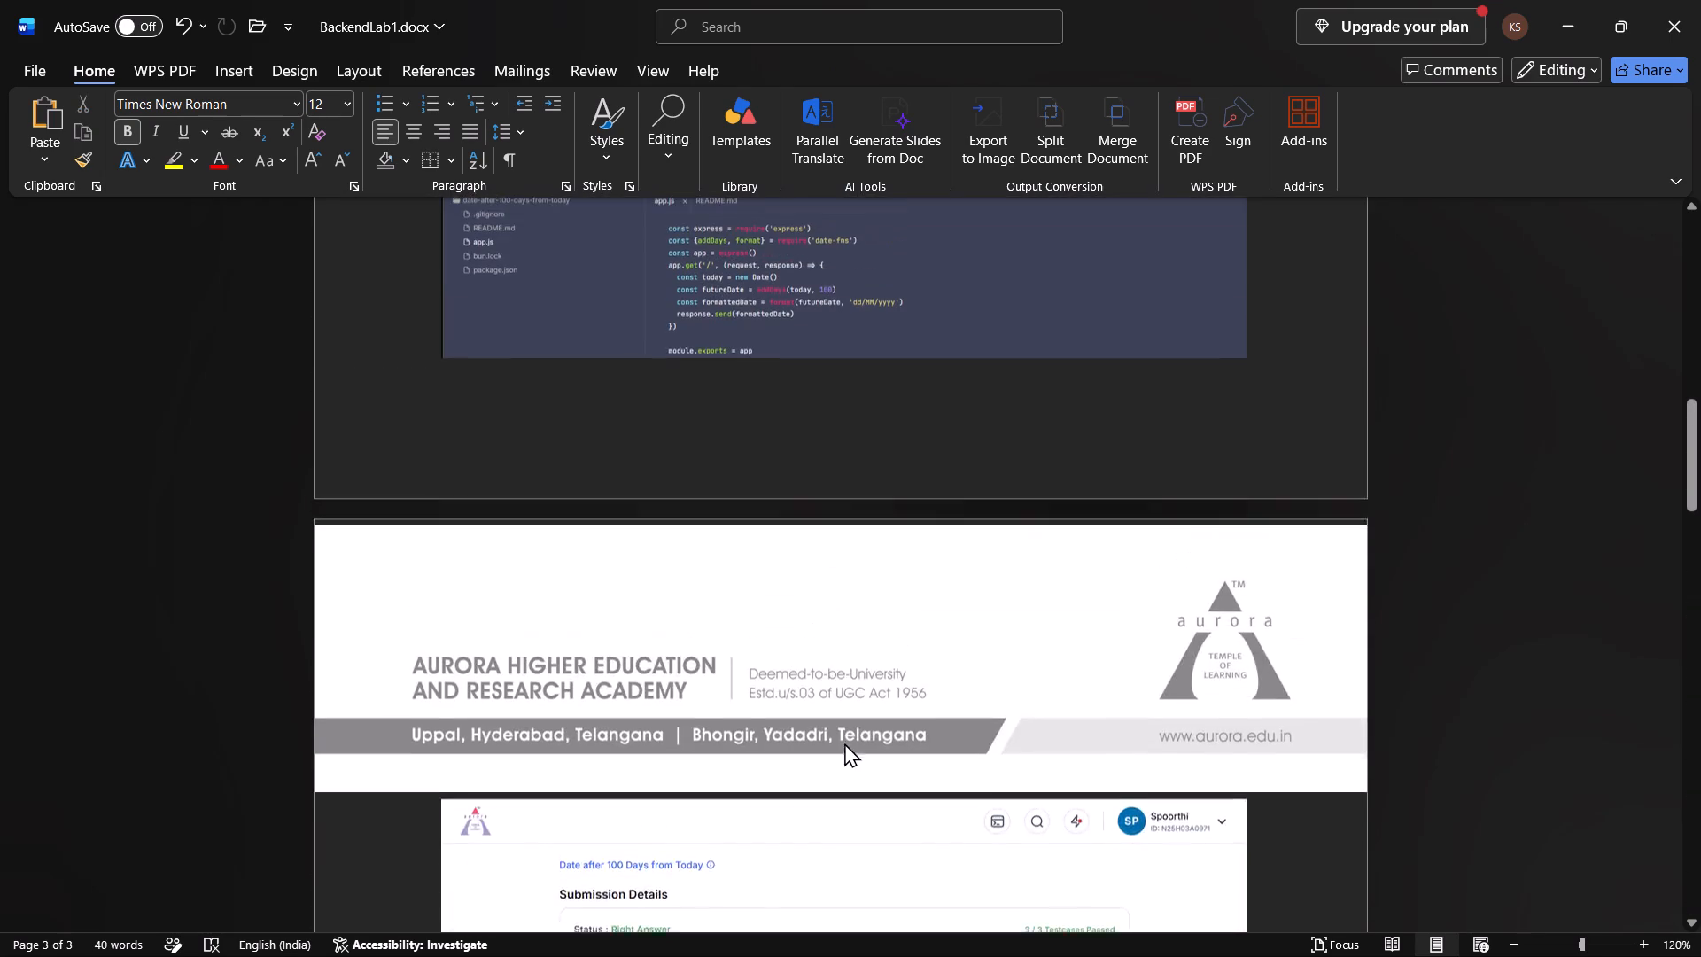
scroll(844, 743, "up", 2)
scroll(844, 743, "down", 4)
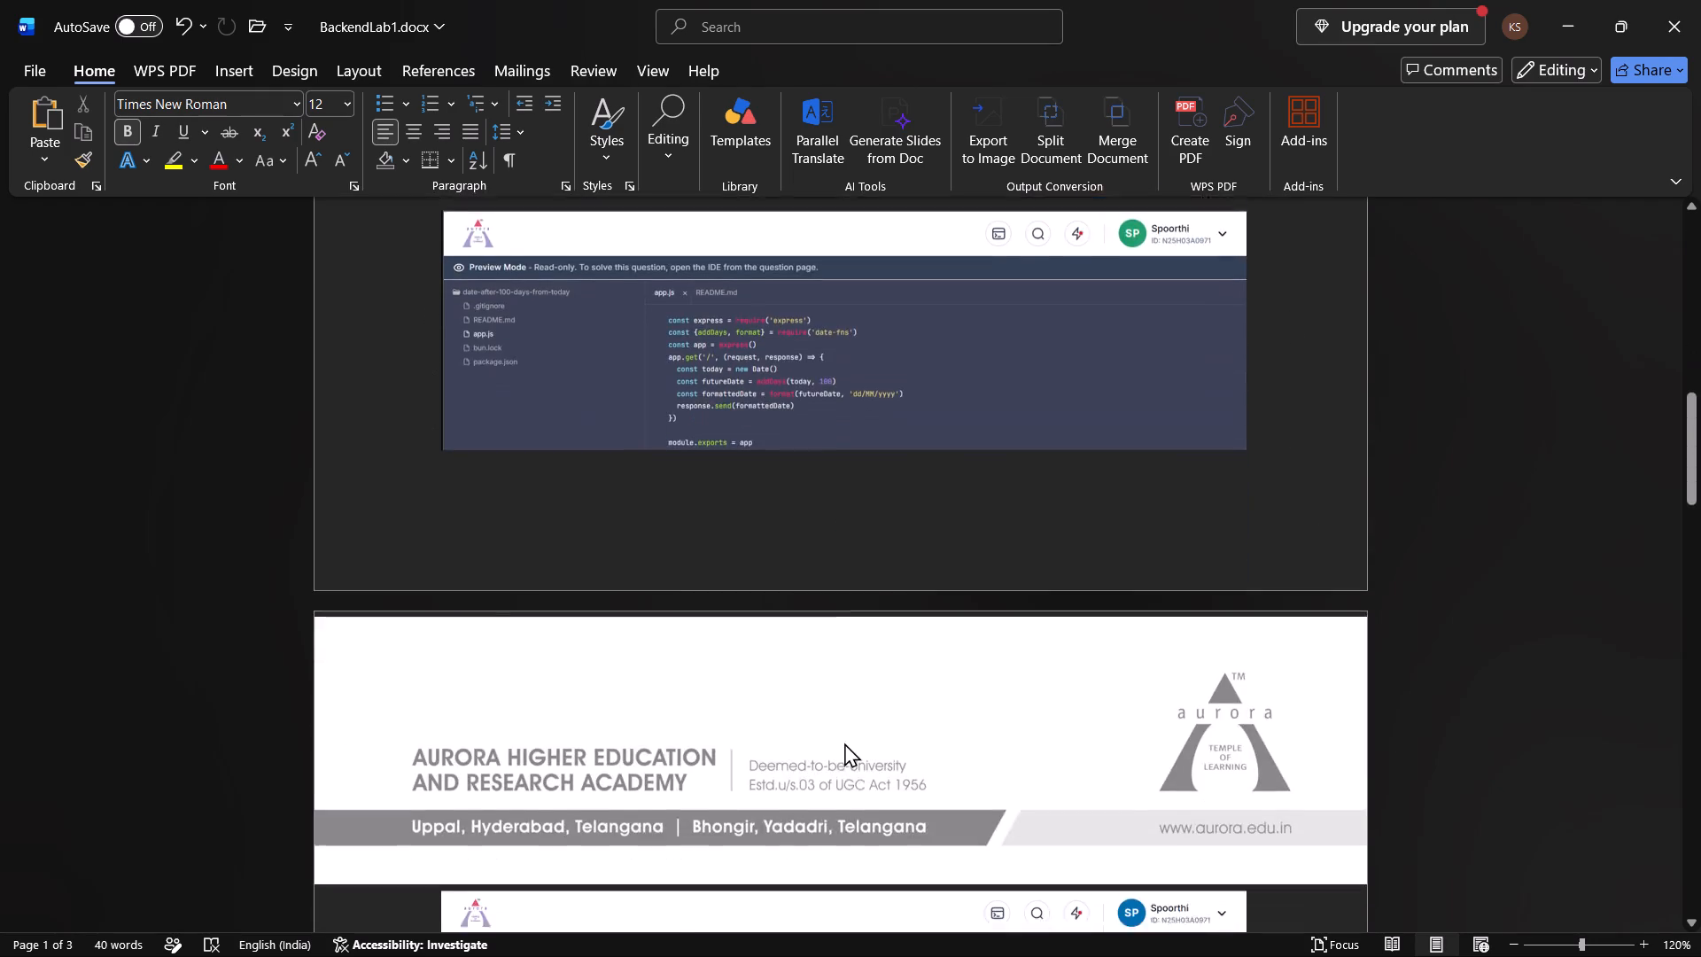
scroll(844, 743, "down", 9)
Insert a new line after the API Routing app.js code screenshot to continue the report on a fourth page.
key("Return")
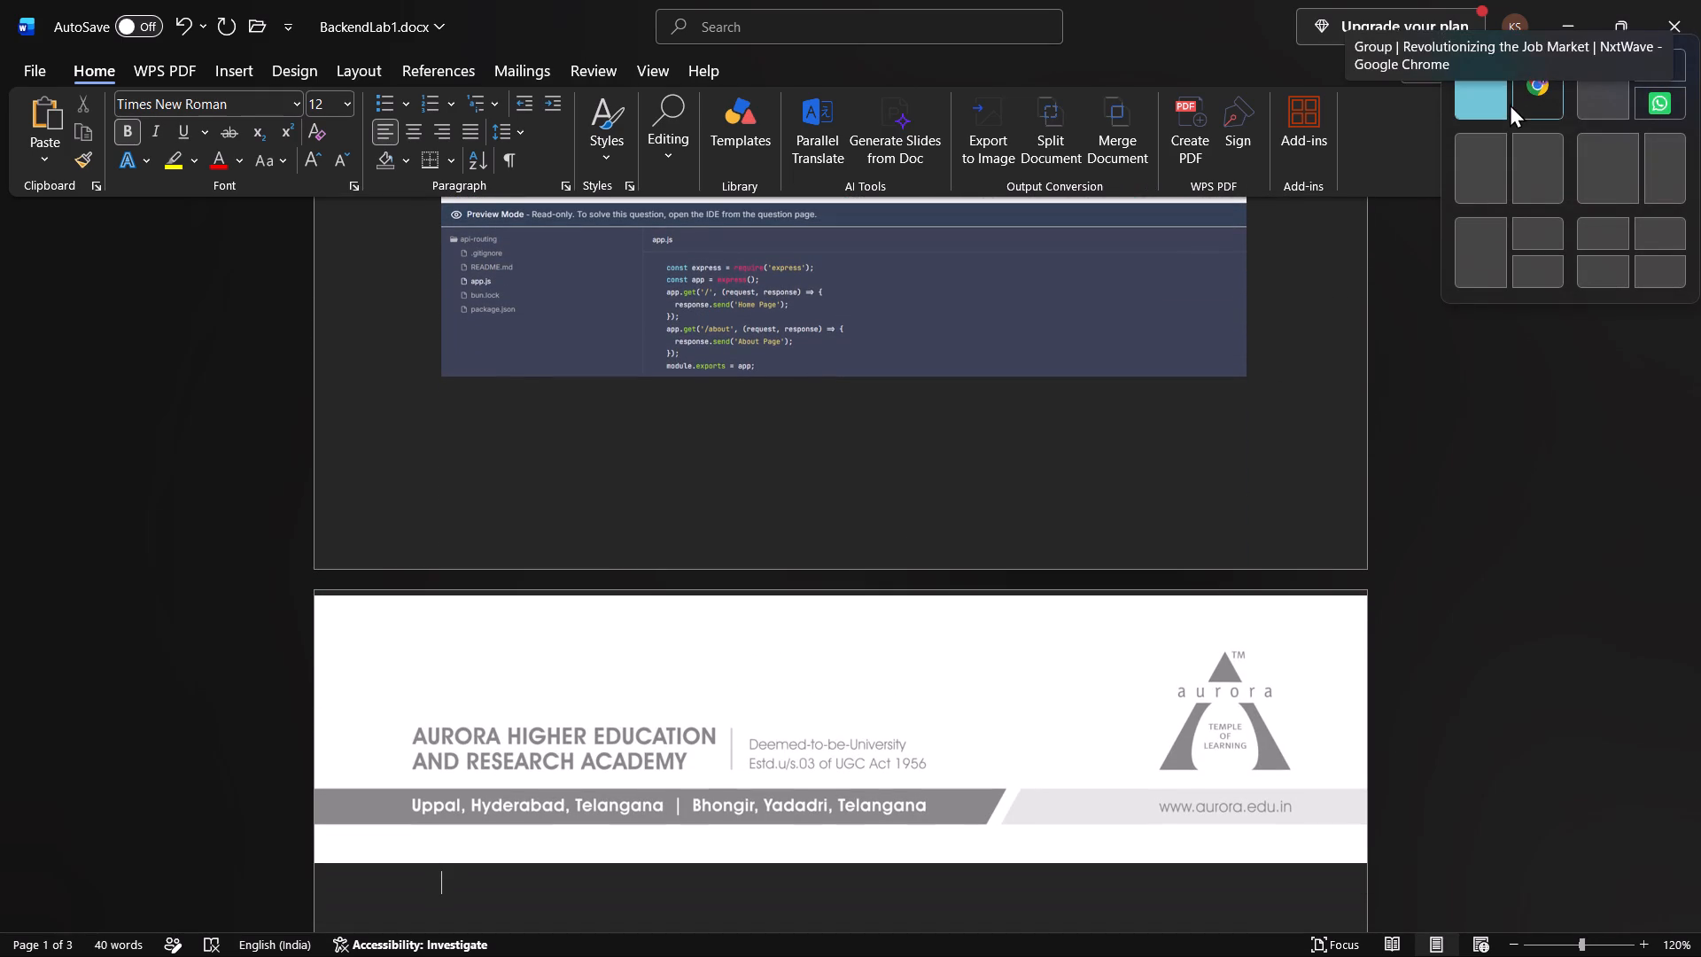
scroll(862, 556, "down", 1)
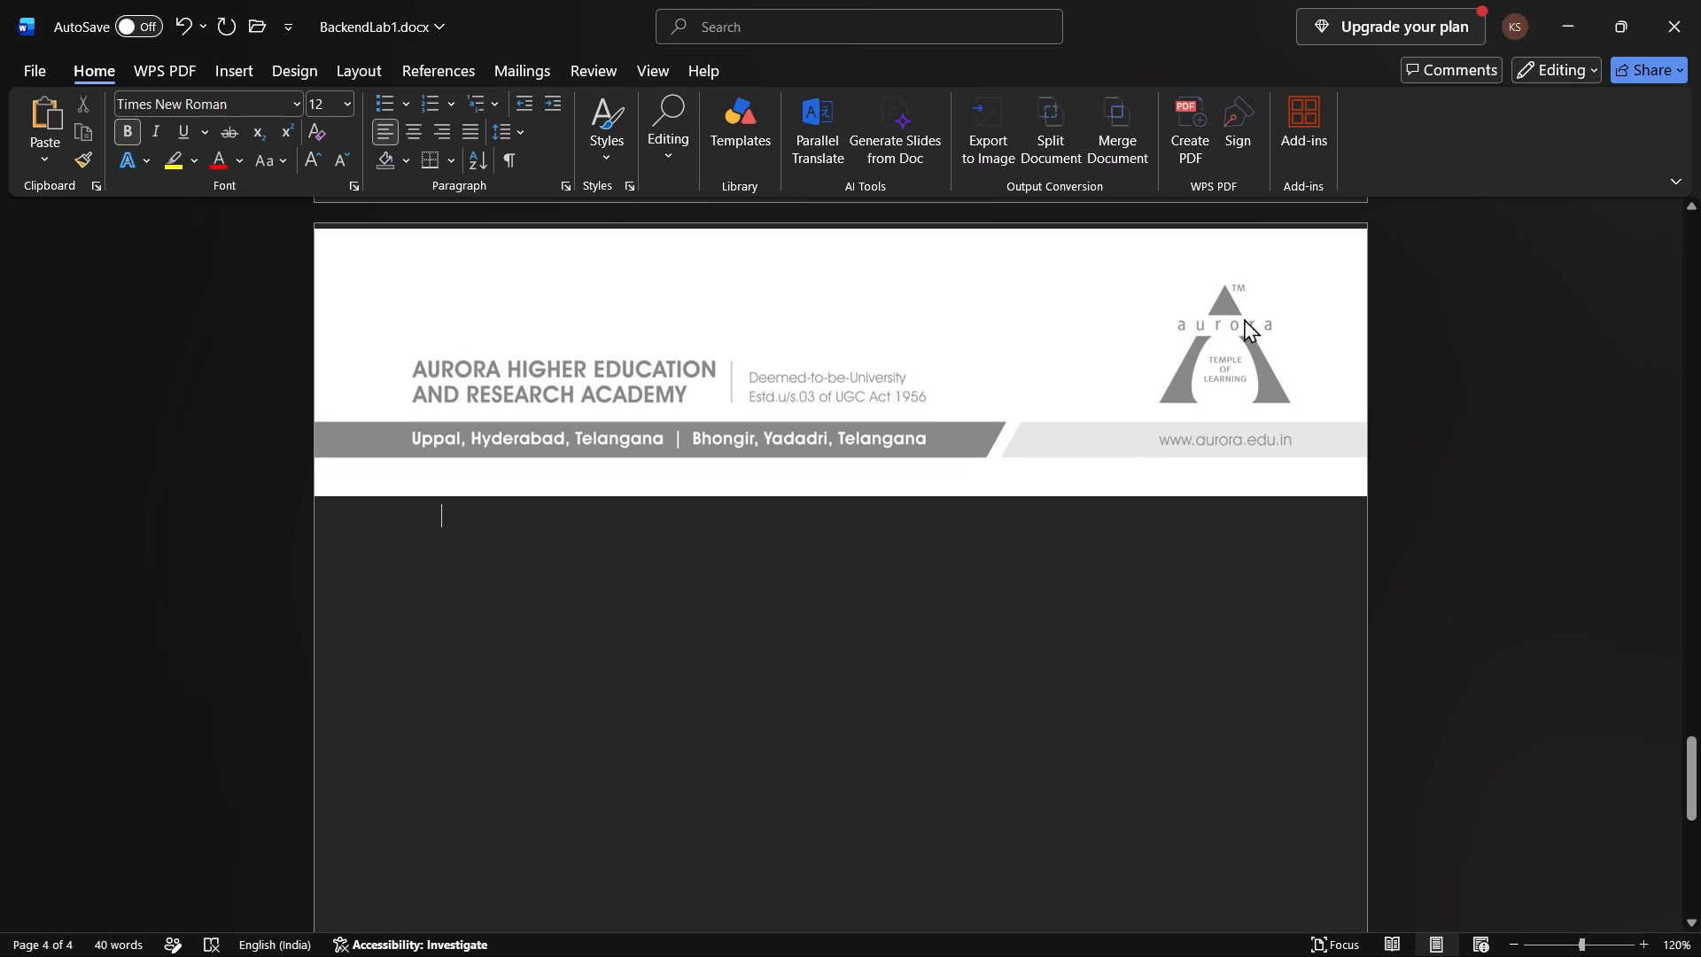
Restore the BackendLab1.docx window from full screen to a smaller size, uncovering the browser behind it.
left_click(1620, 26)
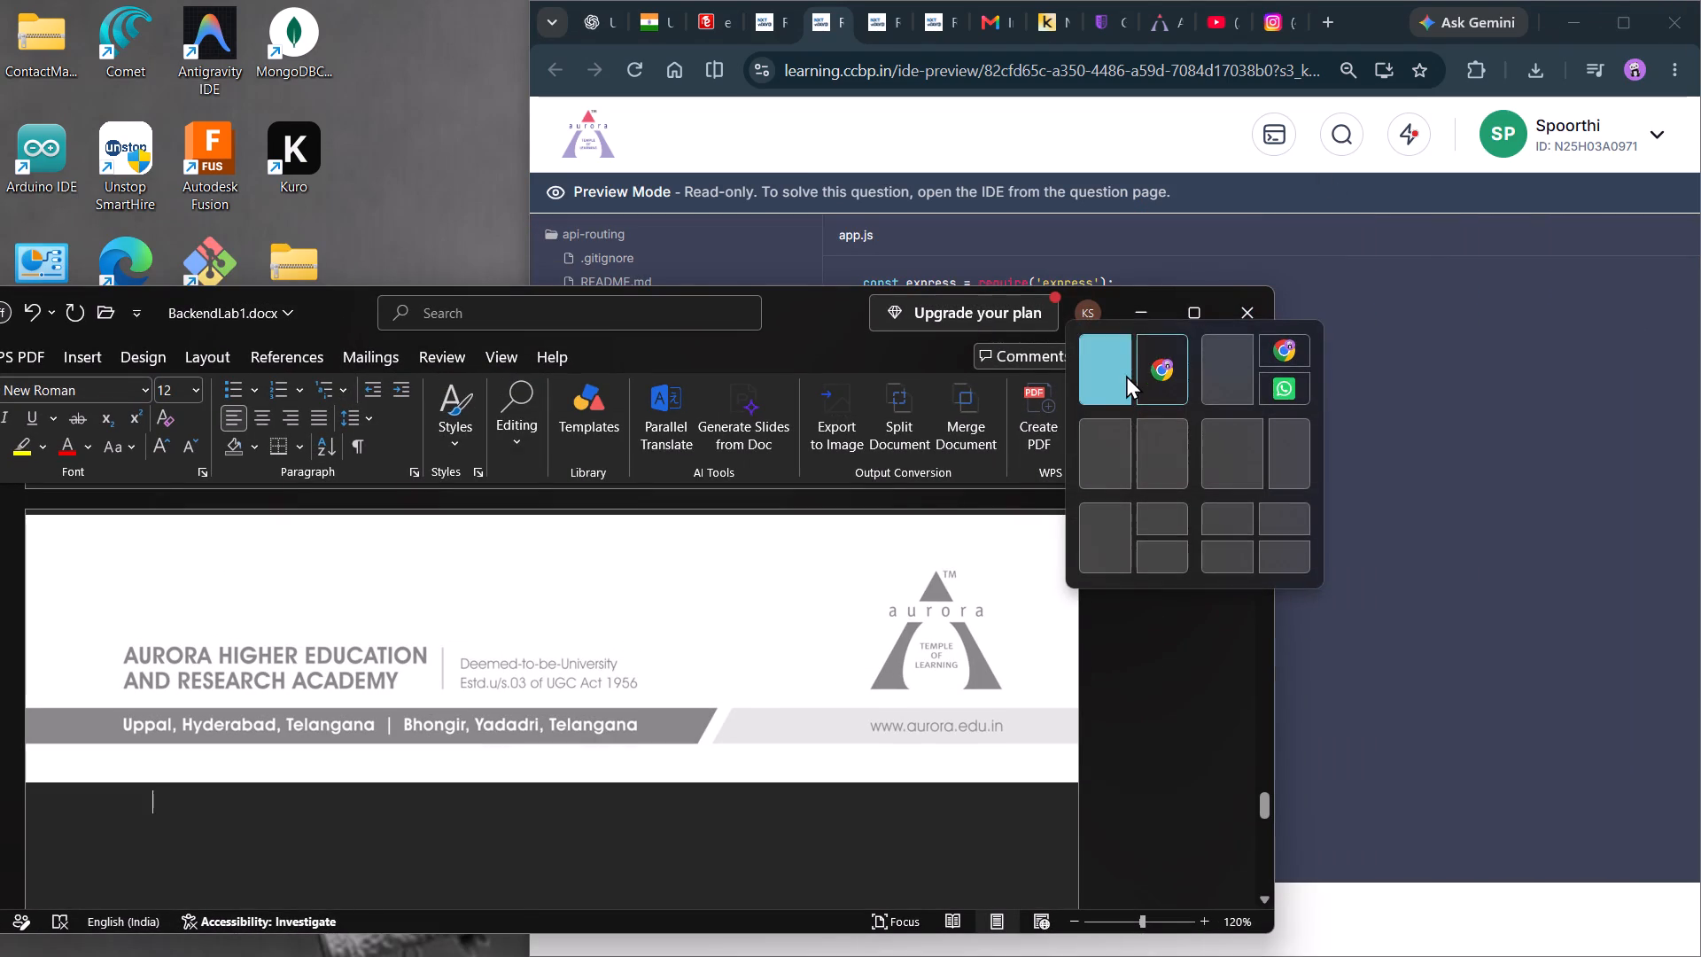
Tile the Word document and the browser side by side, narrowing the document to about a quarter of the screen width.
left_click(1126, 375)
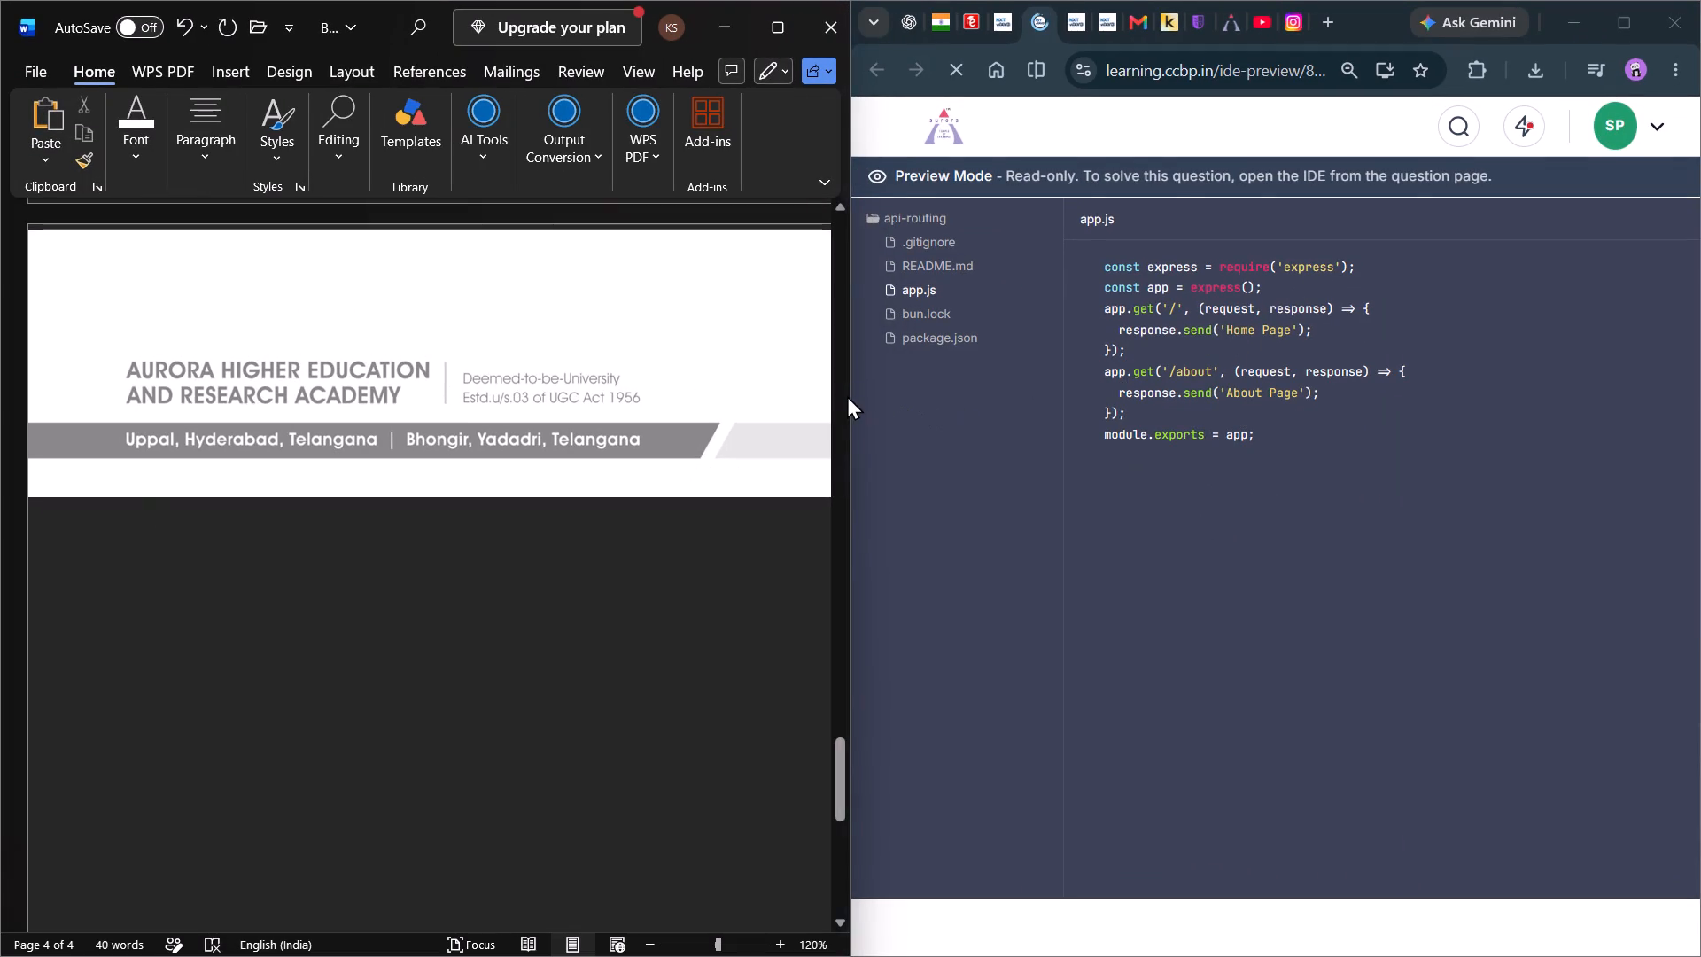
left_click_drag(856, 388, 403, 386)
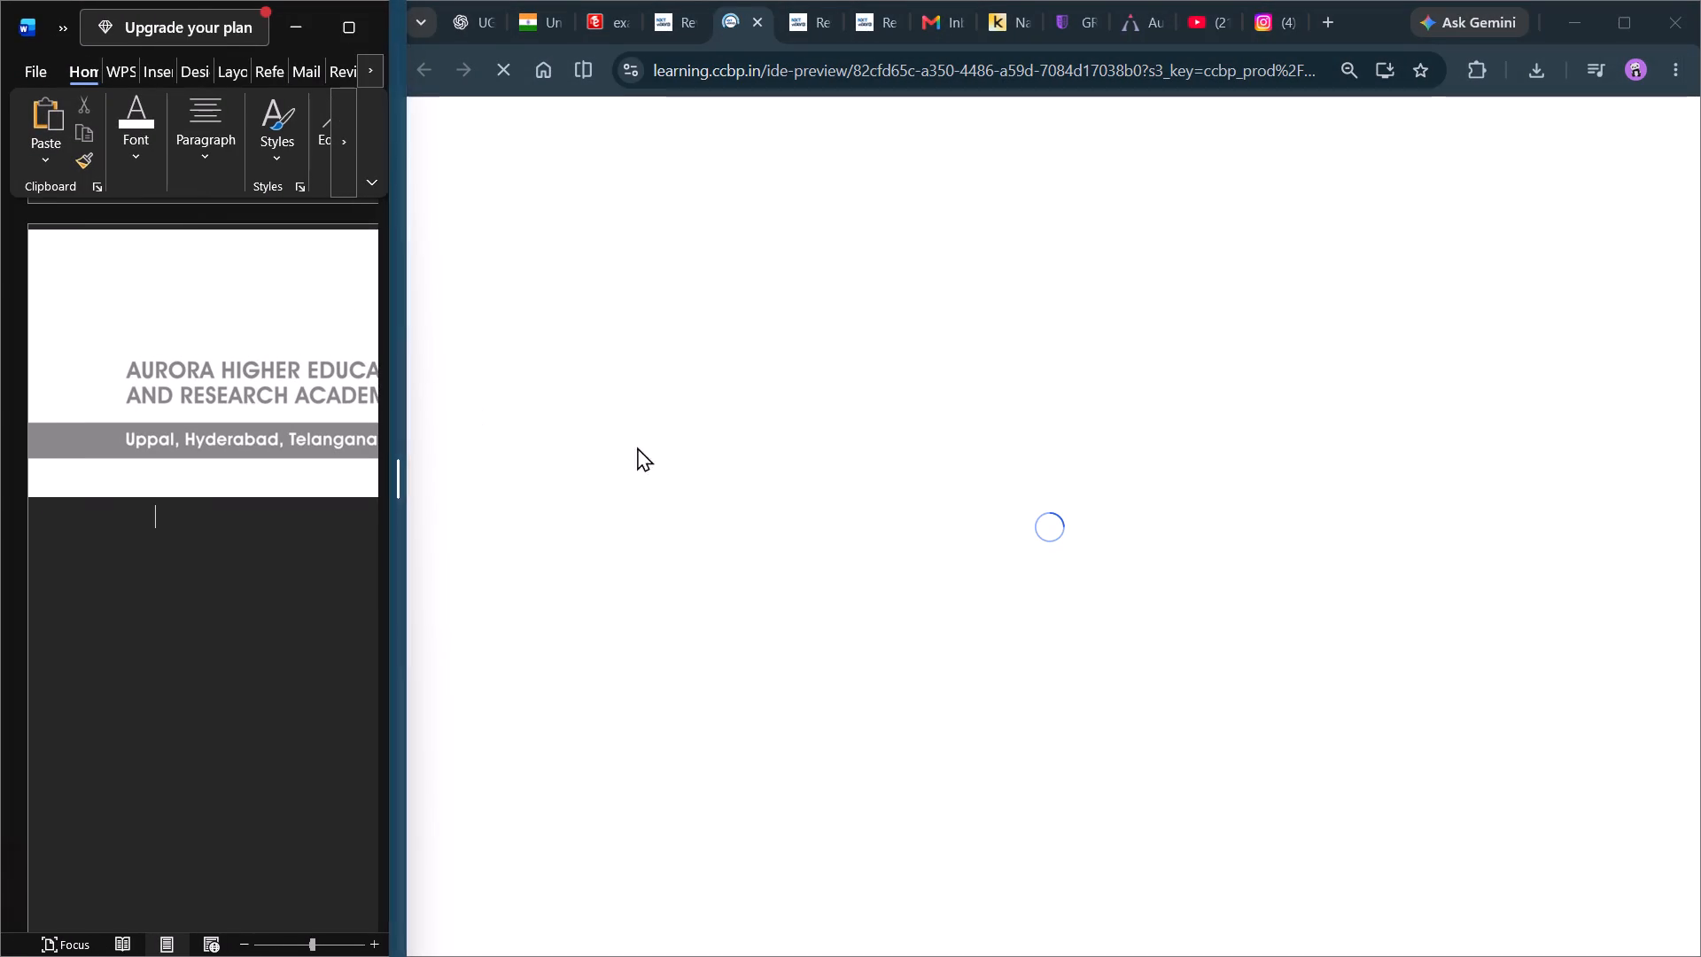
left_click(794, 470)
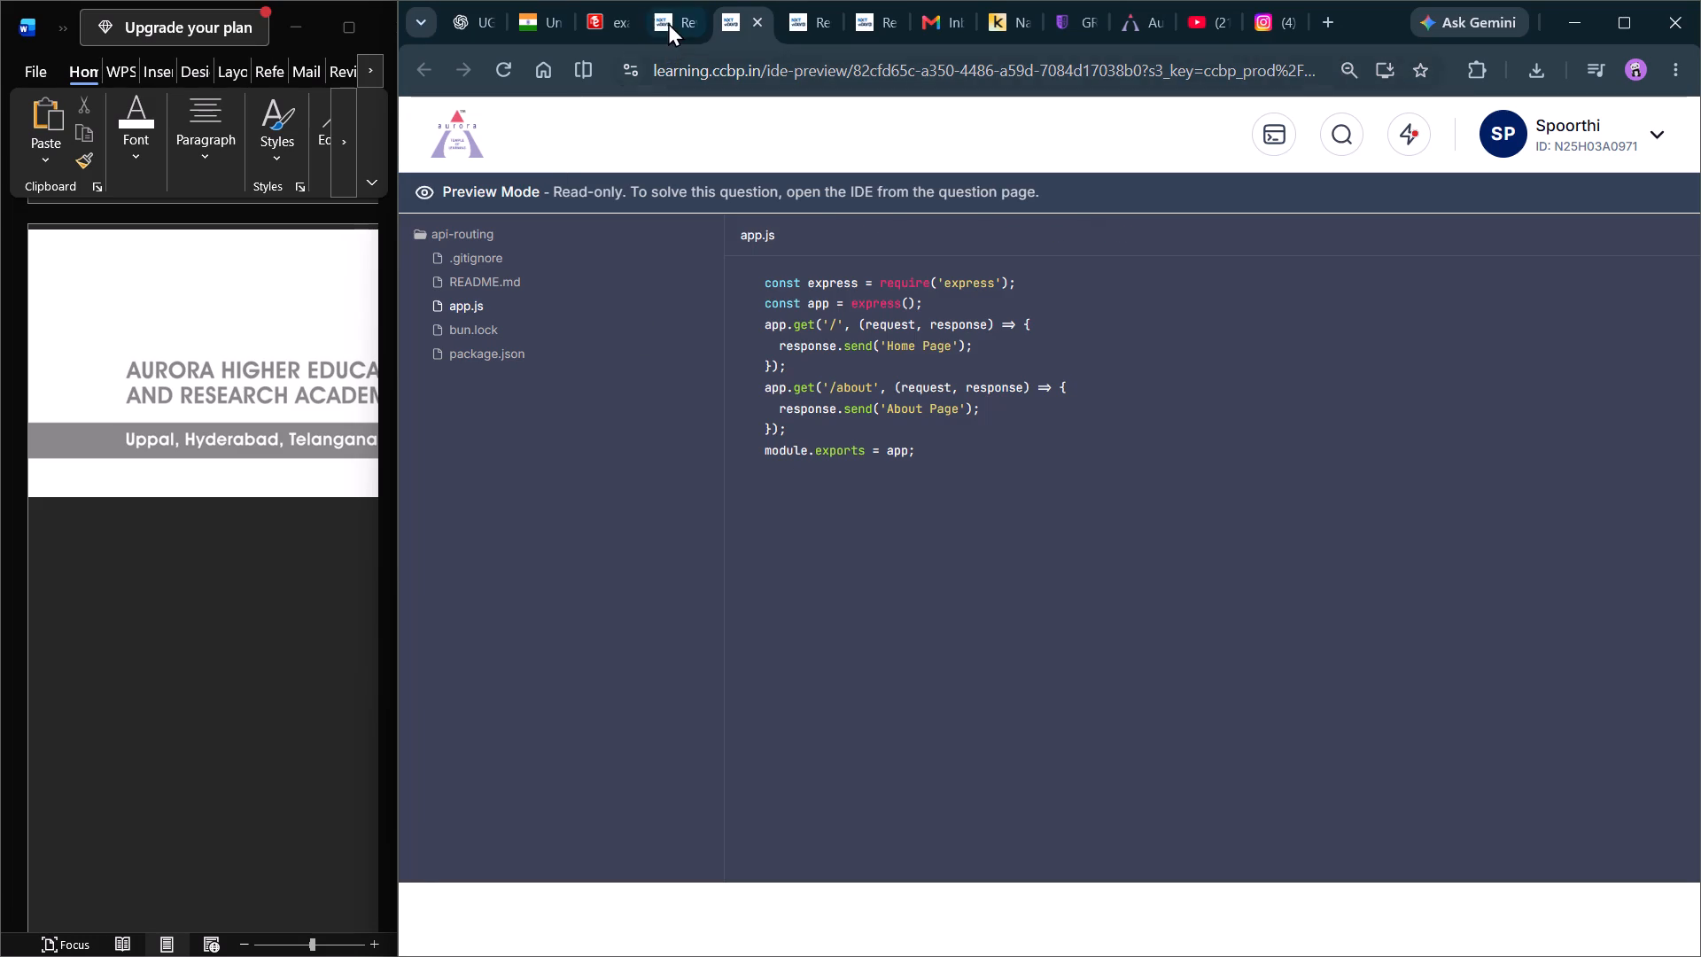
Return to the API Routing question page and close the leftover browser tab with its app.js code preview.
left_click(668, 19)
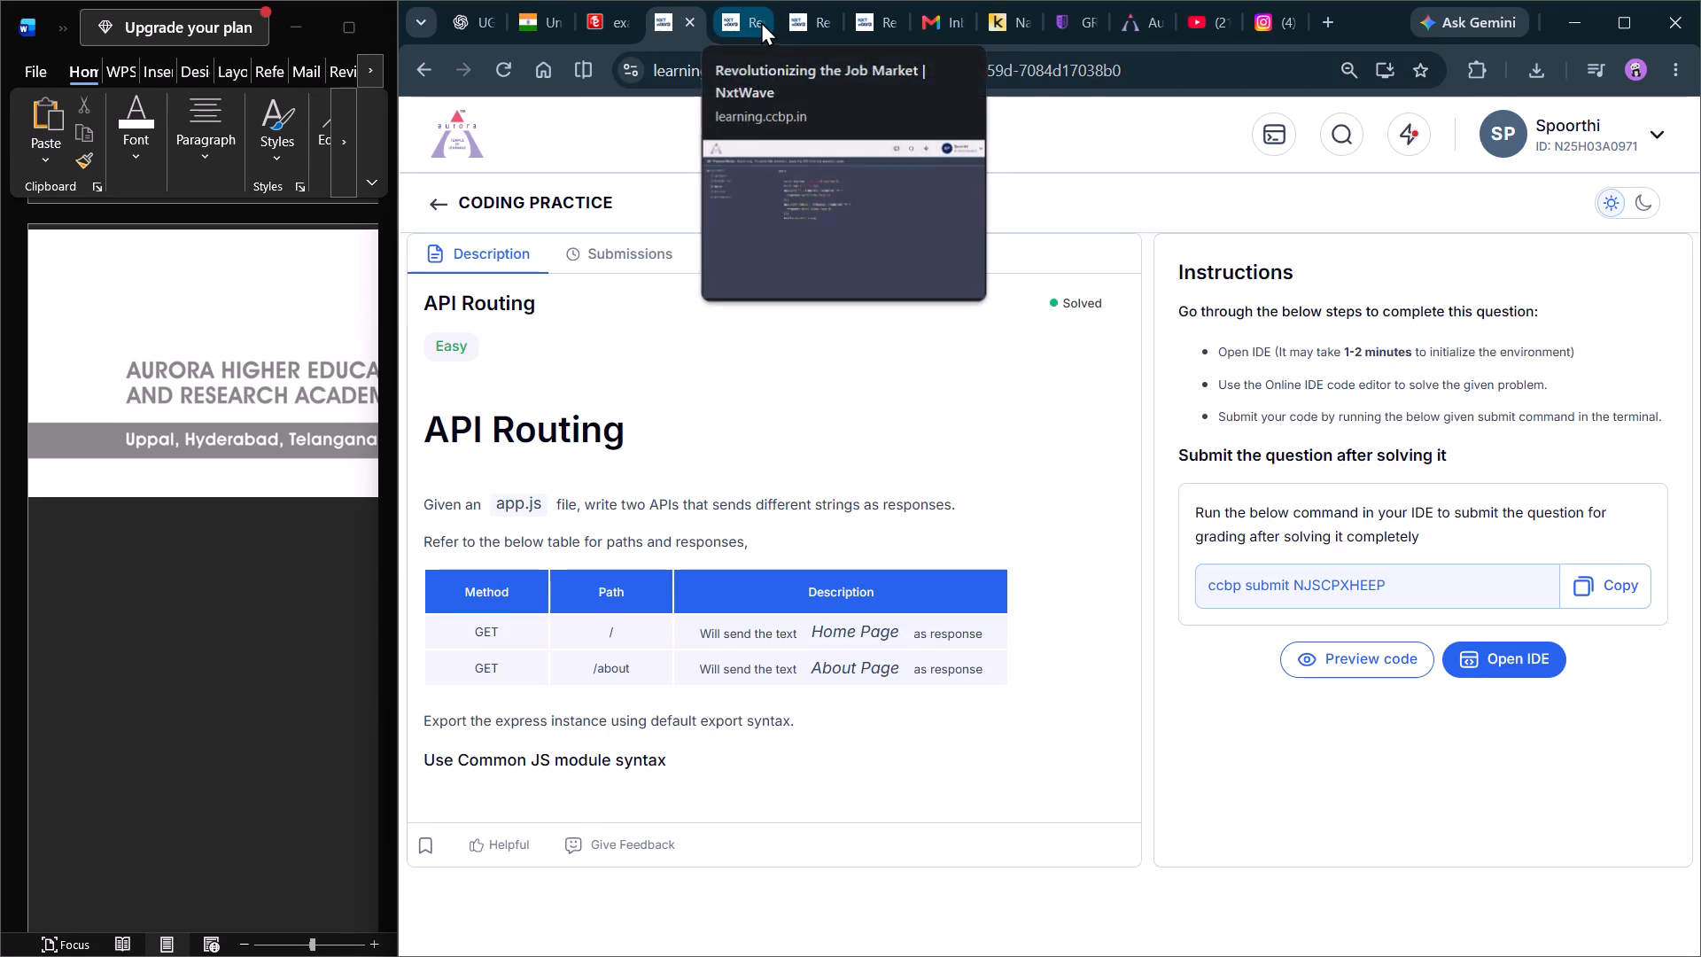
left_click(761, 21)
left_click(761, 21)
left_click(761, 21)
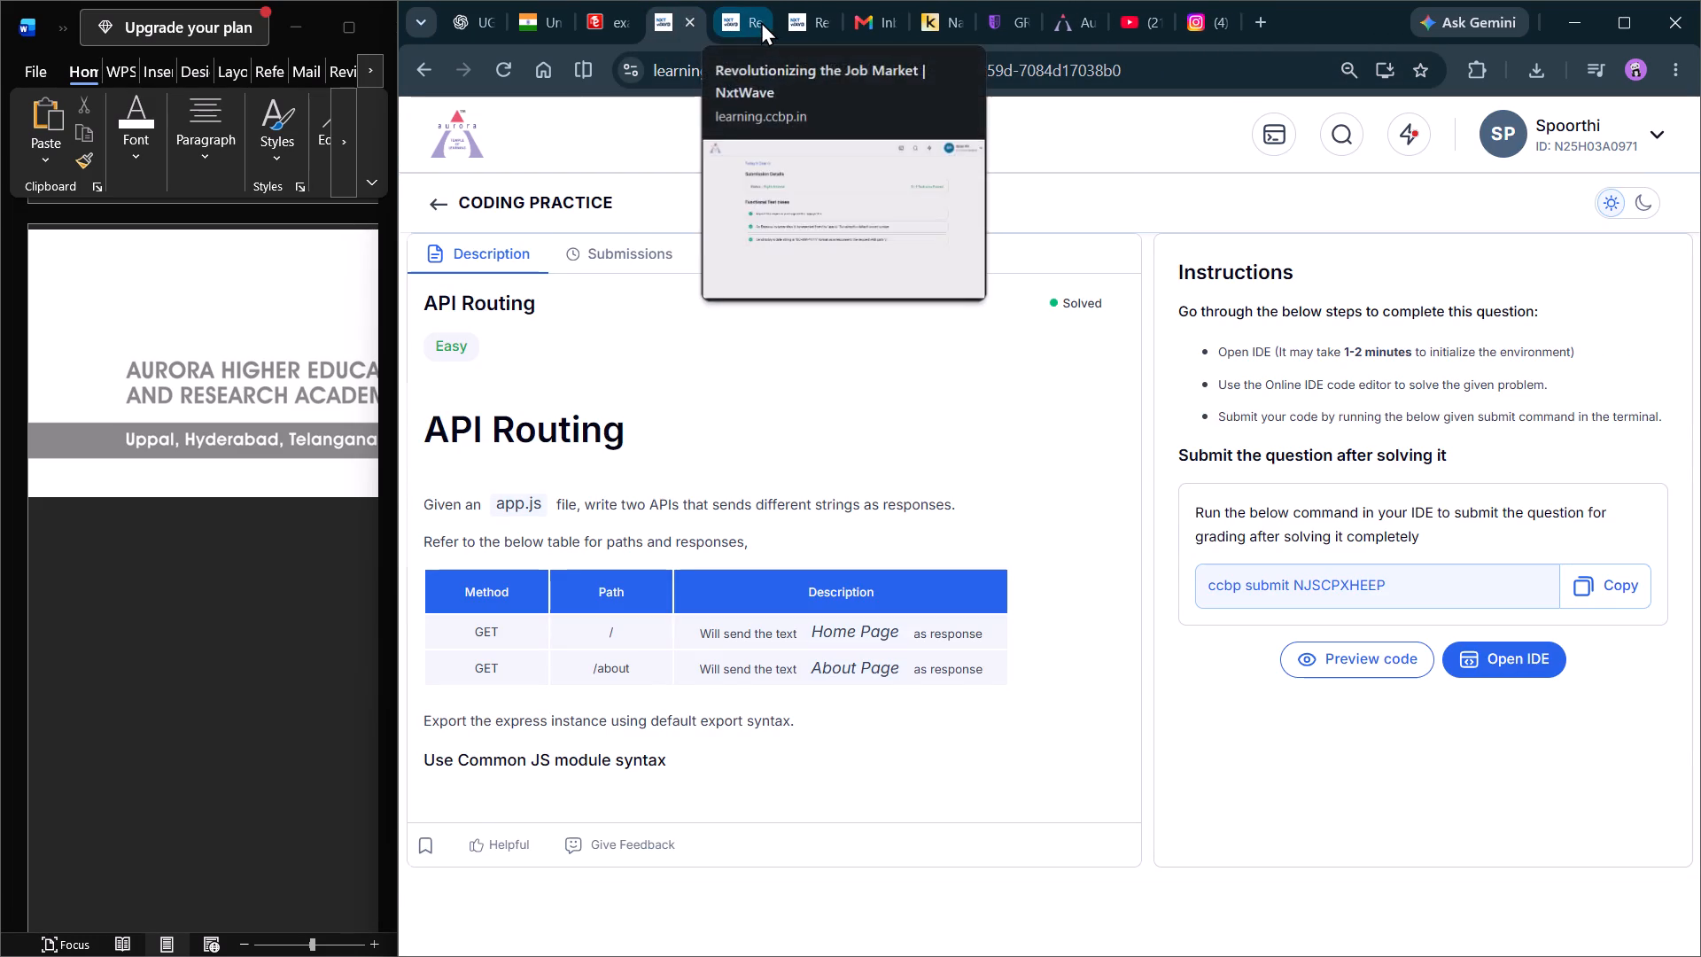
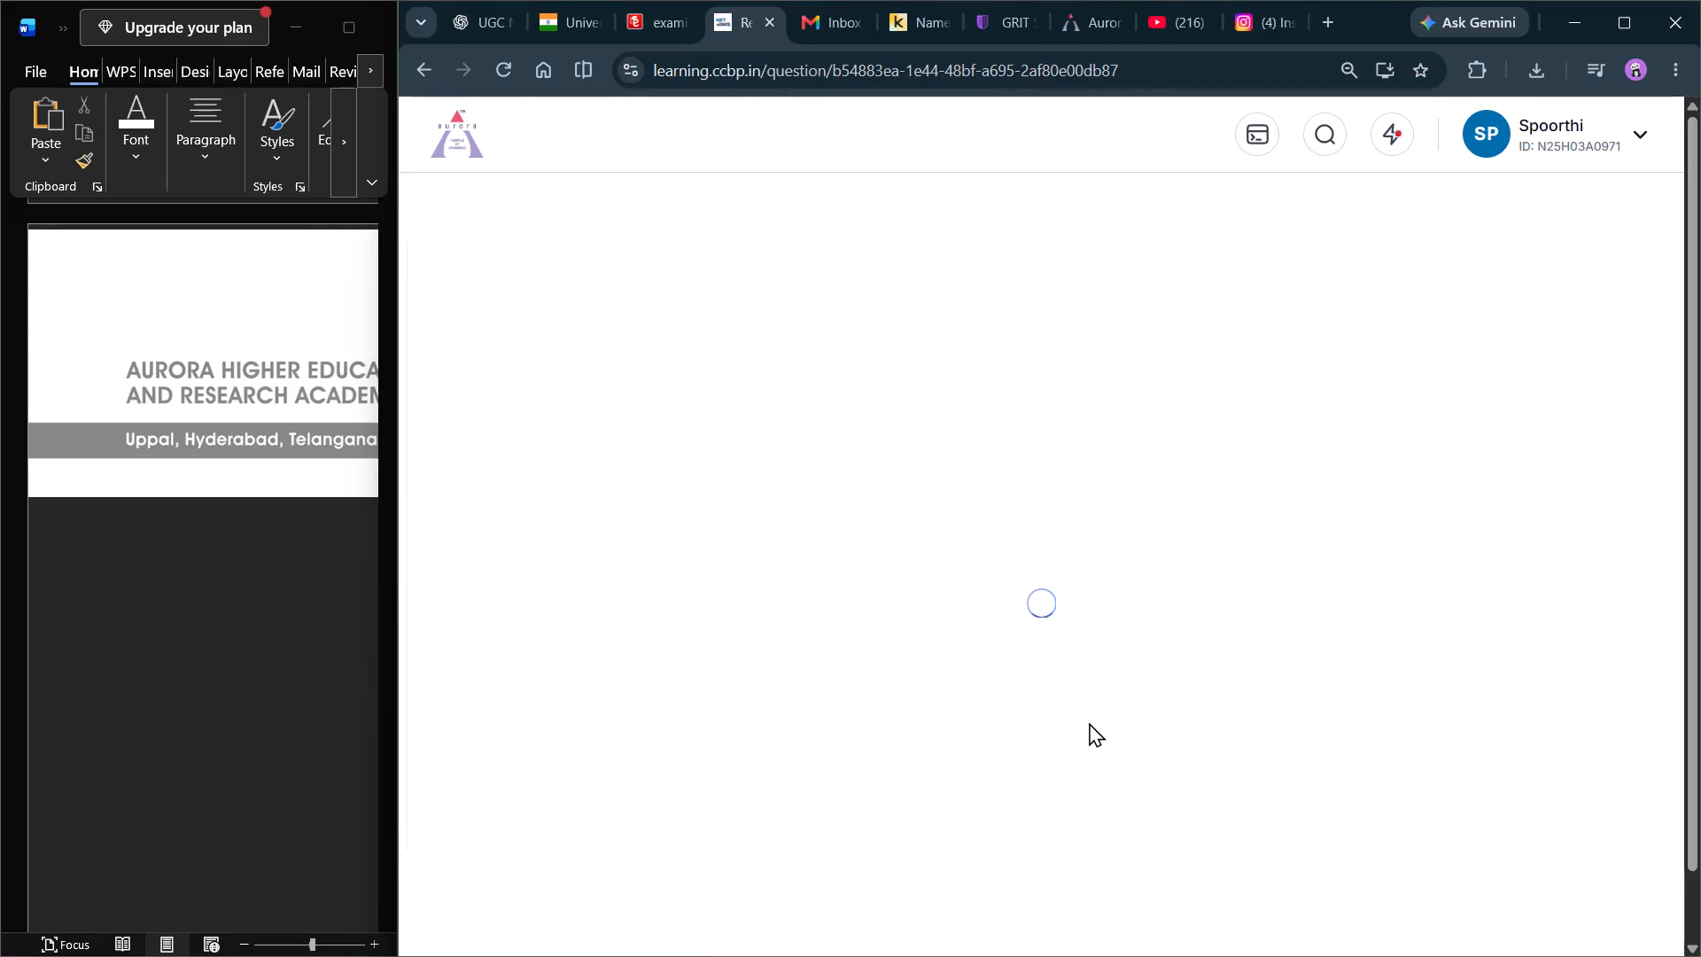
Capture a screenshot of the Gadgets Page question, covering its description and the submission instructions down to the Open IDE option.
key("Print")
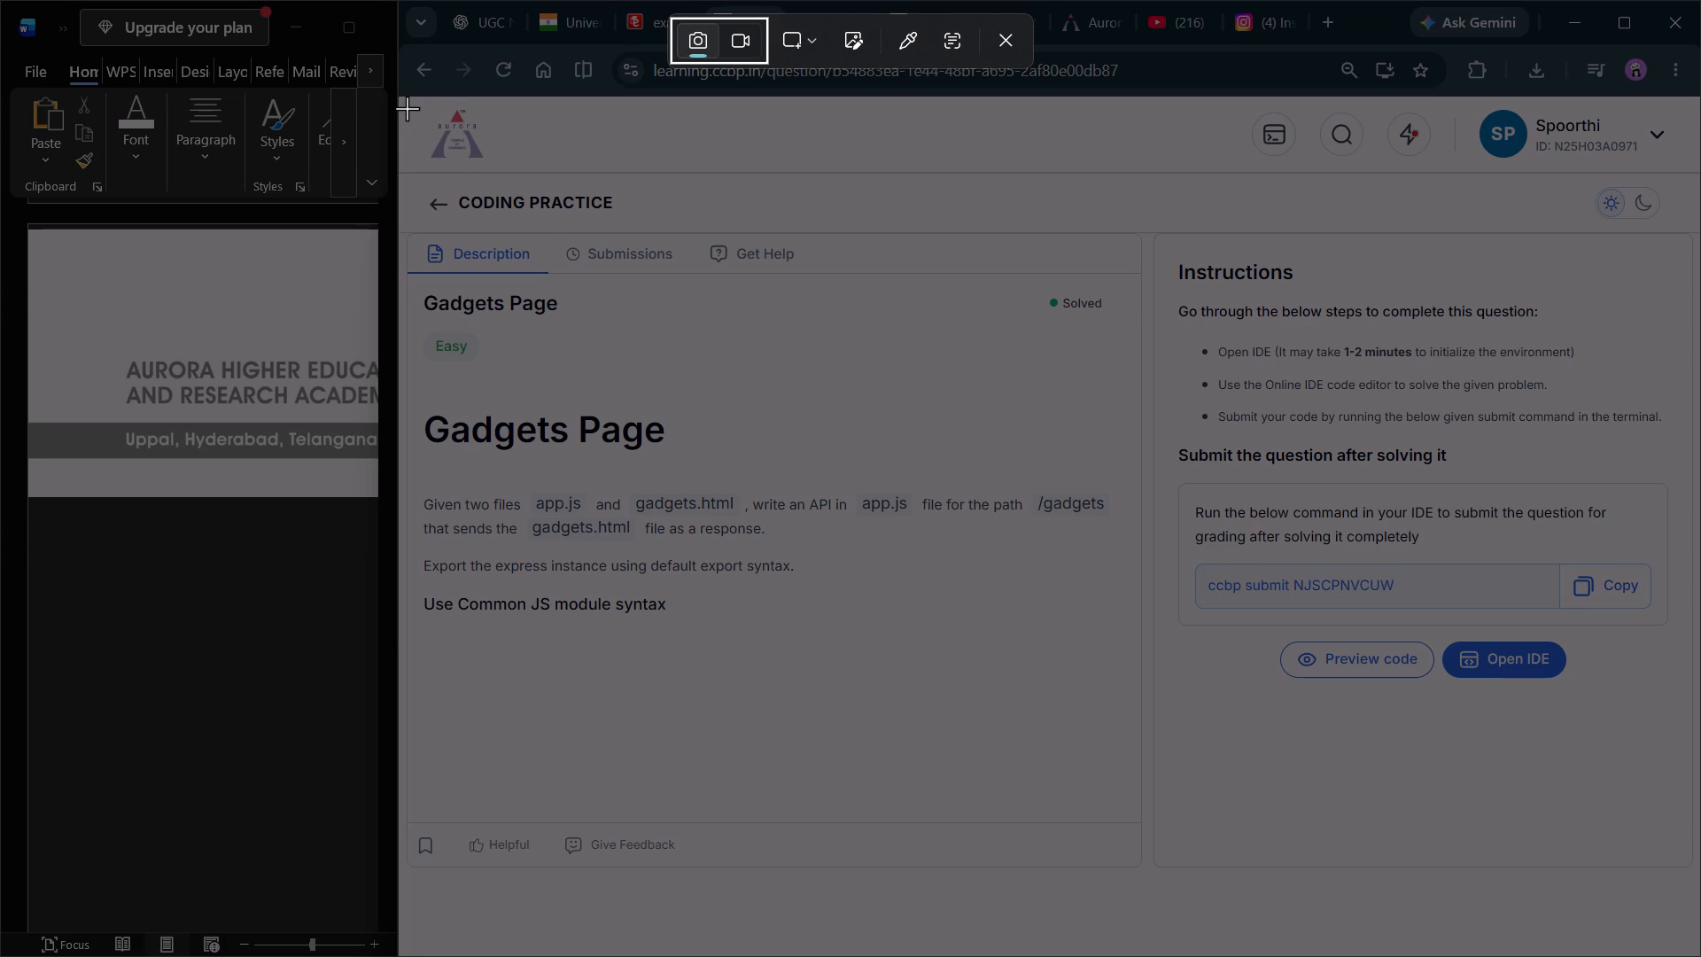
left_click_drag(407, 108, 1700, 786)
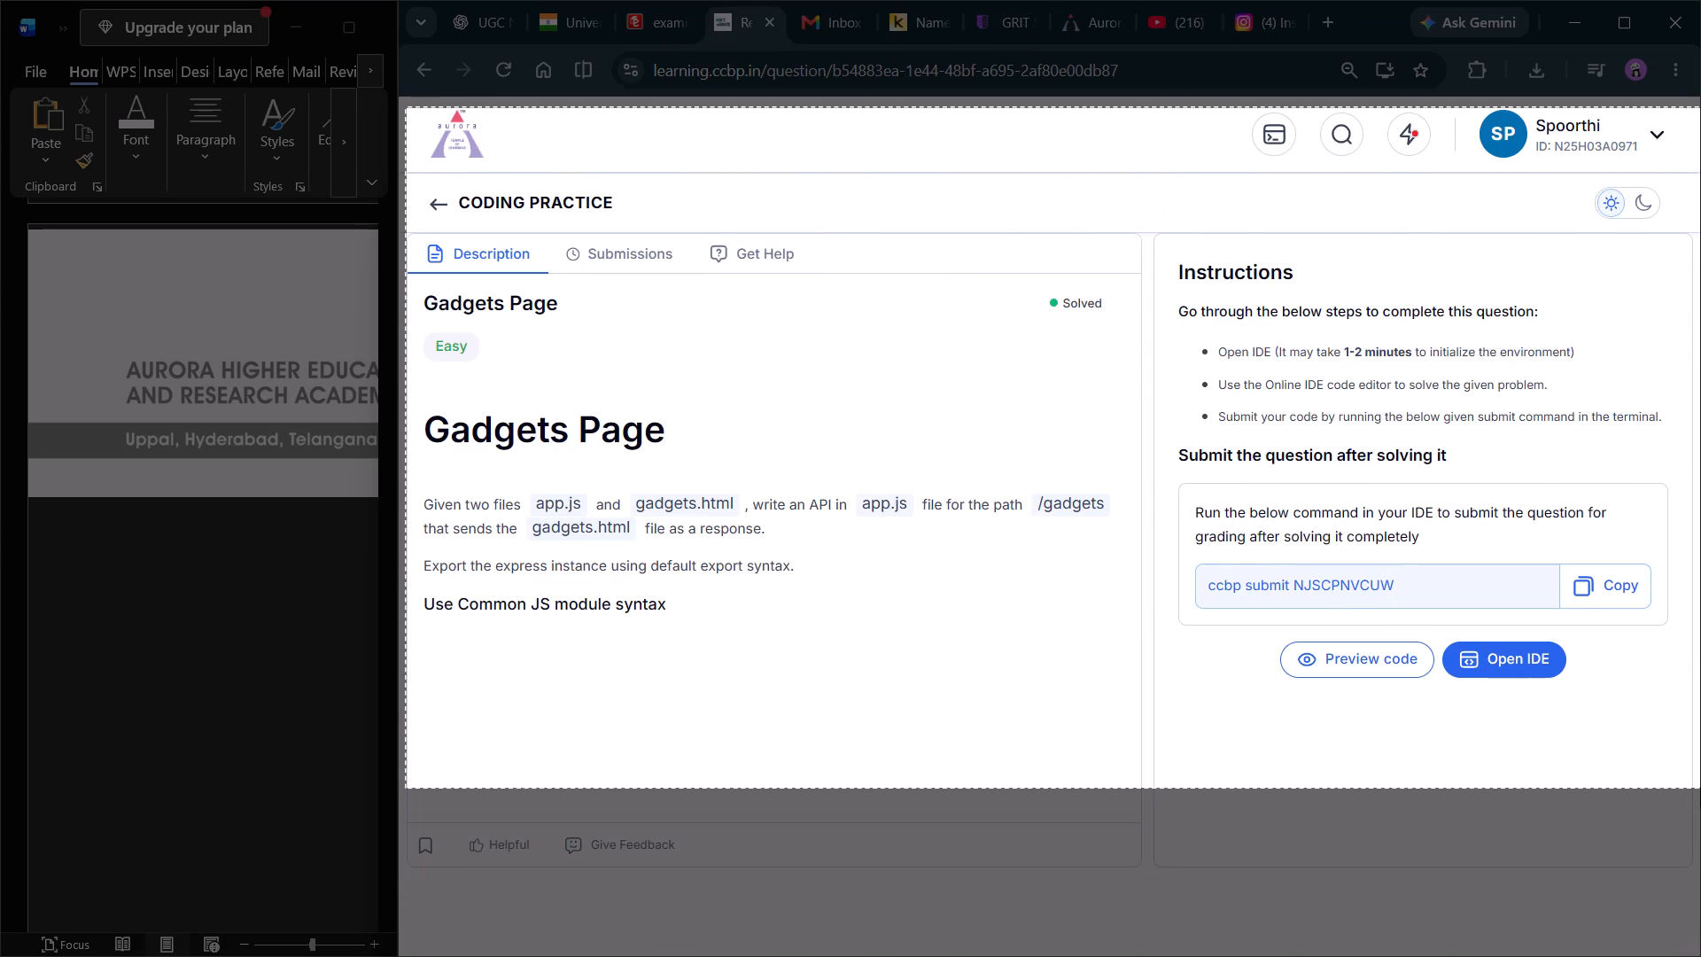
left_click_drag(1700, 786, 1700, 709)
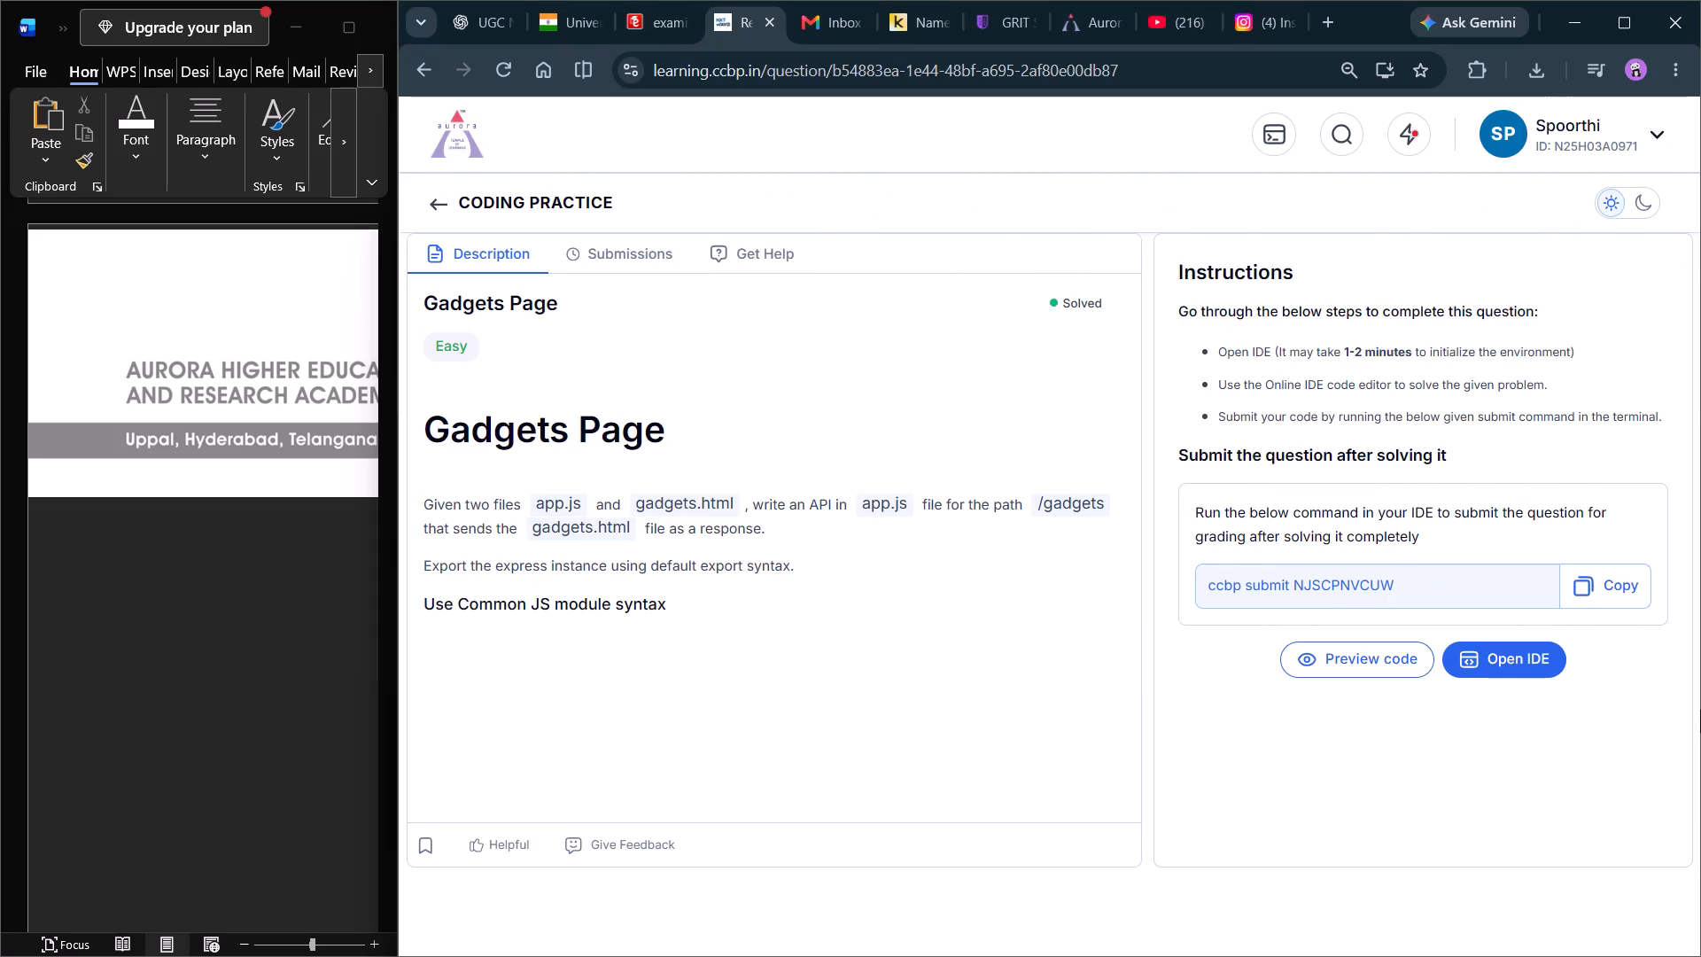
Paste the Gadgets Page question screenshot onto the new line on the report's fourth page.
left_click(150, 567)
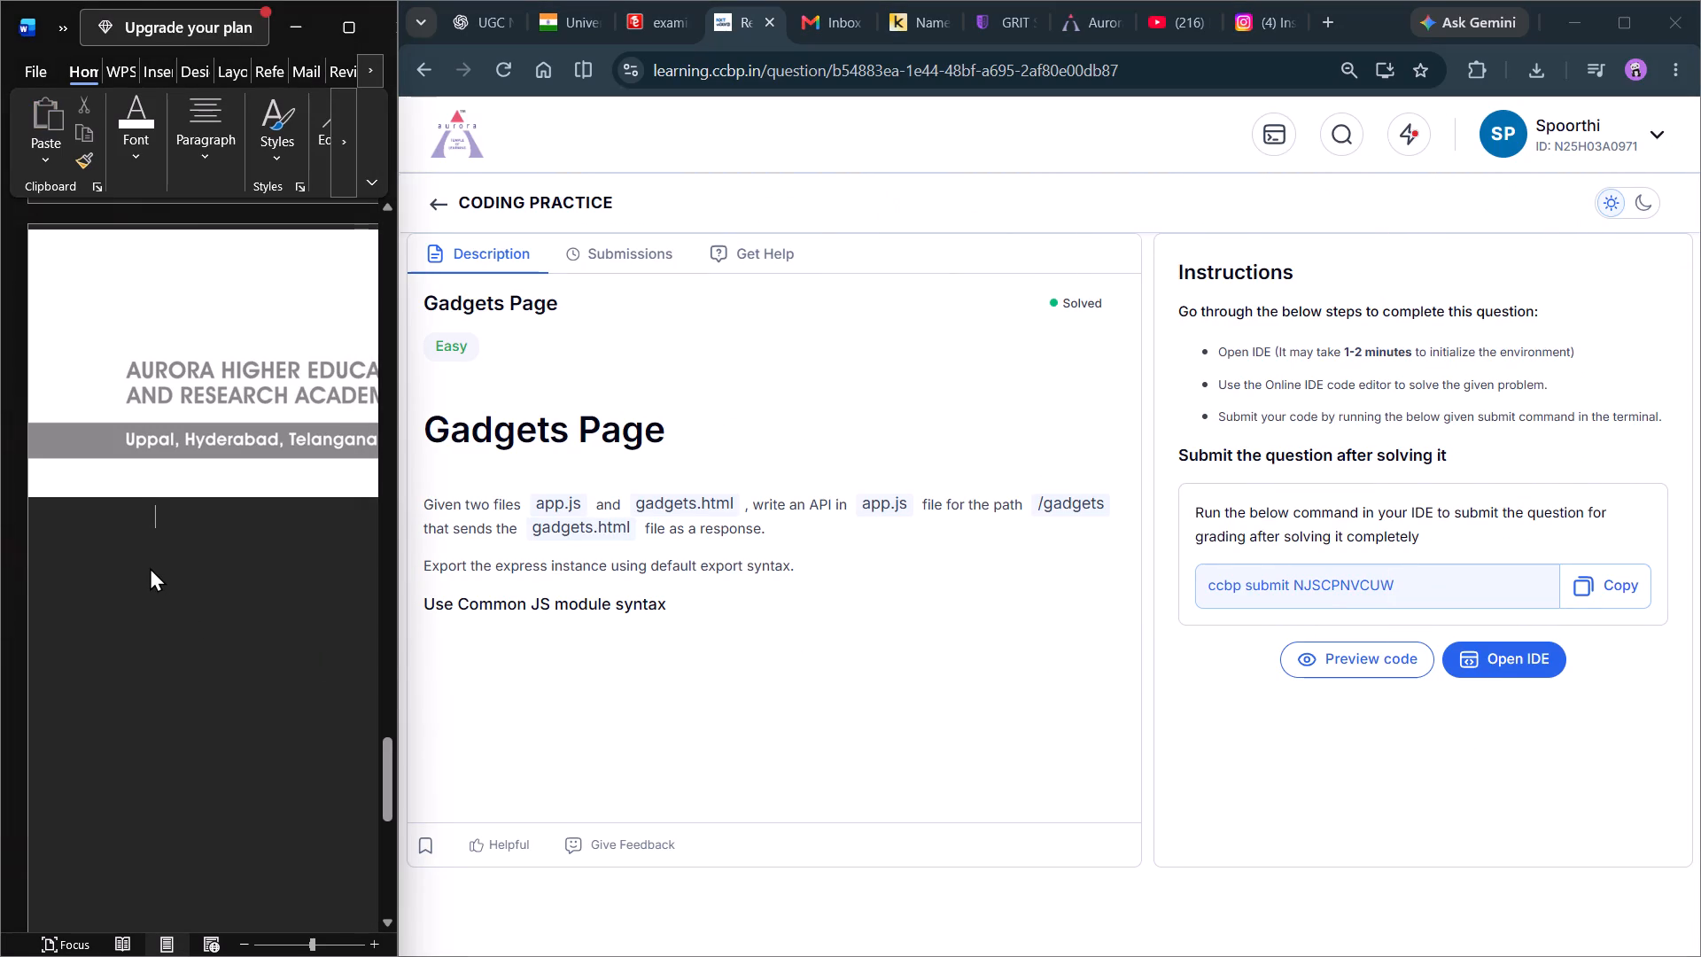
key("ctrl+v")
Insert an empty line above the Gadgets Page question screenshot, below the page header.
left_click(150, 567, "ctrl")
scroll(150, 567, "left", 4)
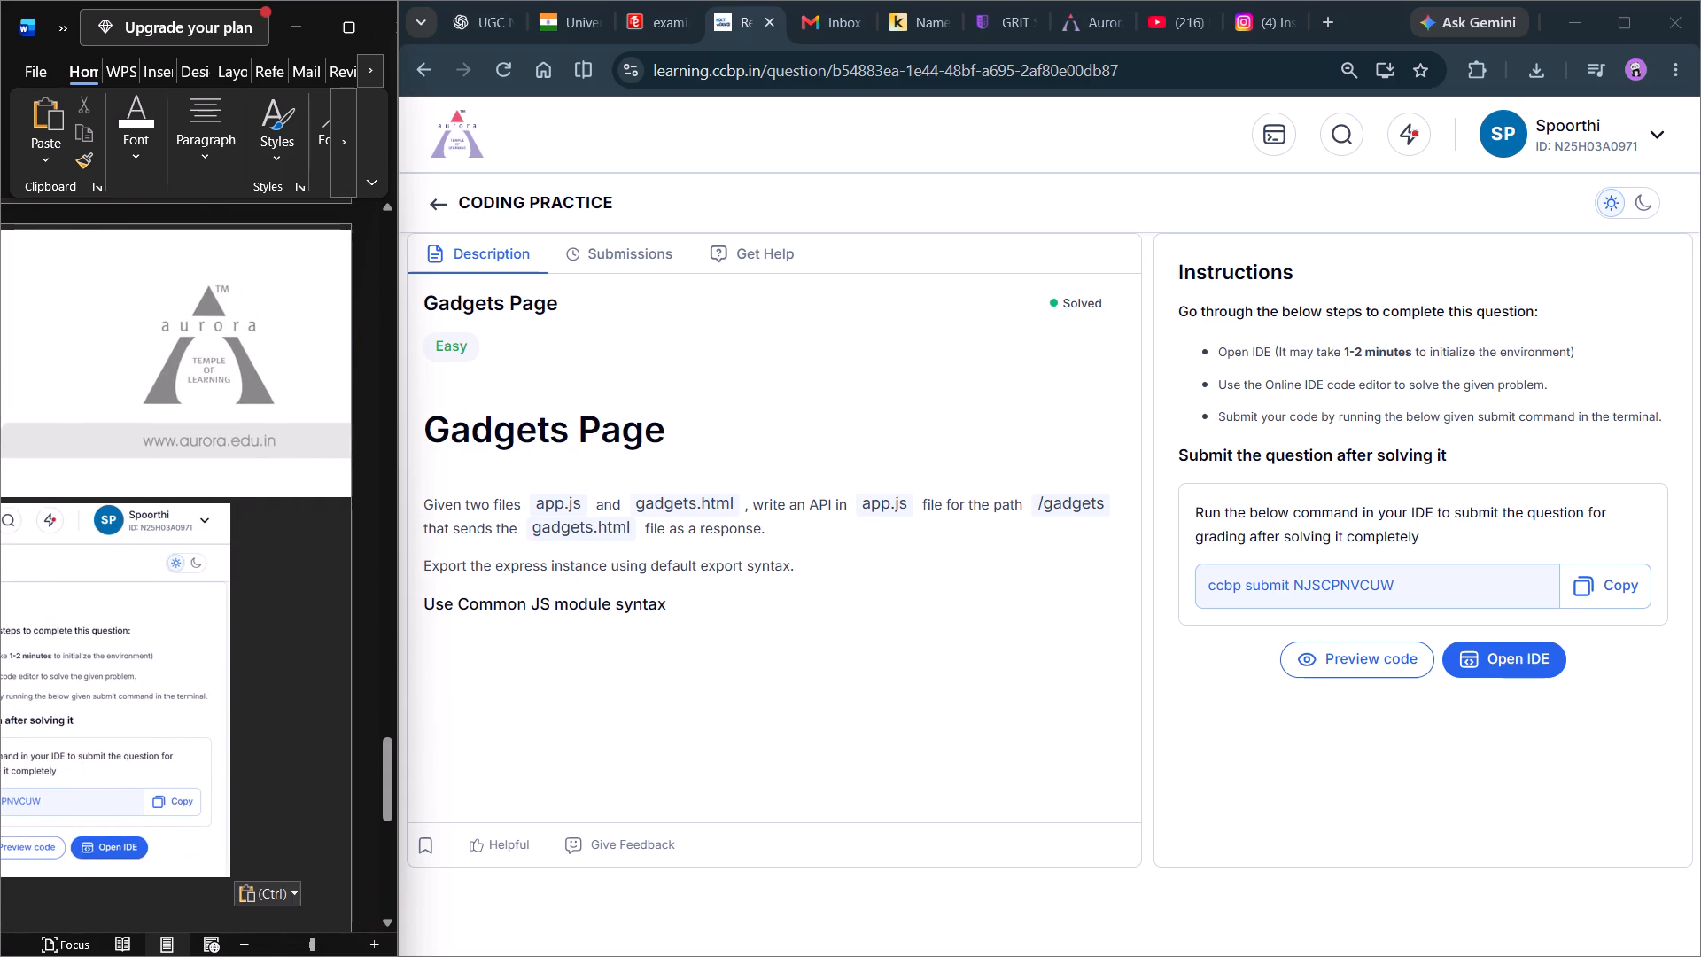
scroll(150, 567, "down", 6, "ctrl")
scroll(150, 567, "up", 1)
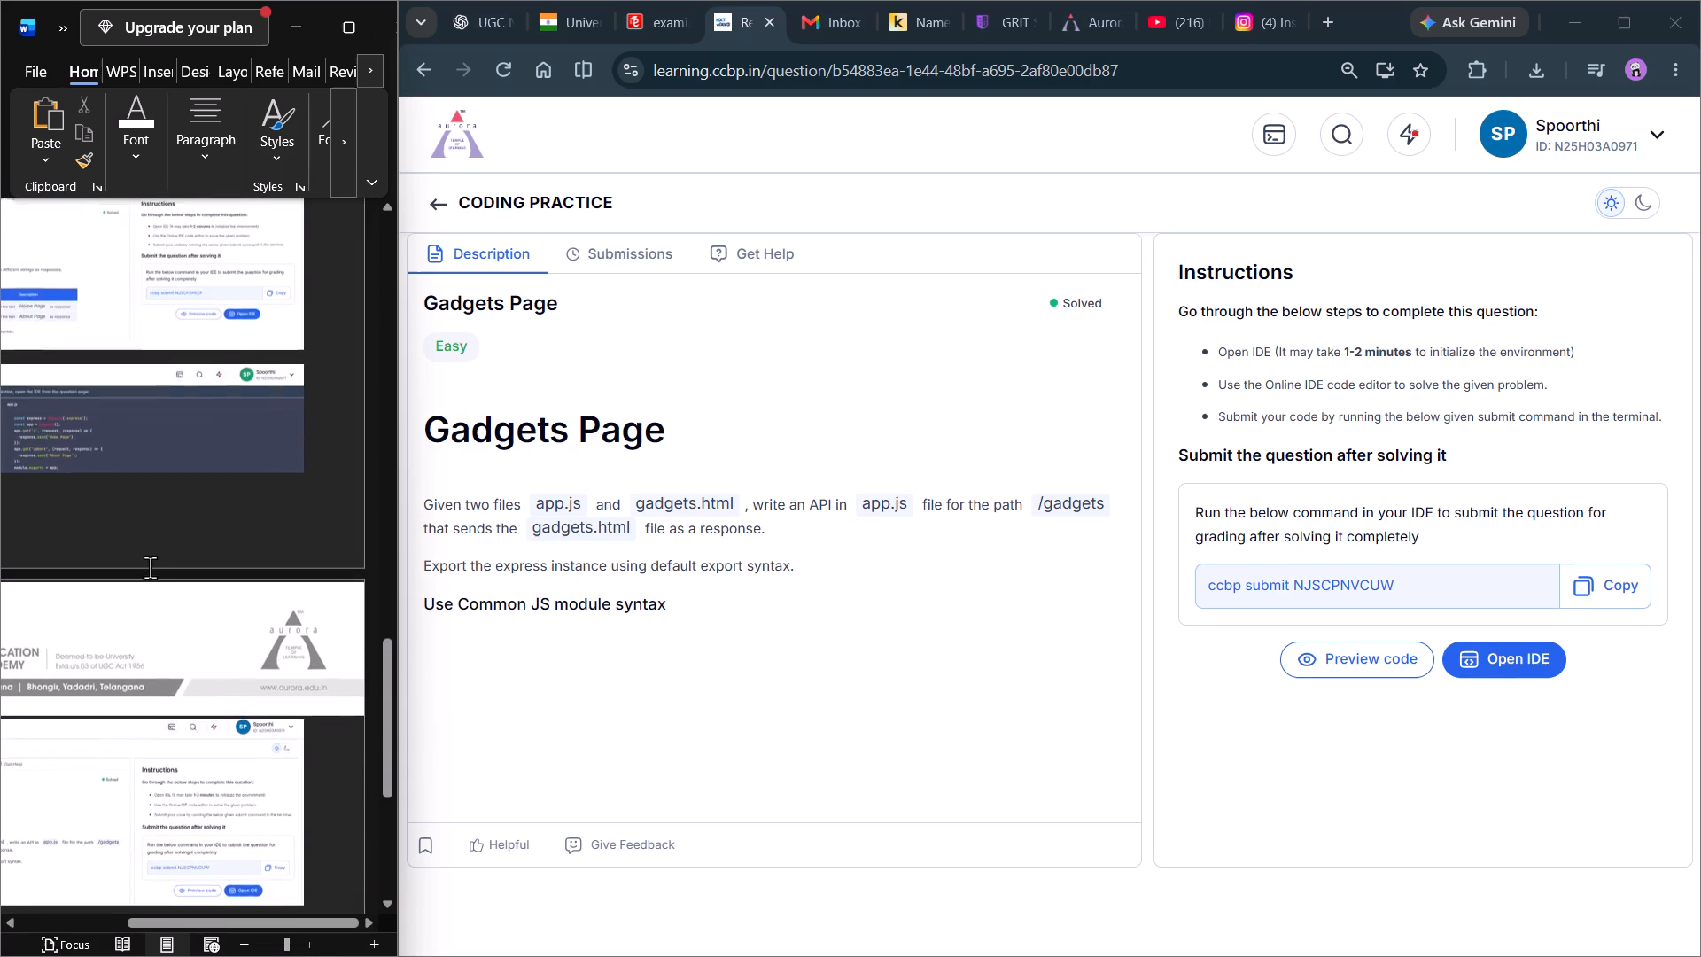
scroll(150, 567, "up", 1)
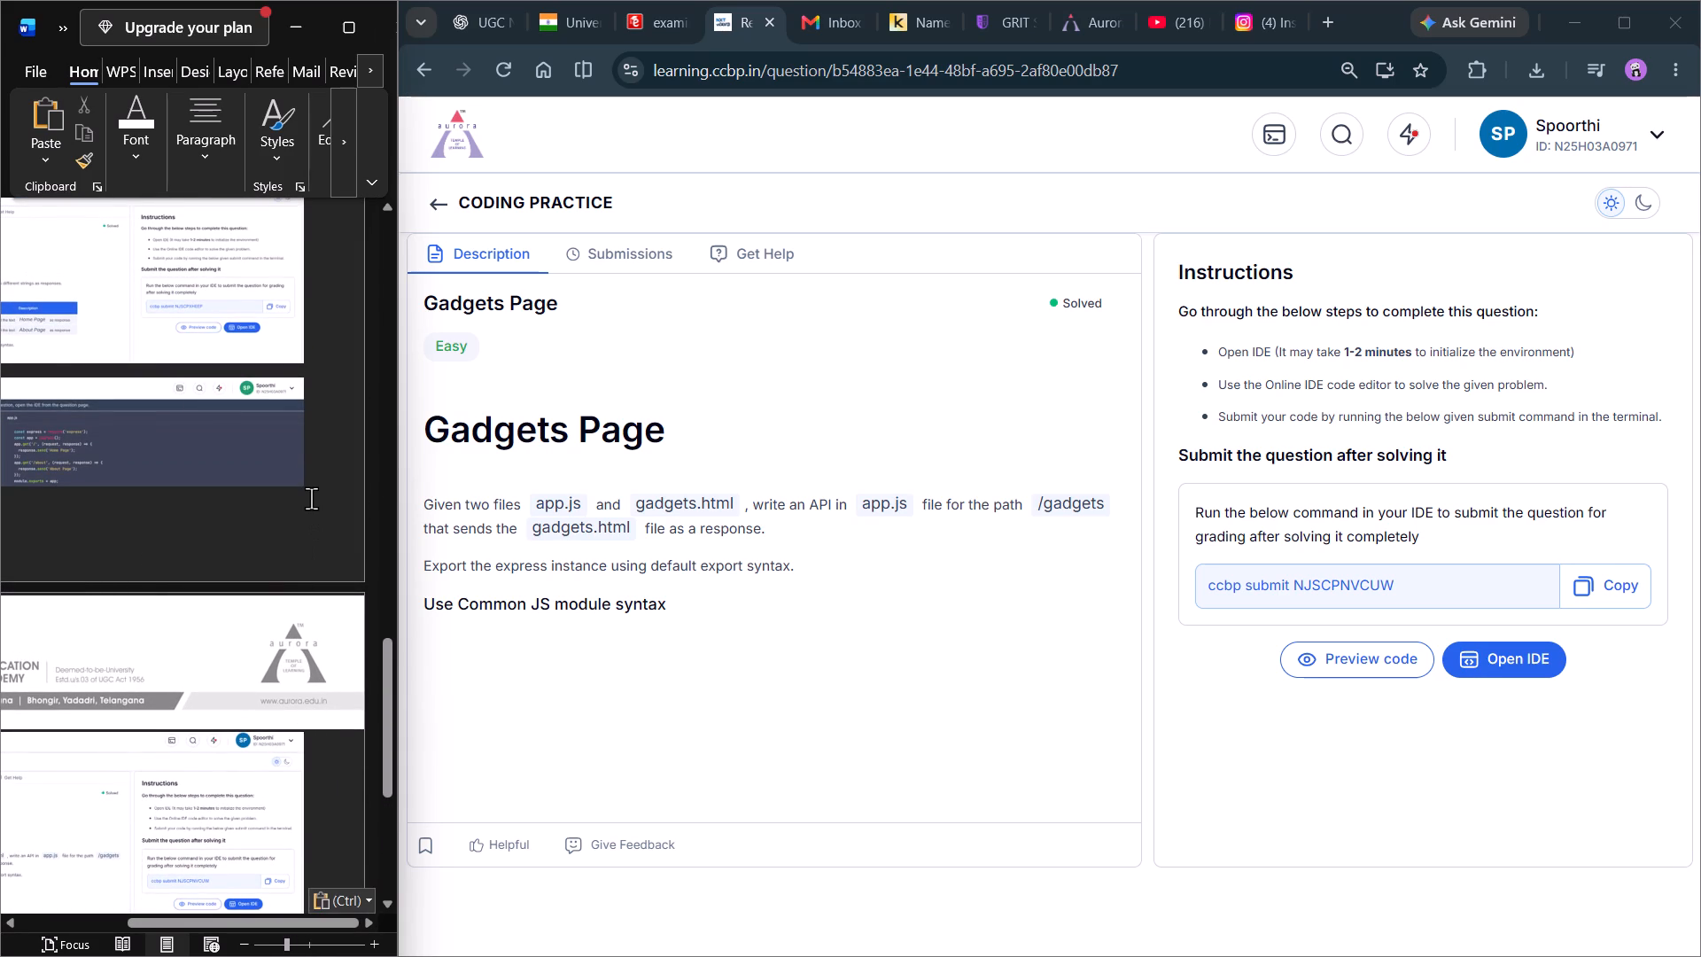
scroll(311, 498, "right", 2)
scroll(311, 498, "down", 4)
scroll(187, 542, "left", 2)
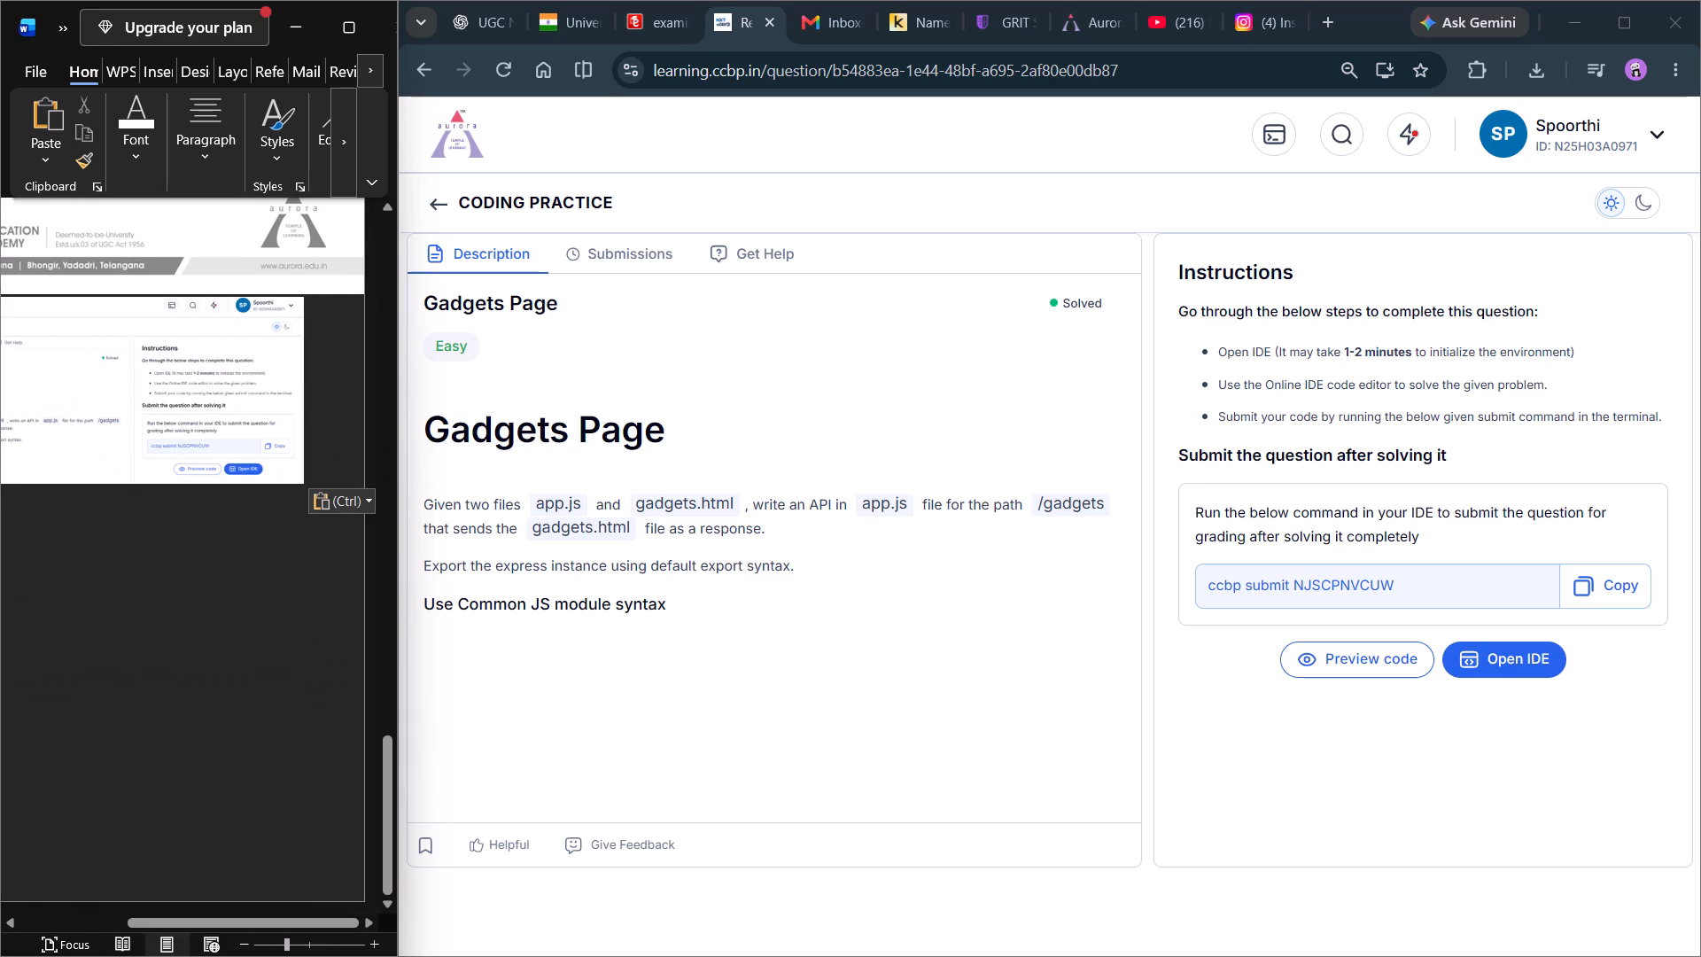
key("Return")
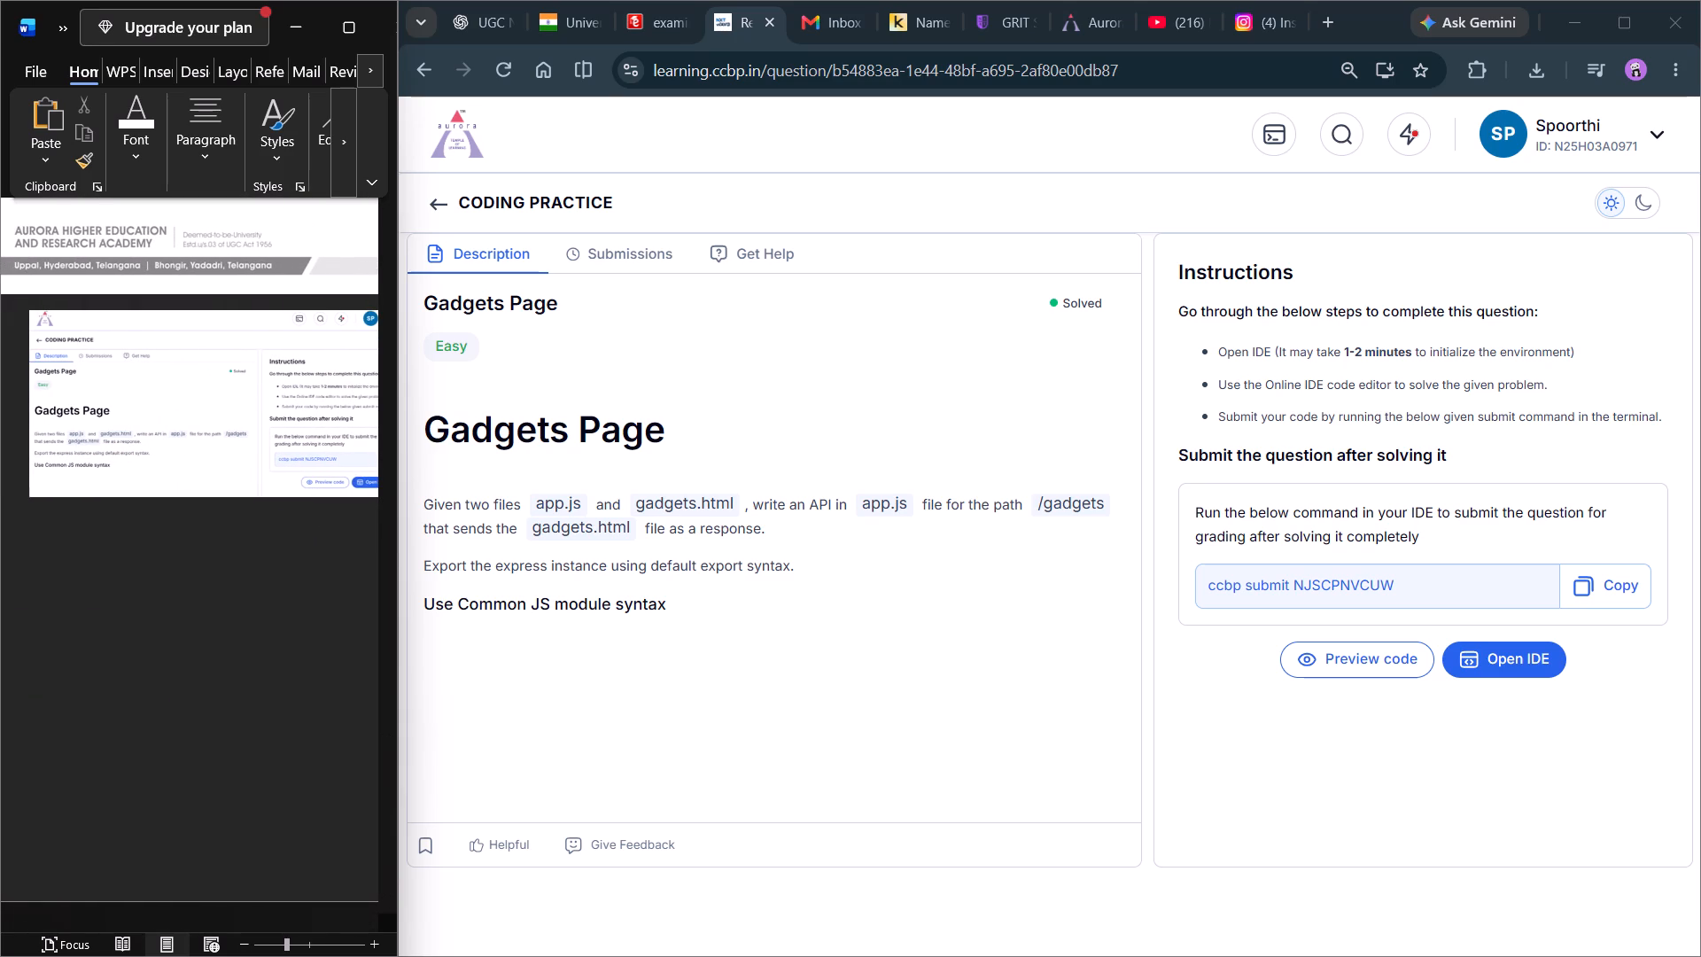
scroll(187, 542, "left", 3)
scroll(243, 504, "right", 2)
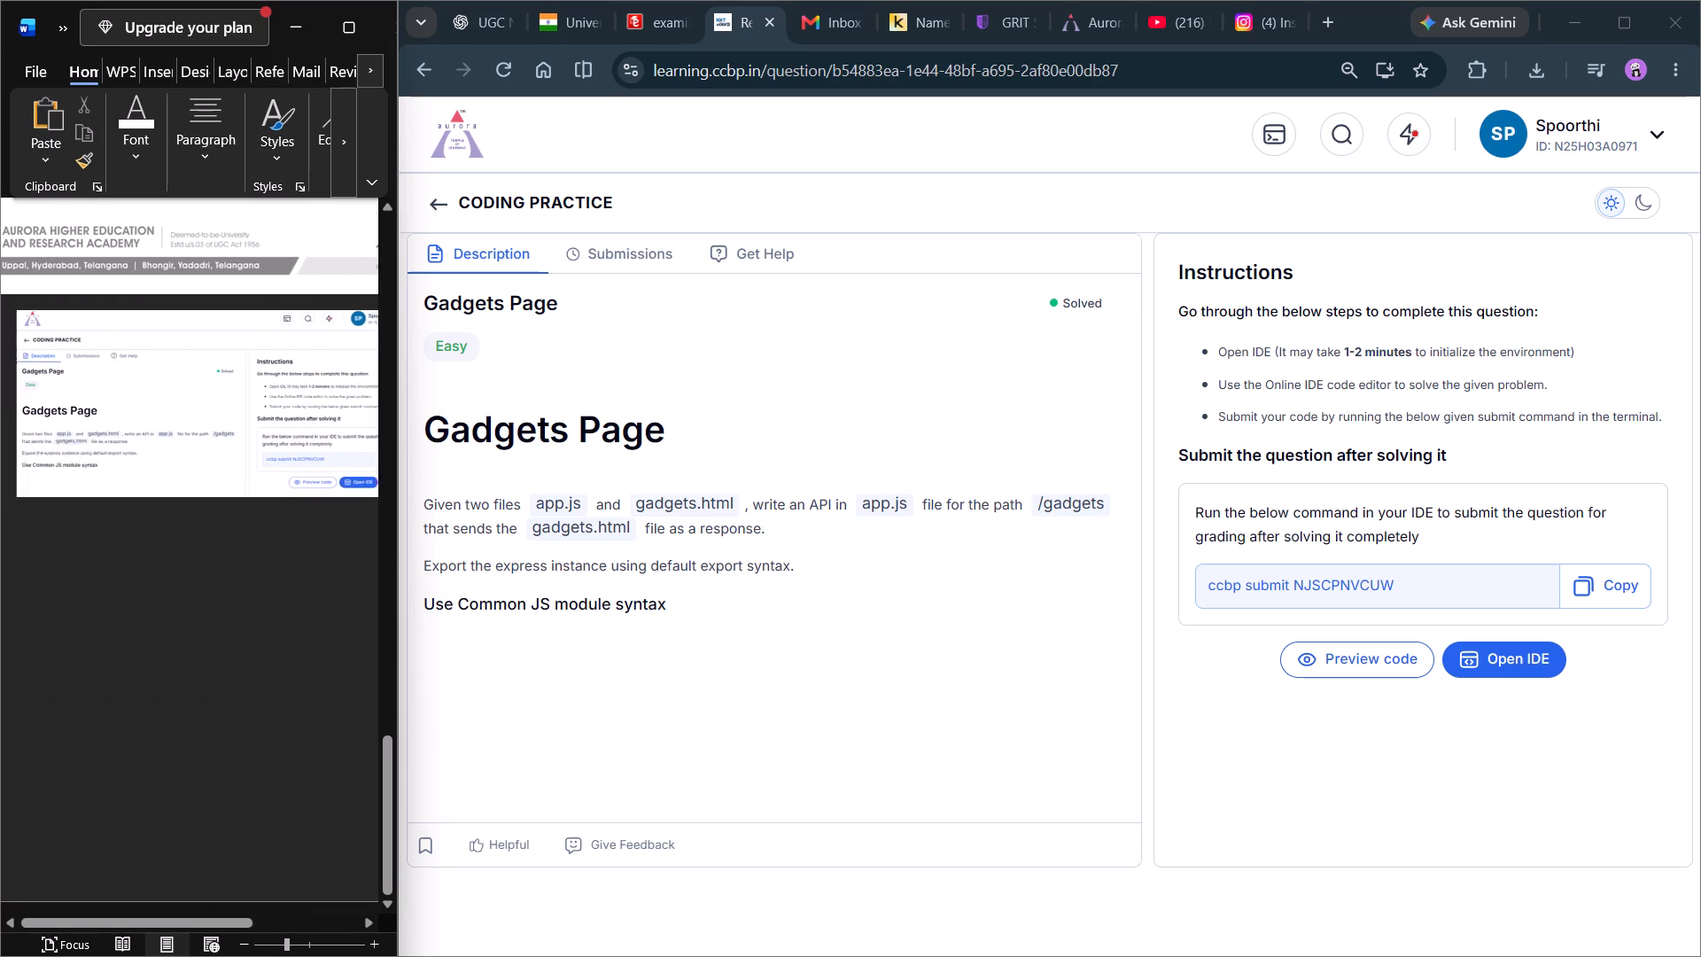
scroll(243, 504, "right", 1)
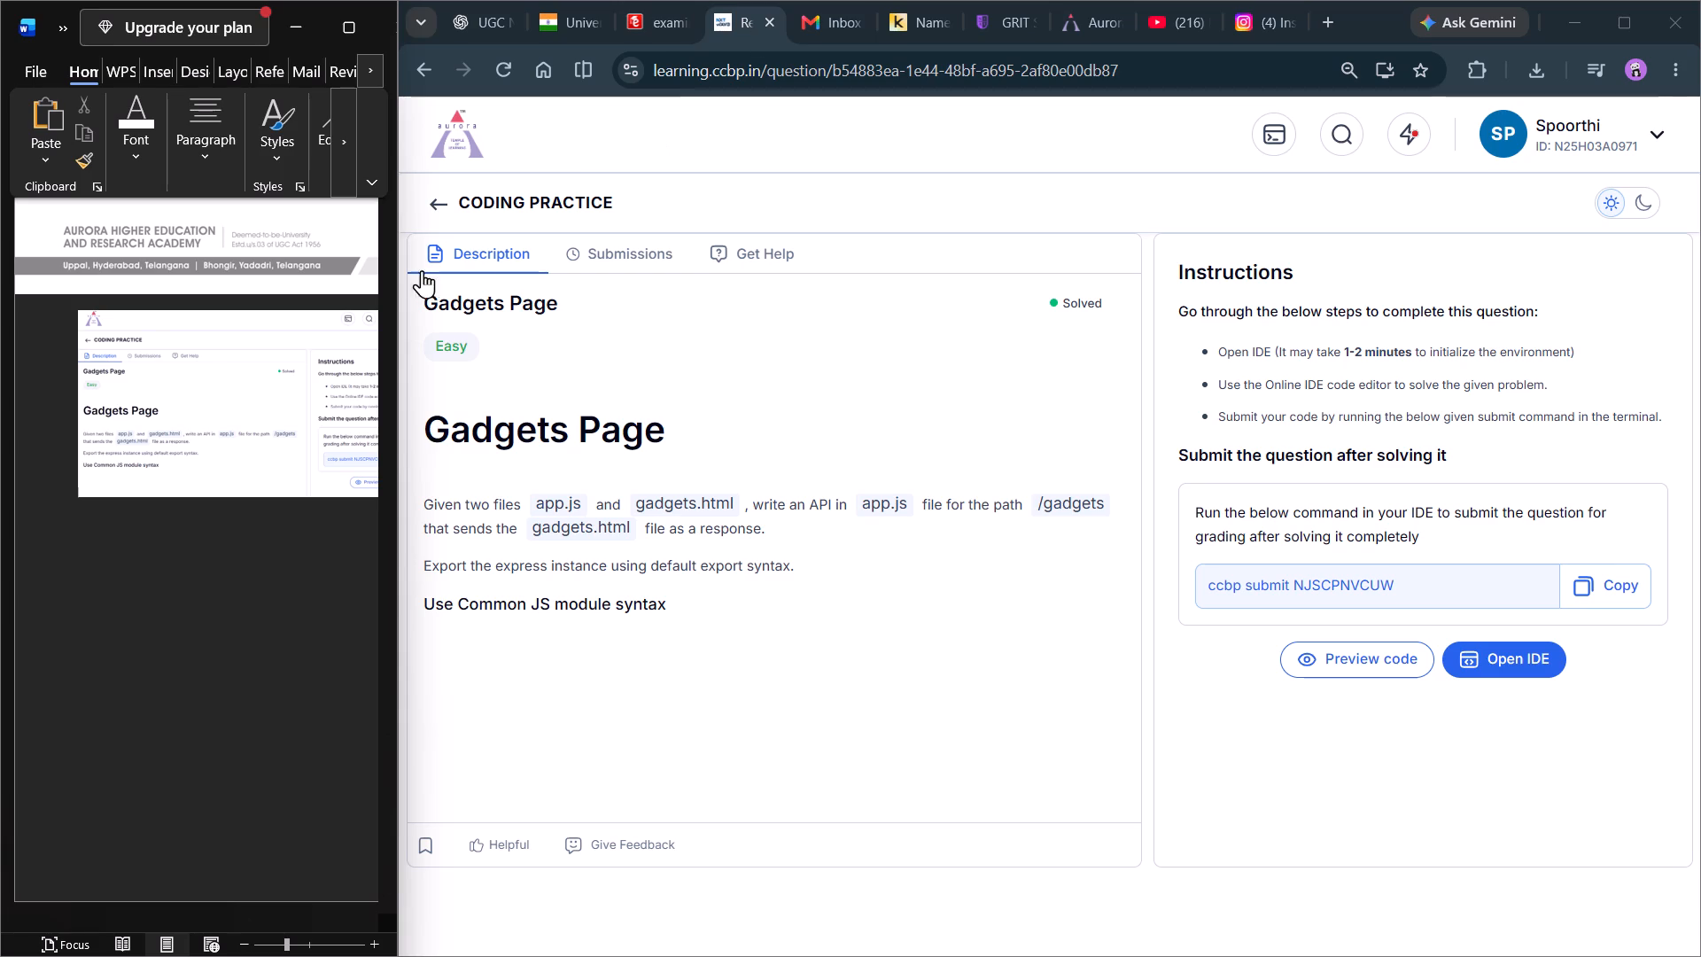
Open the API Routing question's Right Answer submission in the browser and capture its submission details and functional test cases.
left_click(435, 200)
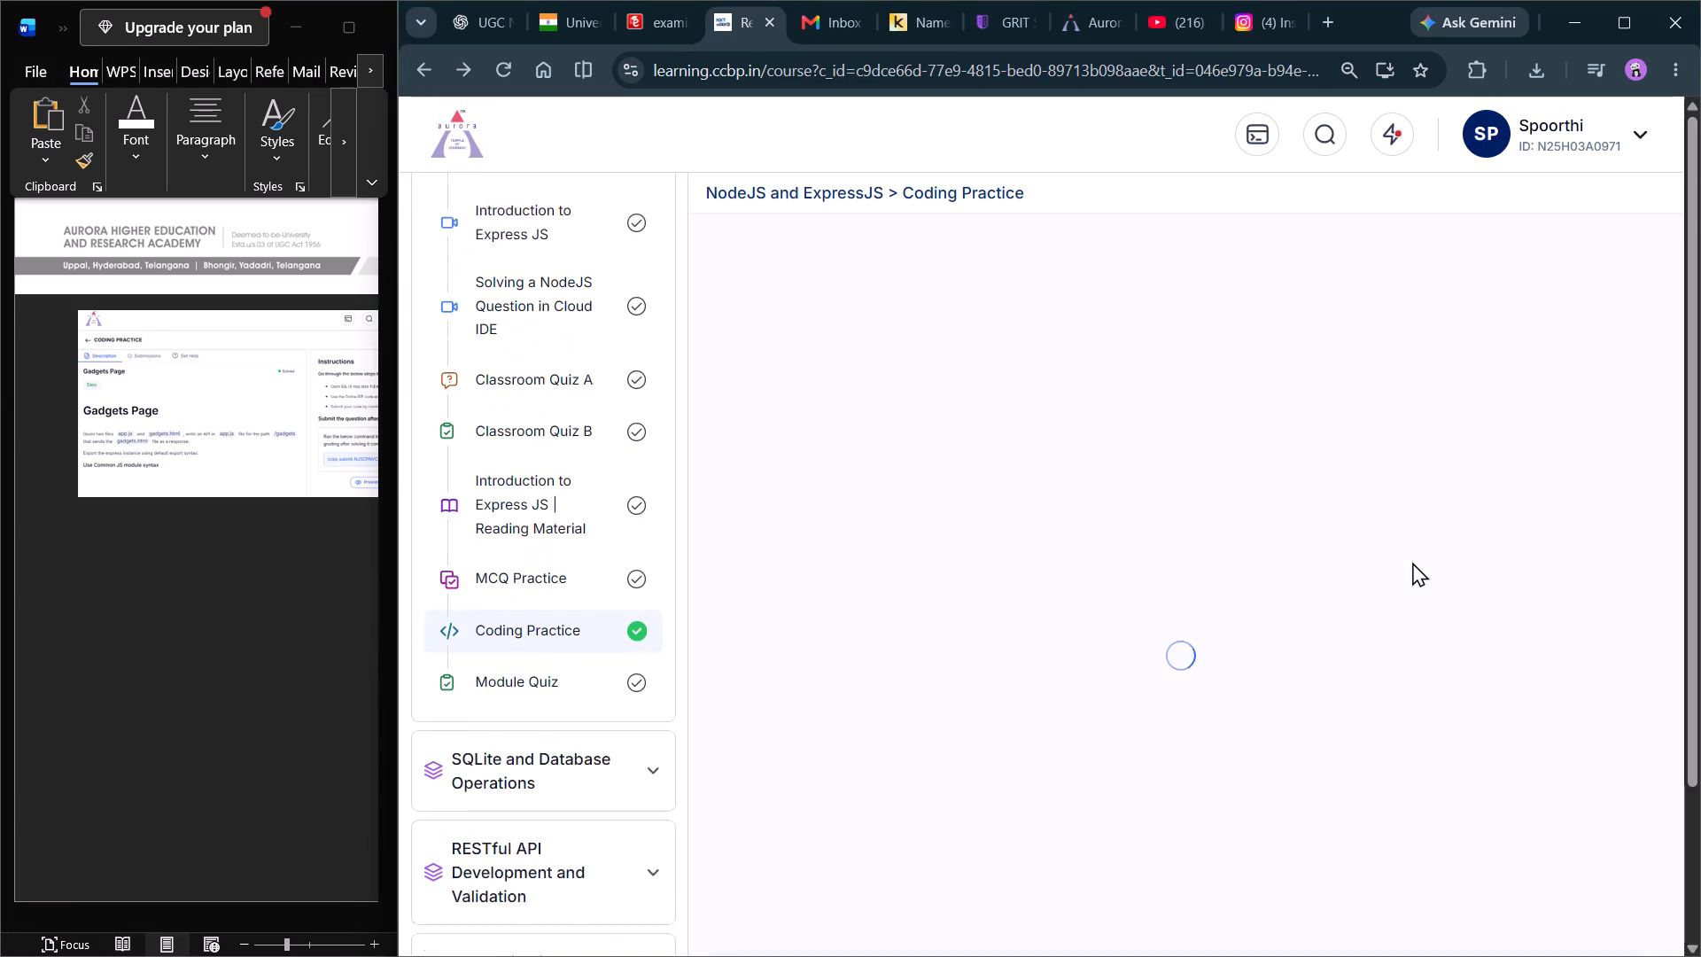
left_click(1307, 616)
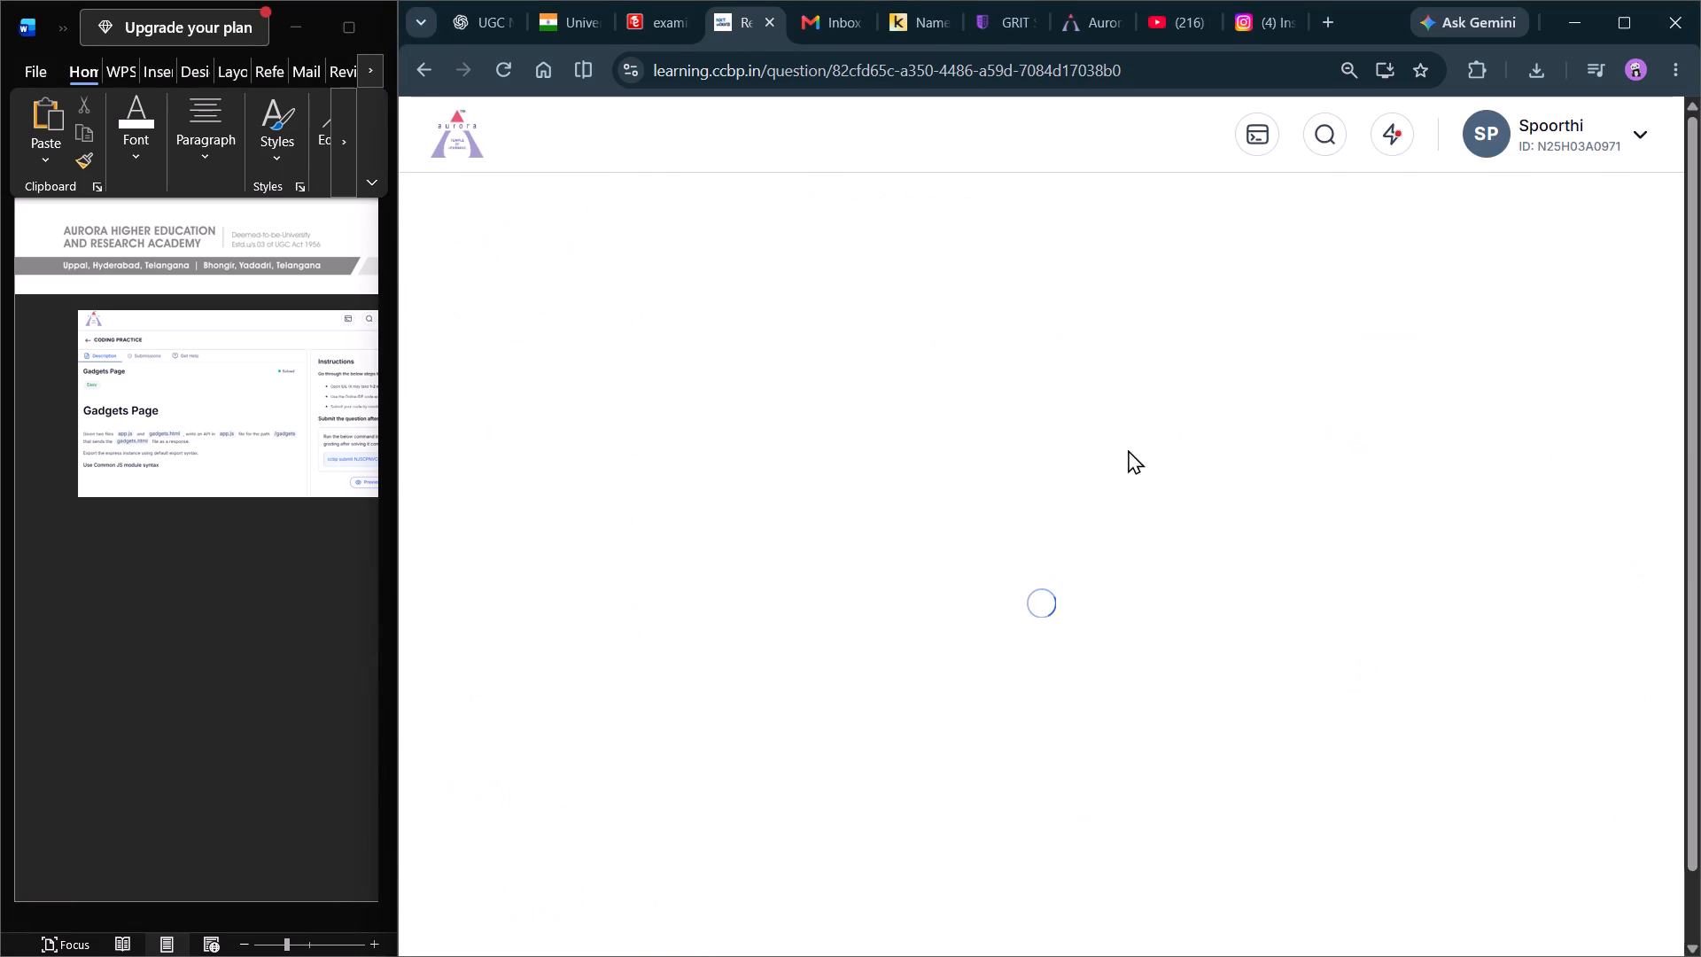
left_click(645, 259)
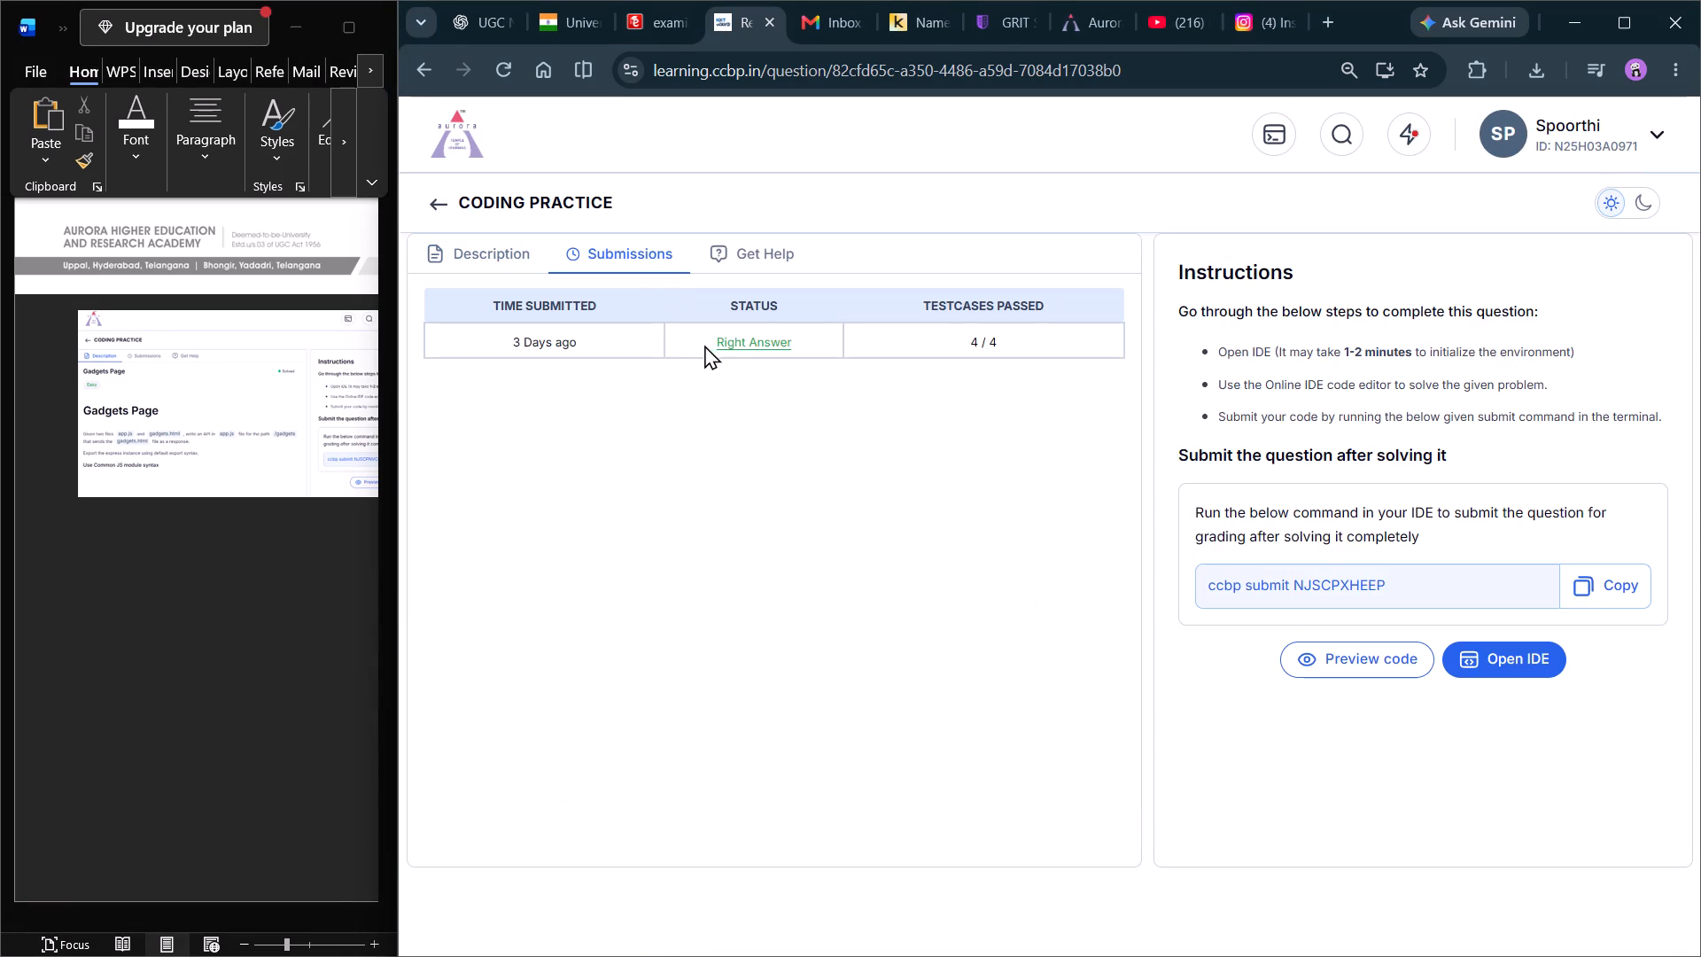
left_click(725, 343)
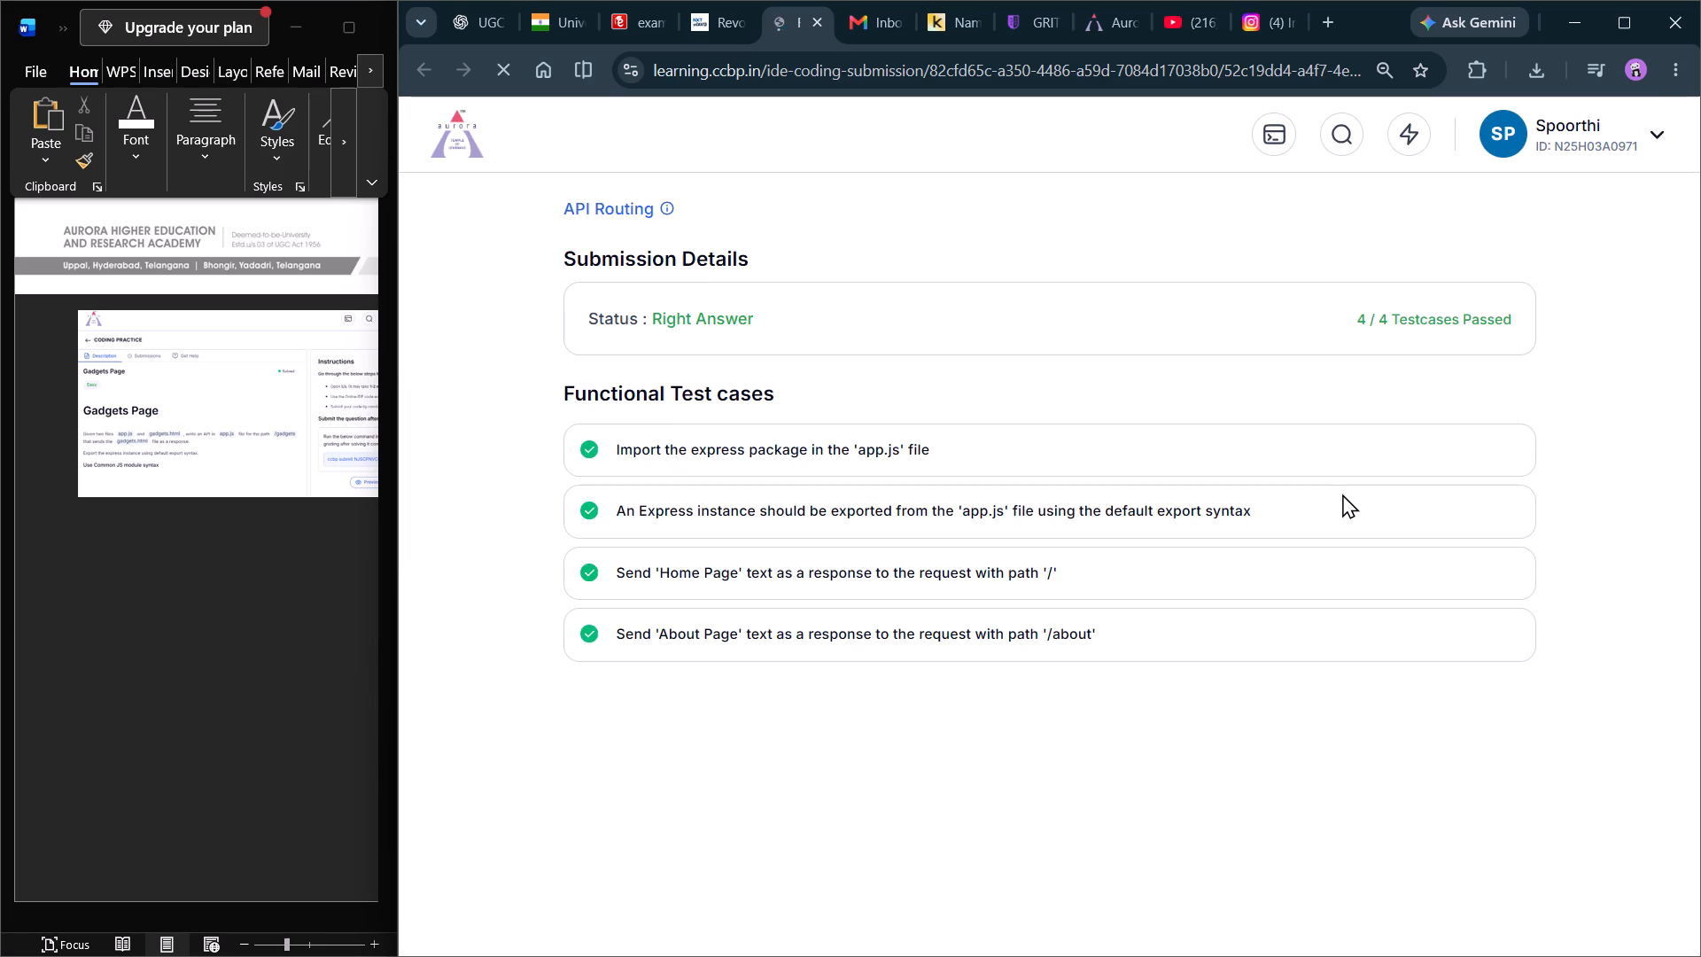
key("Print")
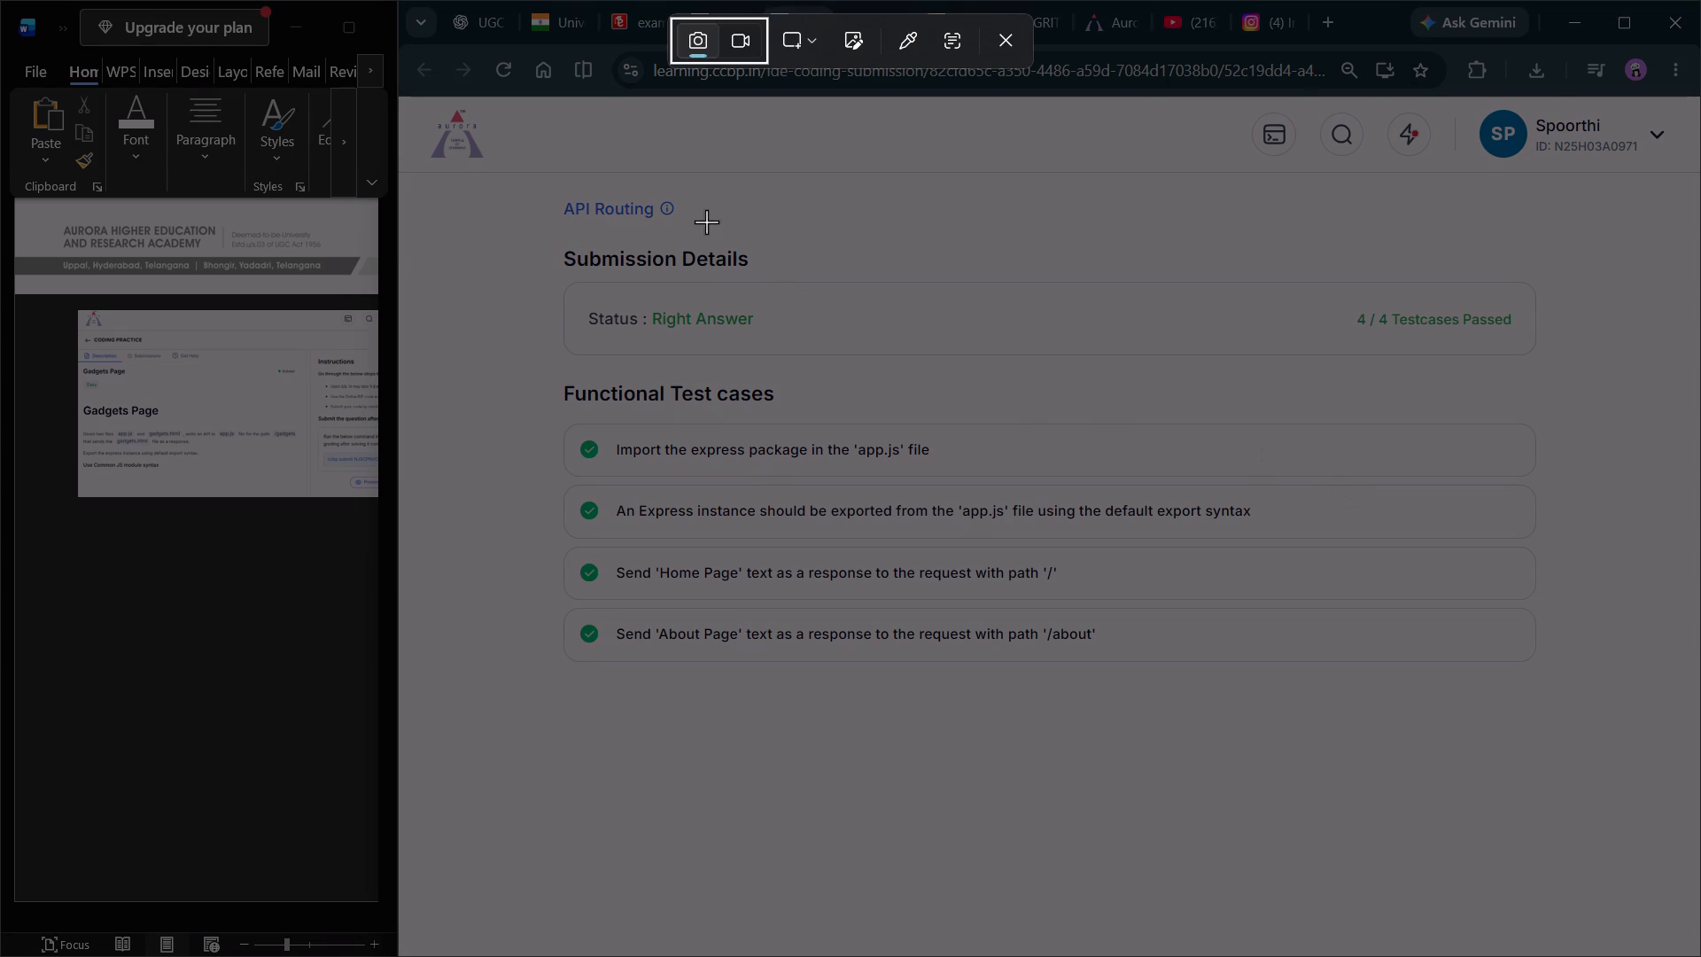
left_click_drag(423, 109, 1578, 580)
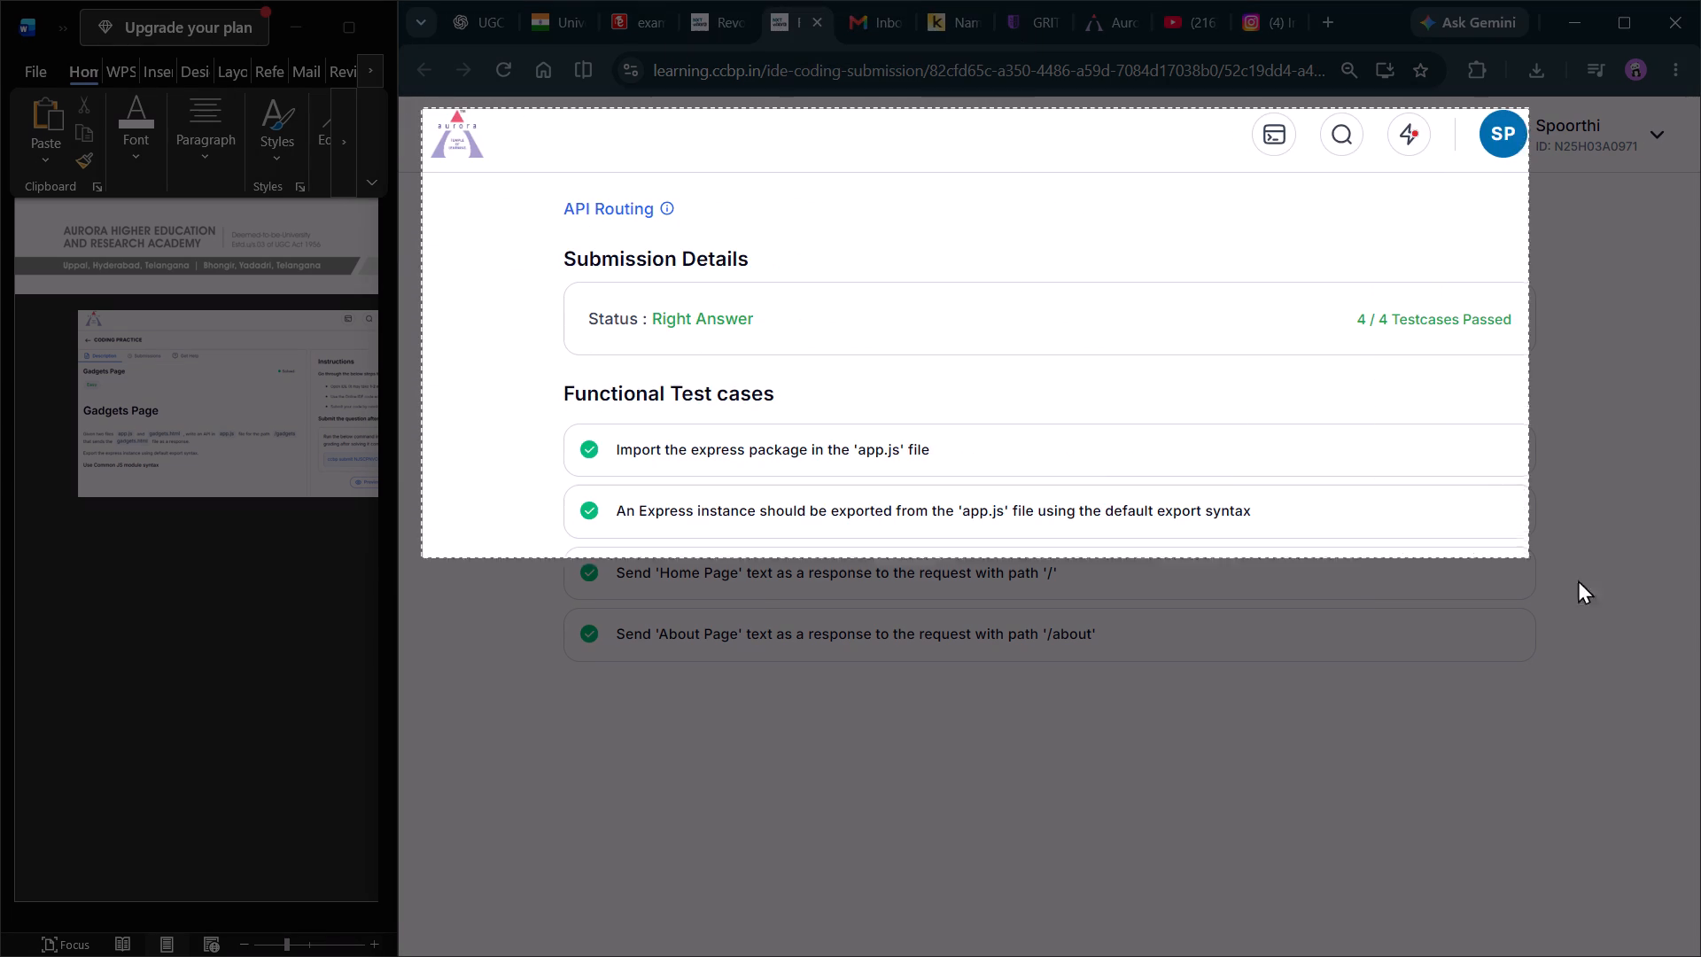
left_click_drag(1578, 580, 1680, 681)
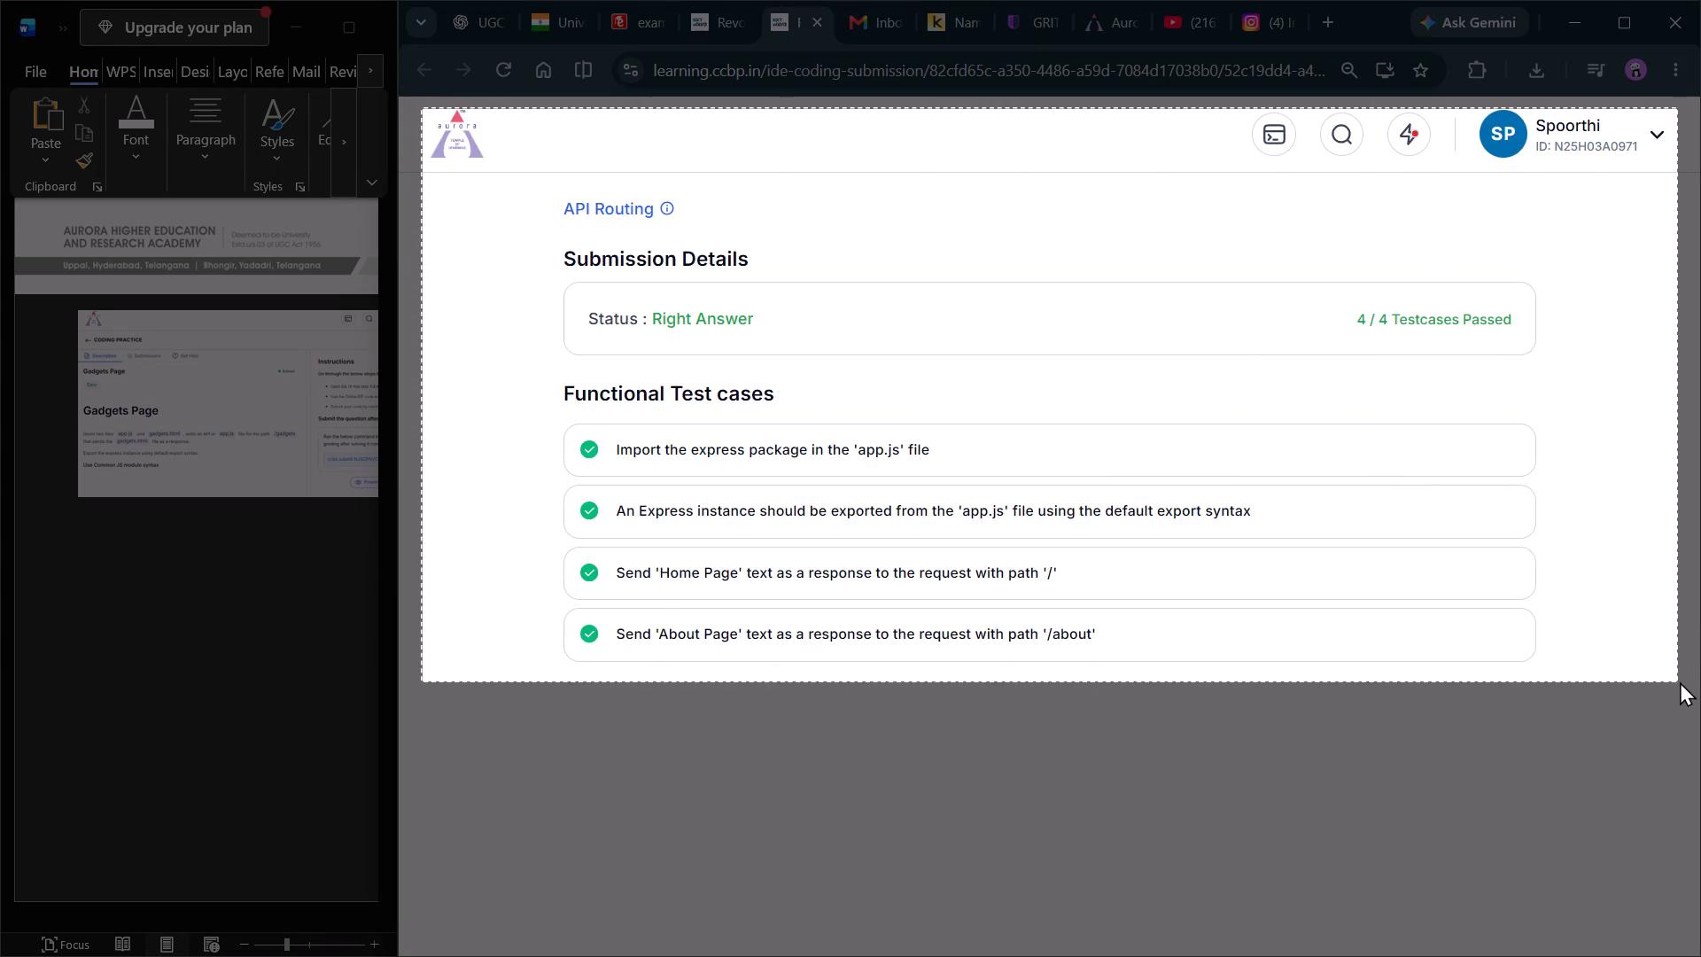
left_click_drag(1680, 681, 1697, 665)
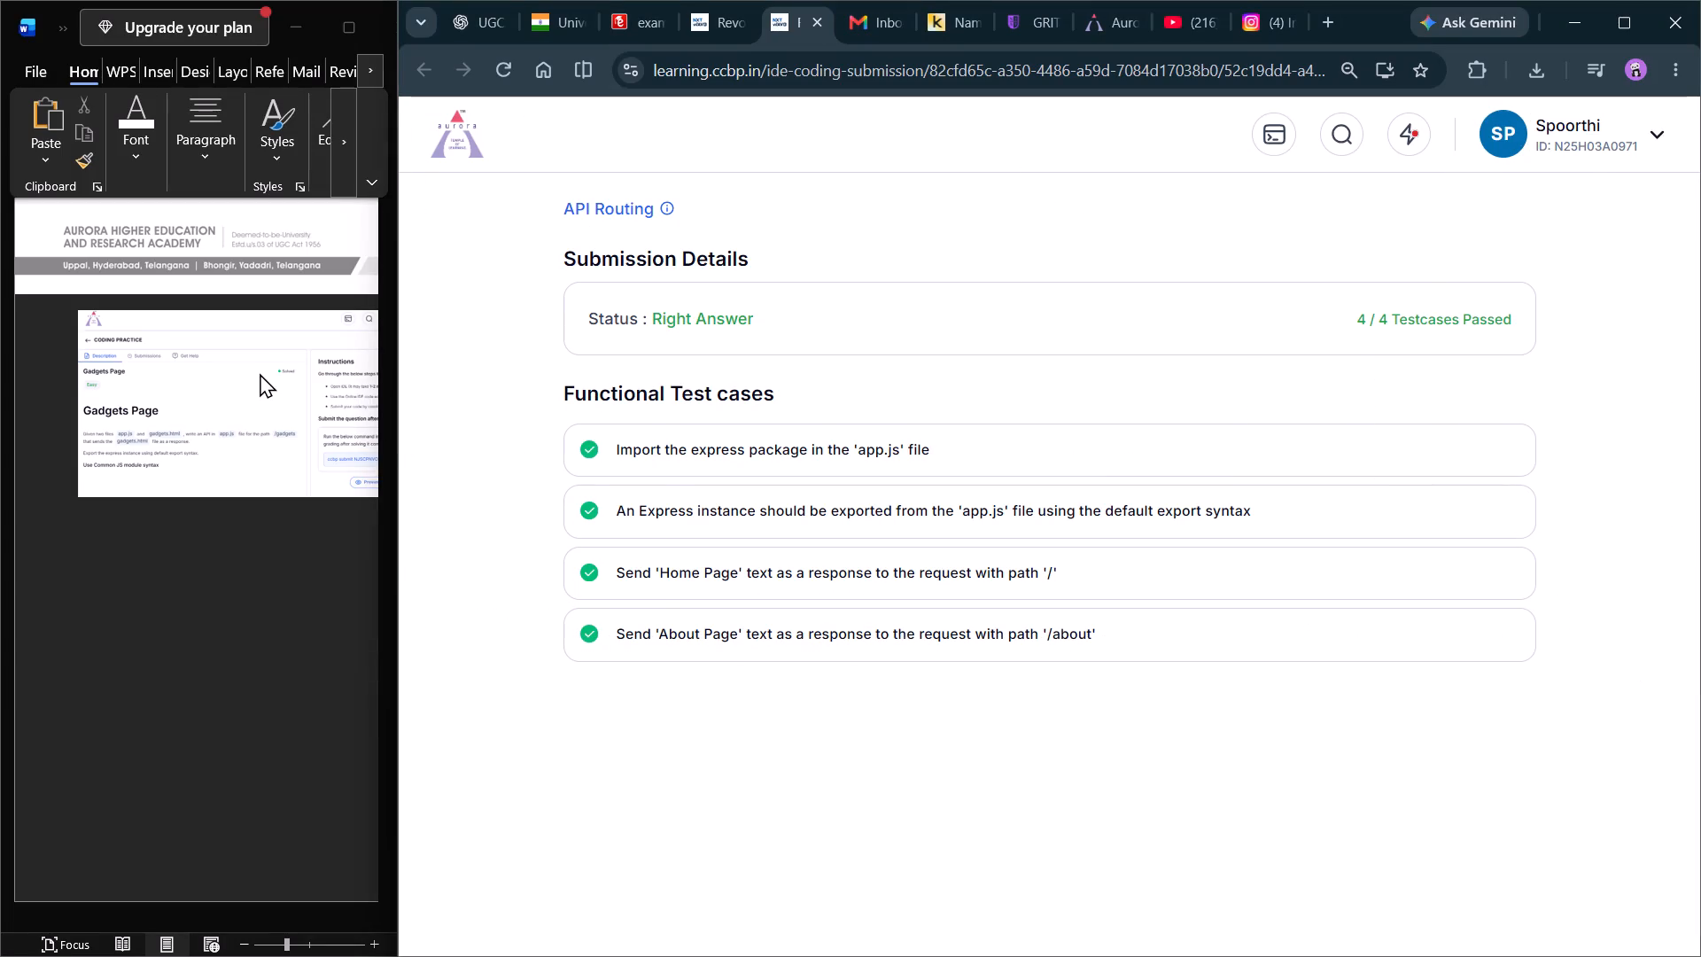
Paste the API Routing submission screenshot into the report on the empty line above the Gadgets Page question screenshot.
scroll(245, 367, "up", 2)
left_click(186, 524)
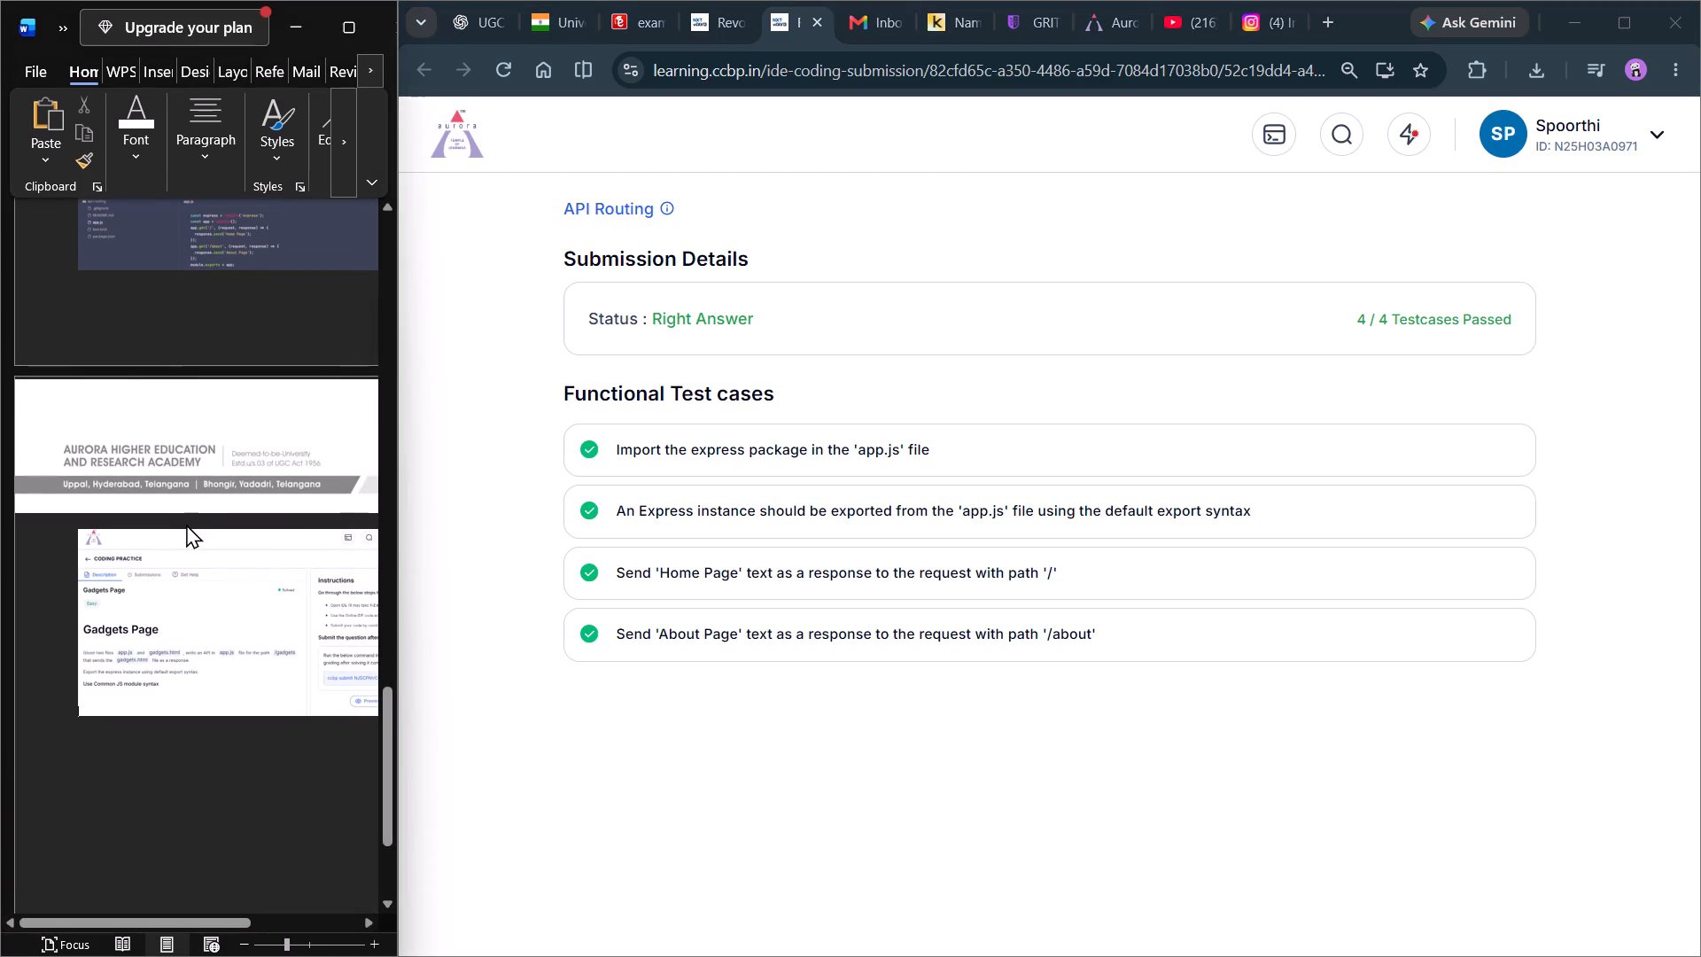
left_click(164, 523)
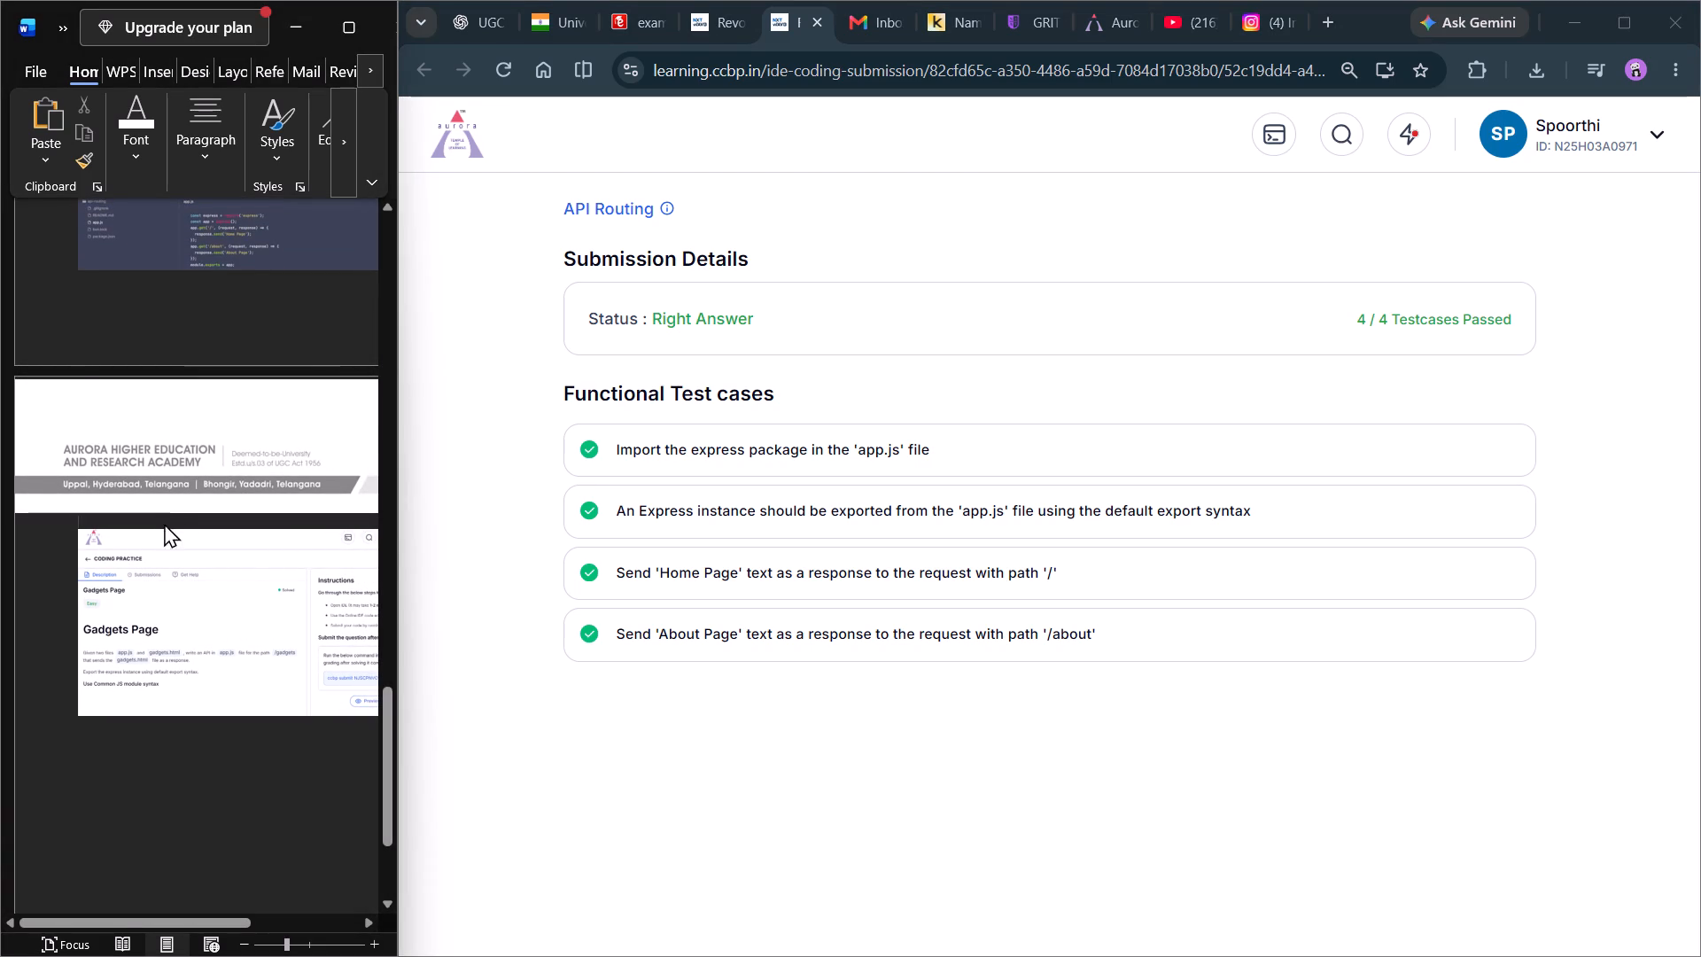
key("ctrl+v")
Add the label "Question-3:" between the API Routing submission and Gadgets Page question screenshots, followed by a line break.
scroll(182, 594, "right", 1)
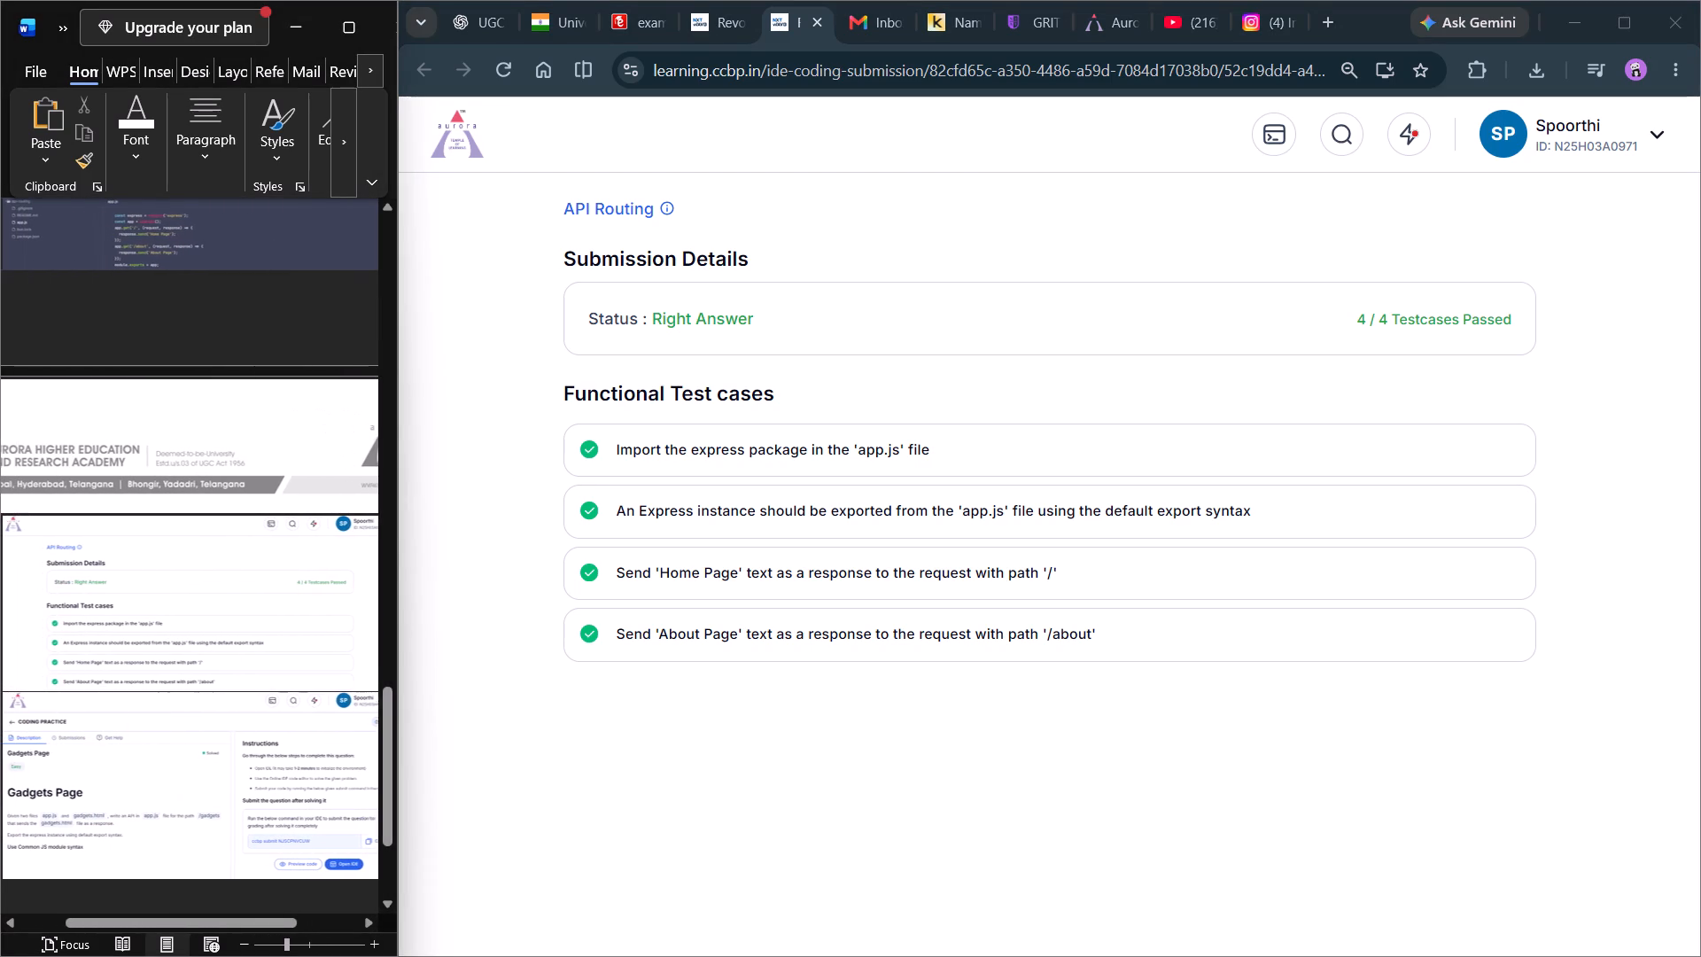
key("Return")
key("Return")
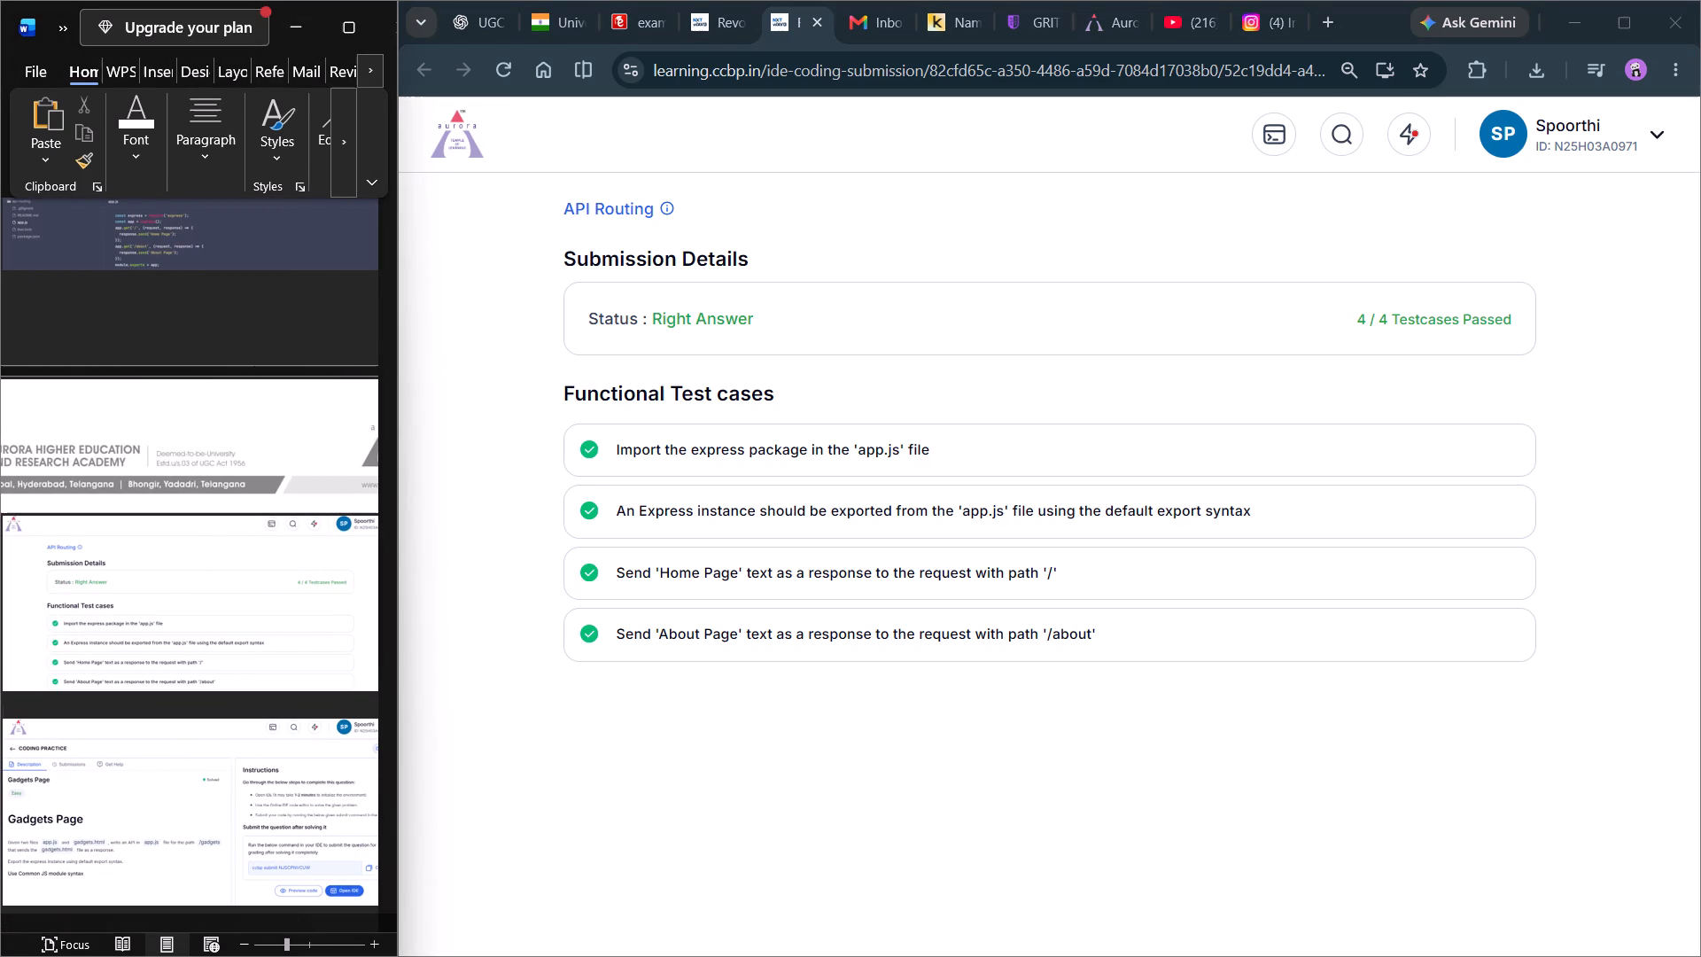
key("shift+q")
left_click(162, 683)
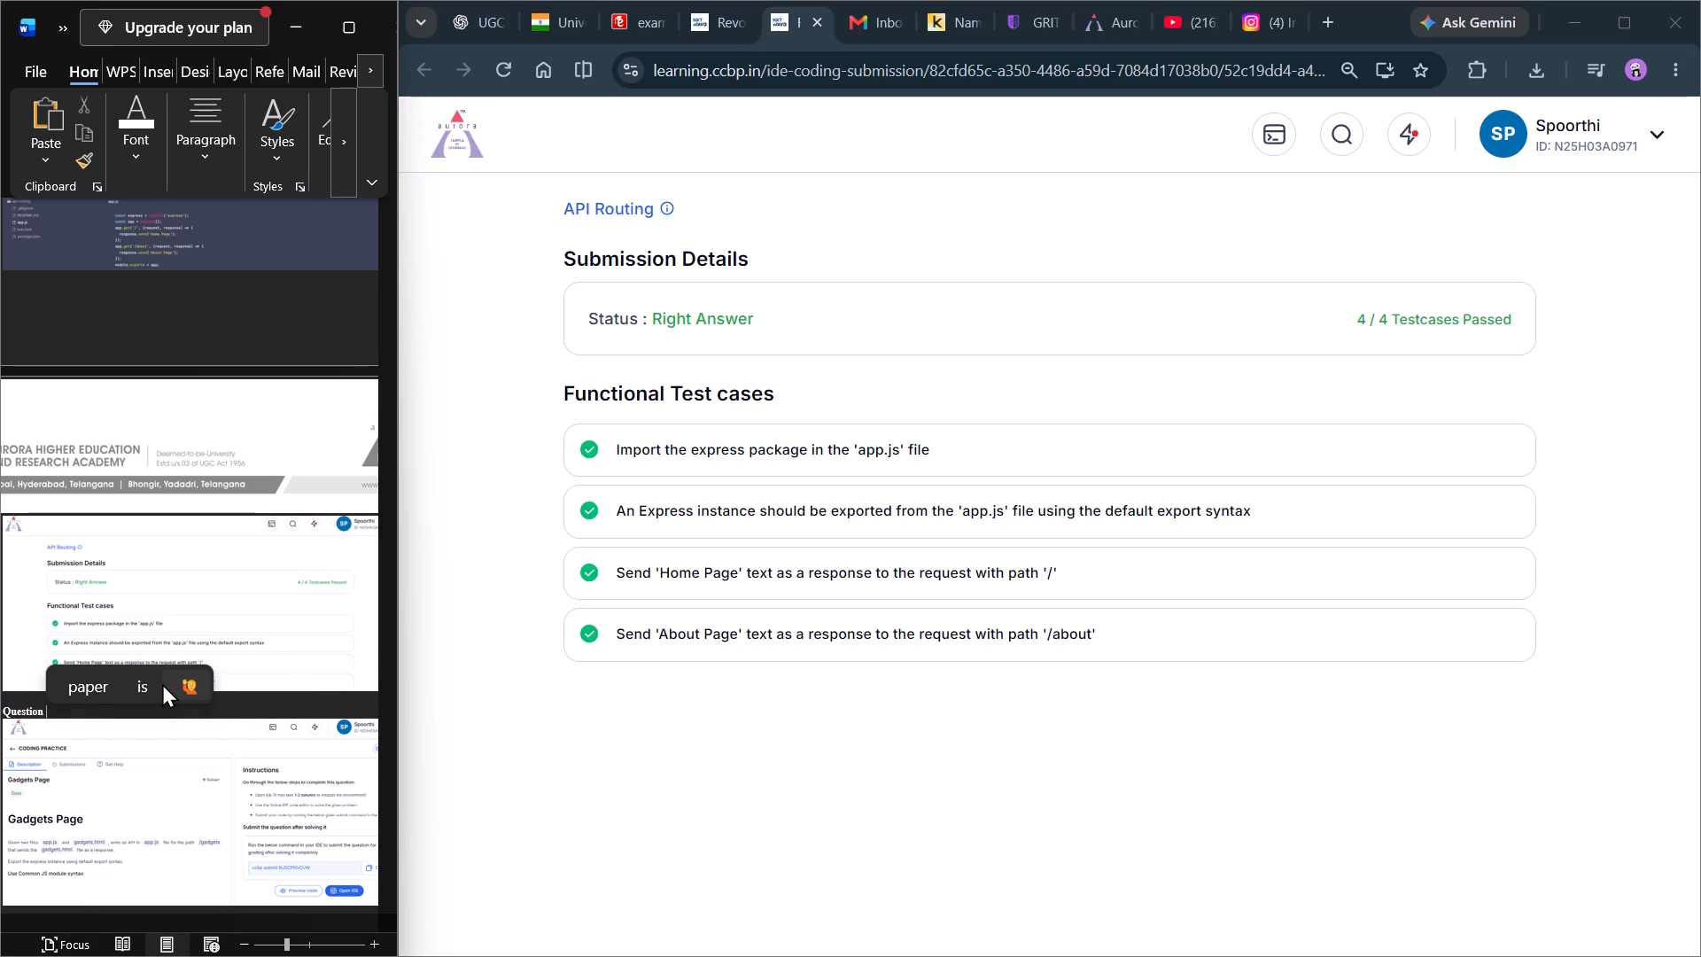
key("shift+underscore")
key("BackSpace")
key("minus")
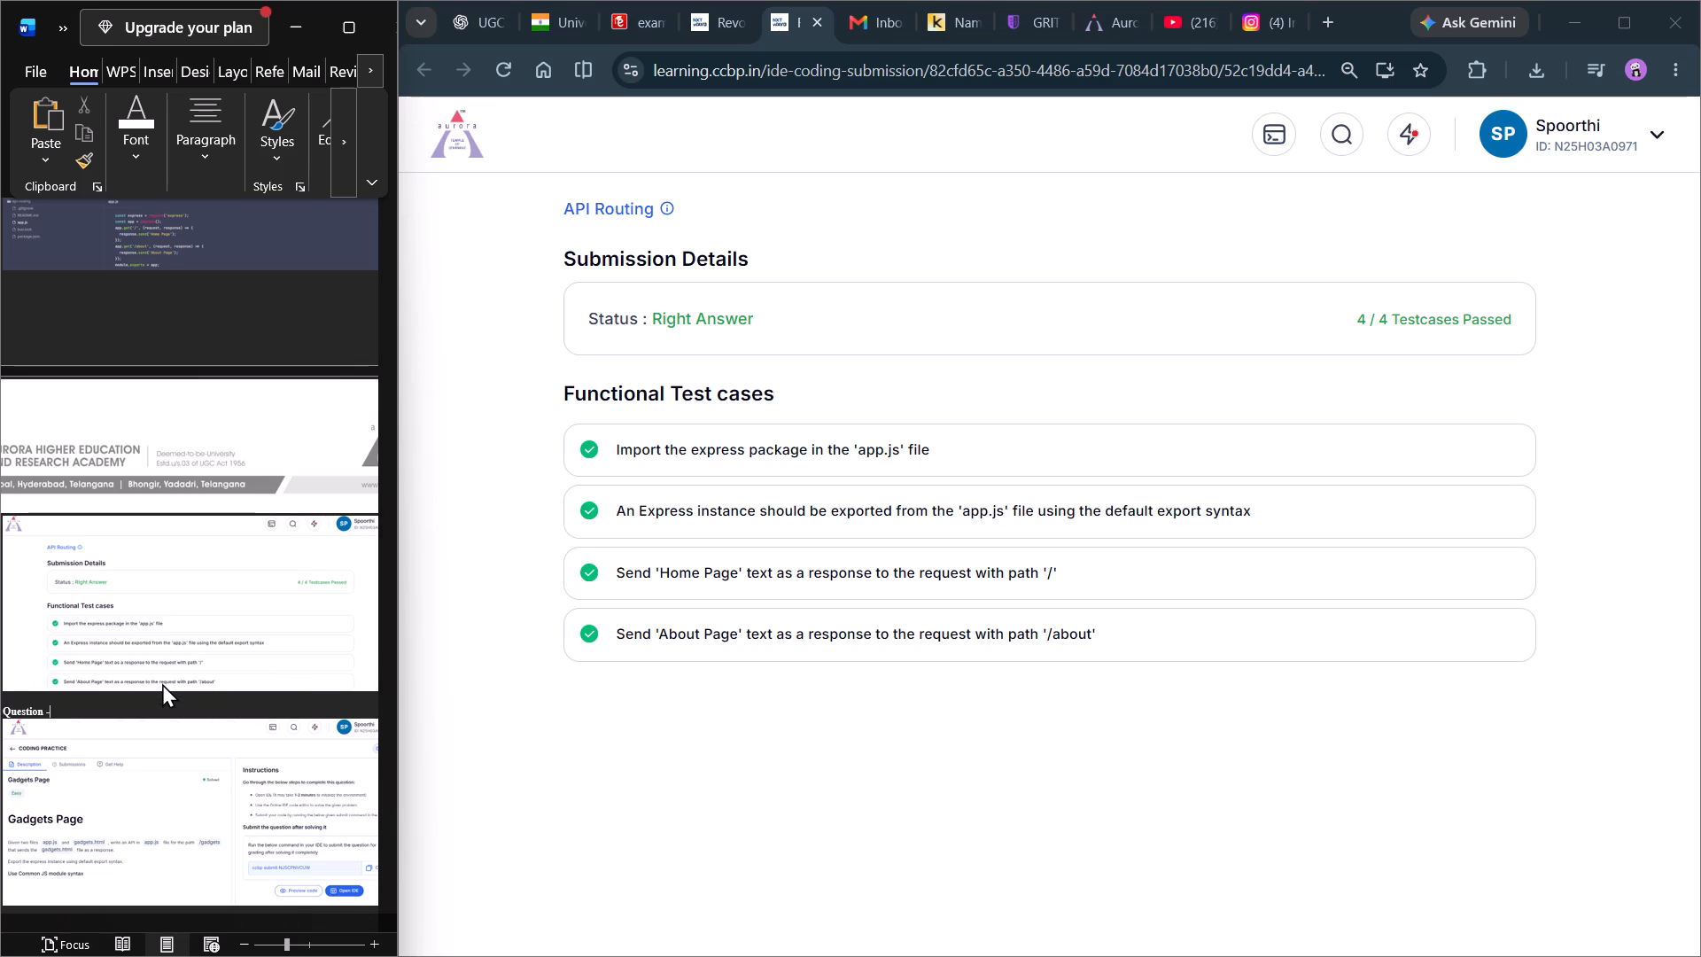
key("3")
key("BackSpace")
key("BackSpace")
key("BackSpace")
type("-3")
key("shift+colon")
key("Return")
Insert two new lines after the Gadgets Page question screenshot.
scroll(162, 683, "down", 4)
scroll(162, 683, "right", 2)
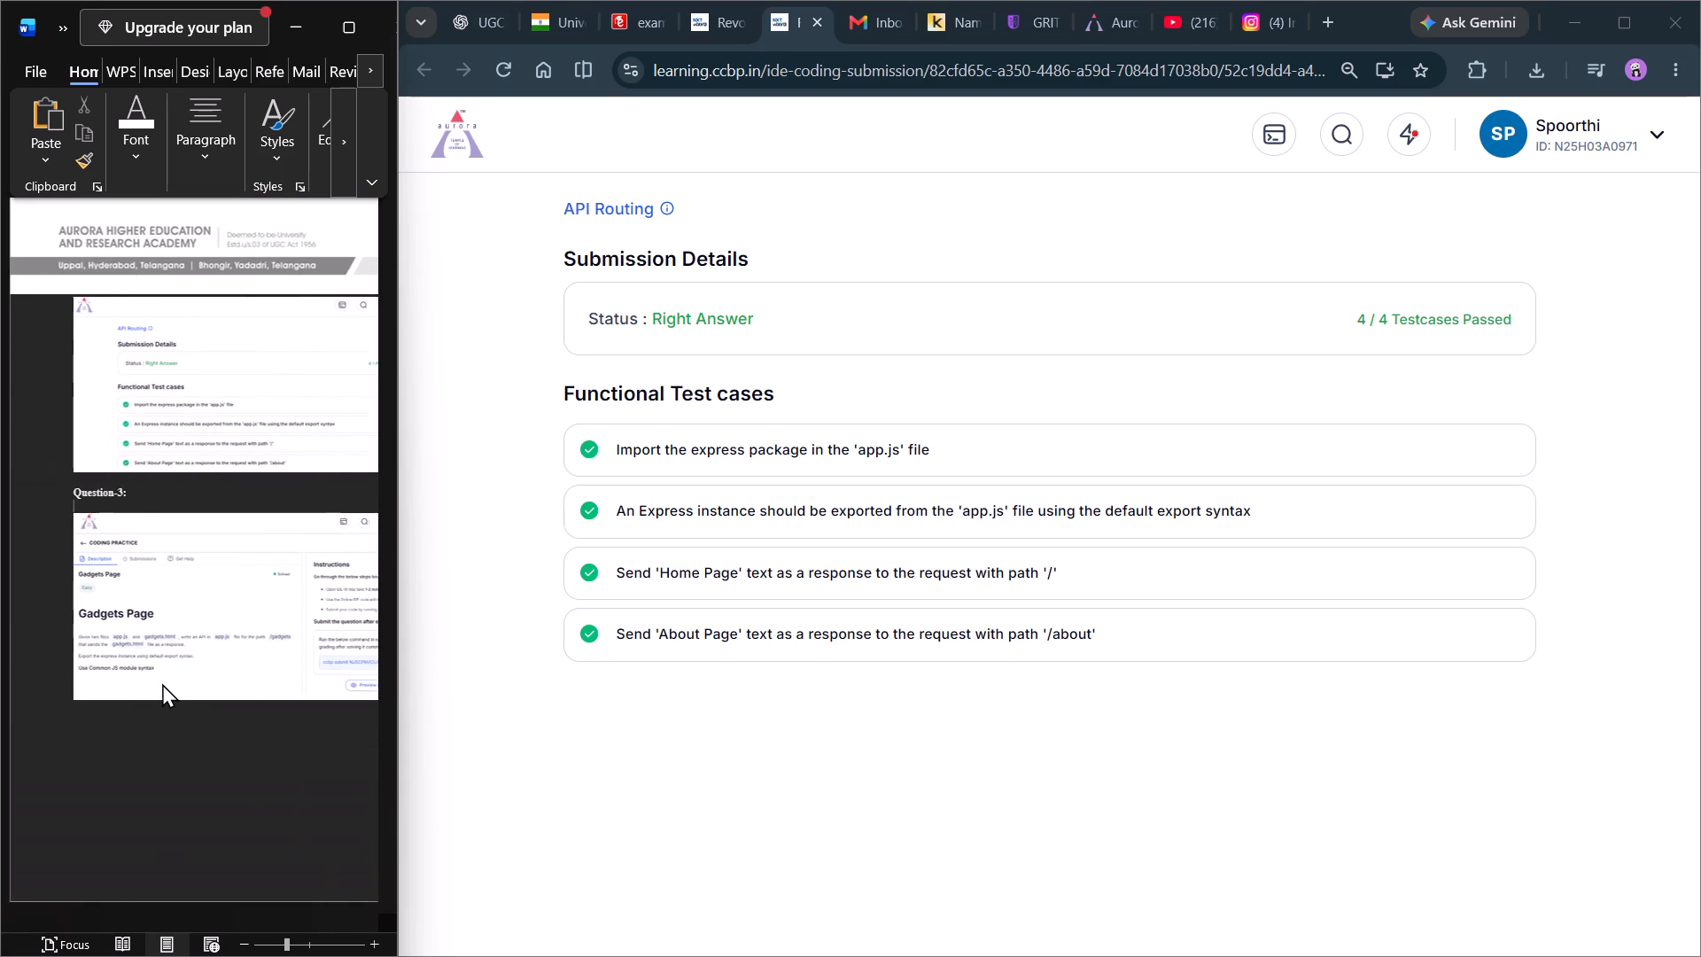
scroll(162, 683, "left", 5)
left_click(338, 693)
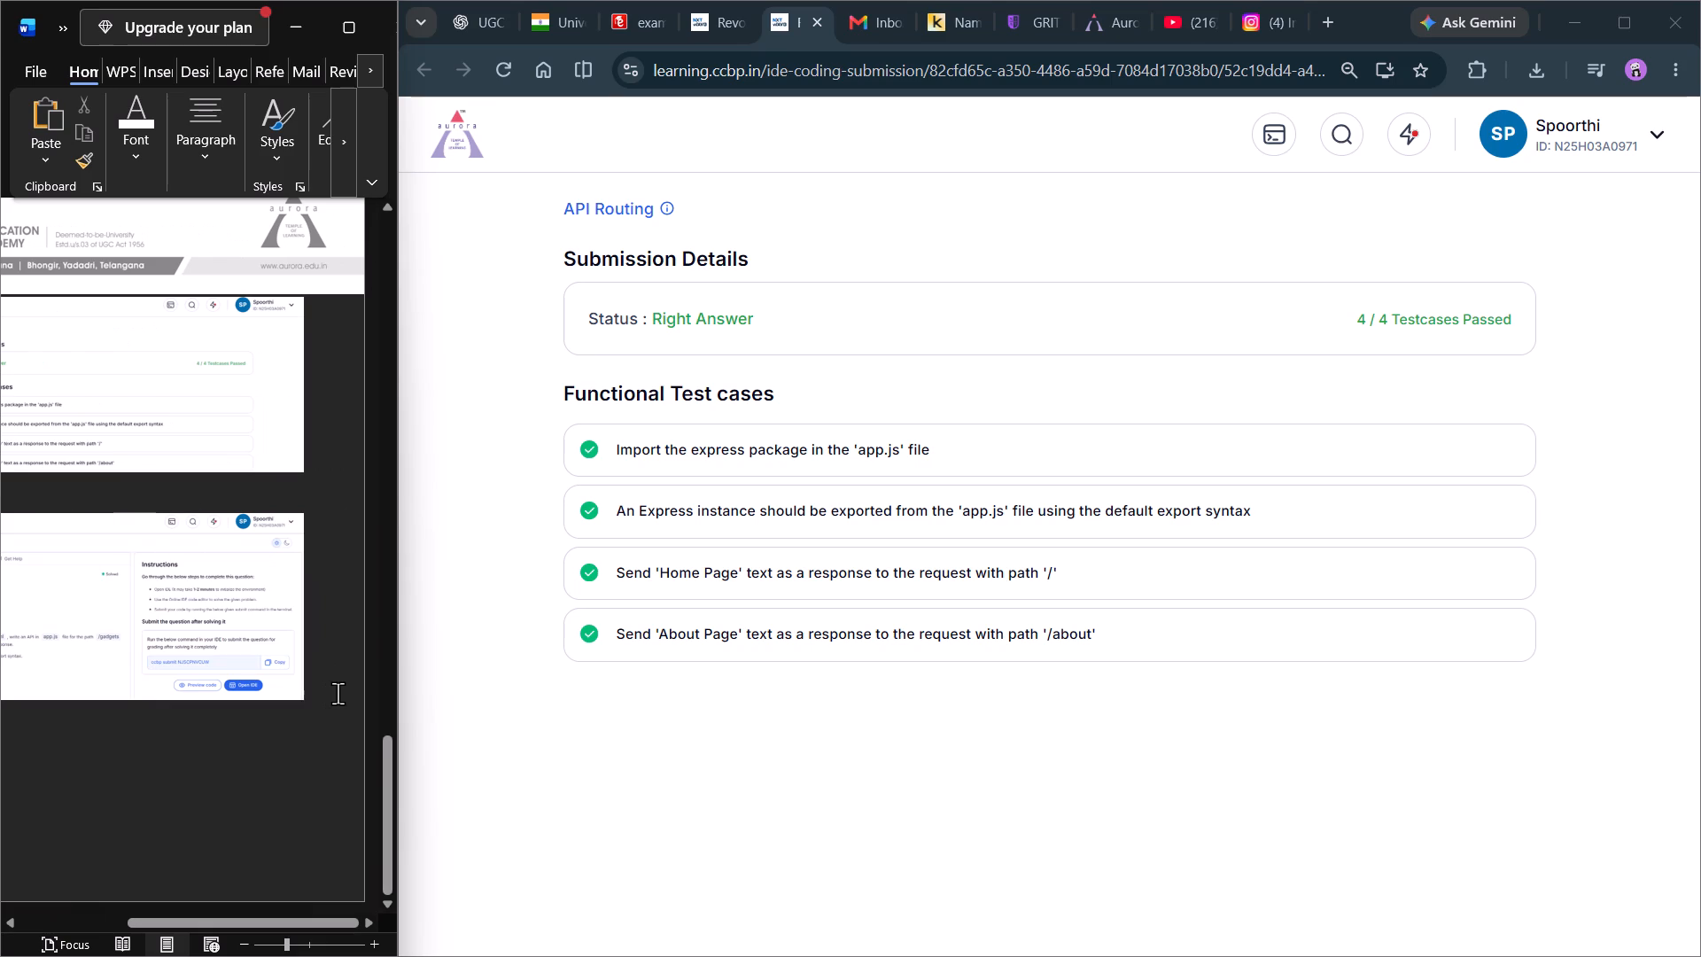
key("Return")
key("Return")
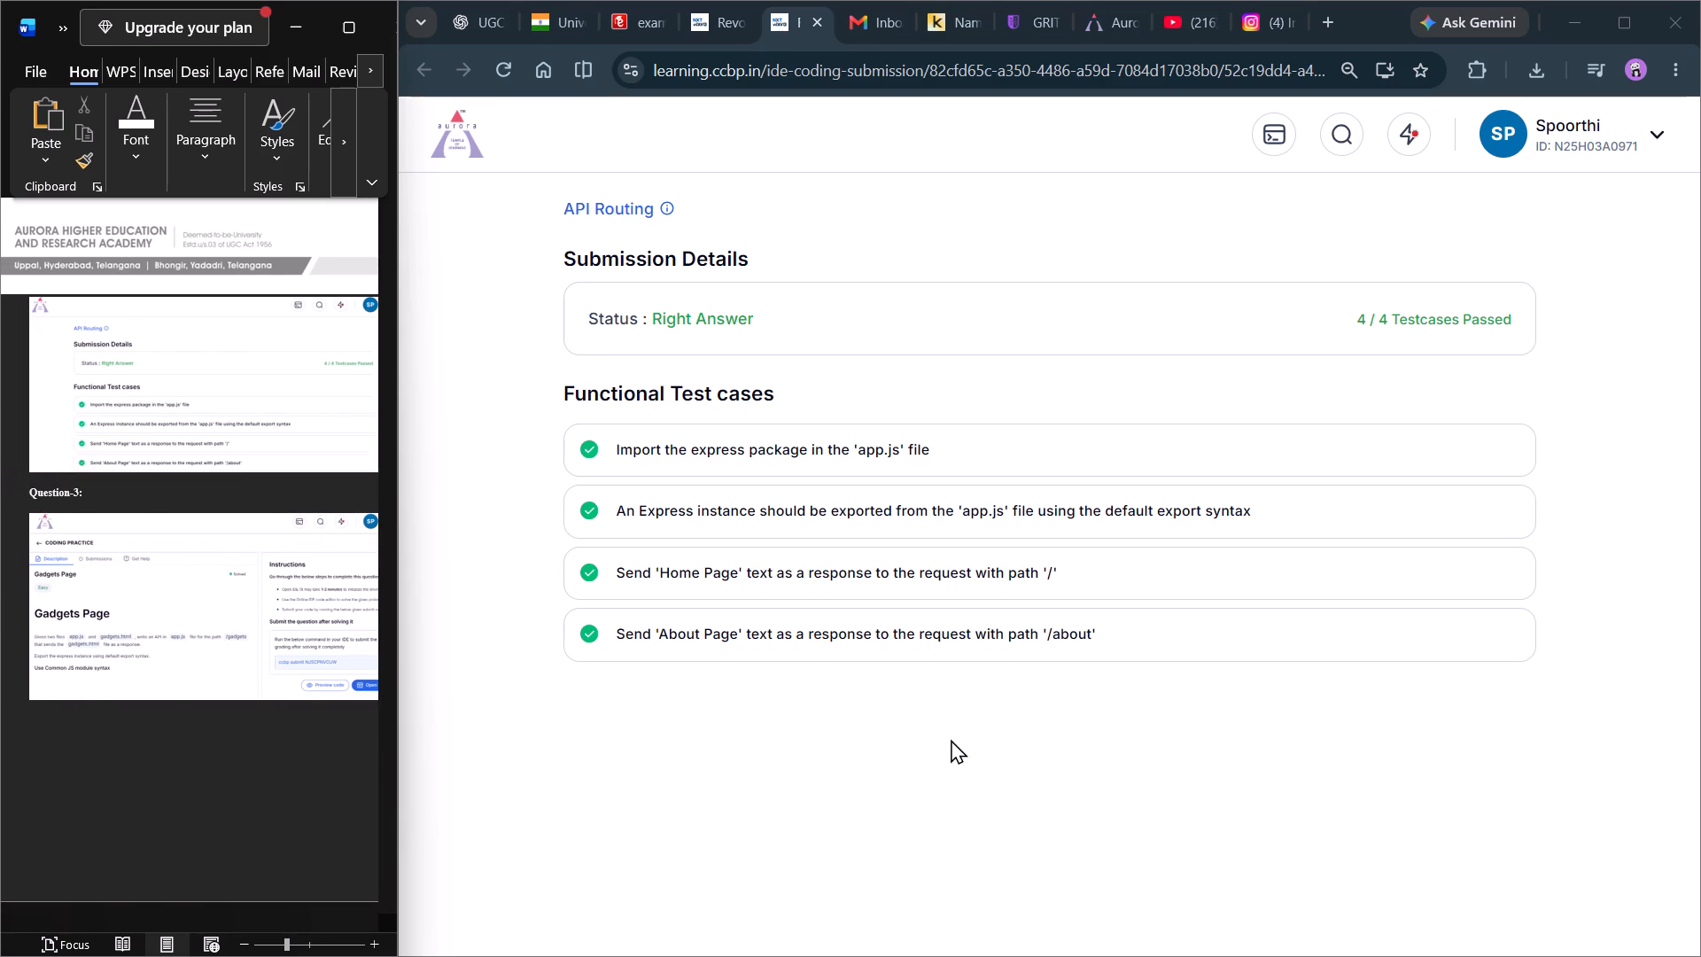
Open the Gadgets Page question's code preview in the browser and capture the file list and app.js solution.
left_click(709, 12)
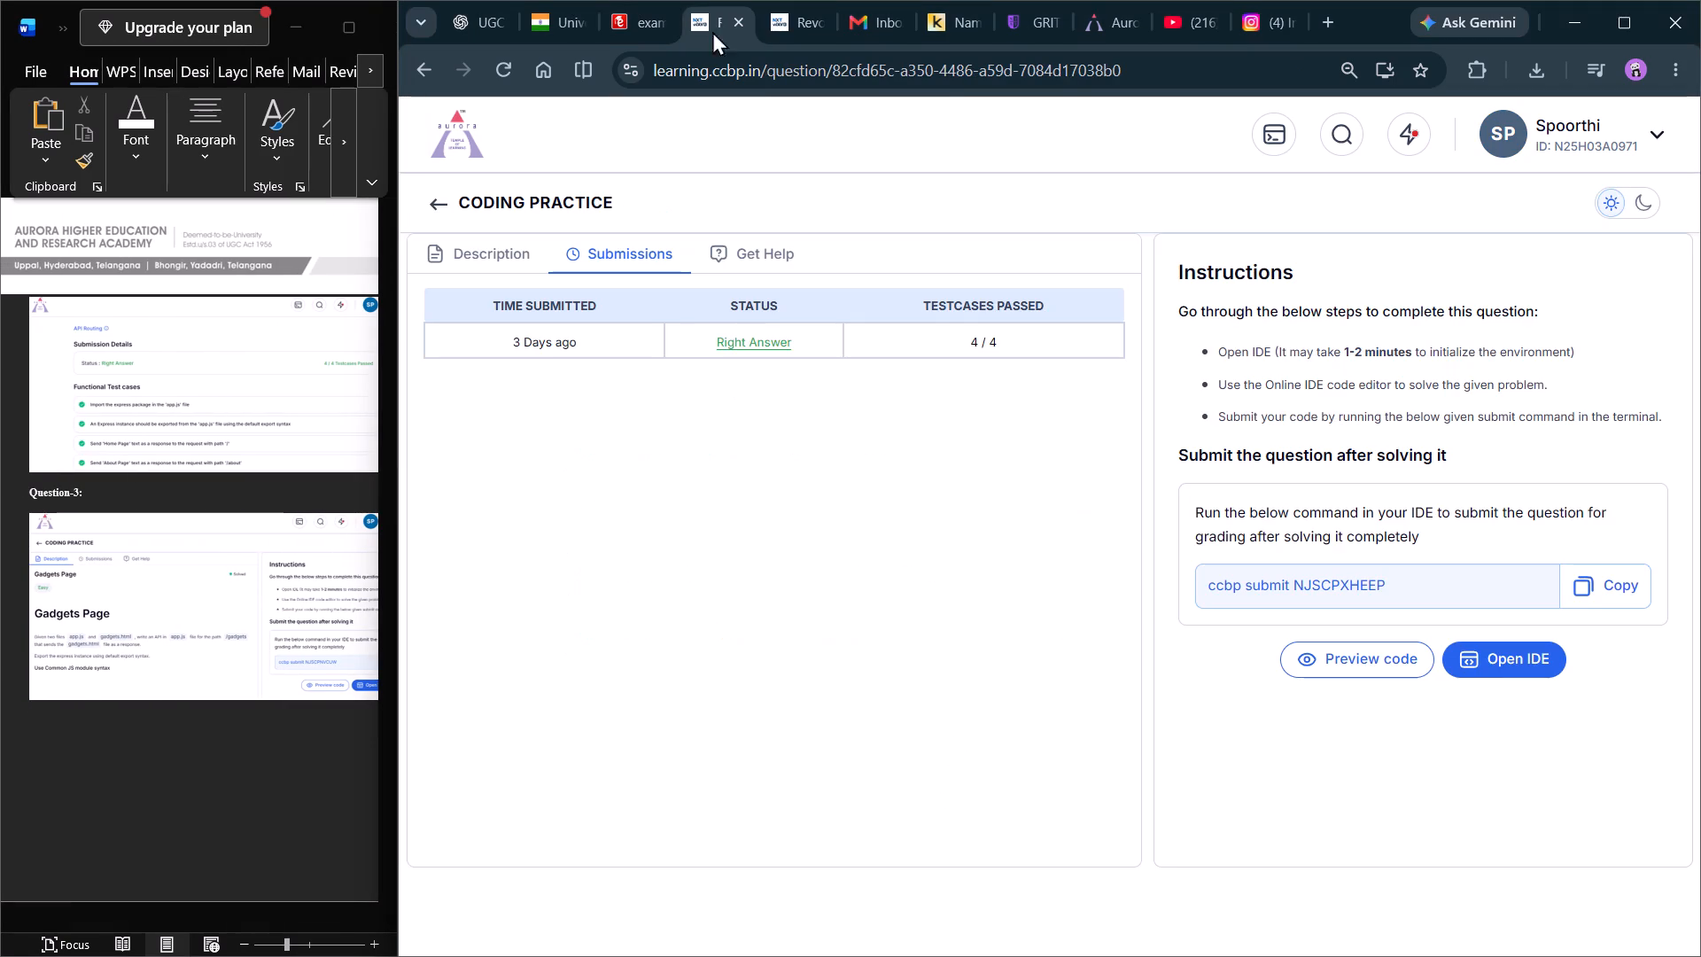
left_click(435, 201)
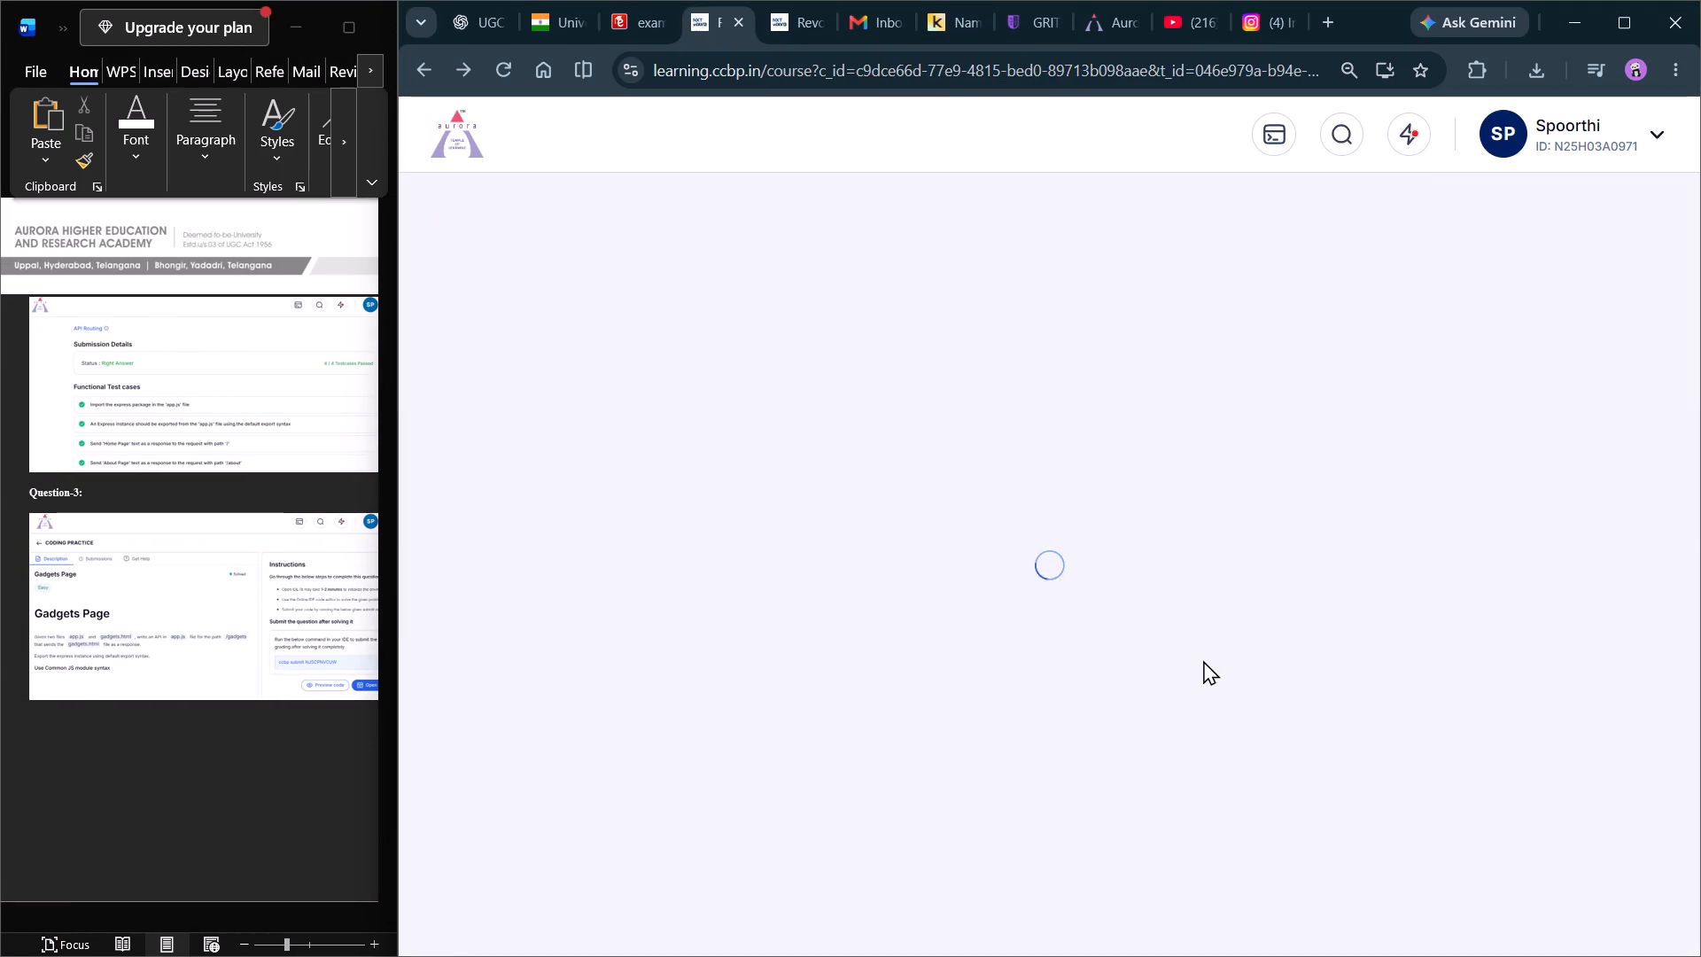
left_click(1203, 660)
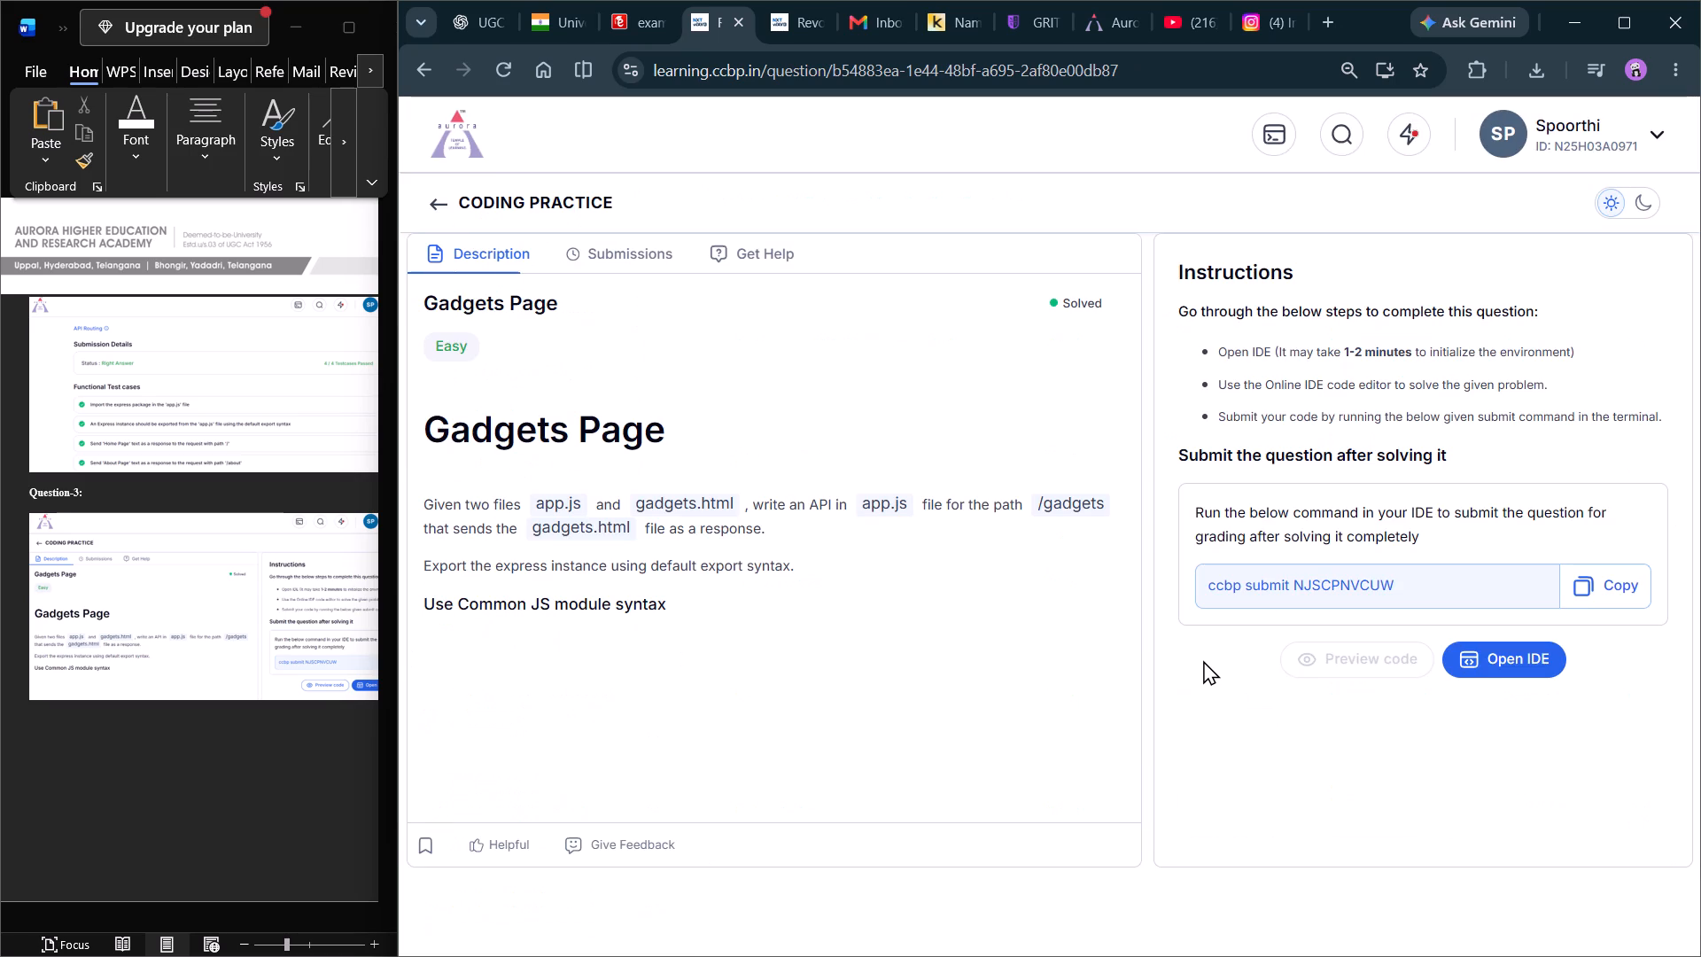
left_click(1401, 668)
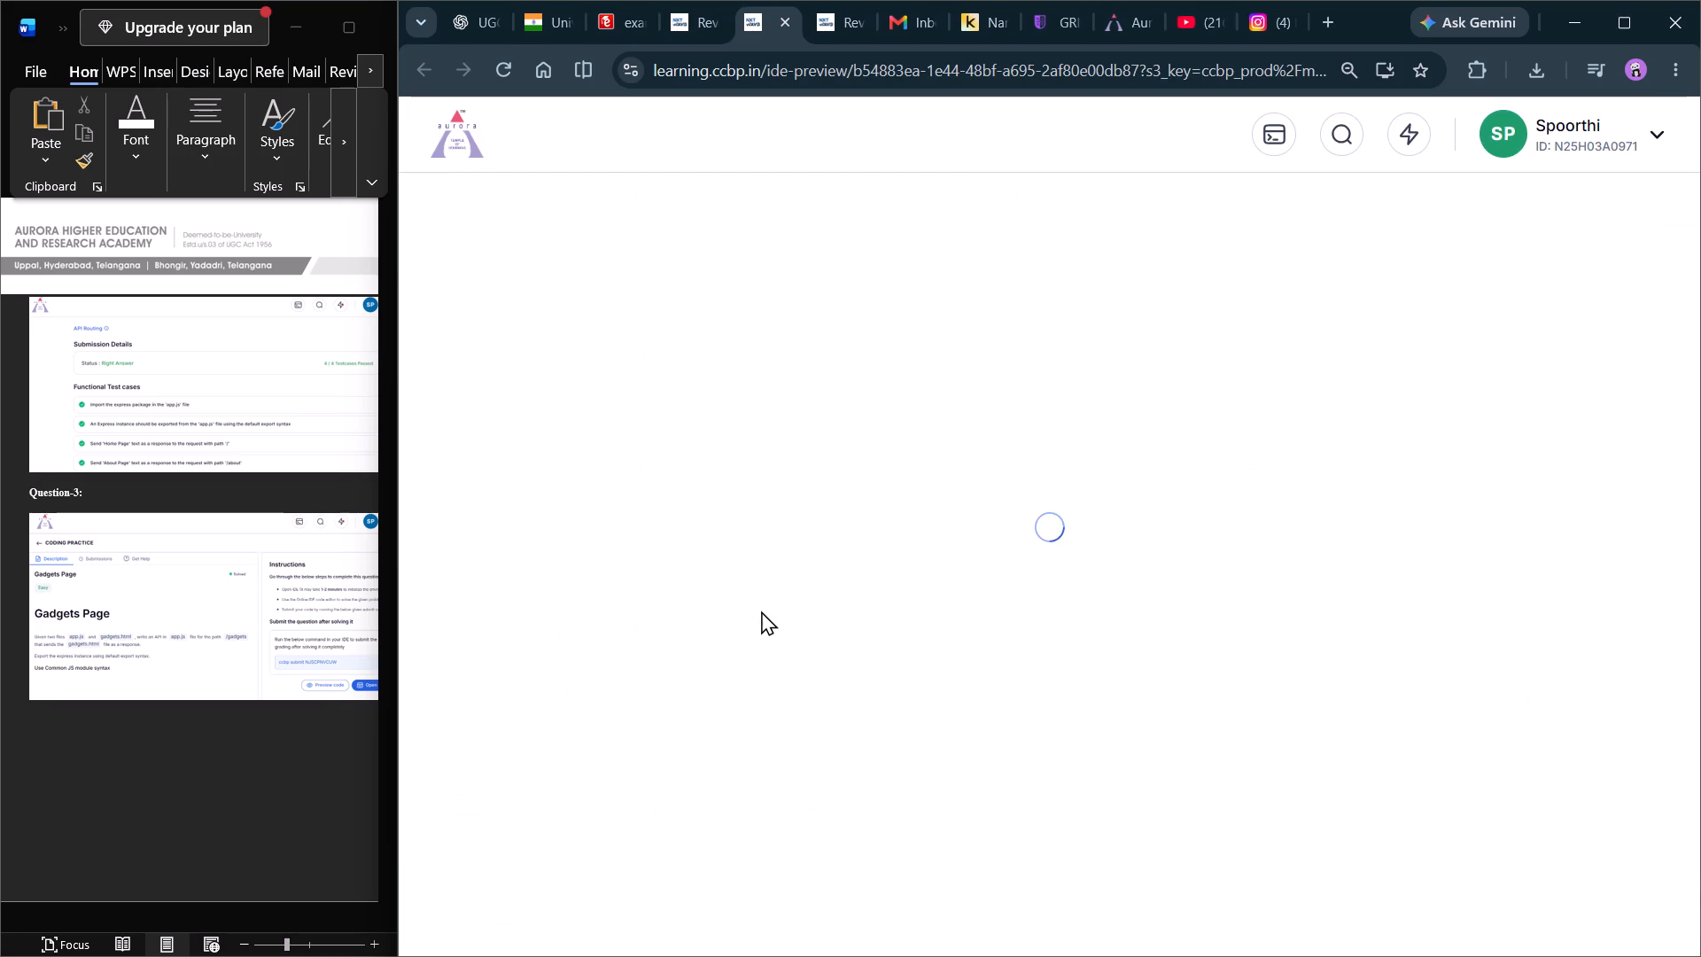
key("Print")
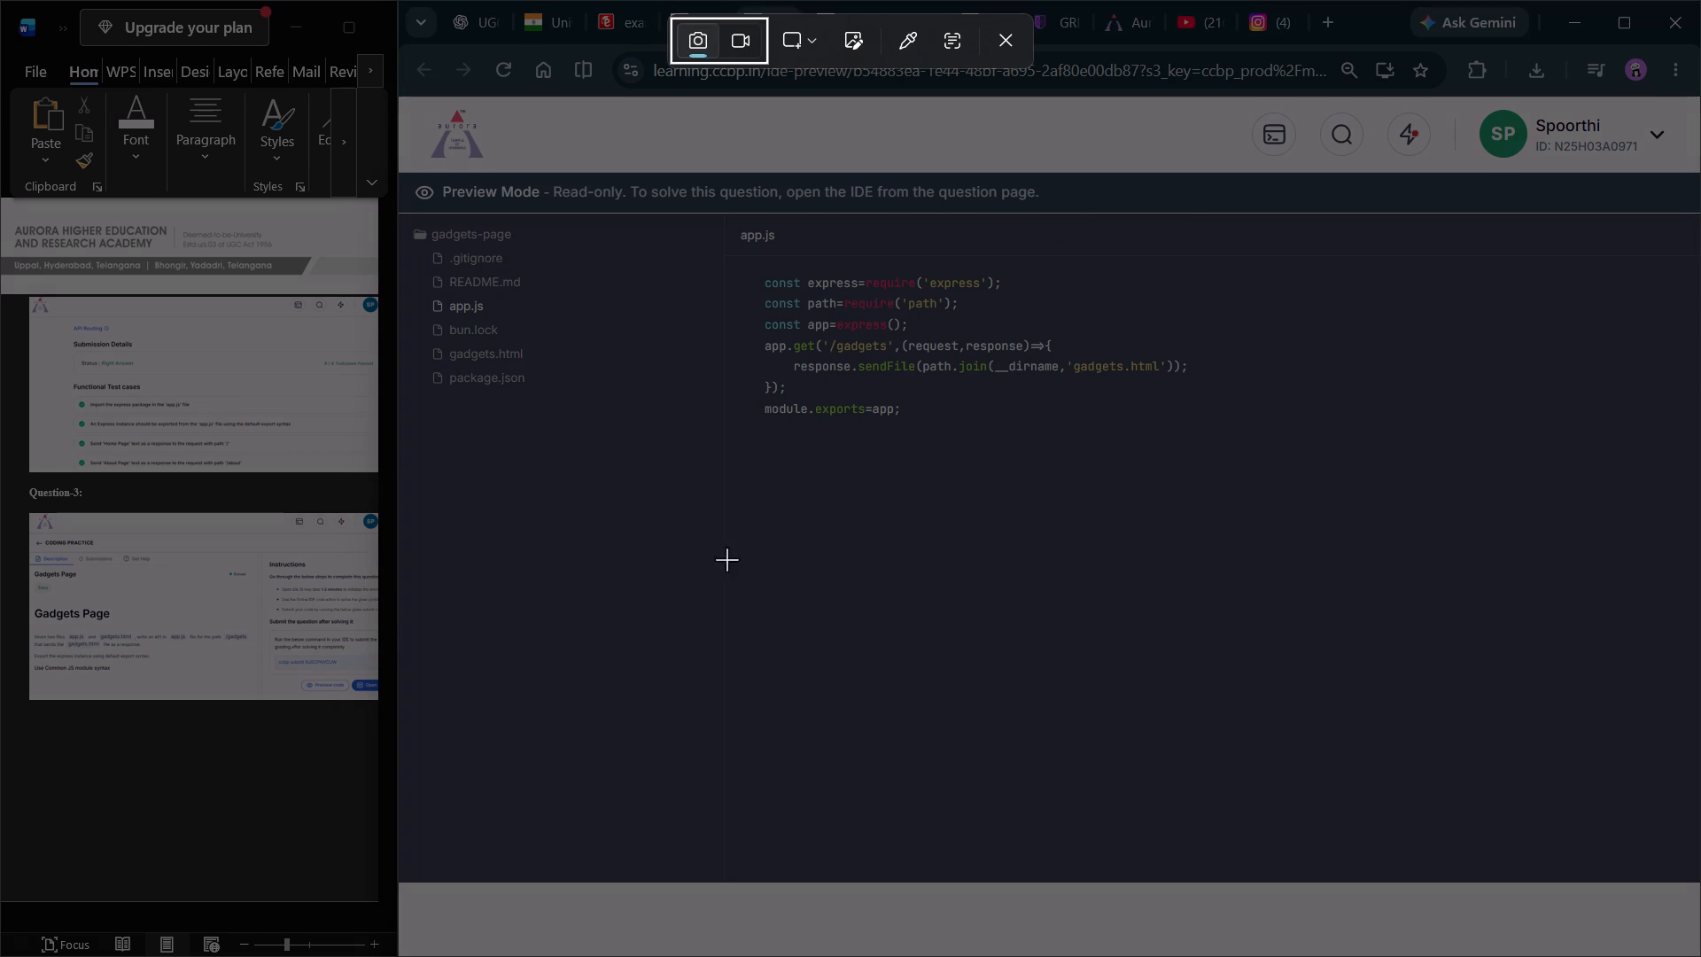
left_click_drag(407, 103, 1700, 492)
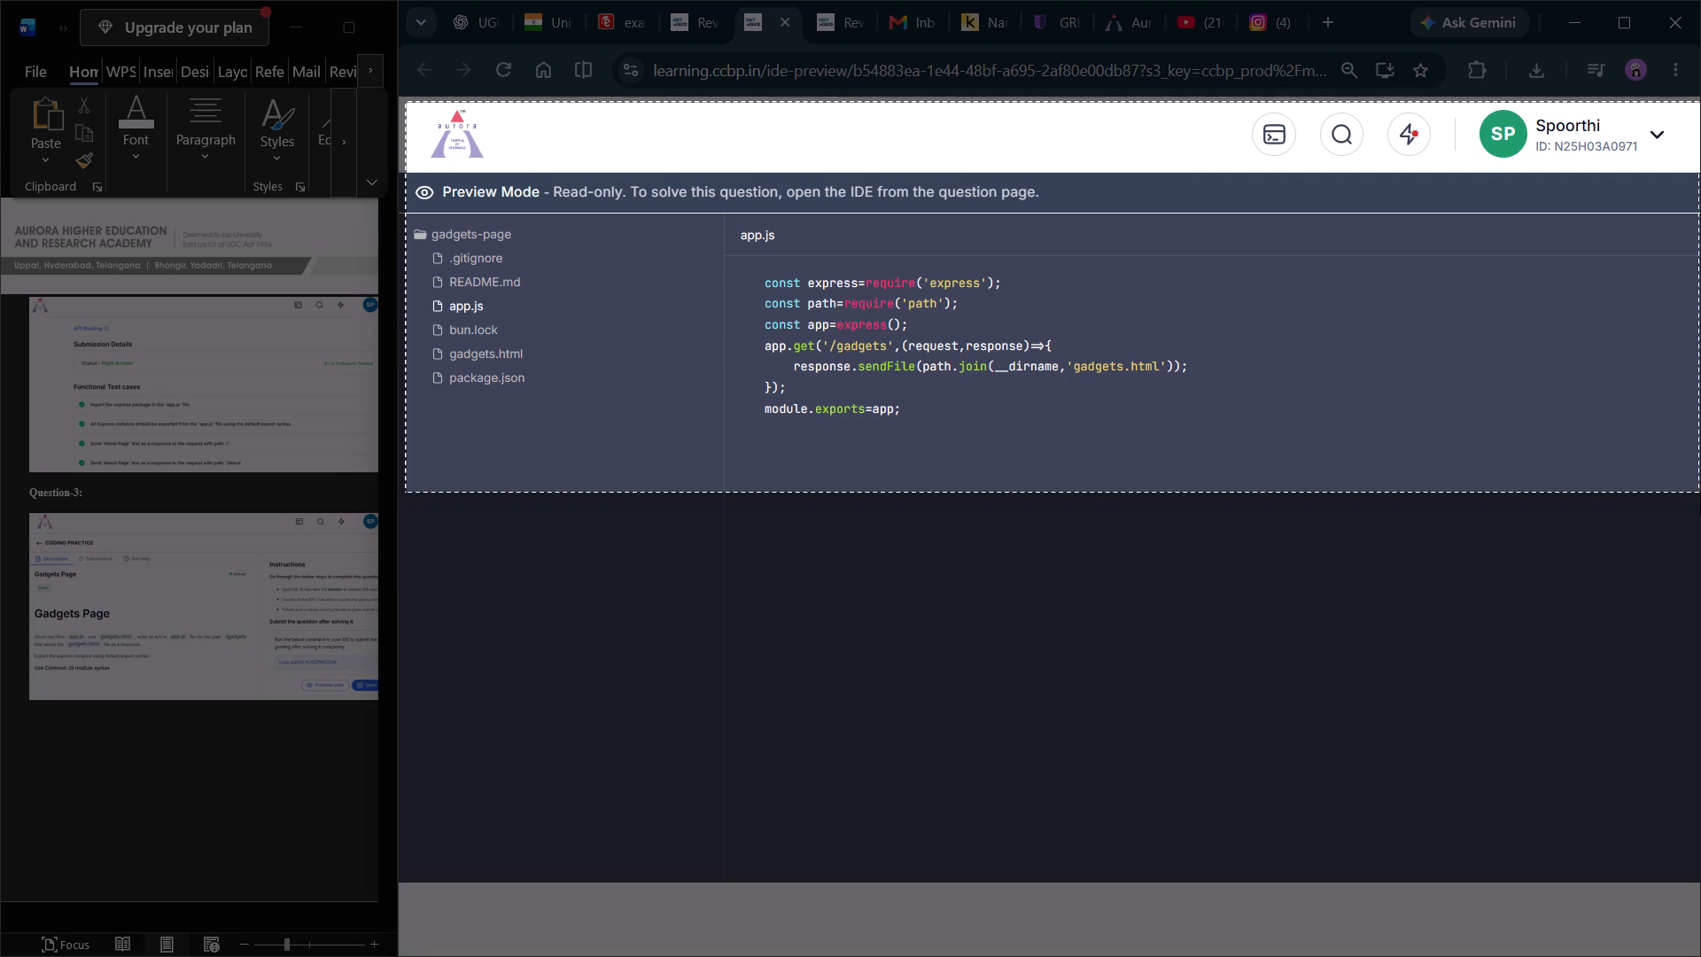
Trim the capture to just below the app.js code, paste it under the Gadgets Page question screenshot, and start a new line after it.
left_click_drag(1700, 492, 1700, 437)
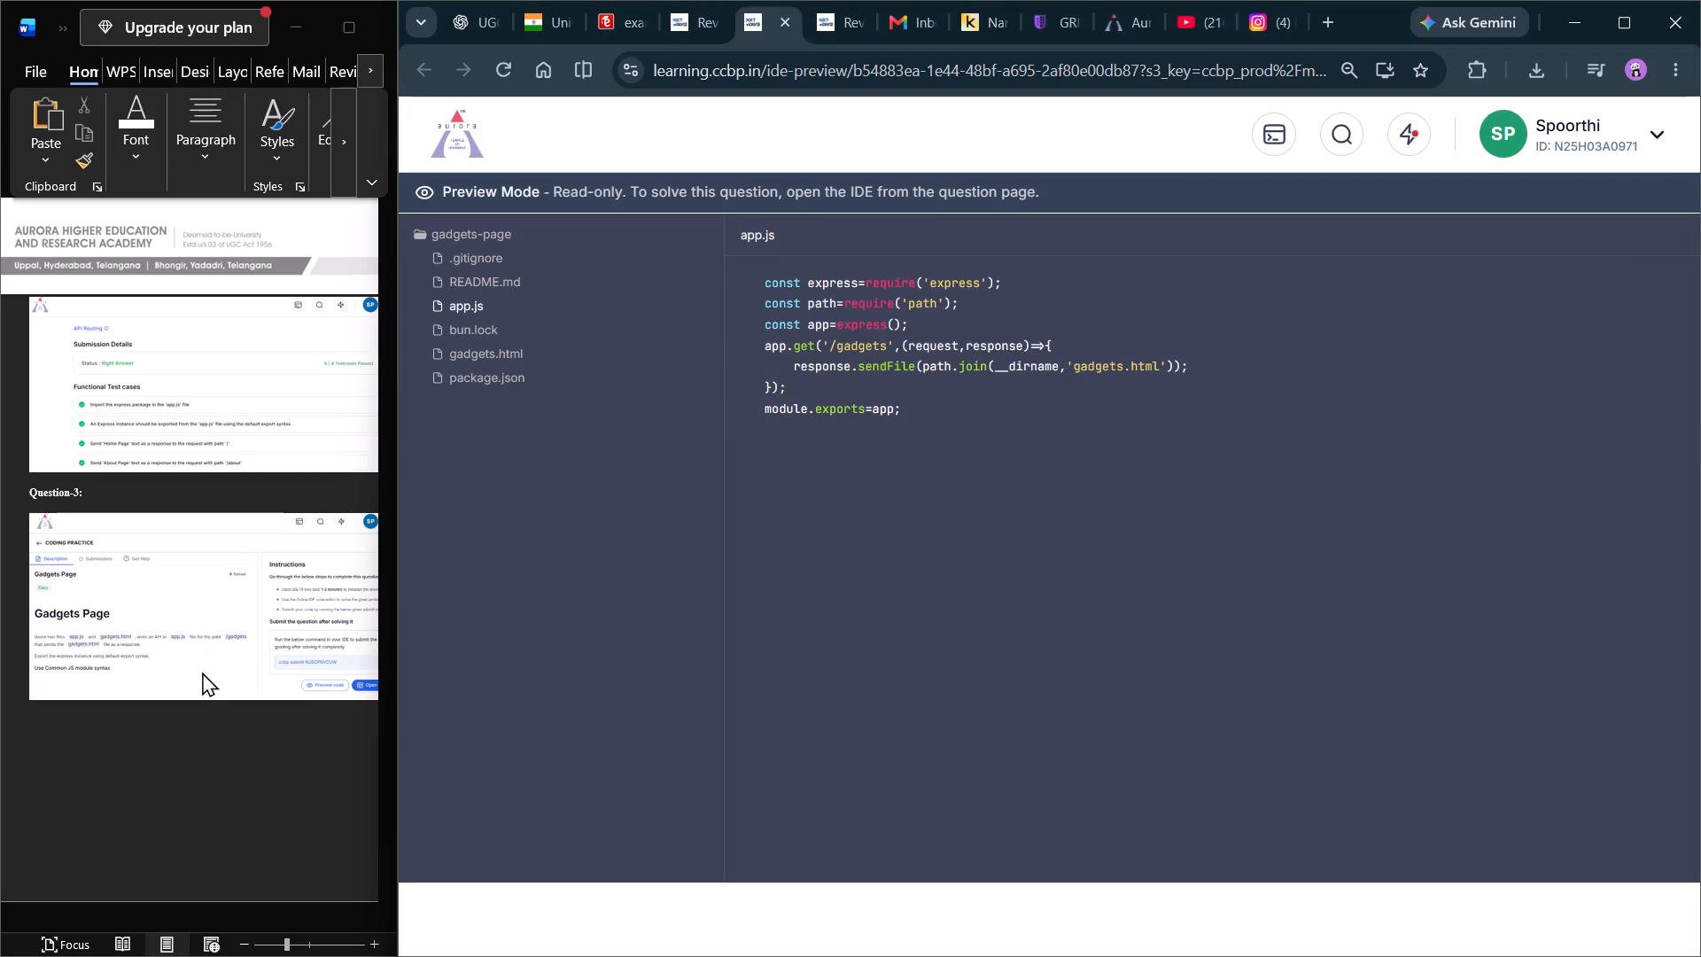
left_click(190, 727)
key("ctrl+v")
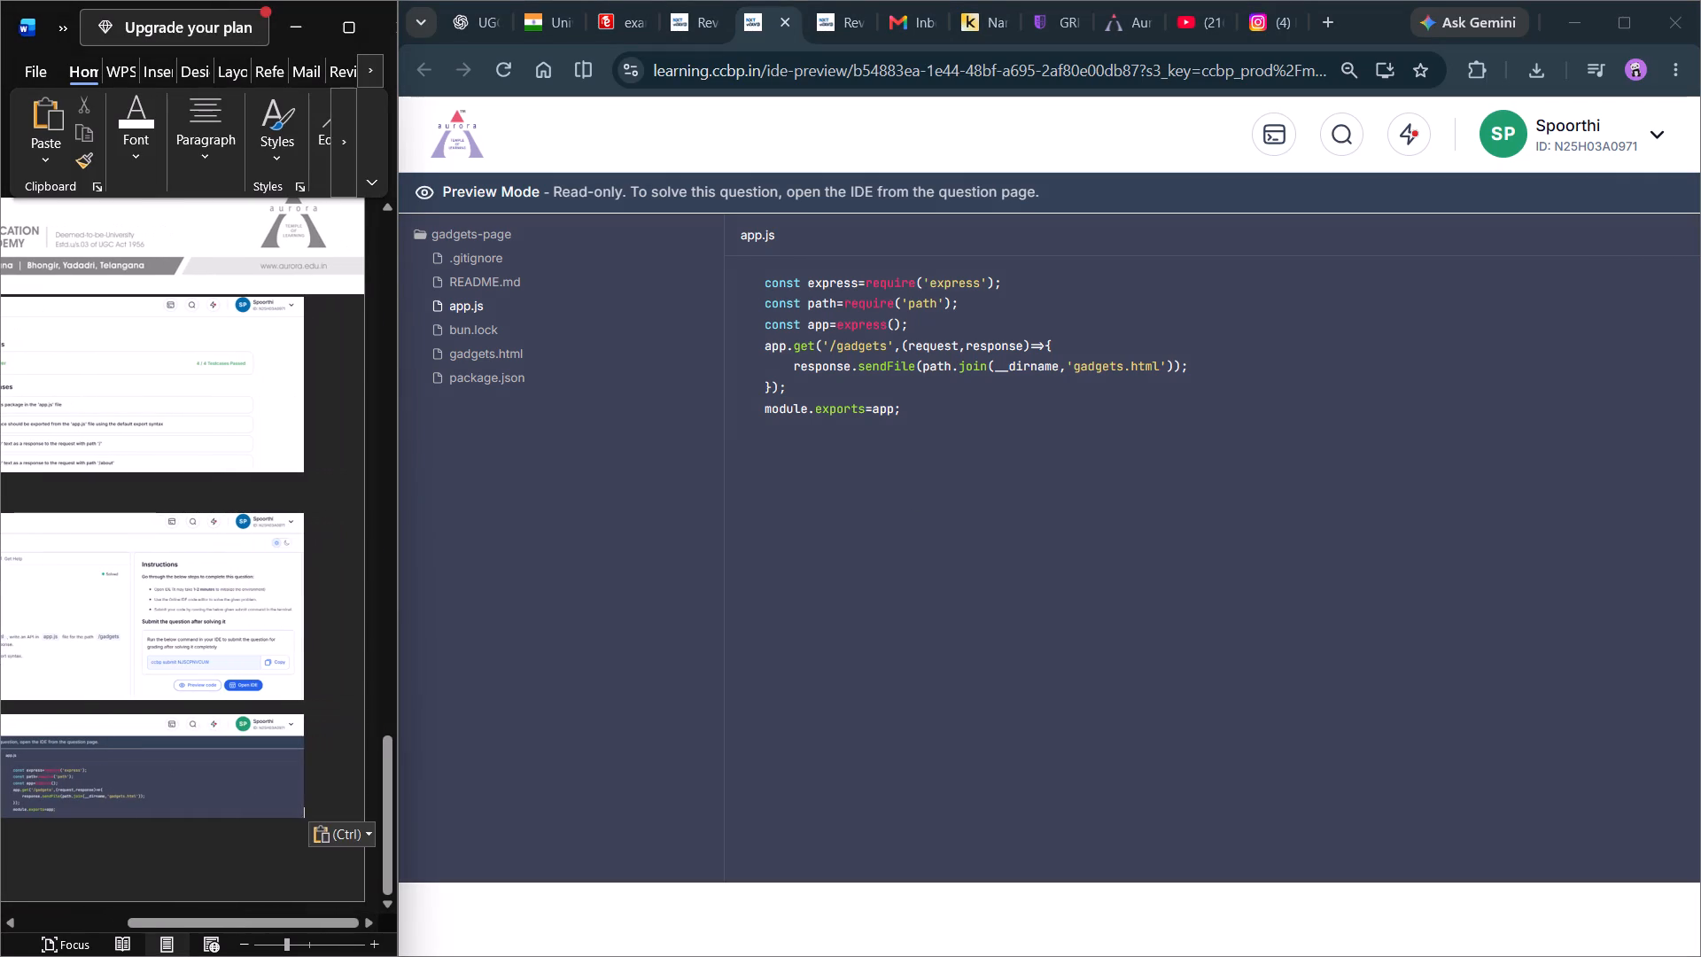
scroll(190, 727, "right", 1)
scroll(190, 727, "down", 2)
key("Return")
key("Return")
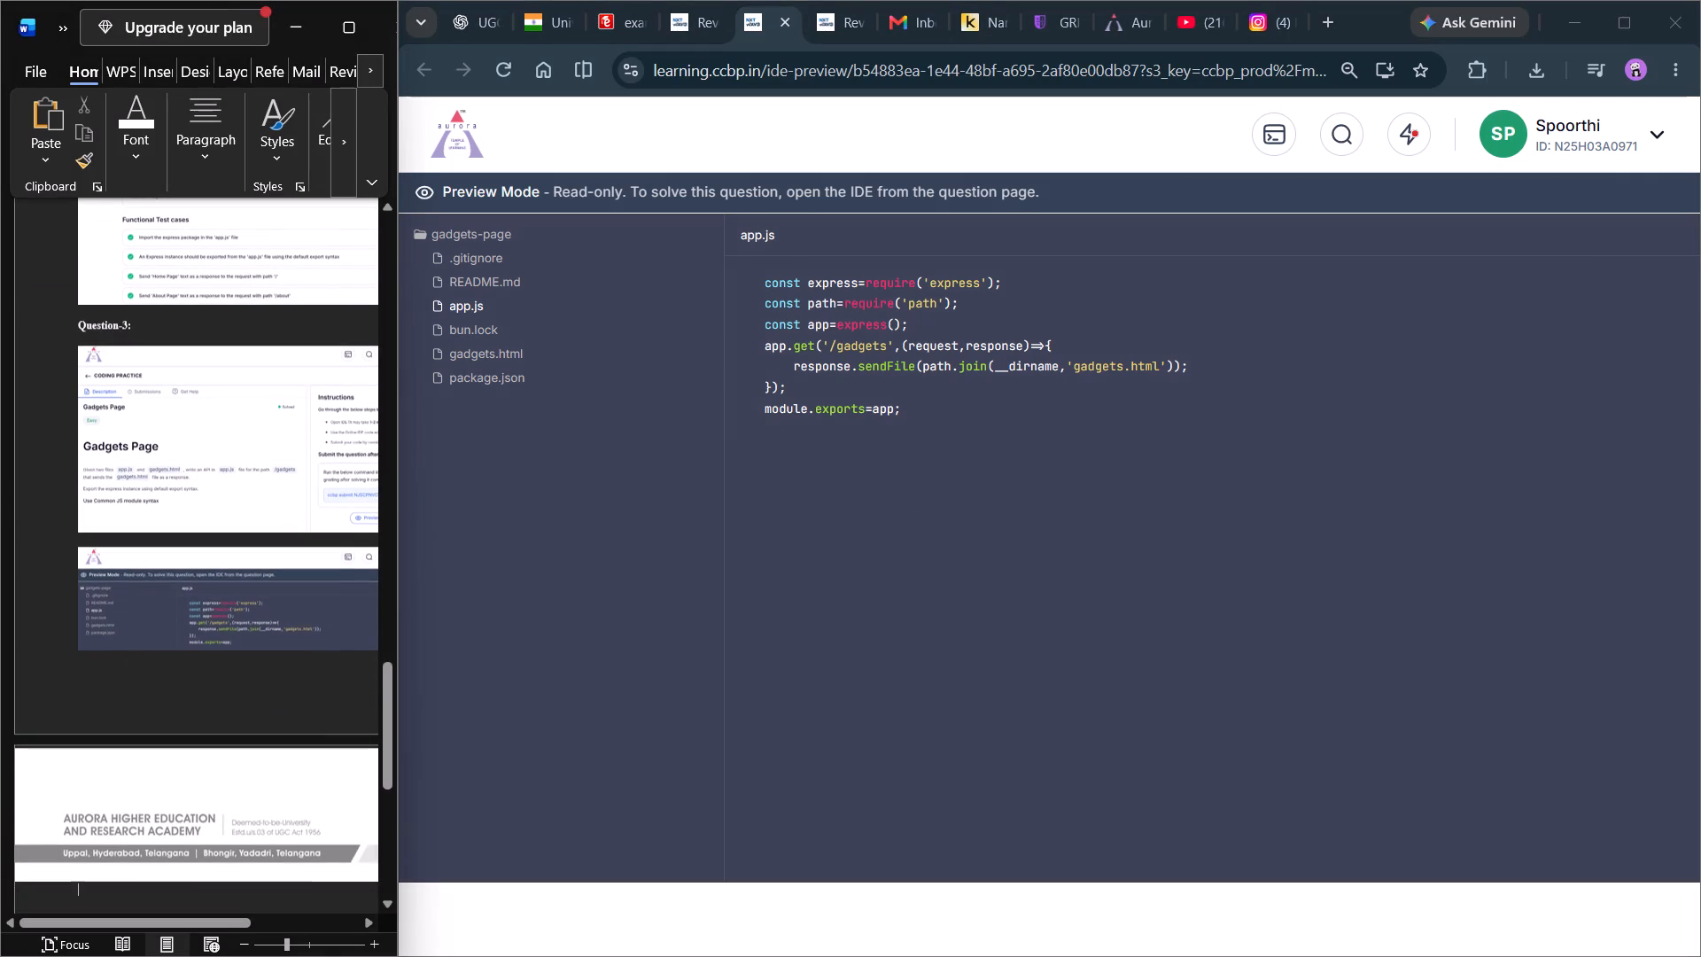
Open the Gadgets Page question's Right Answer submission in the browser and capture its submission details and functional test cases.
left_click(701, 22)
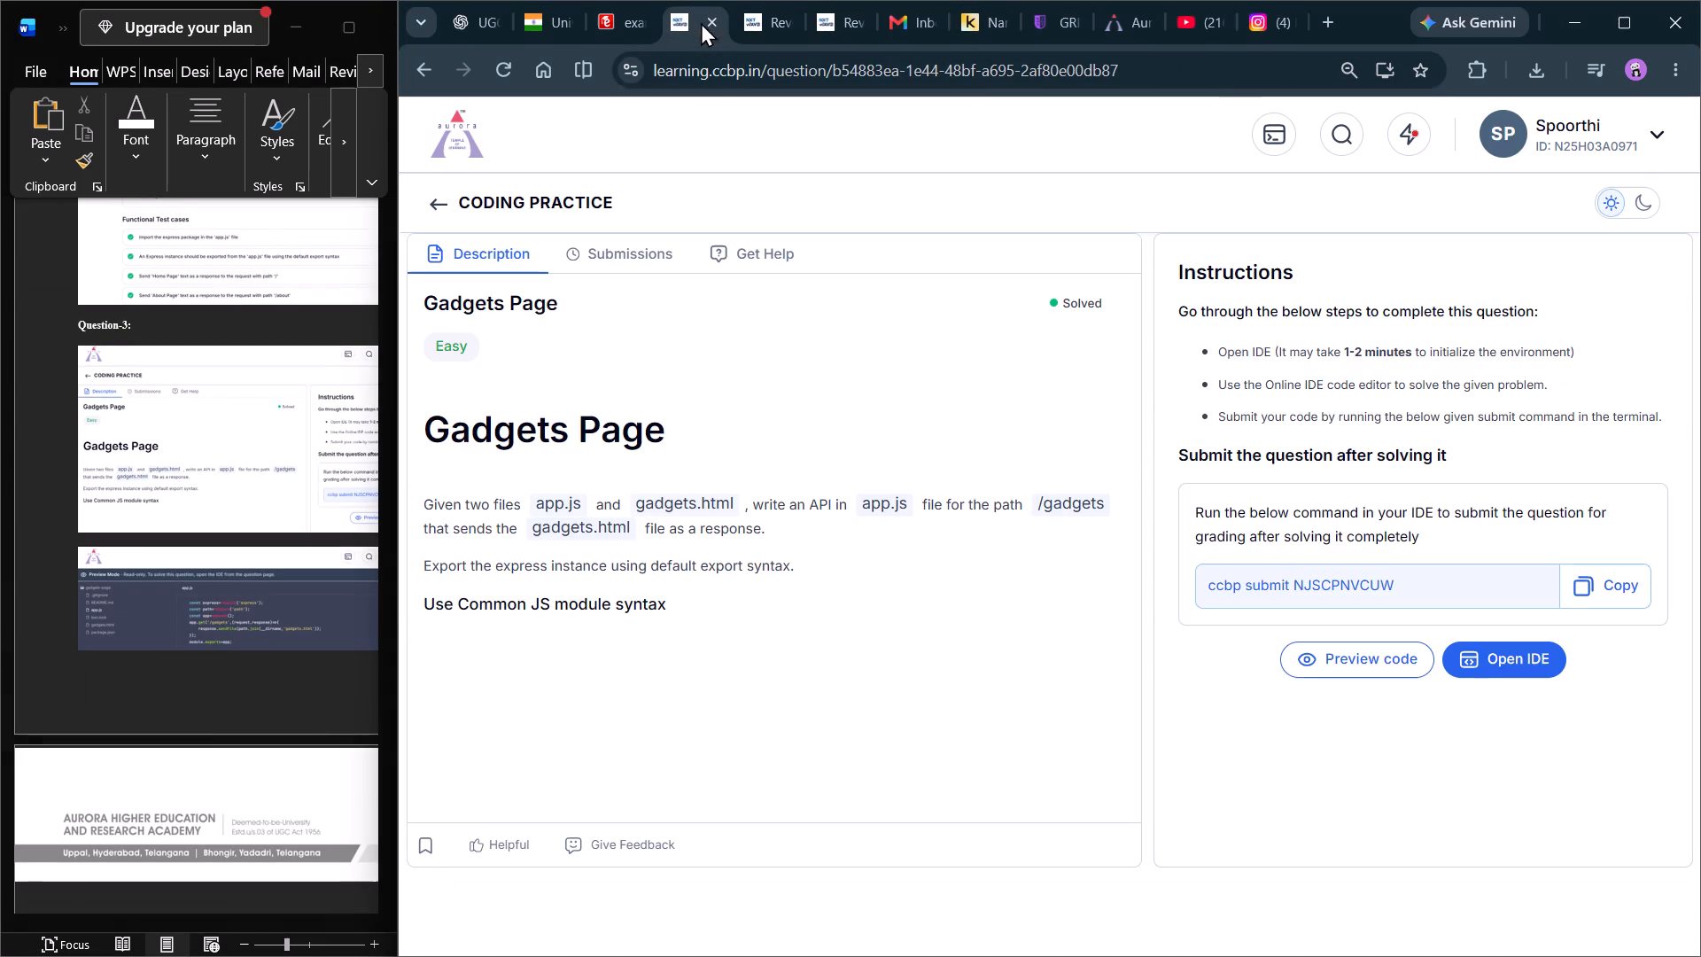
left_click(448, 205)
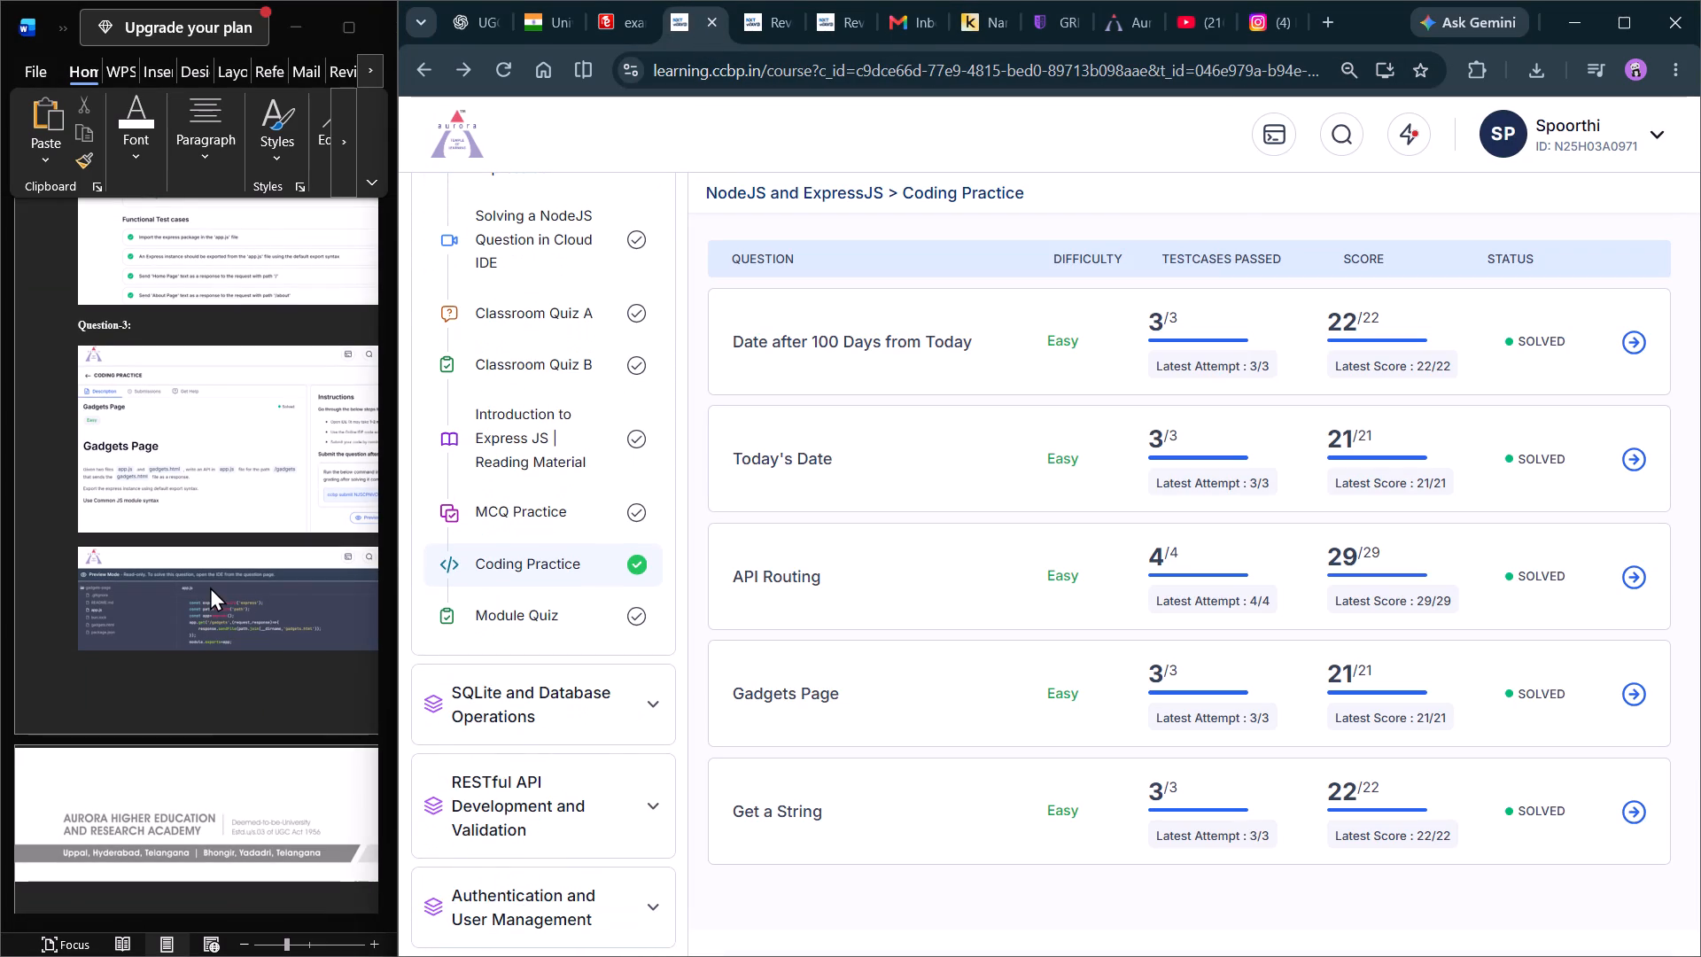
scroll(210, 587, "up", 1)
scroll(210, 587, "down", 2)
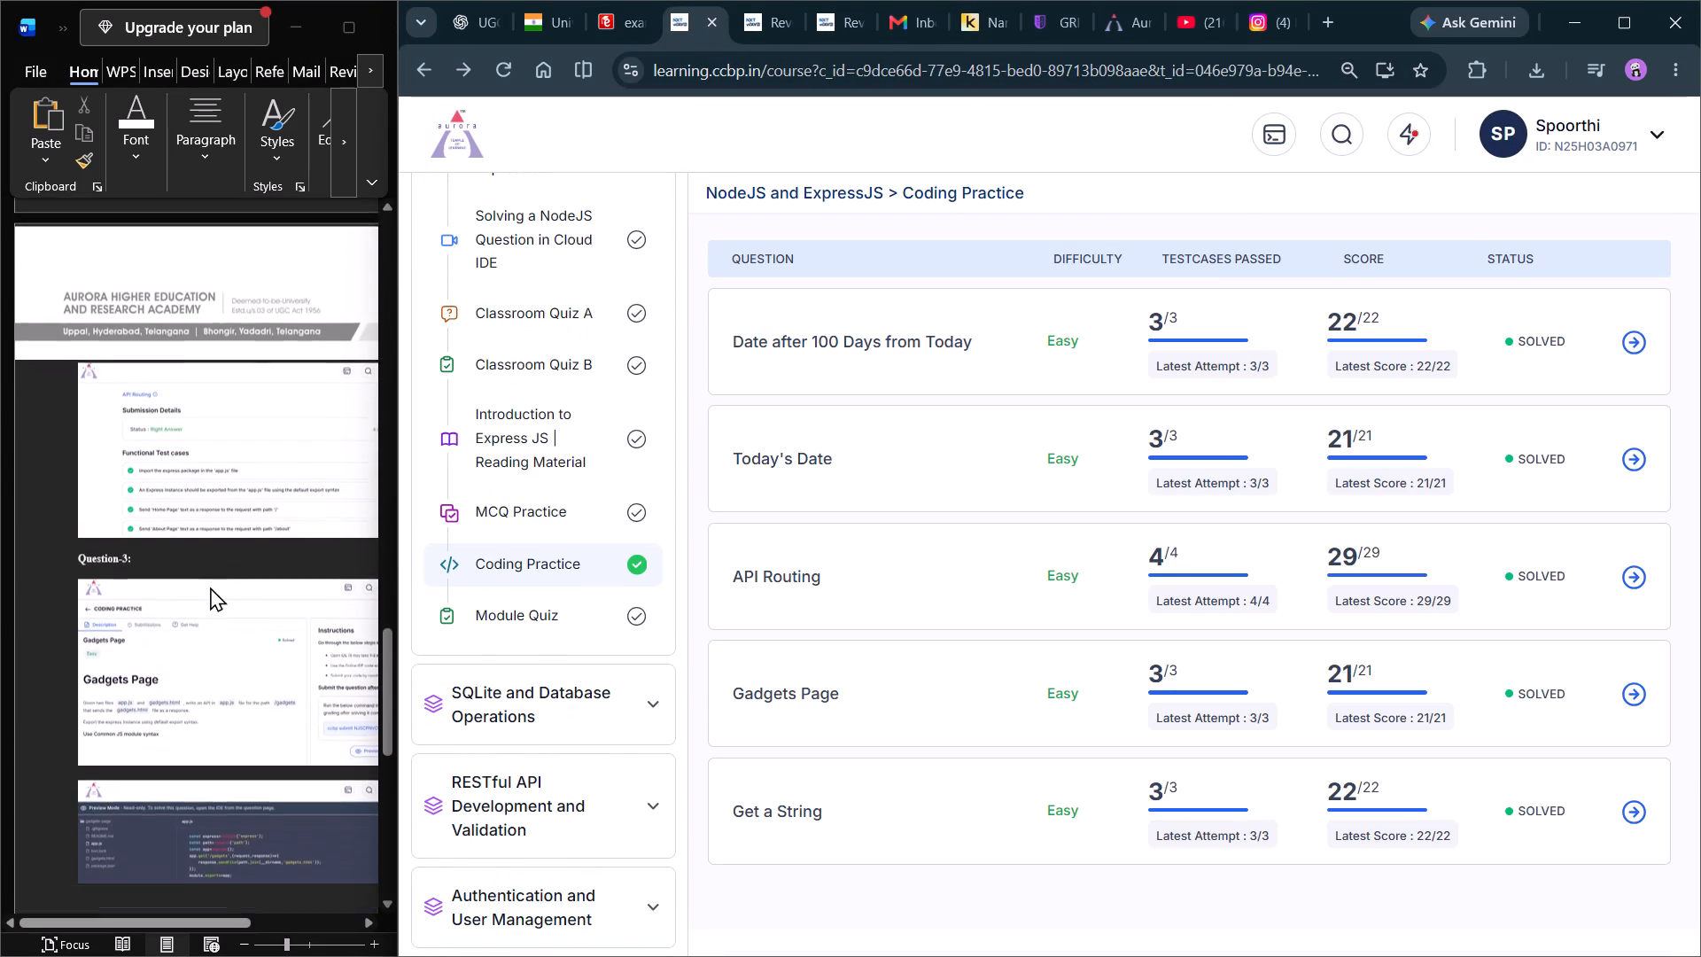
scroll(210, 587, "down", 1)
left_click(1358, 710)
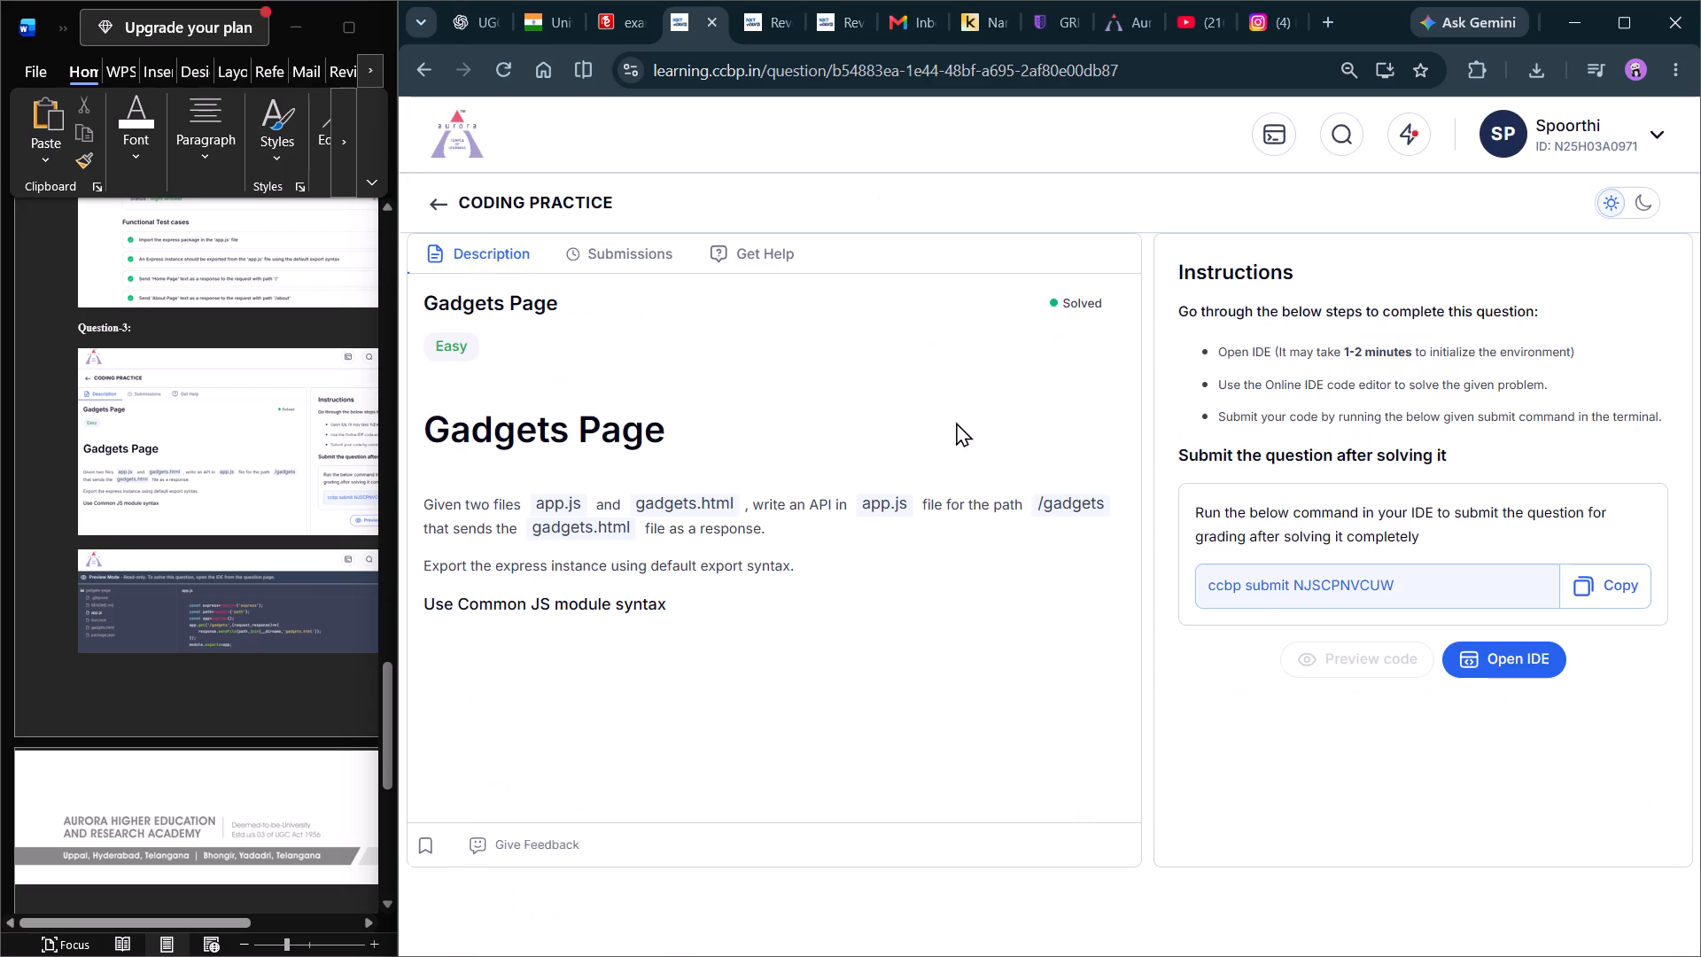
left_click(642, 251)
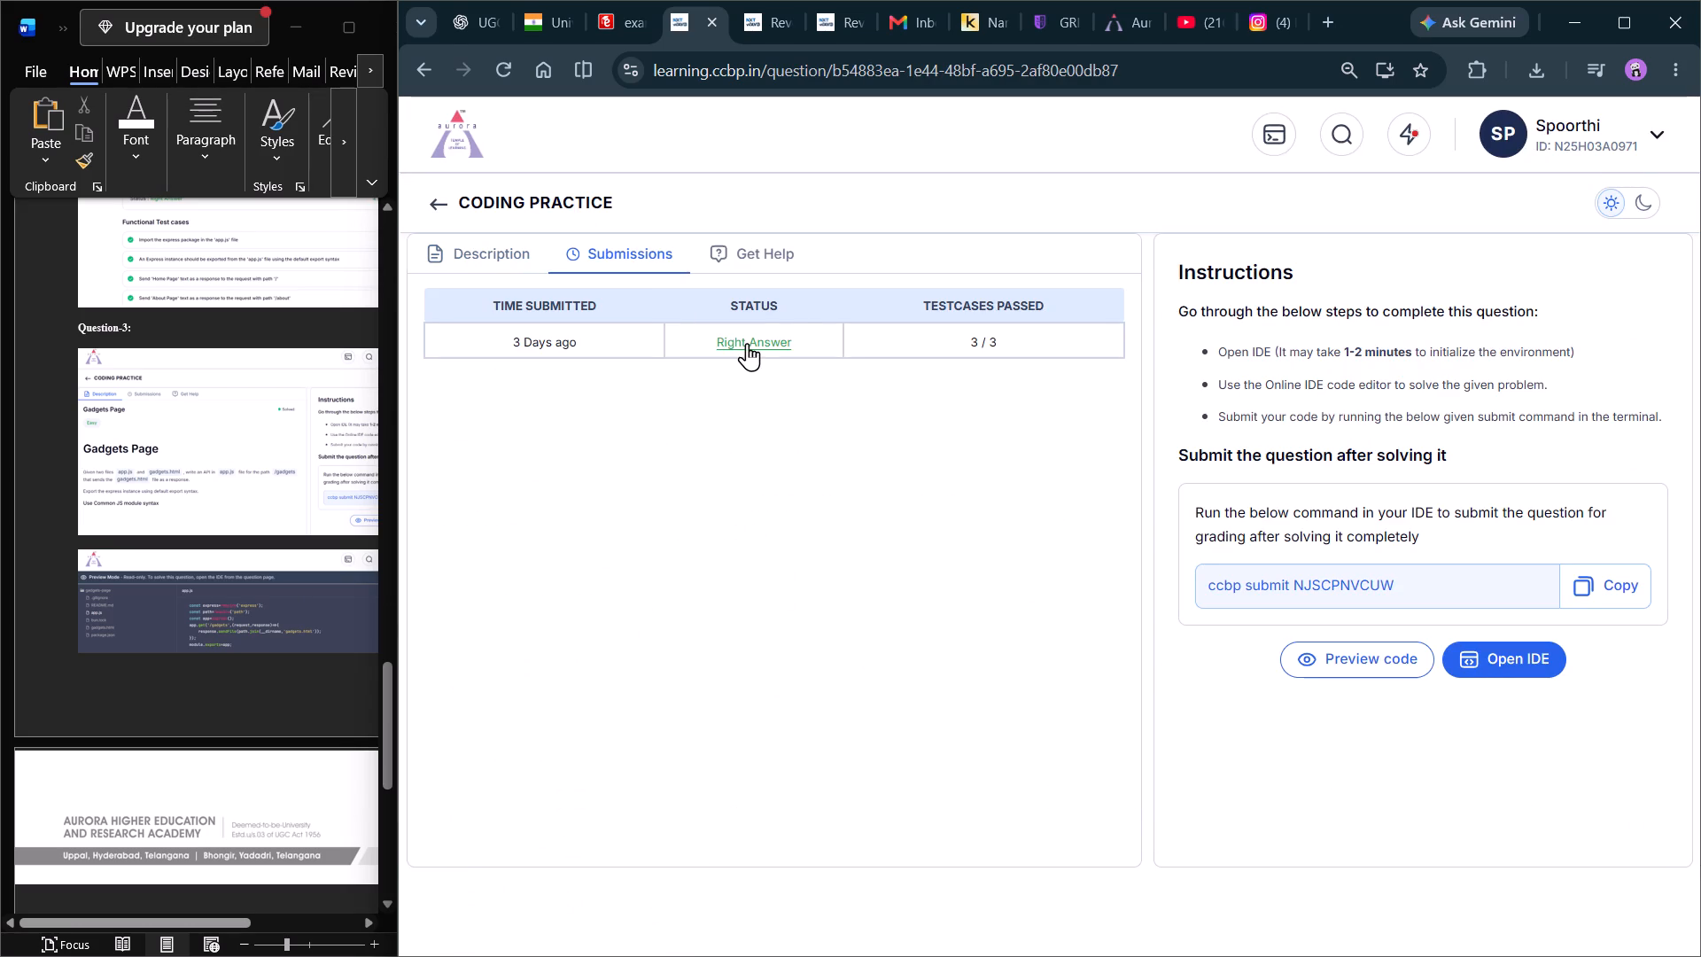
left_click(747, 343)
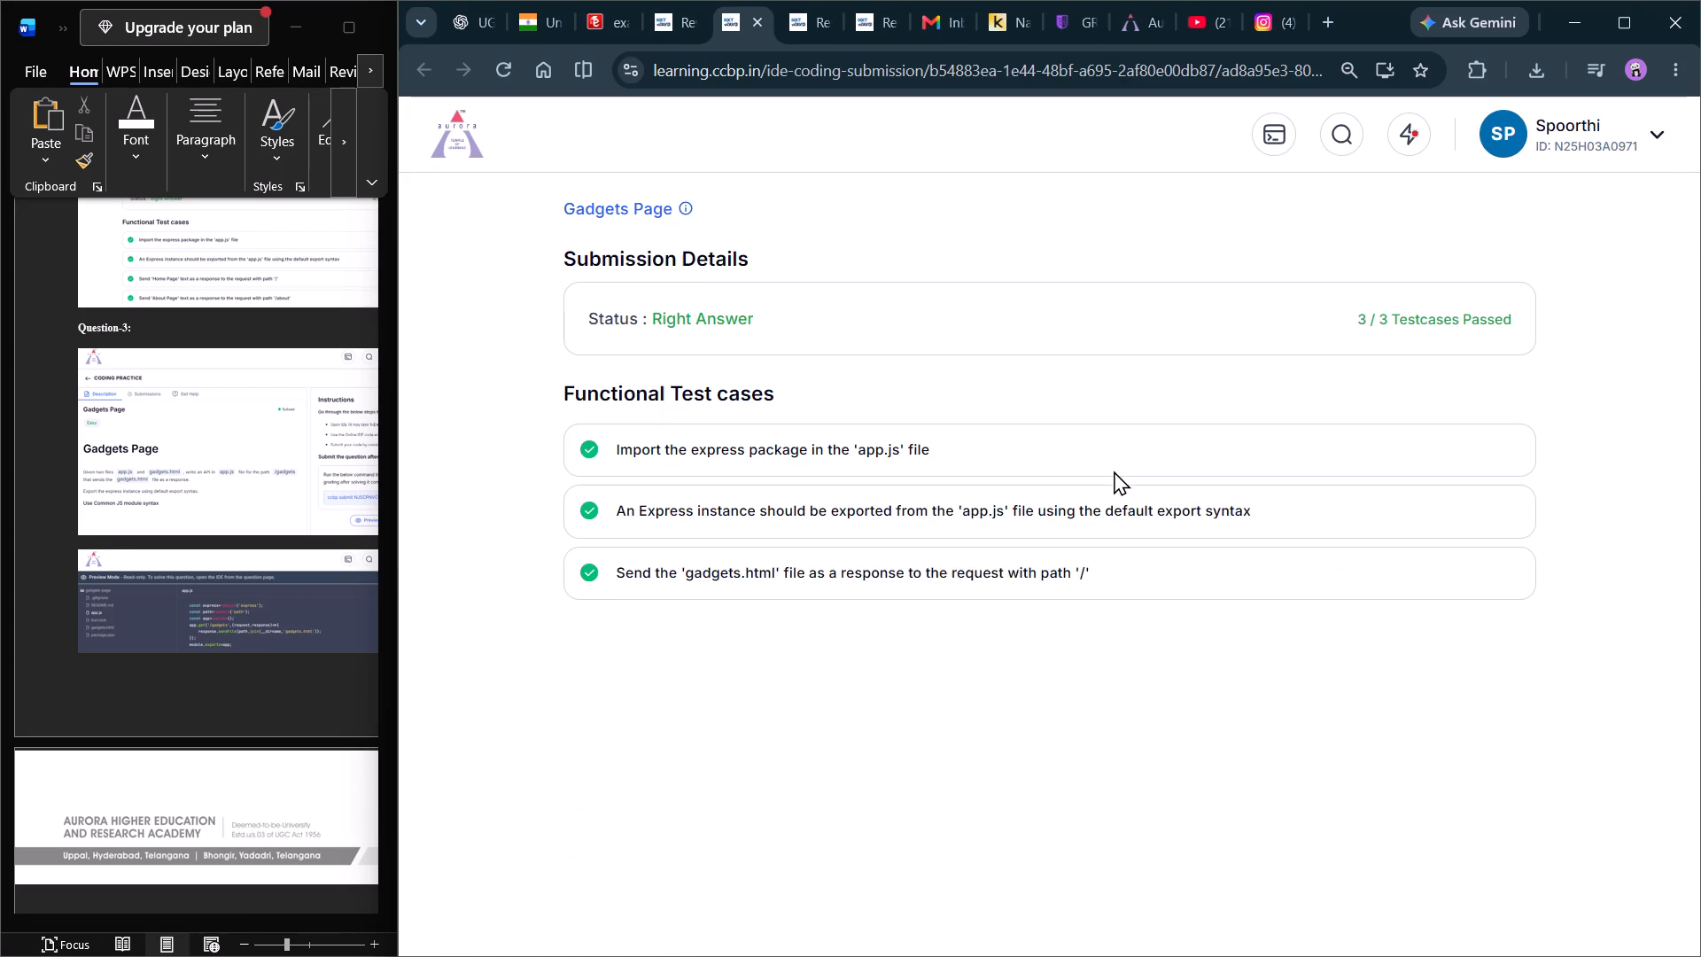
key("Print")
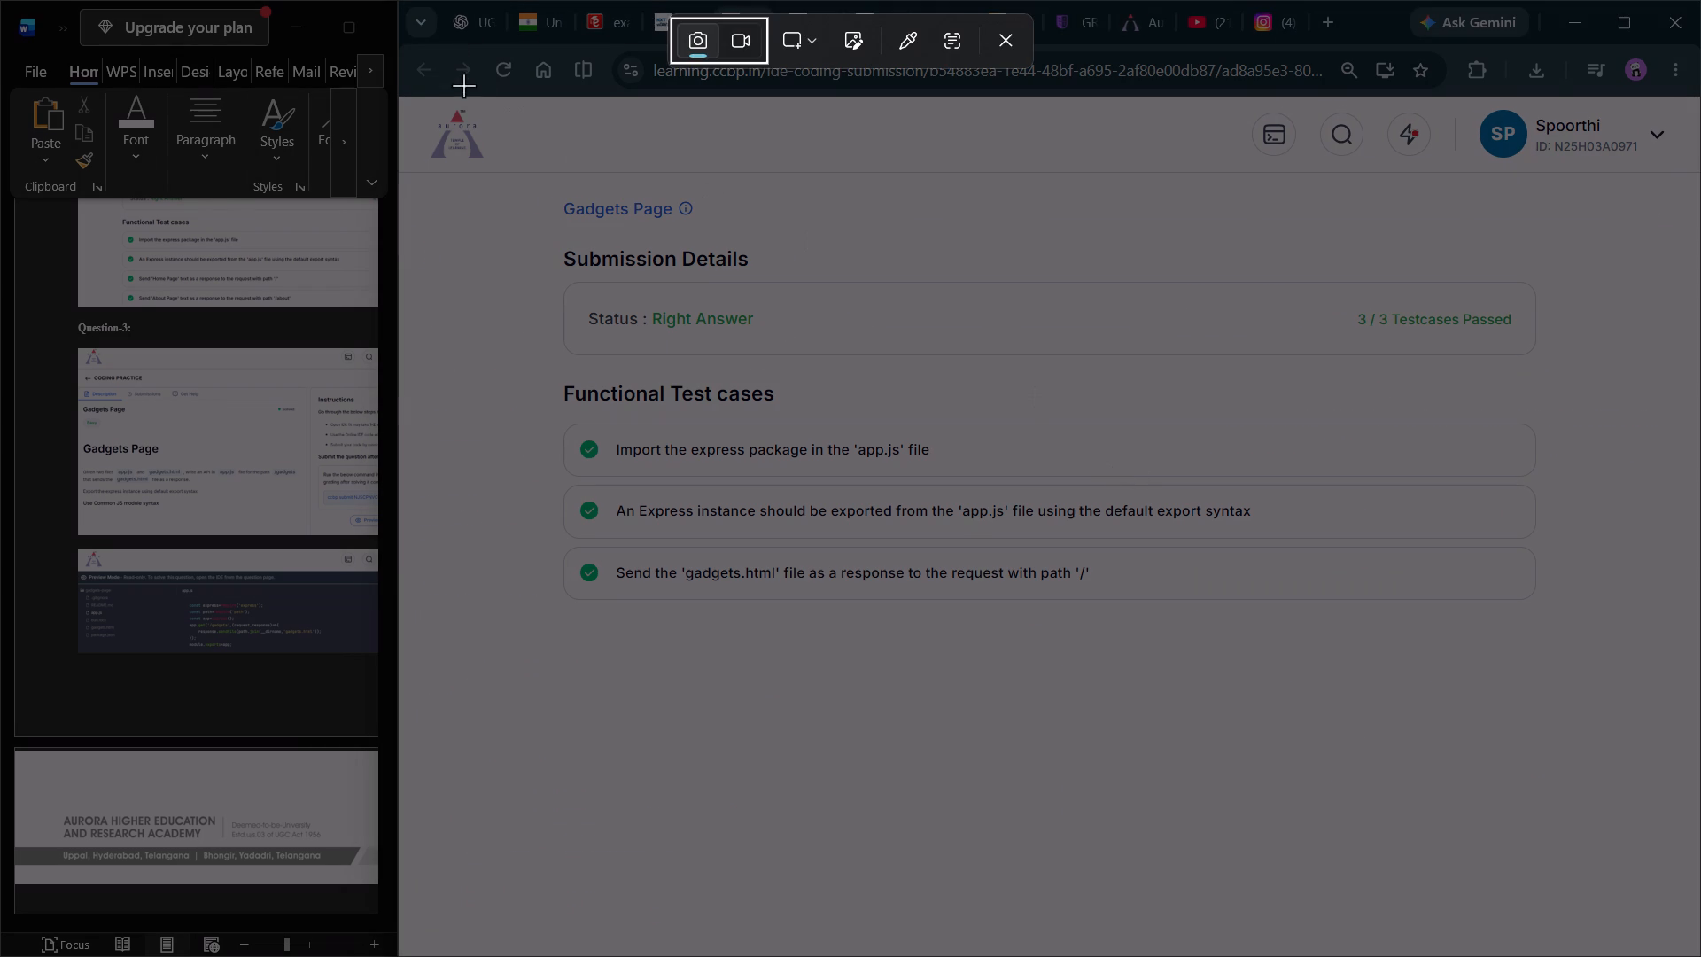
left_click_drag(400, 96, 1700, 378)
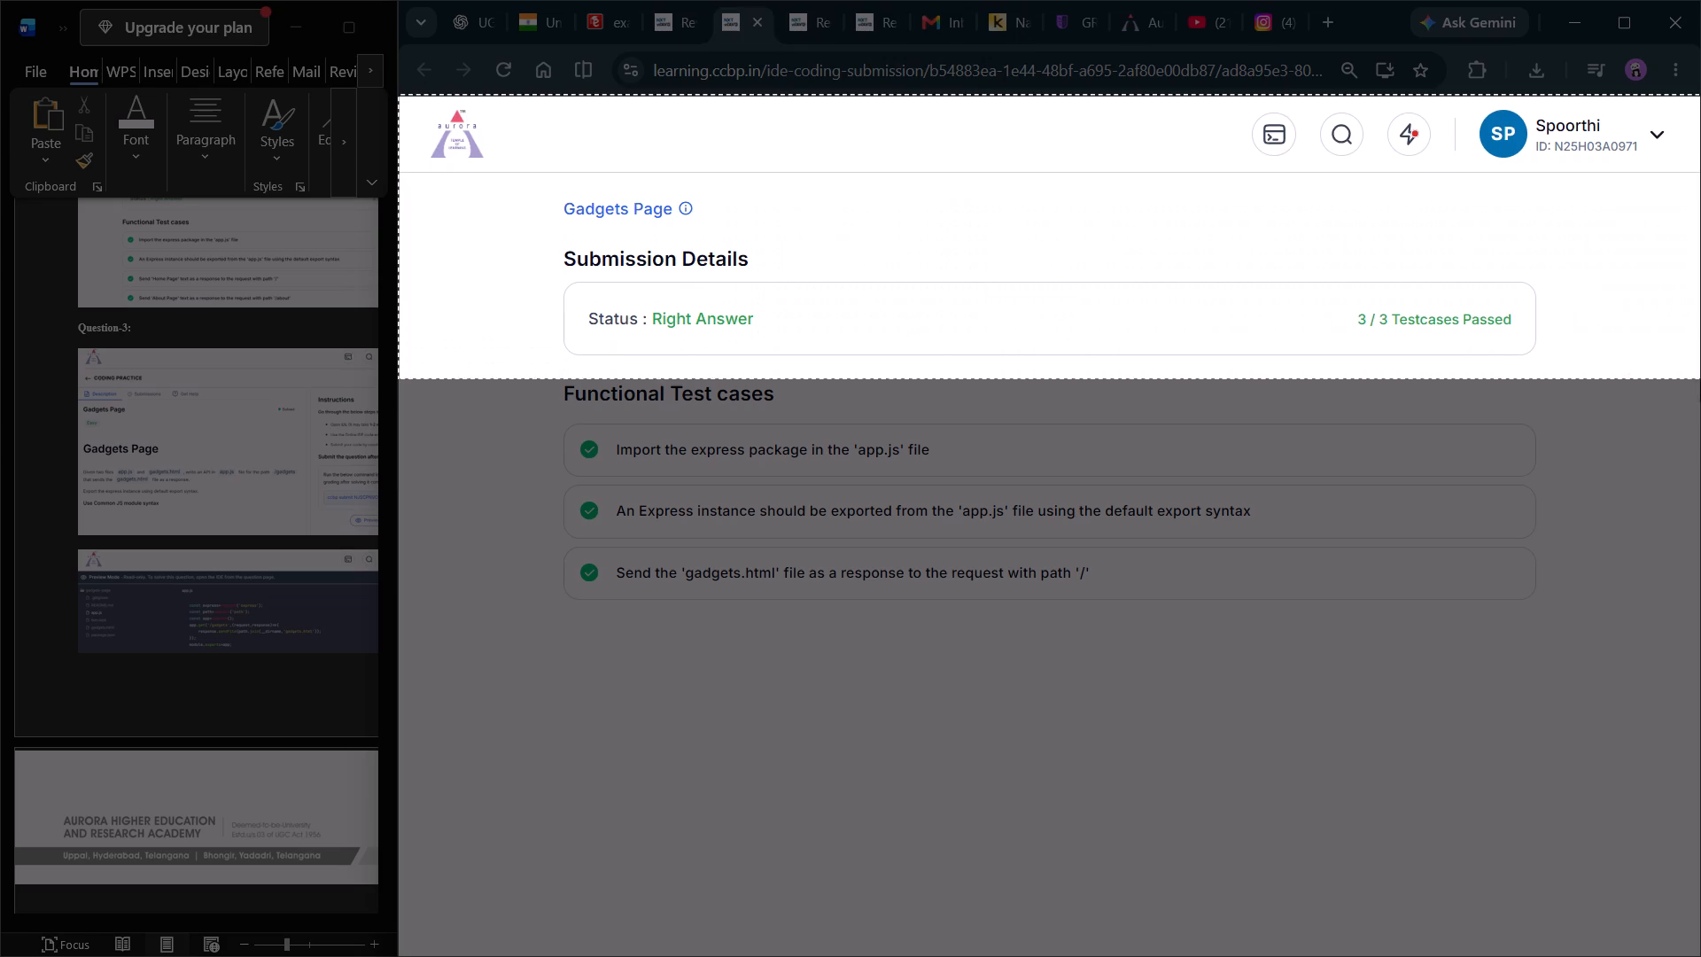
left_click_drag(1700, 378, 1697, 607)
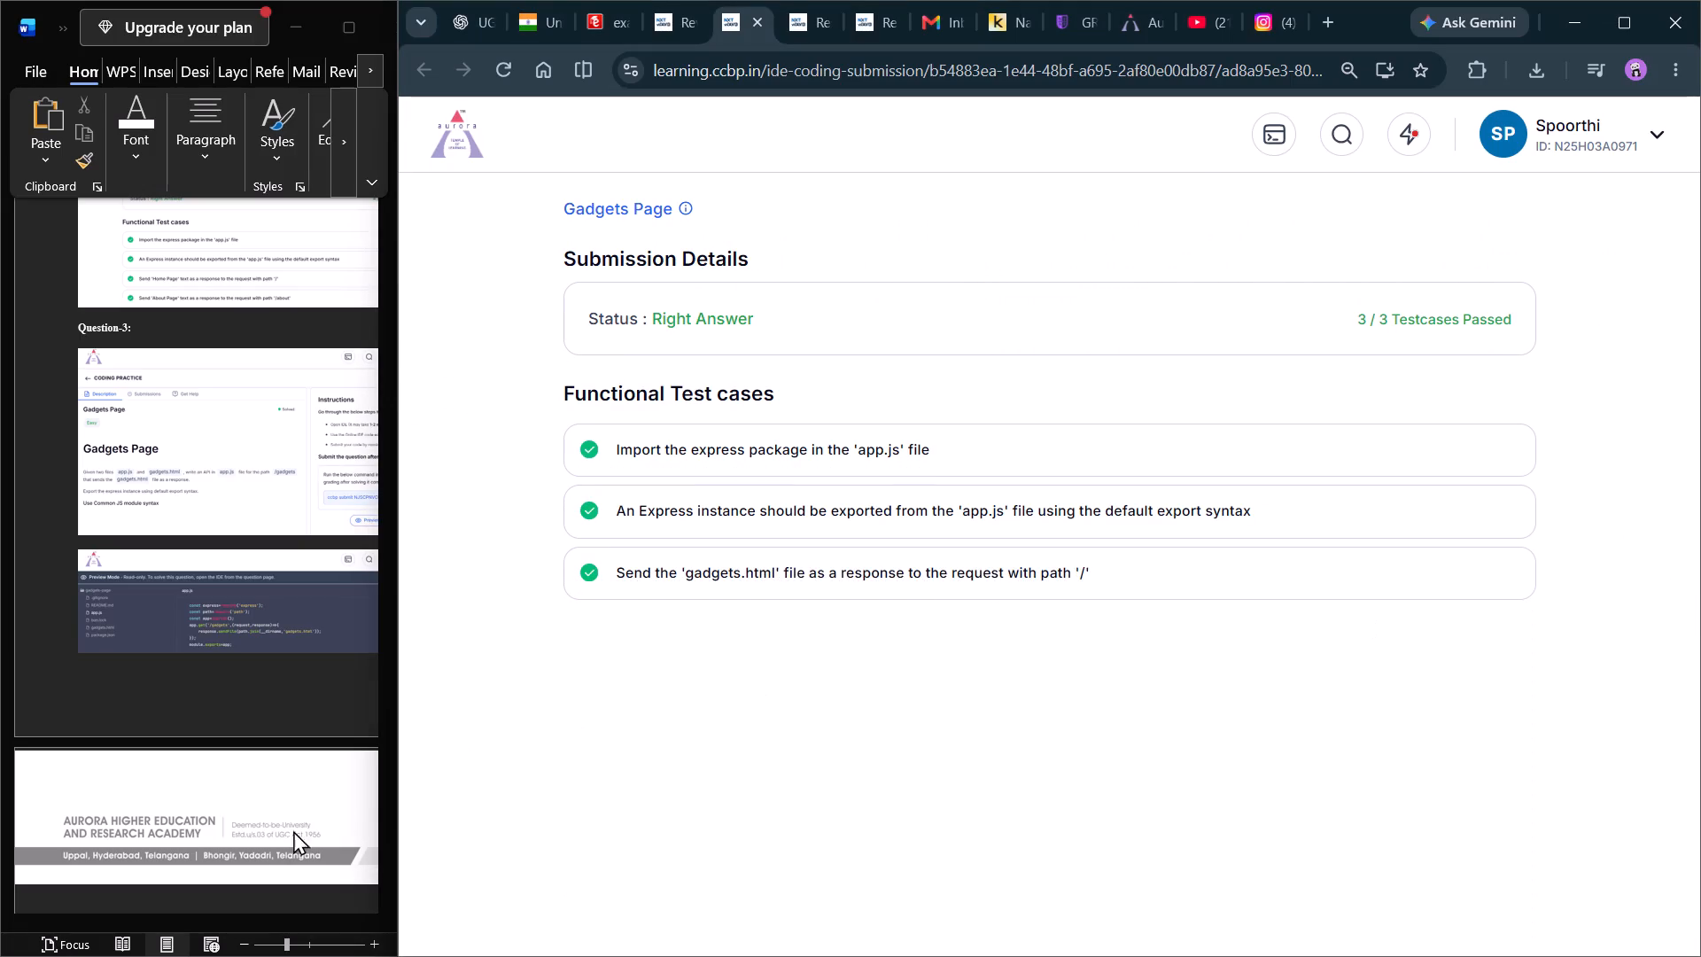
Paste the Gadgets Page submission screenshot on the report page after the app.js solution and start a new line below it.
scroll(194, 832, "down", 1)
left_click(194, 832)
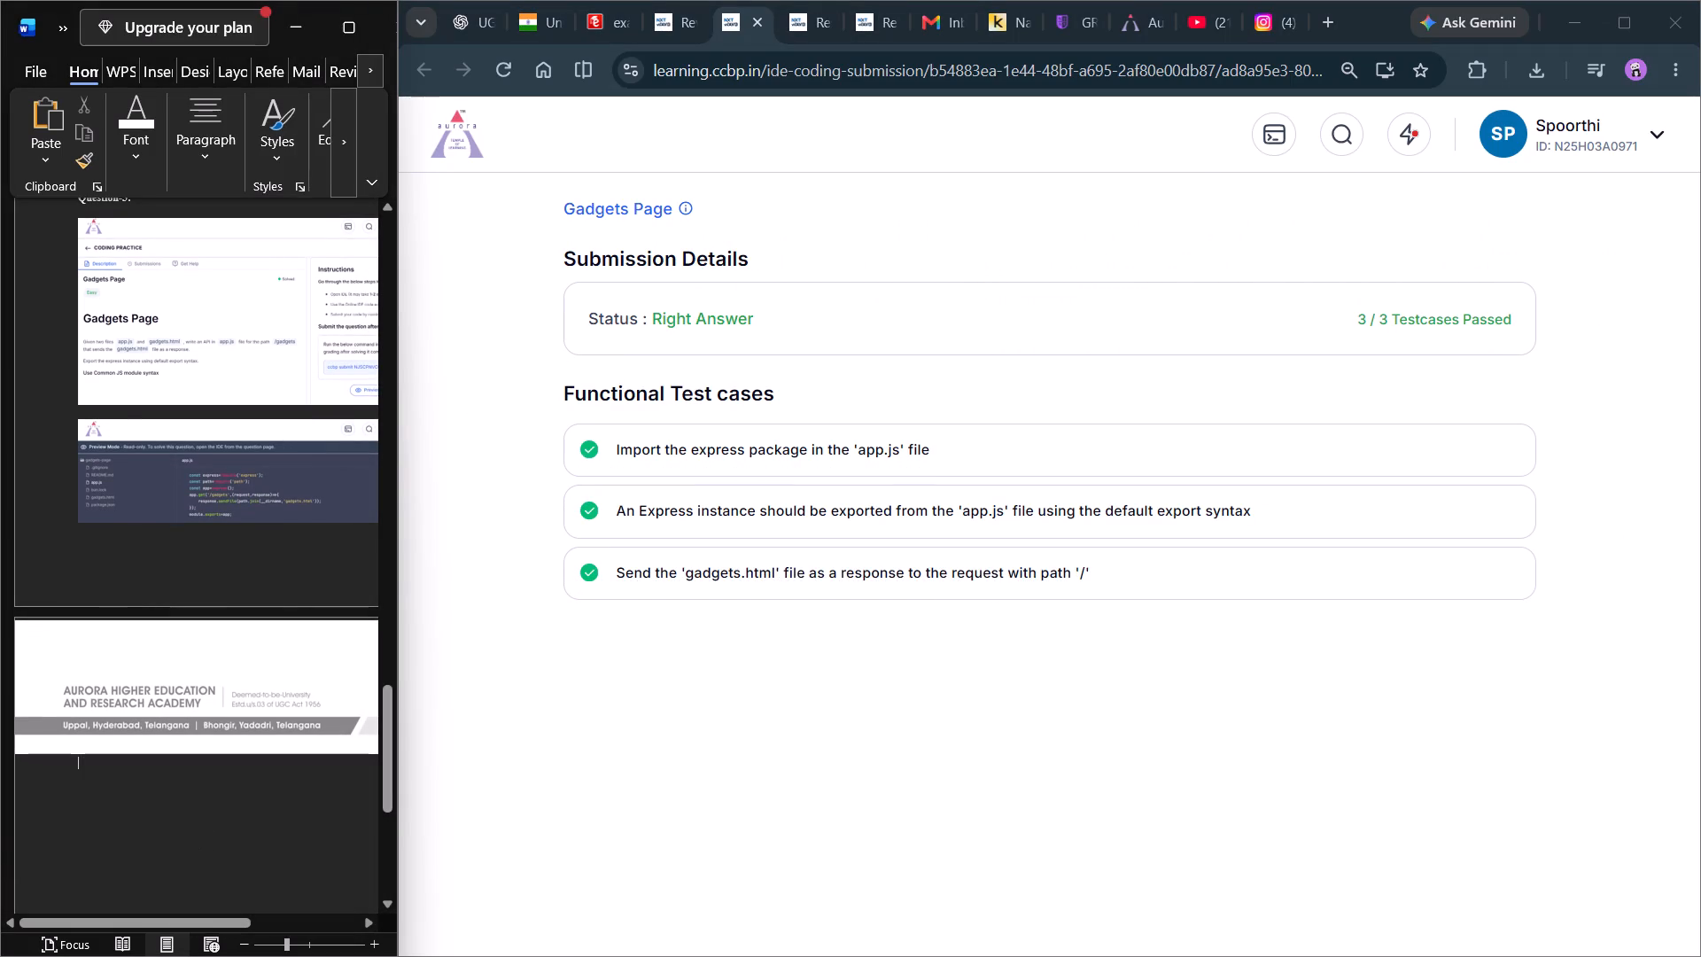
key("ctrl+v")
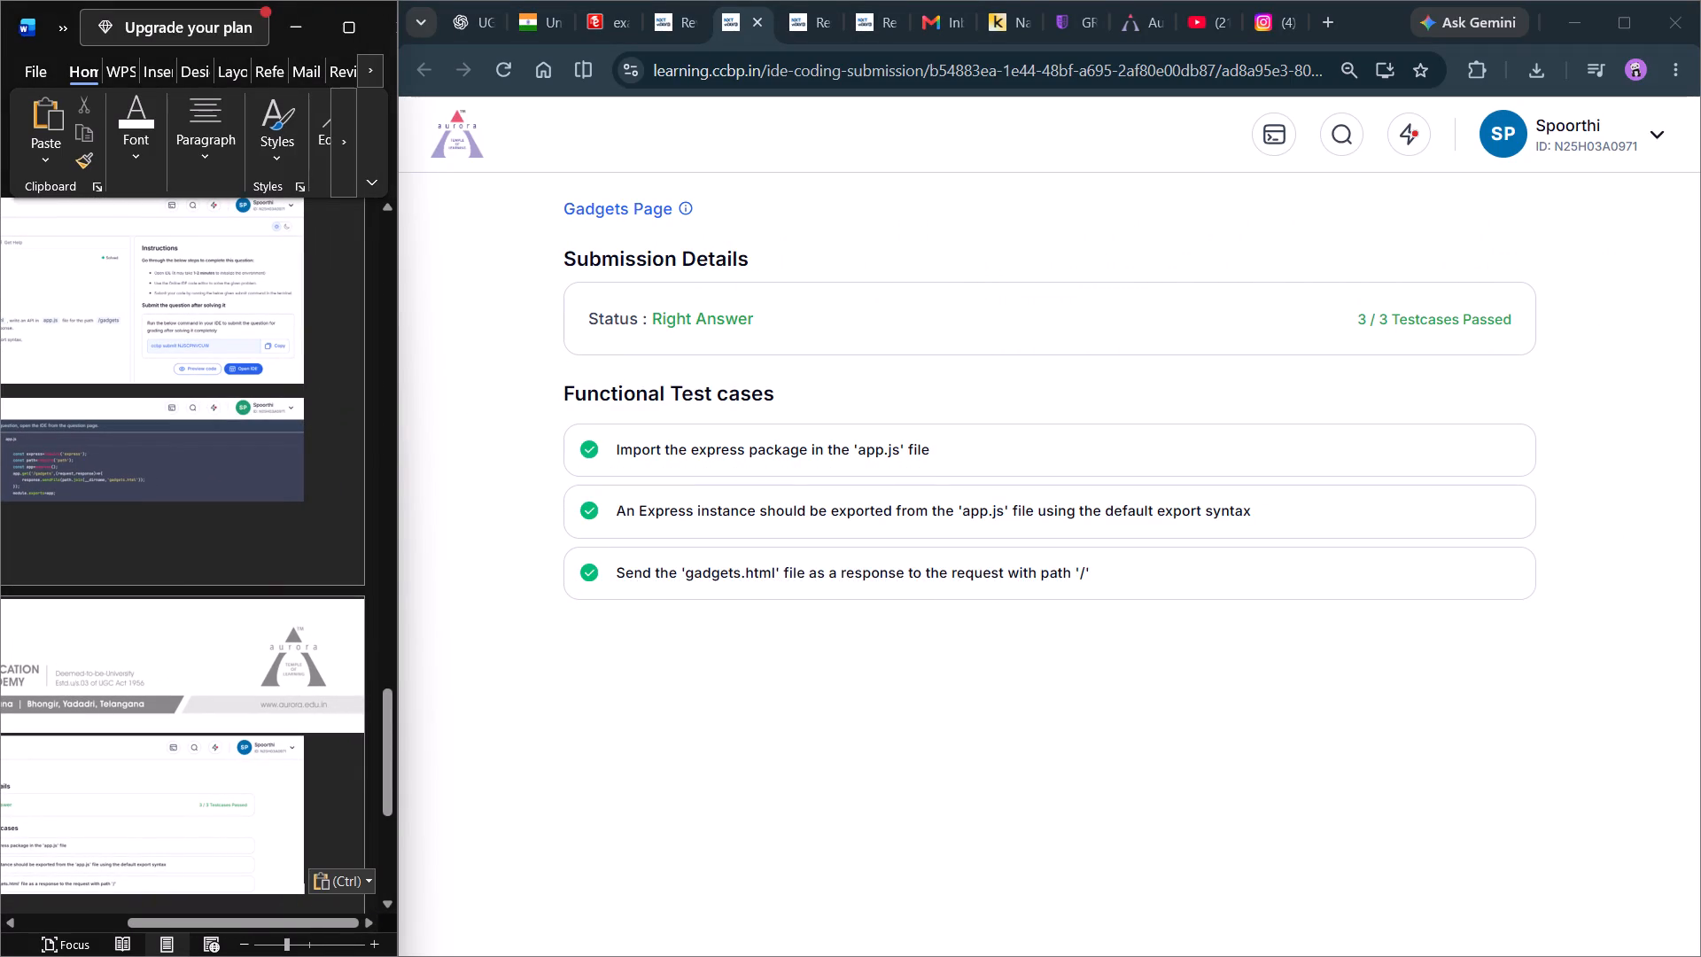
key("Return")
key("Return")
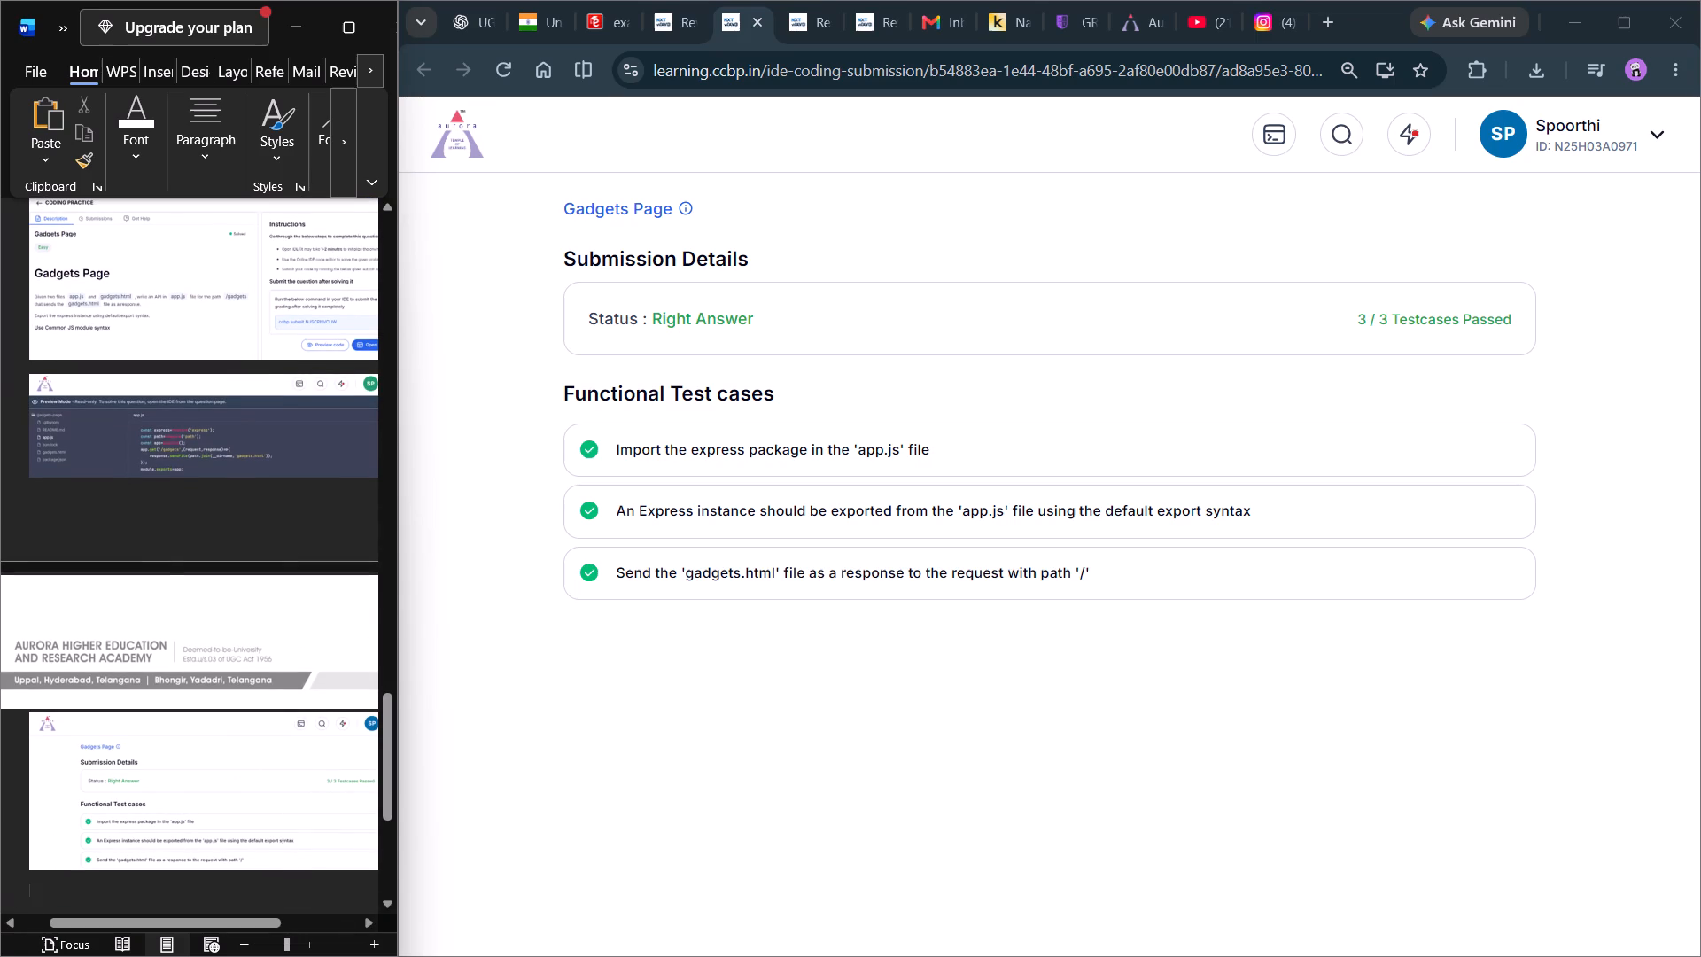
Add the label "Question-4:" below the Gadgets Page submission screenshot.
key("shift+q")
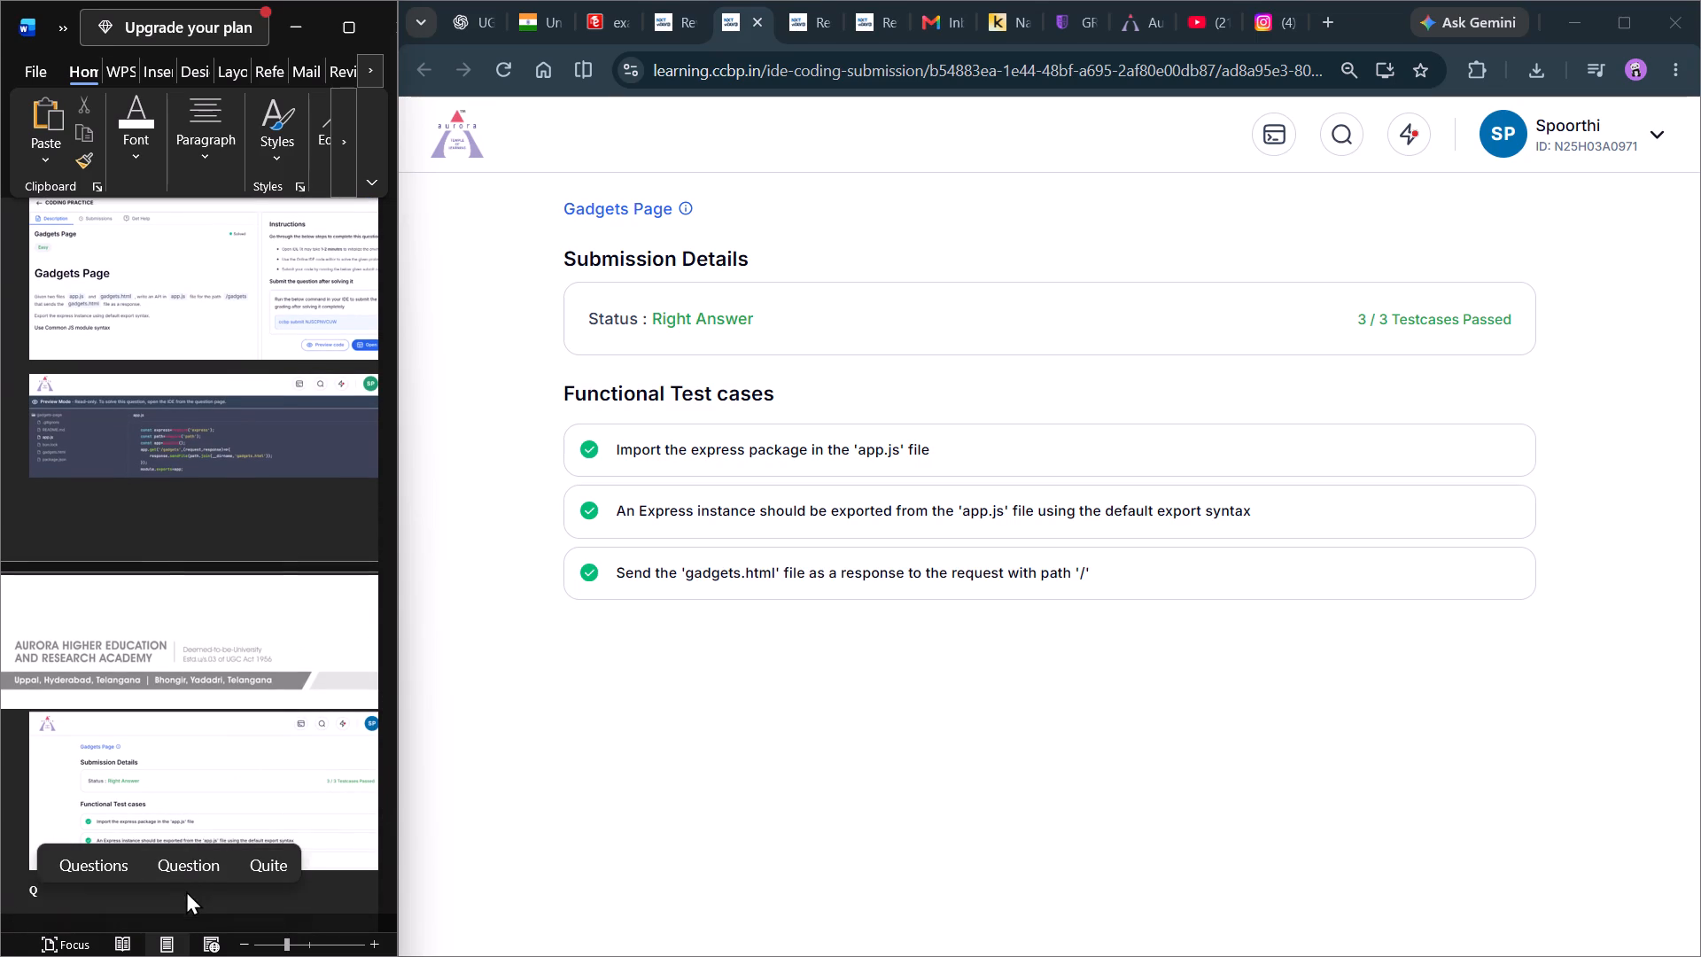
left_click(191, 871)
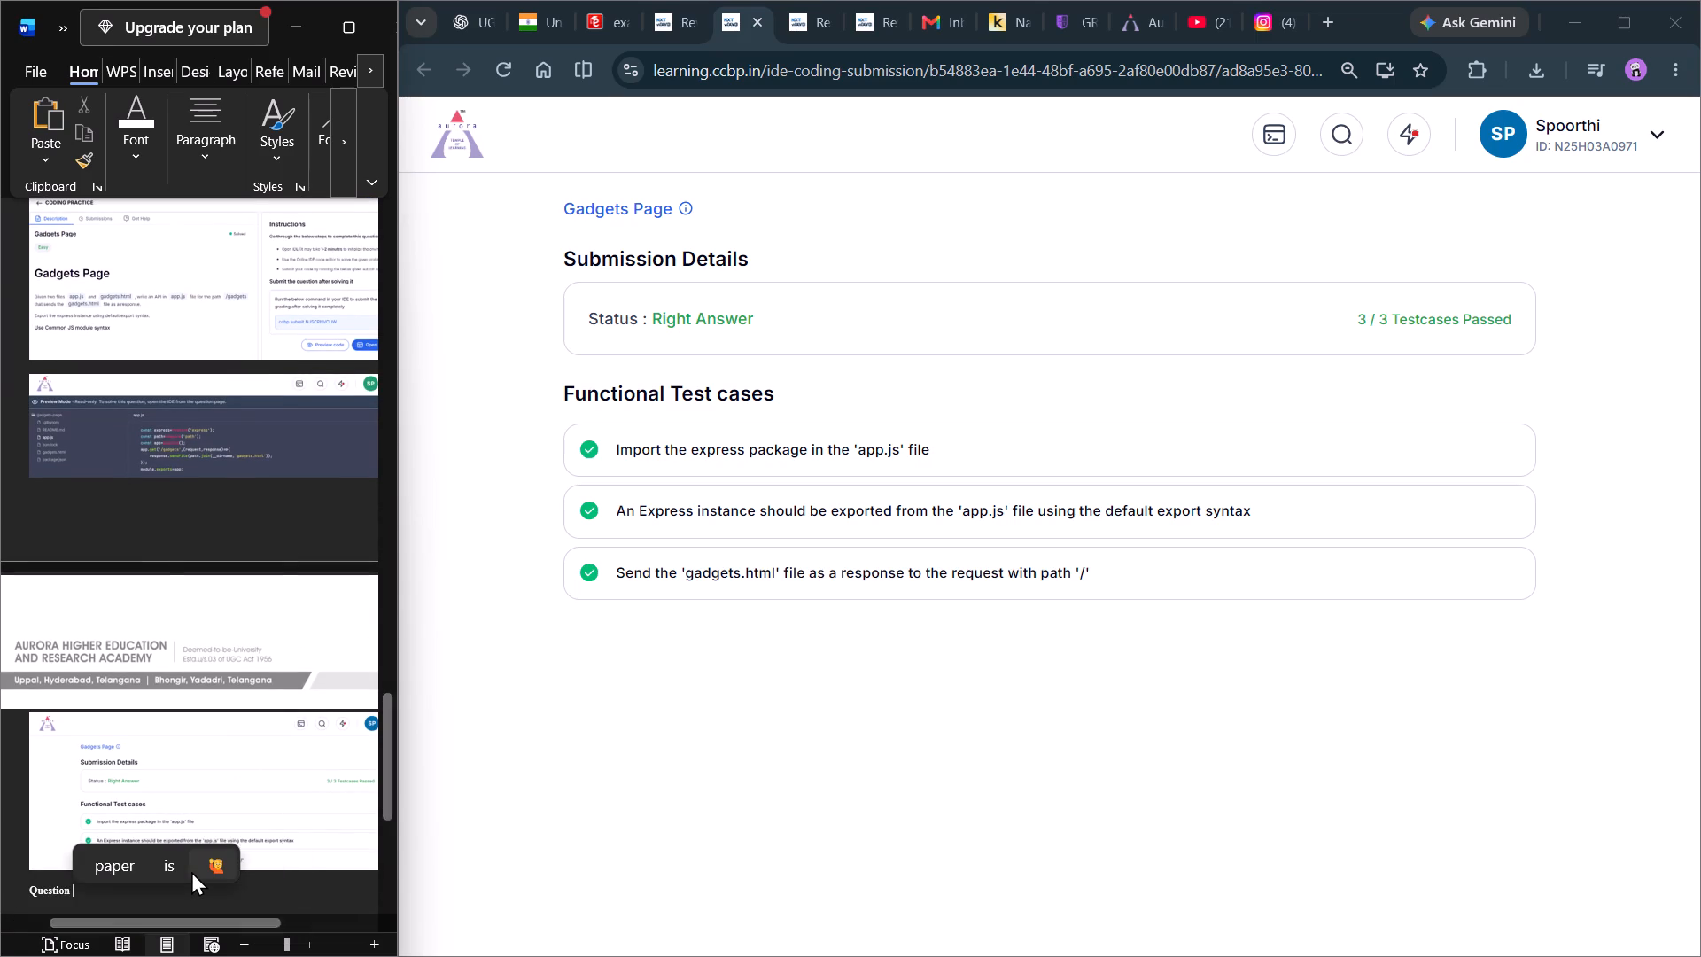
key("BackSpace")
key("minus")
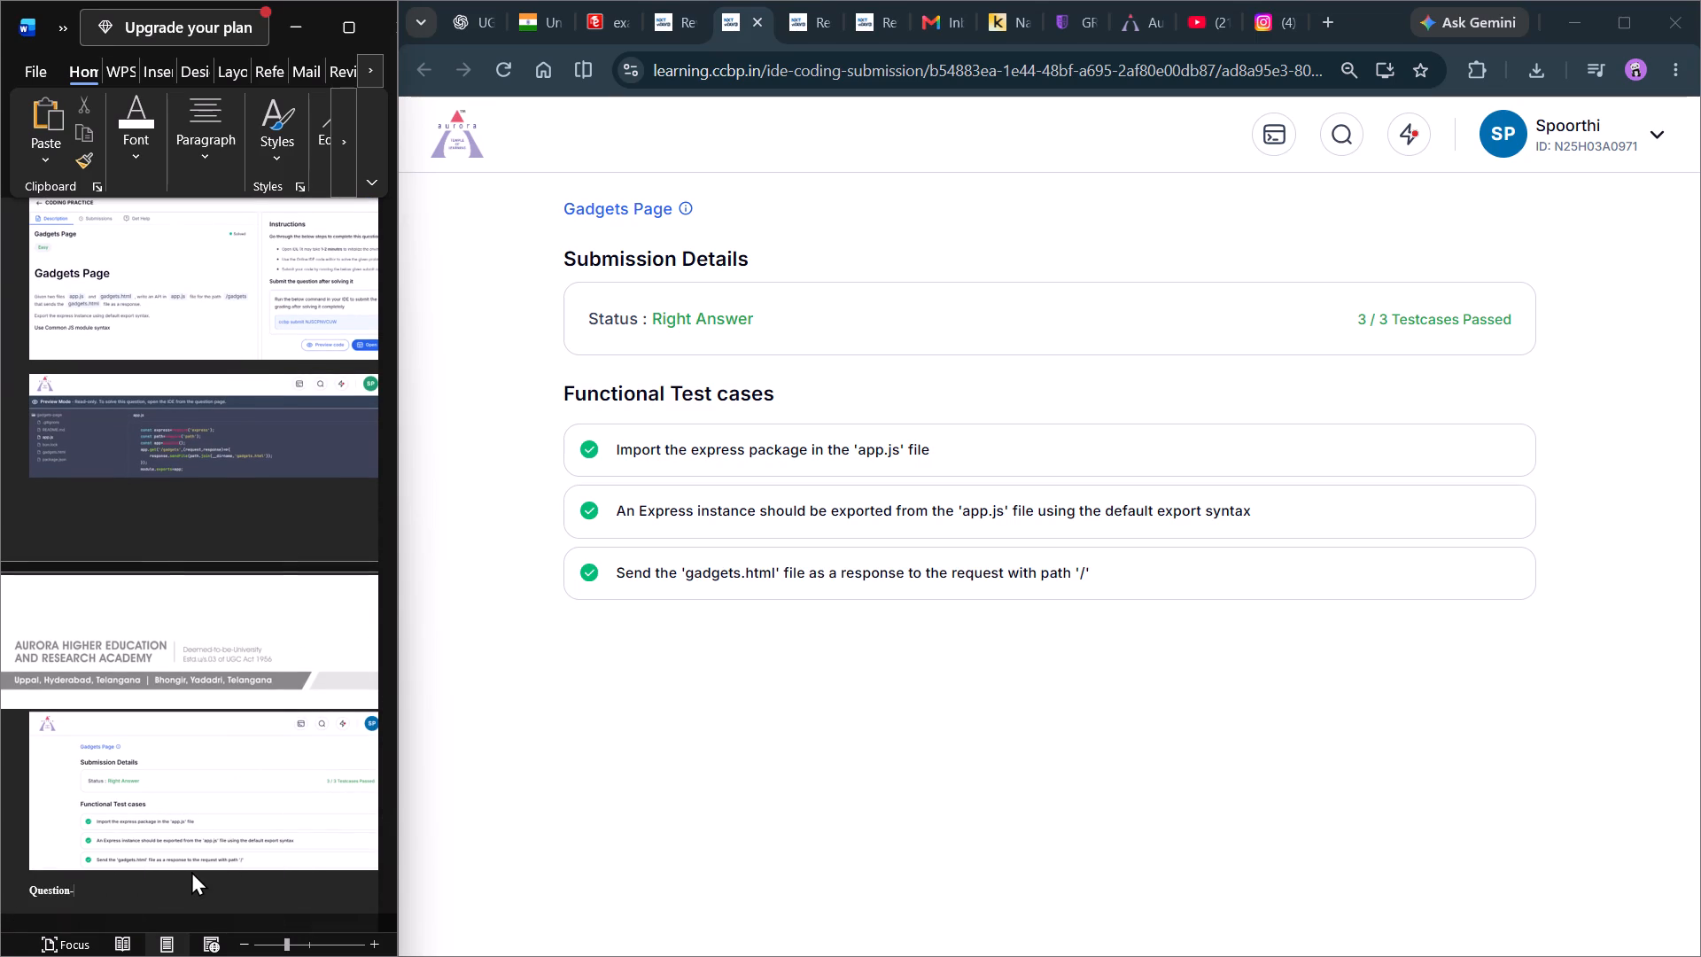
key("4")
key("shift+colon")
Renumber the label above the Gadgets Page question screenshot to "Question-4:".
scroll(191, 871, "up", 3)
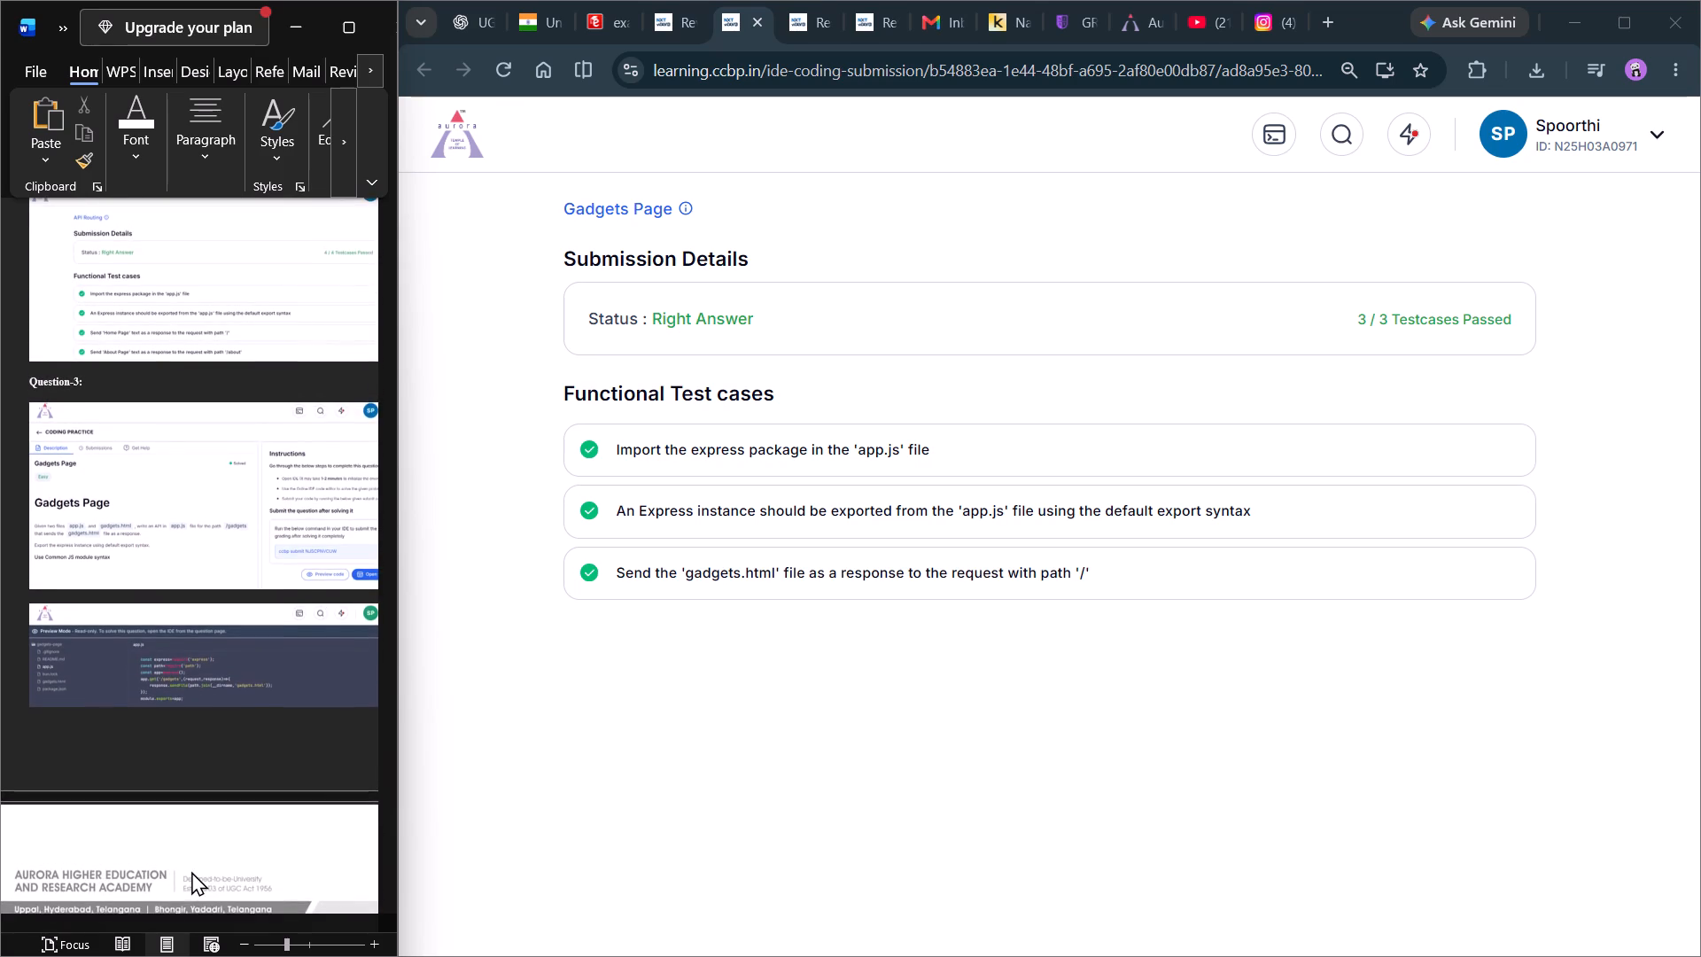
scroll(191, 871, "up", 7)
scroll(191, 871, "down", 4)
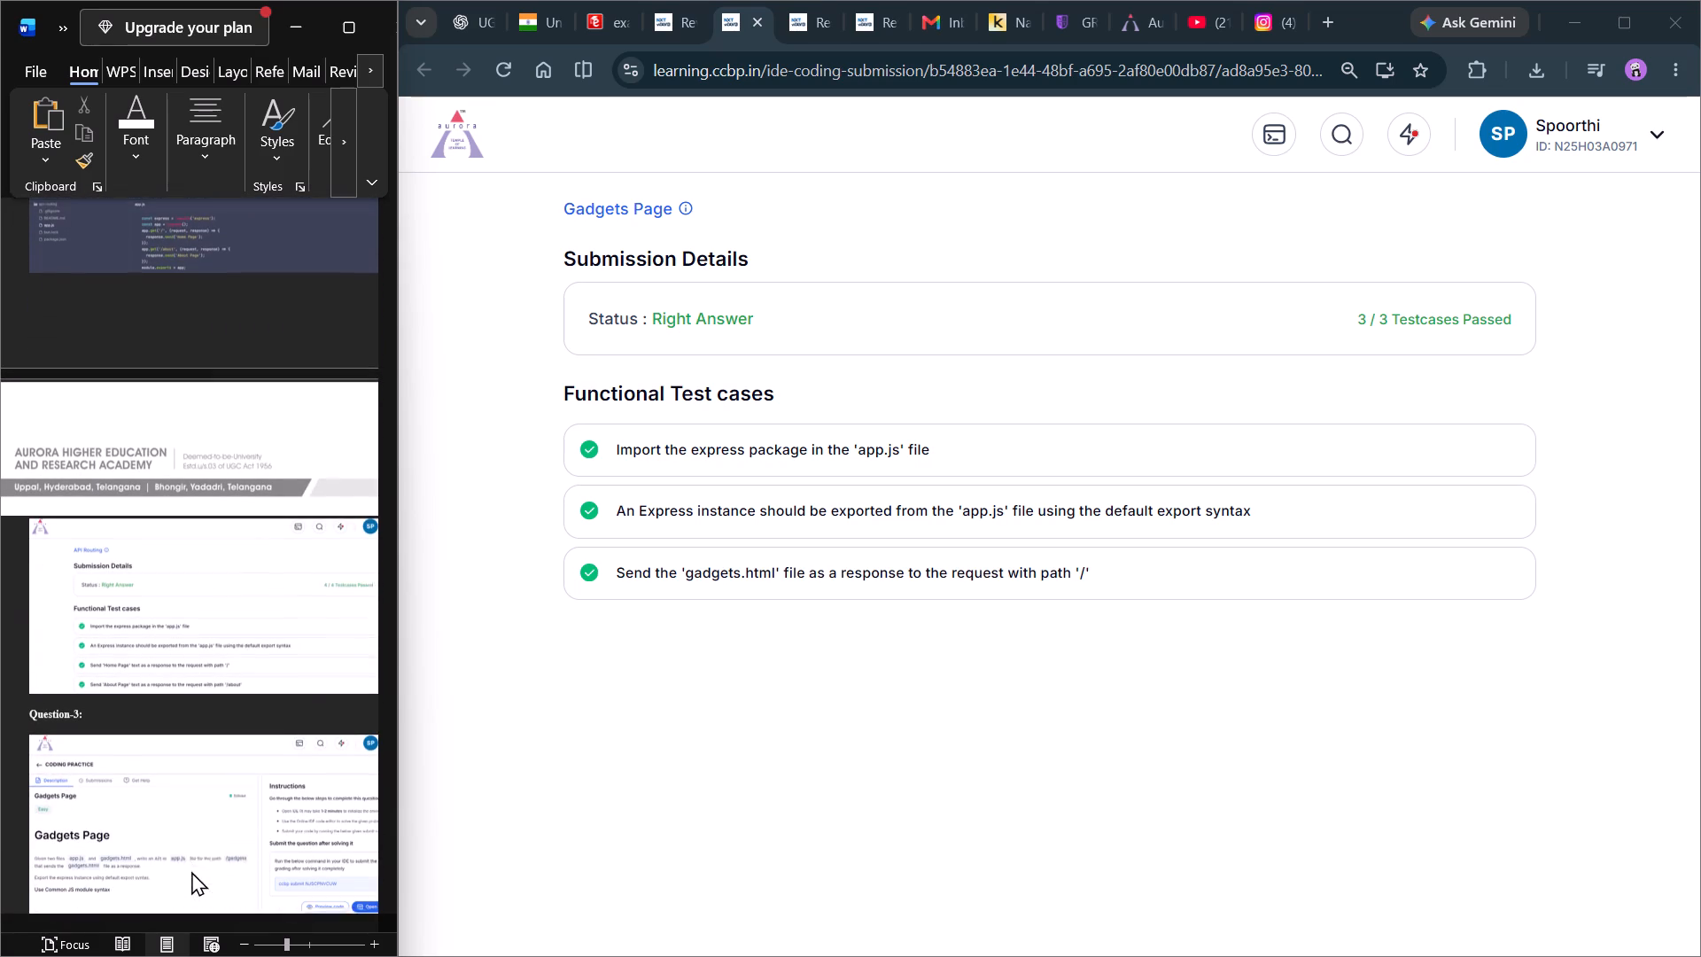
left_click(79, 704)
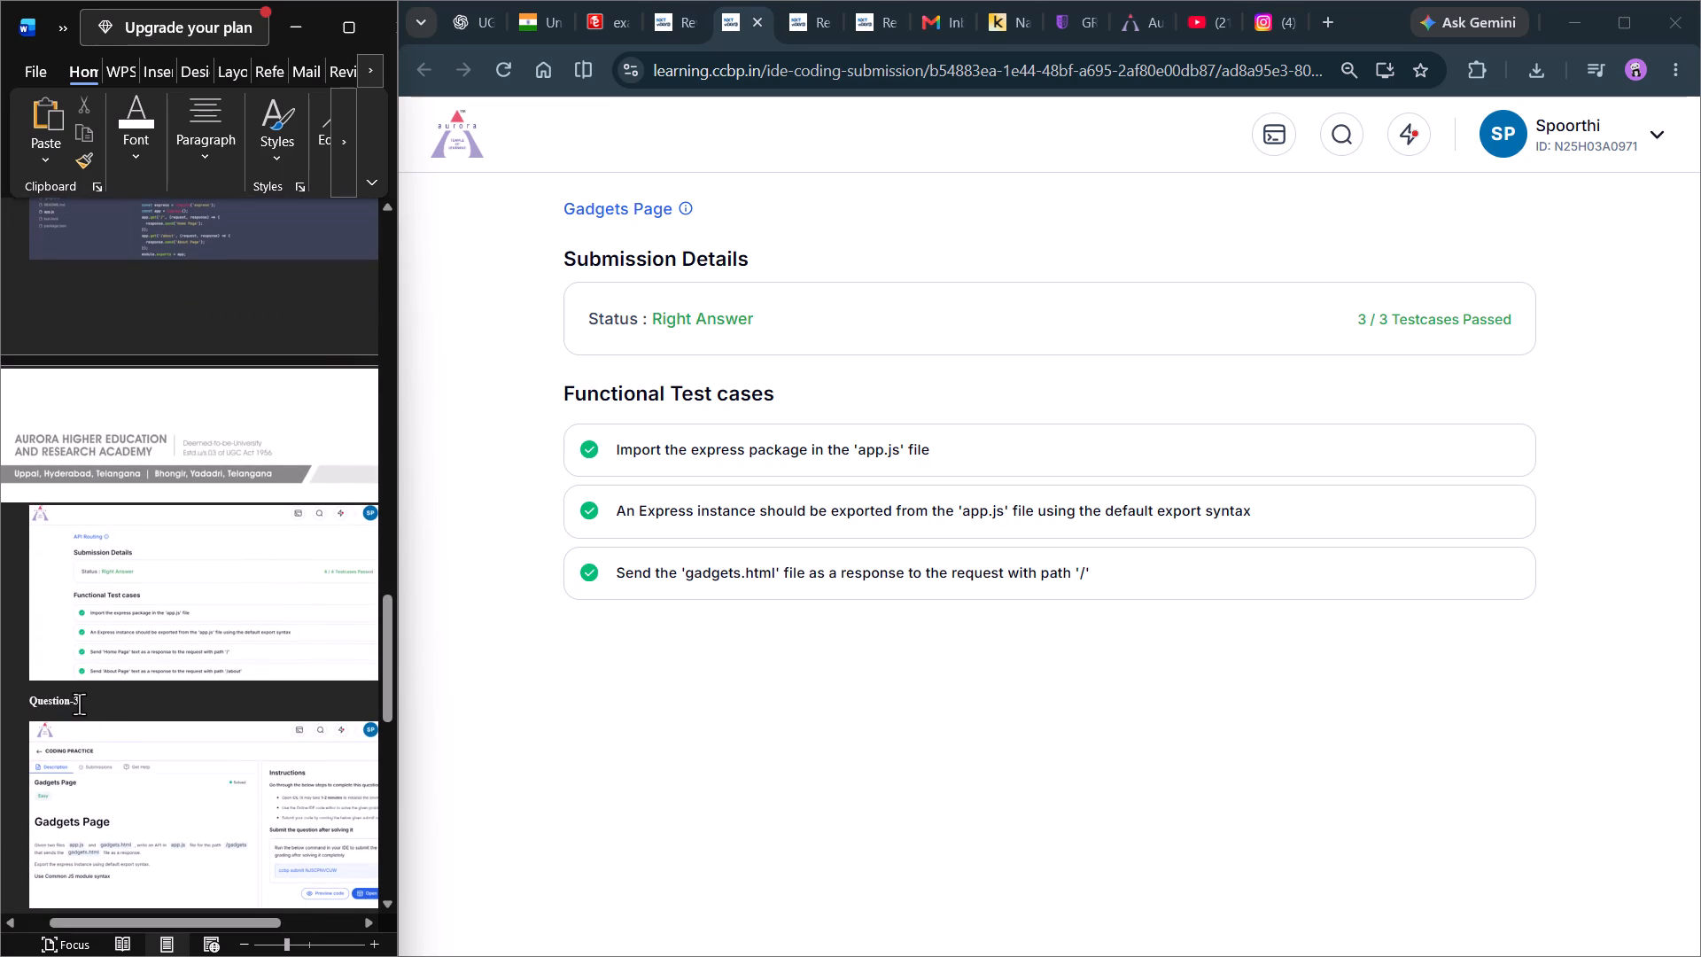
left_click(79, 704)
key("BackSpace")
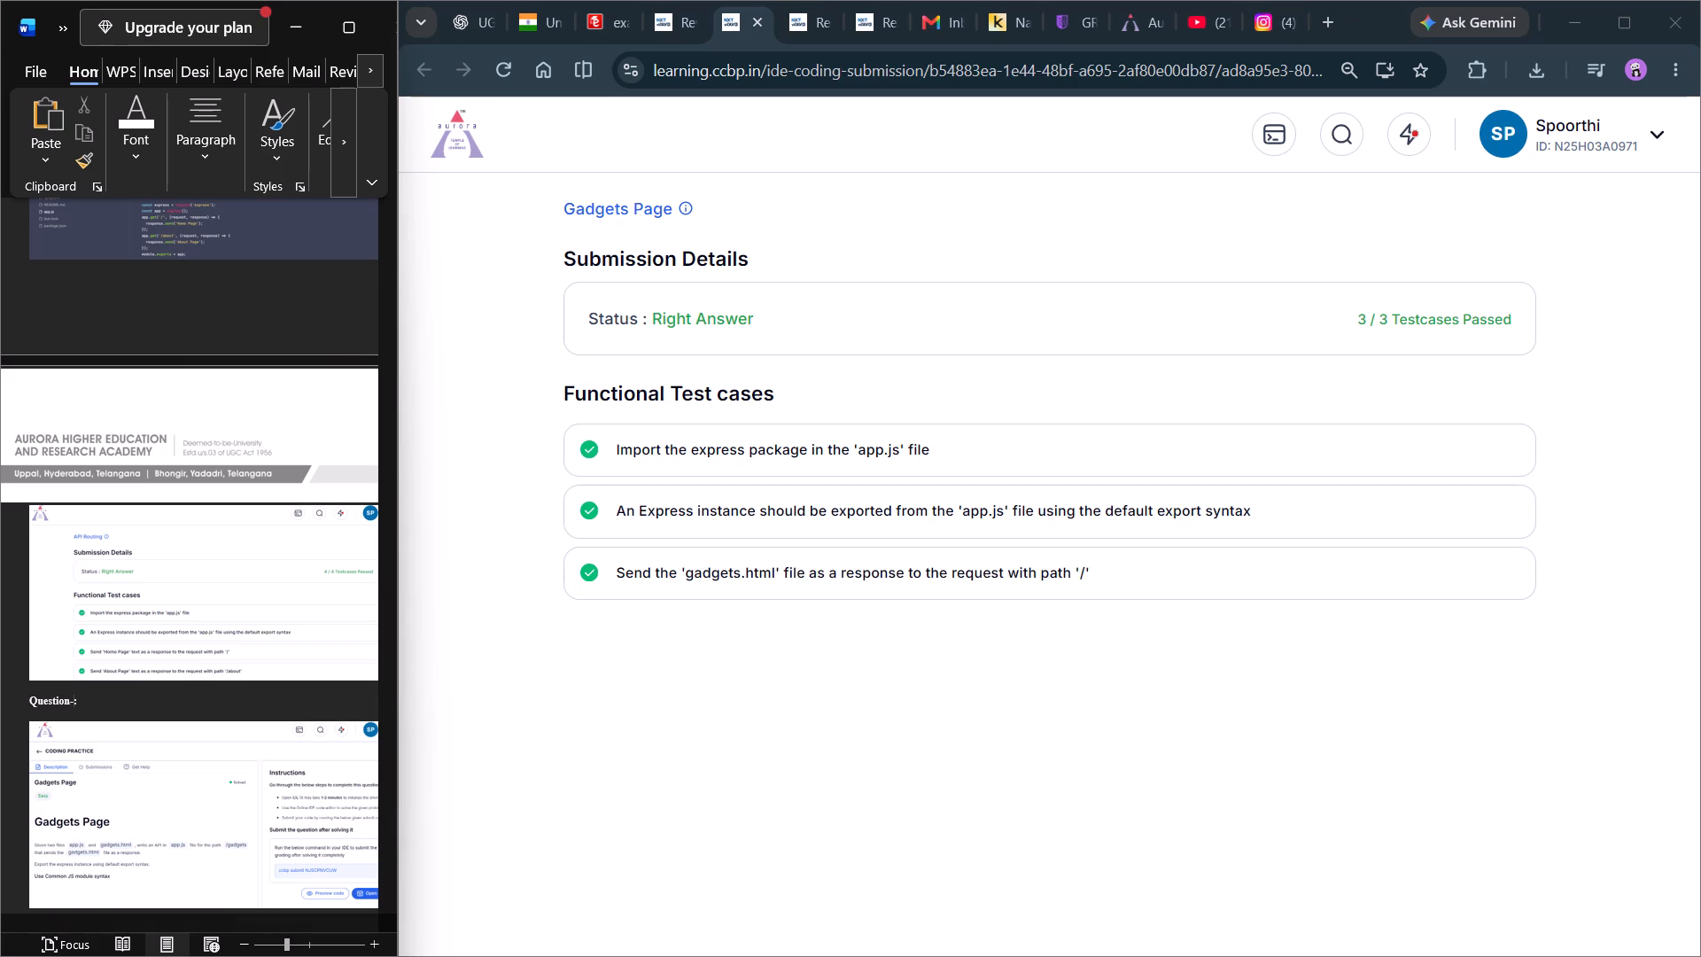
key("4")
Renumber the label below the Gadgets Page submission screenshot to "Question-5:" and start a new line under it.
scroll(79, 704, "down", 8)
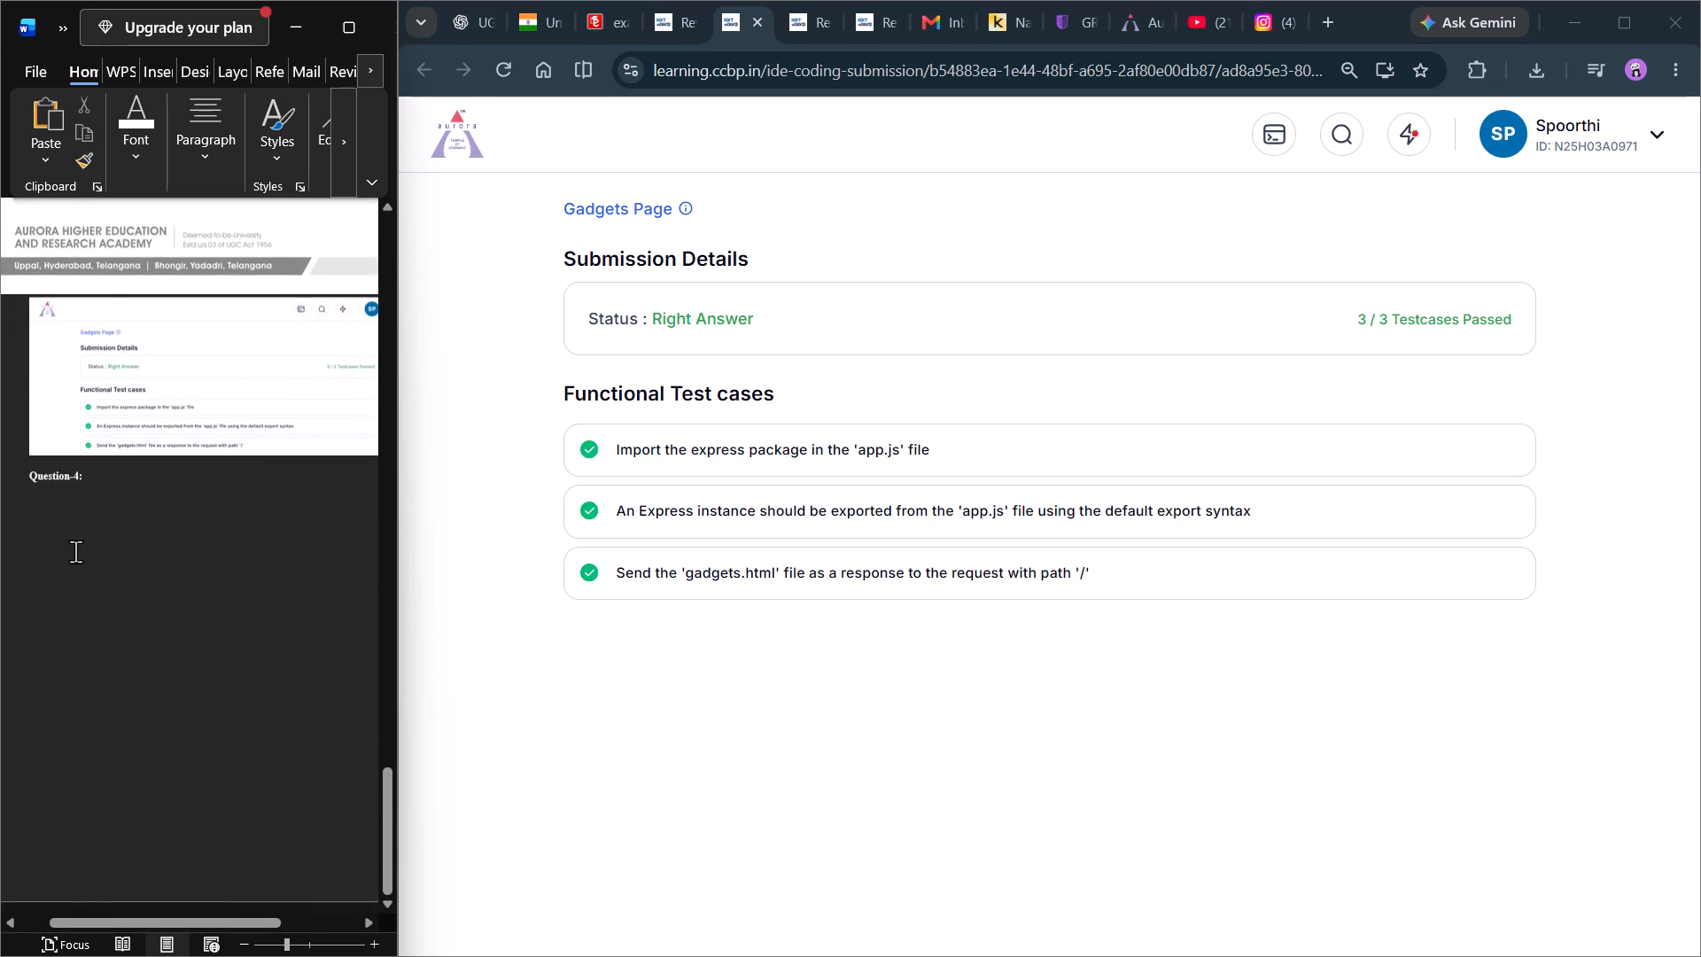
left_click(84, 477)
key("Left")
key("BackSpace")
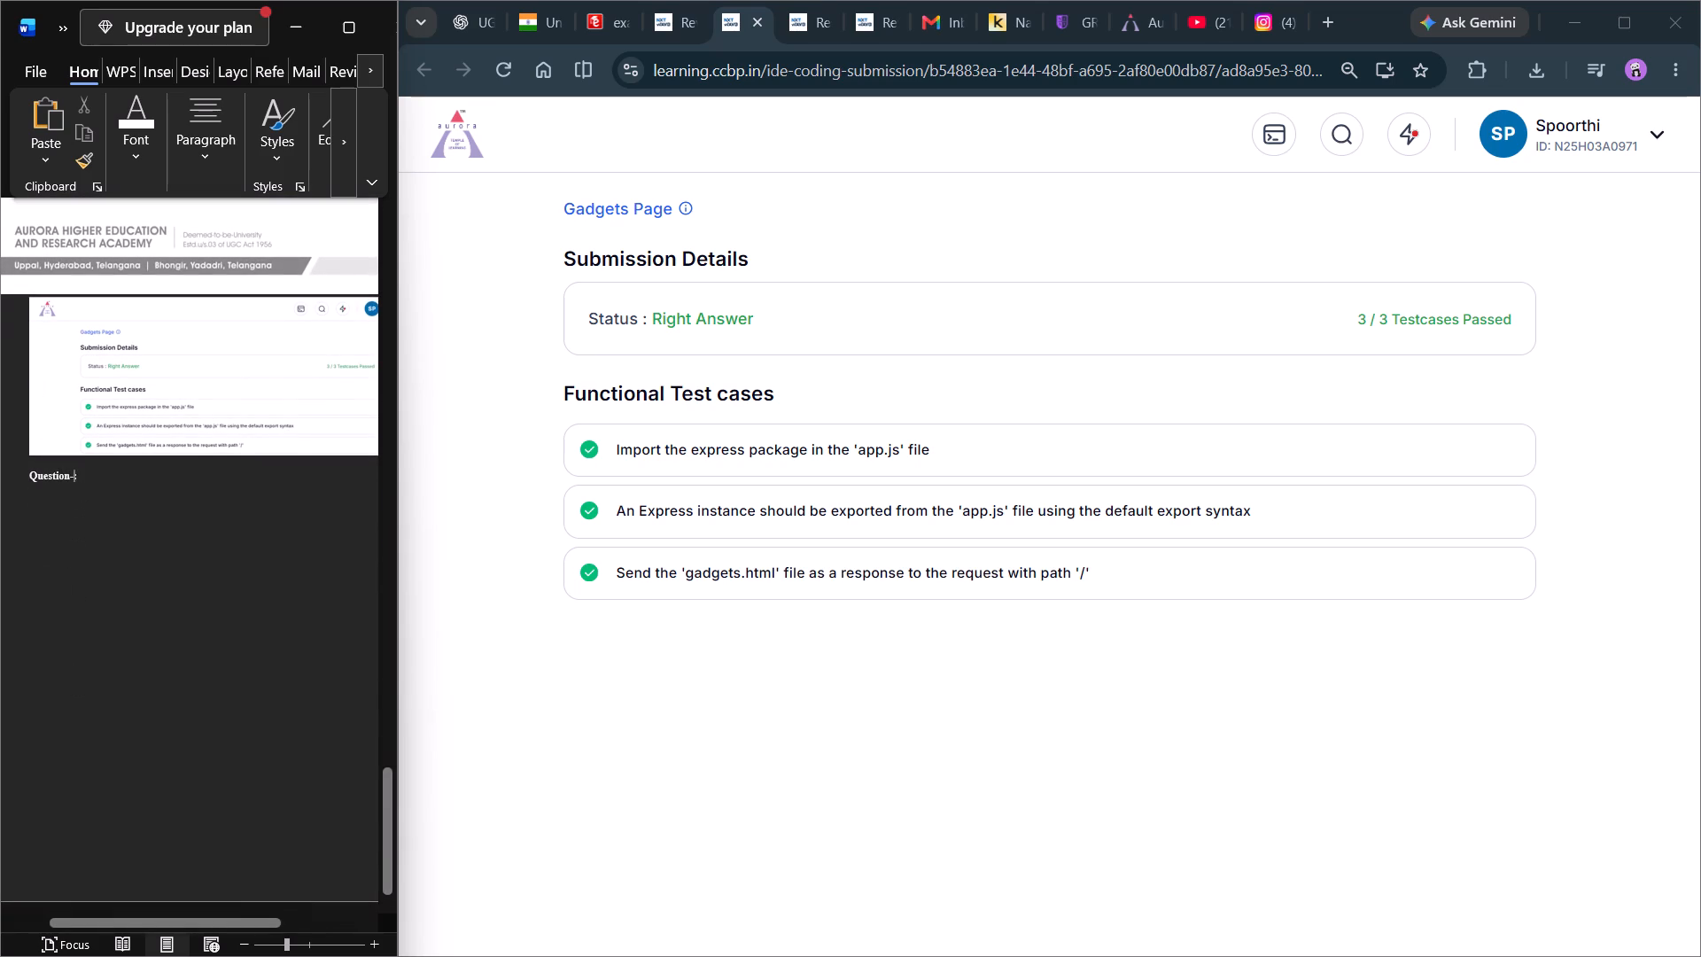
key("5")
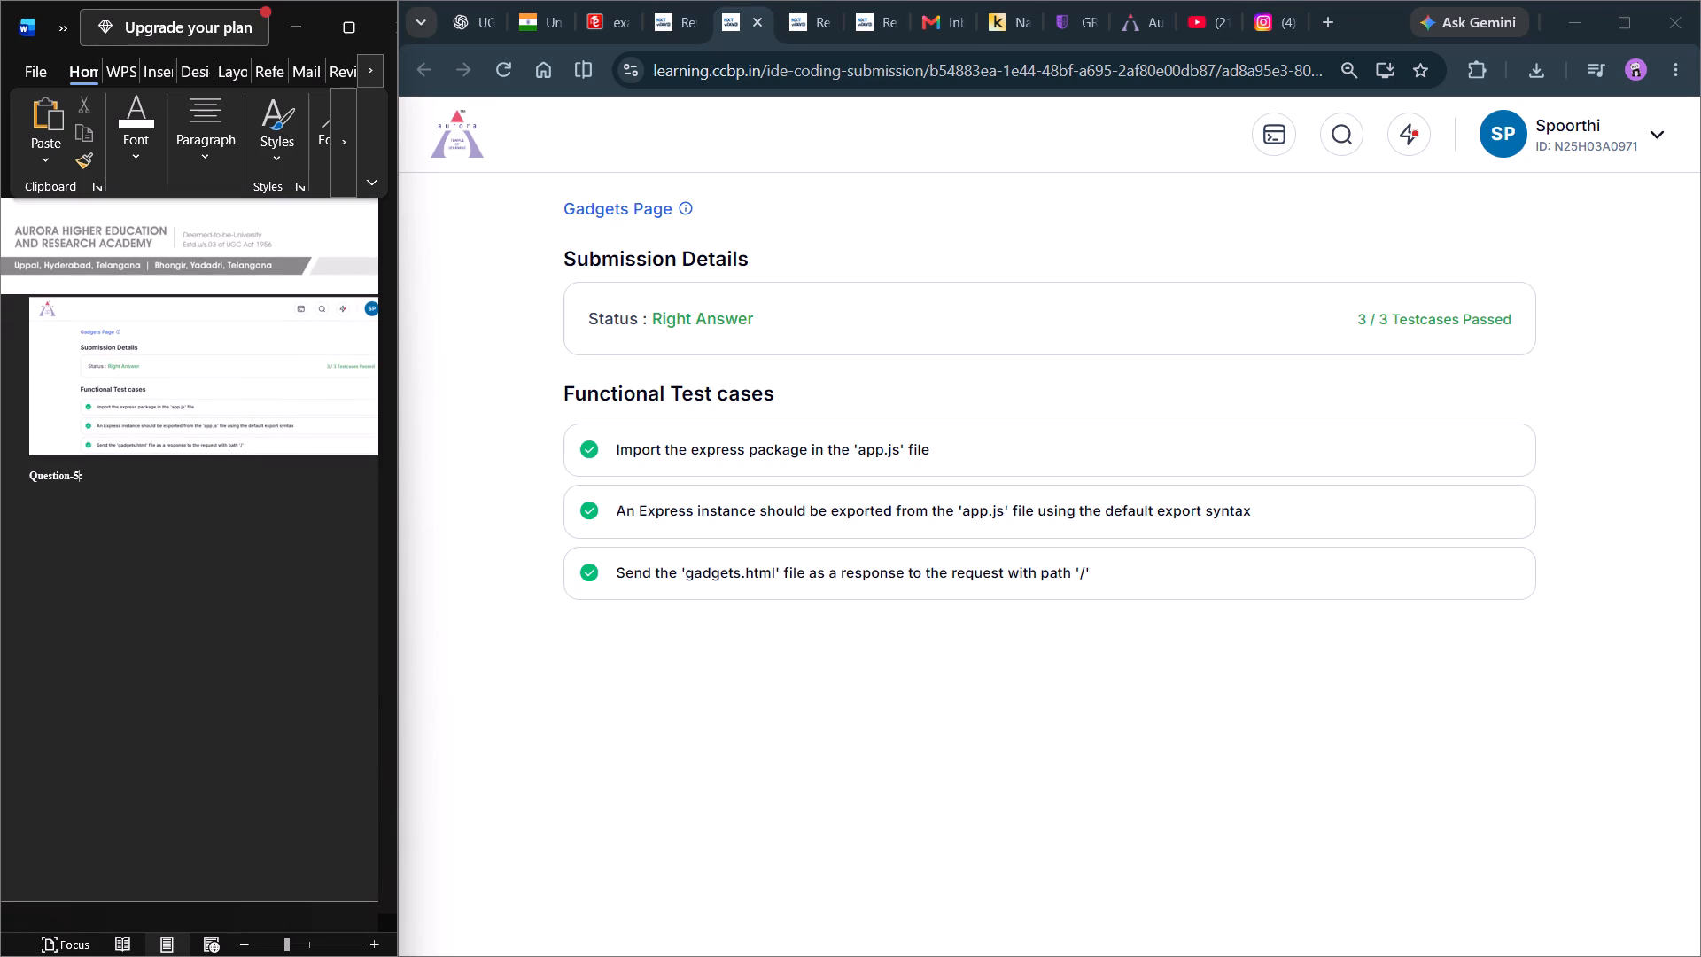
key("Right")
key("Return")
key("Return")
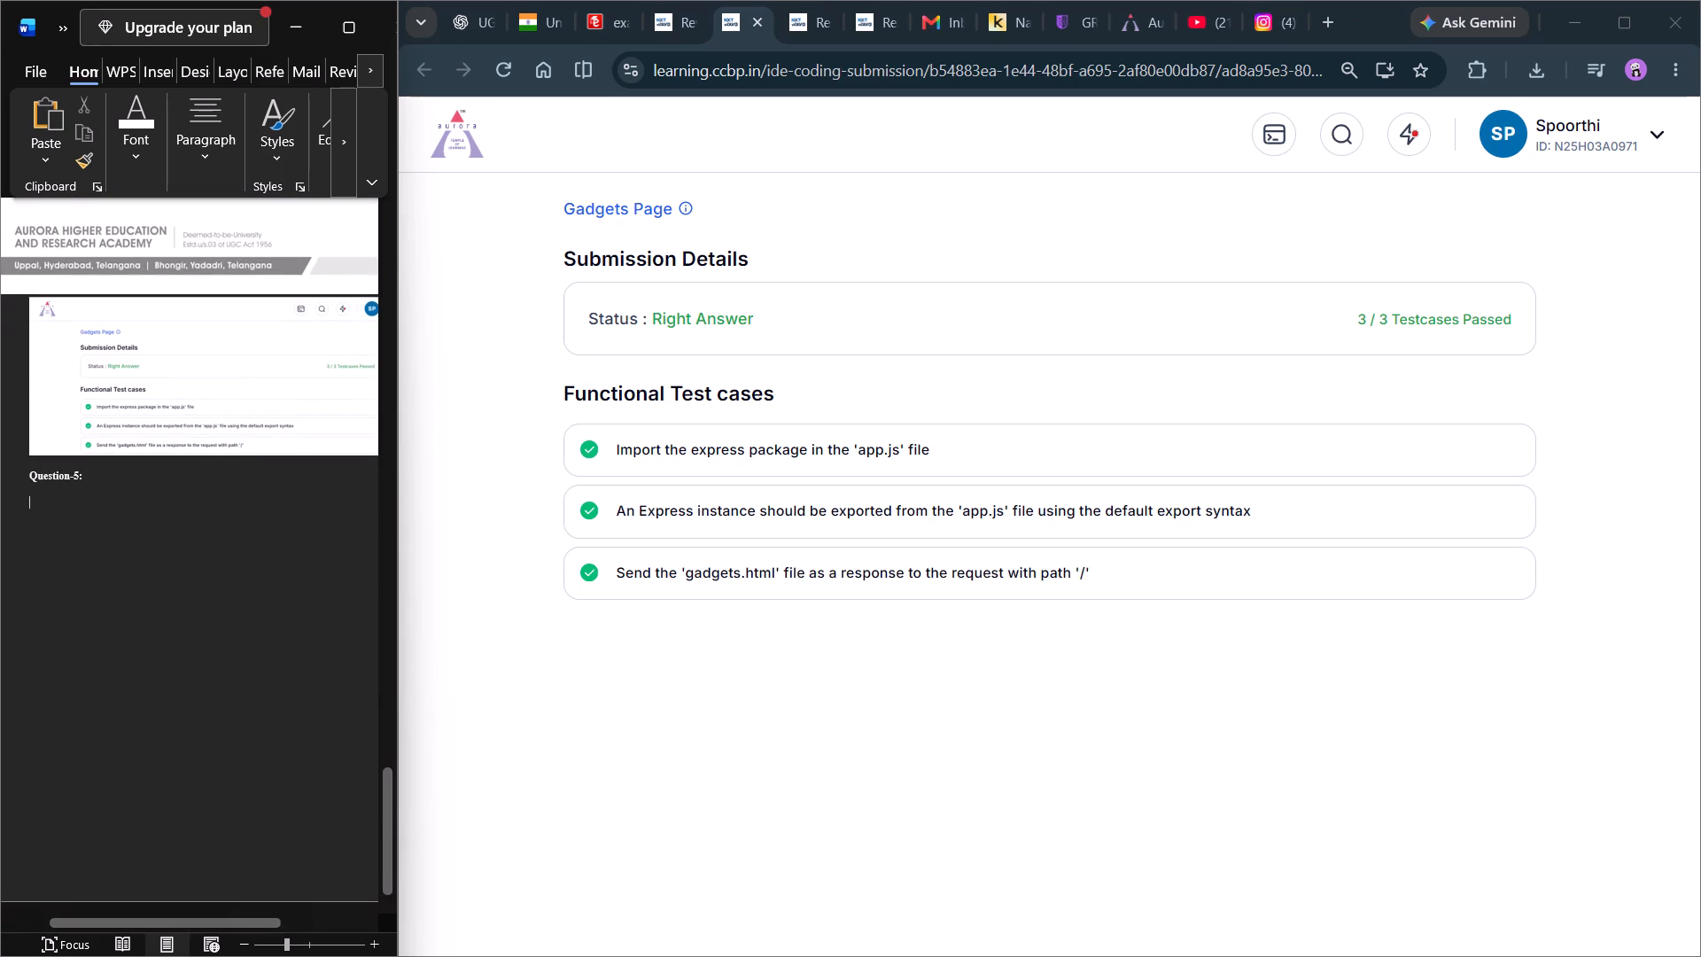
Open the Get a String question from the Coding Practice list and capture its description and instructions.
scroll(708, 502, "up", 3)
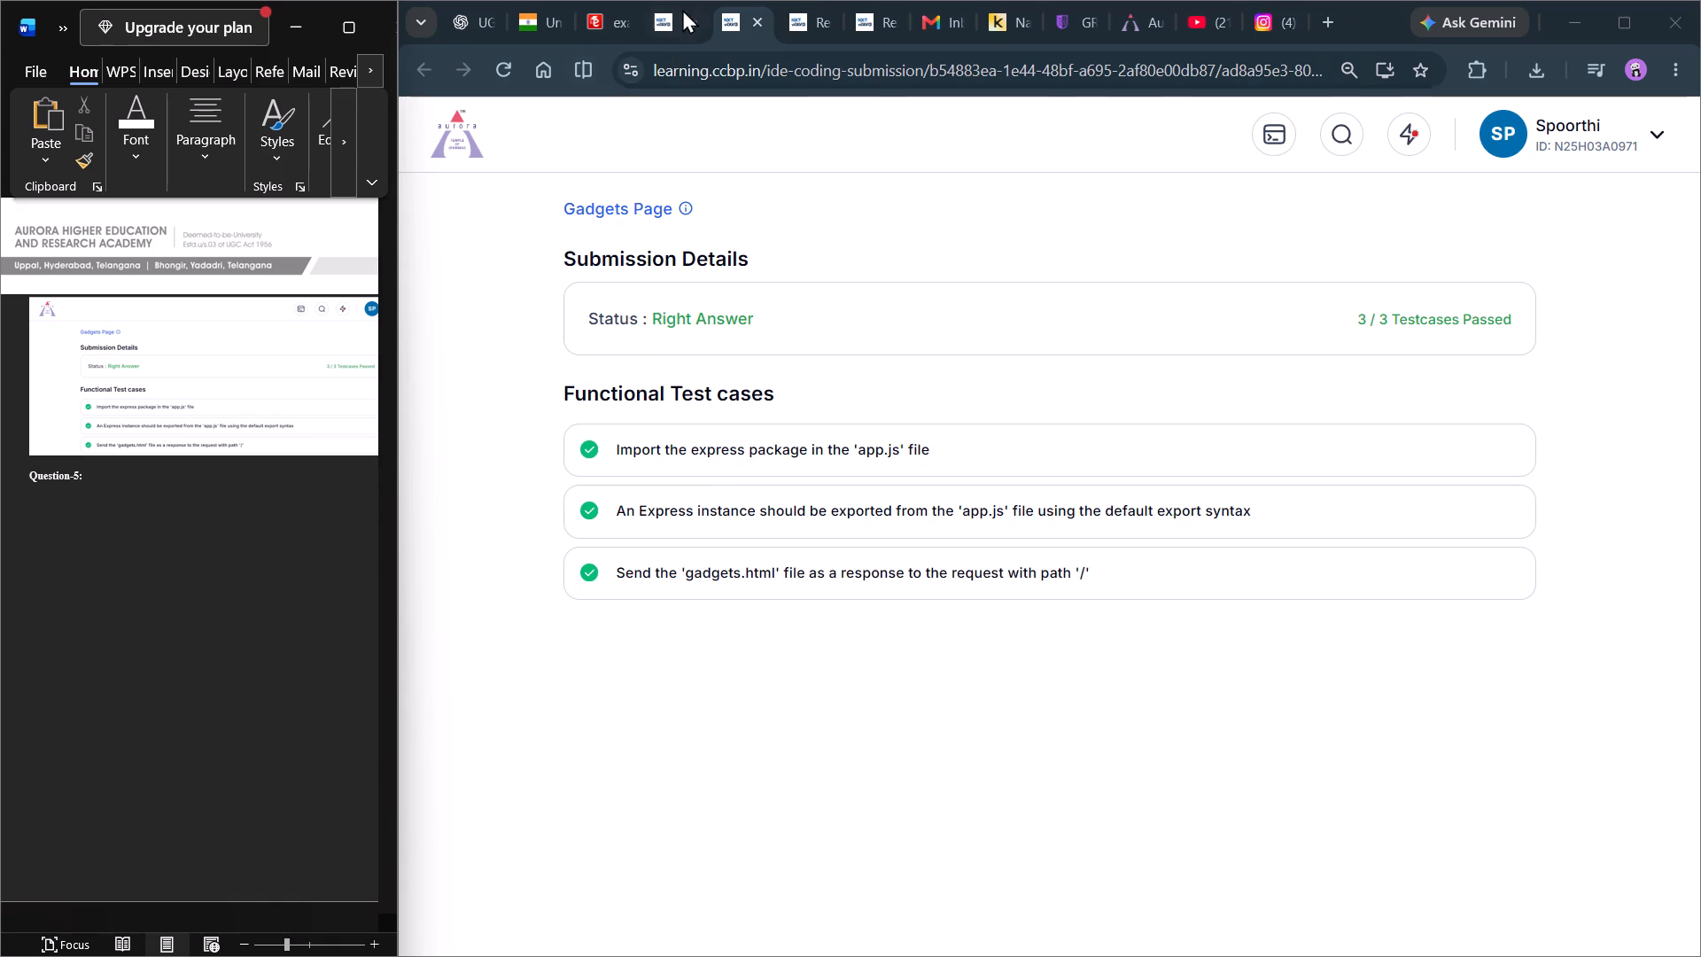
left_click(681, 6)
left_click(681, 9)
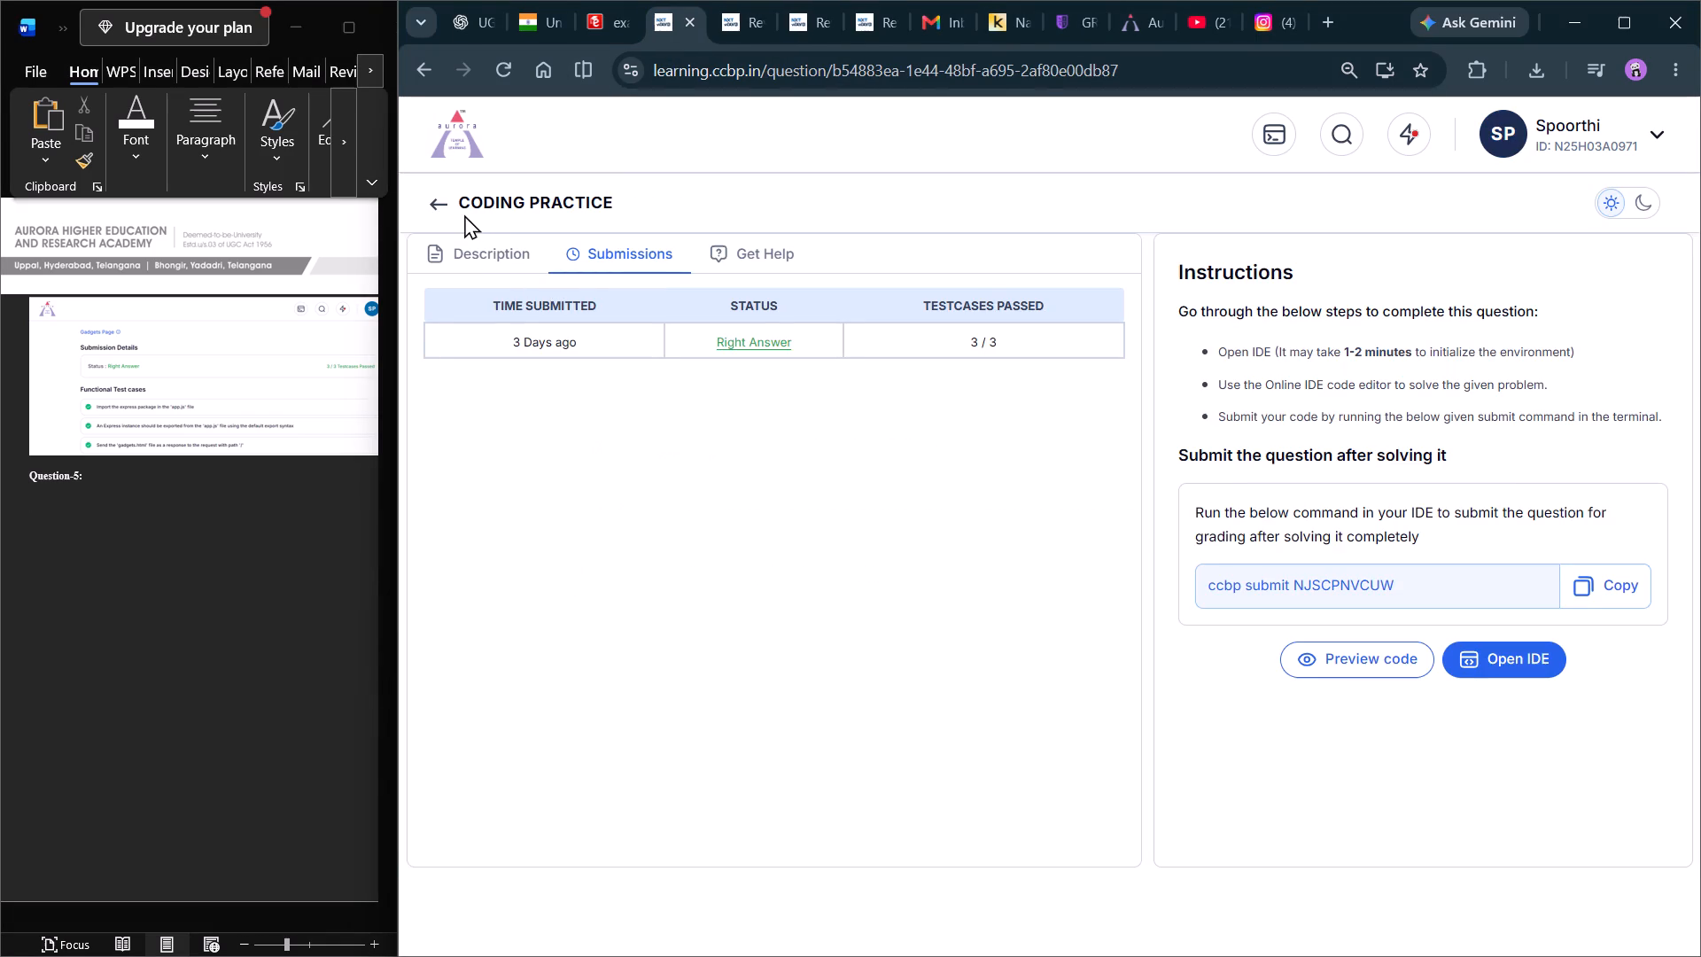
left_click(429, 208)
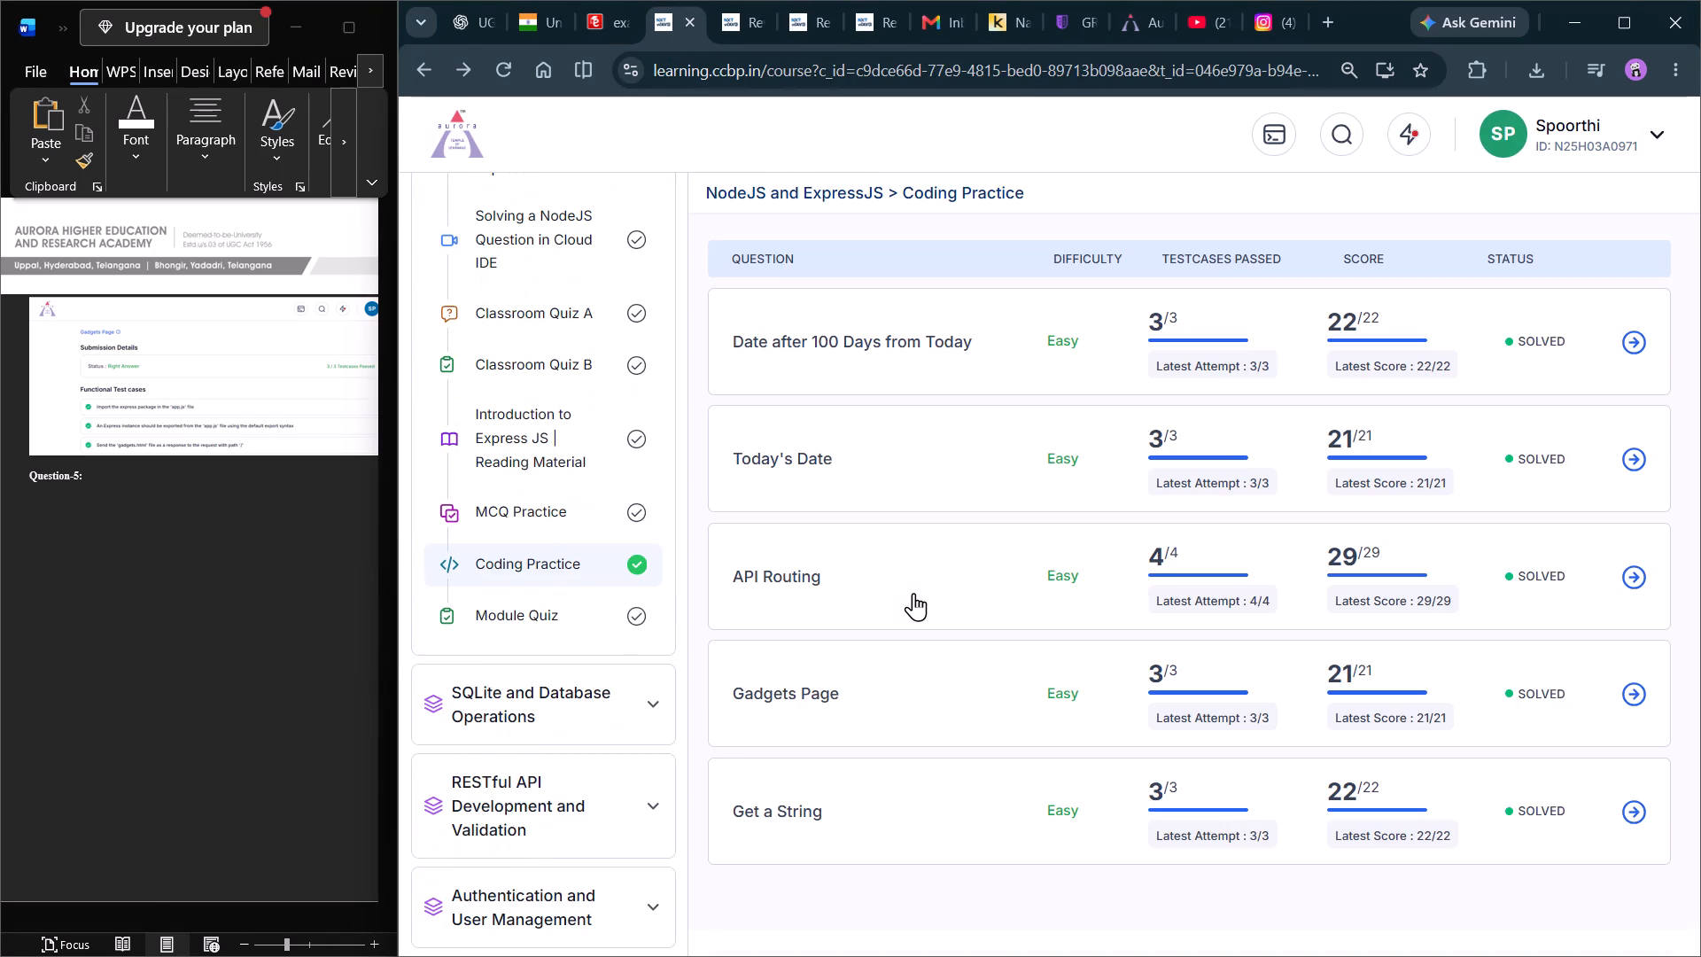
left_click(912, 787)
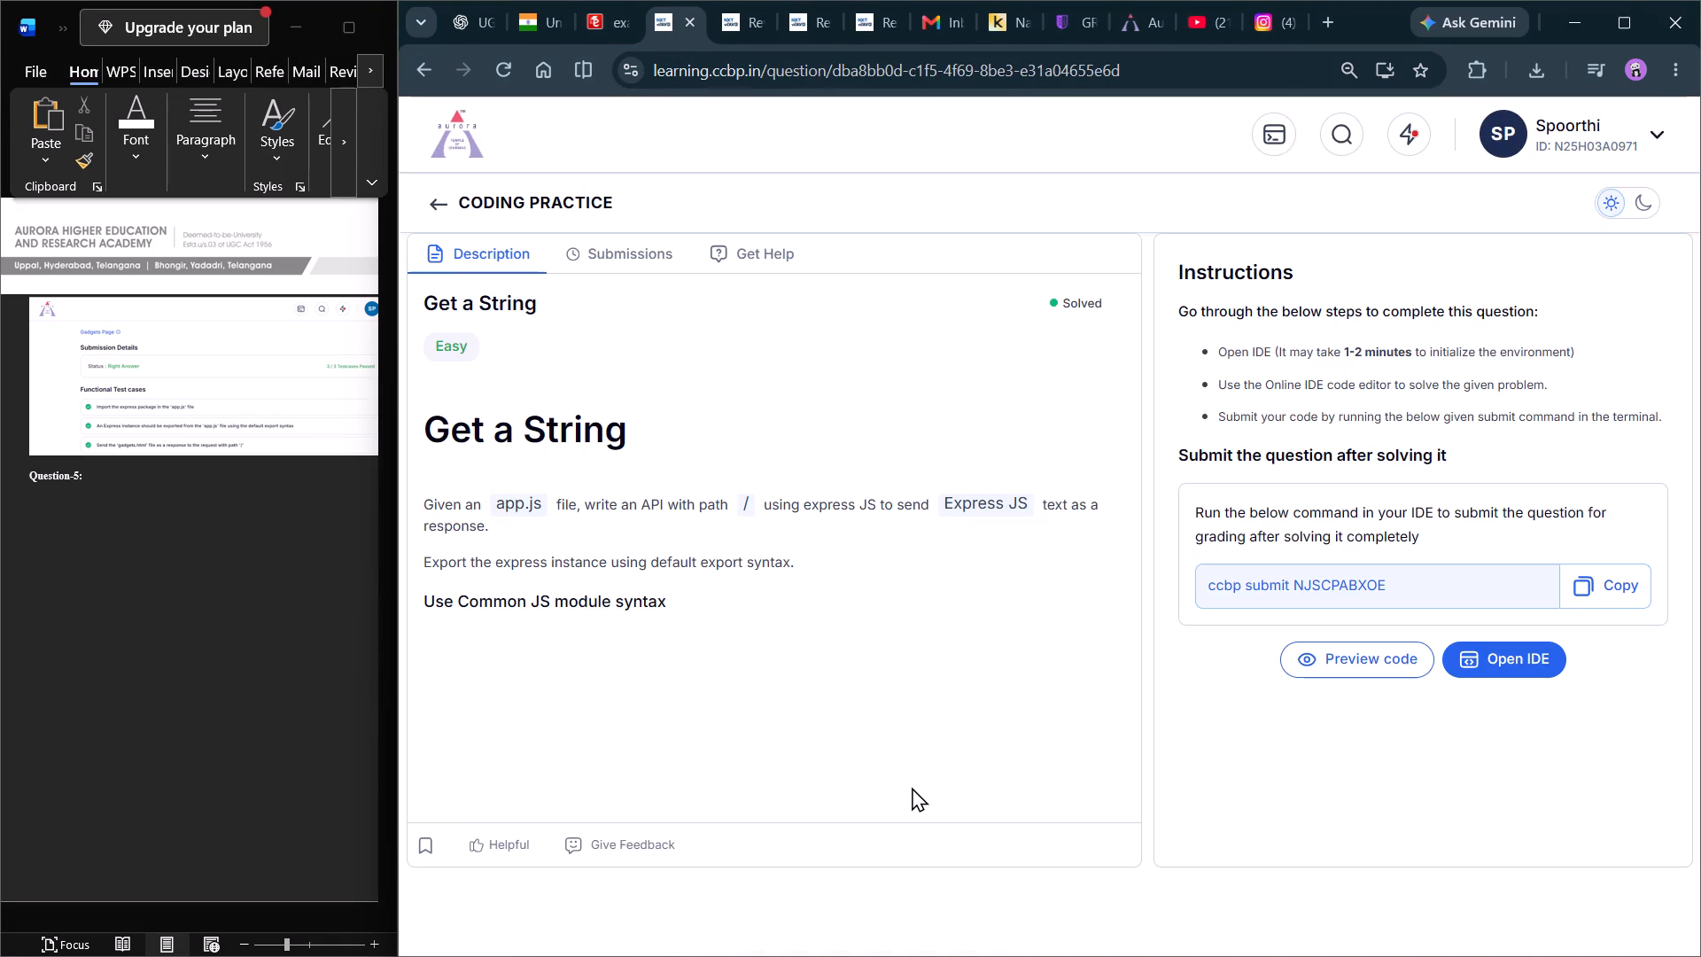
key("Print")
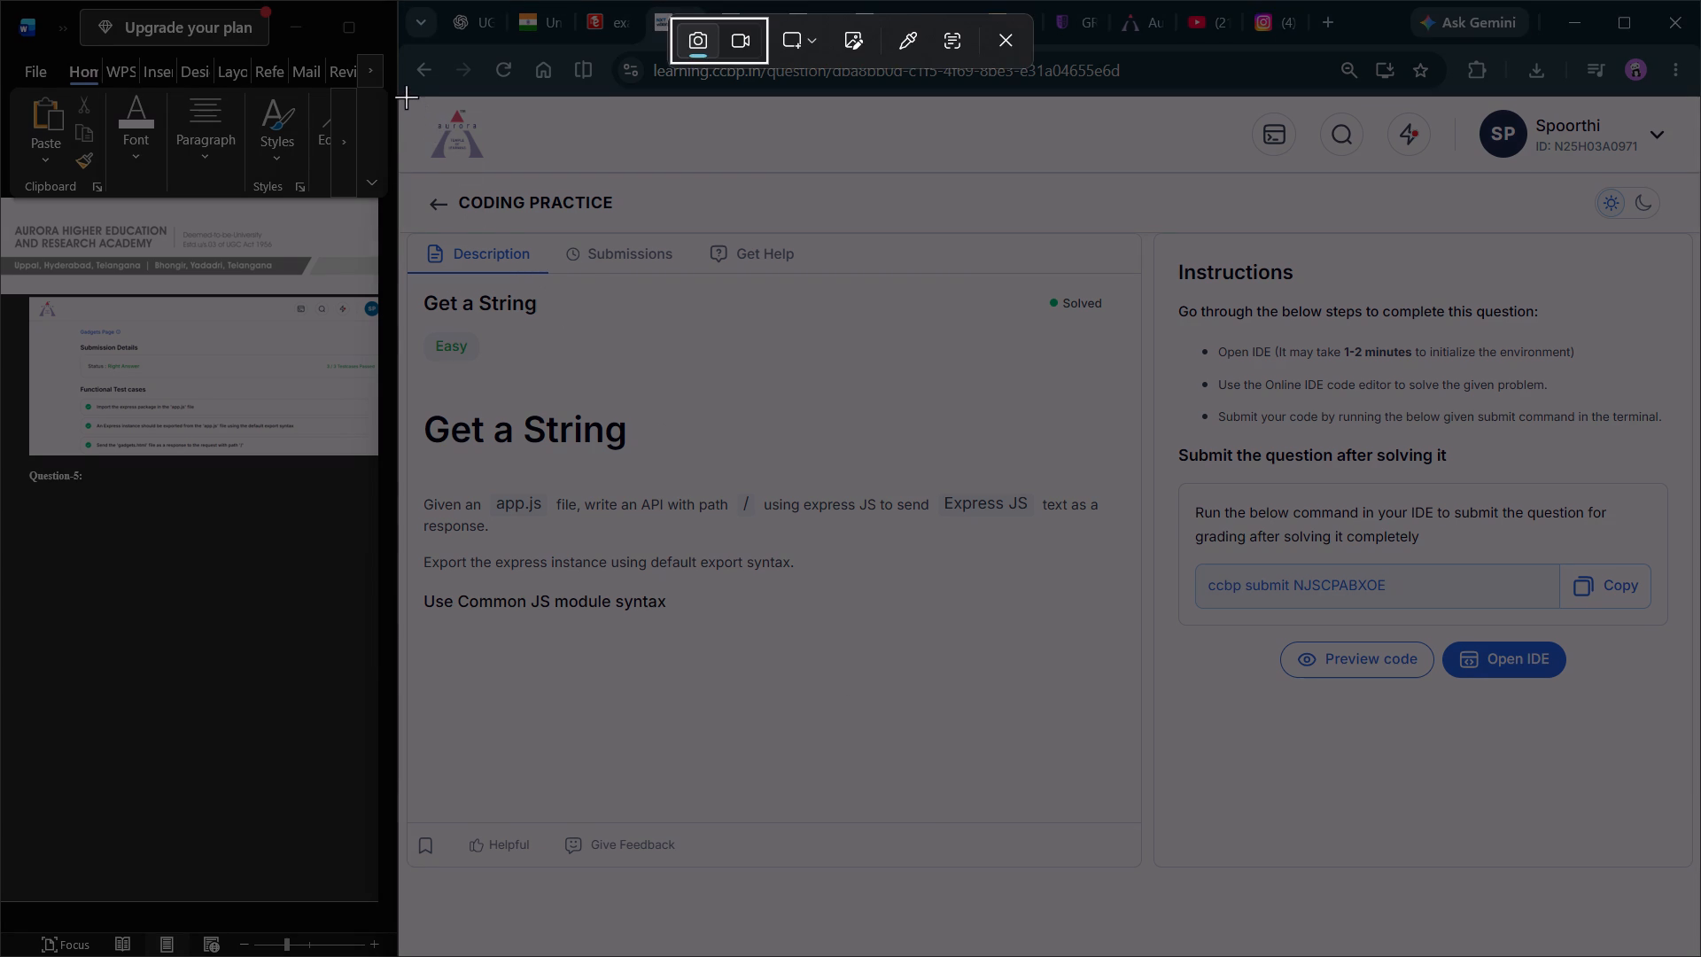
left_click_drag(406, 97, 1700, 743)
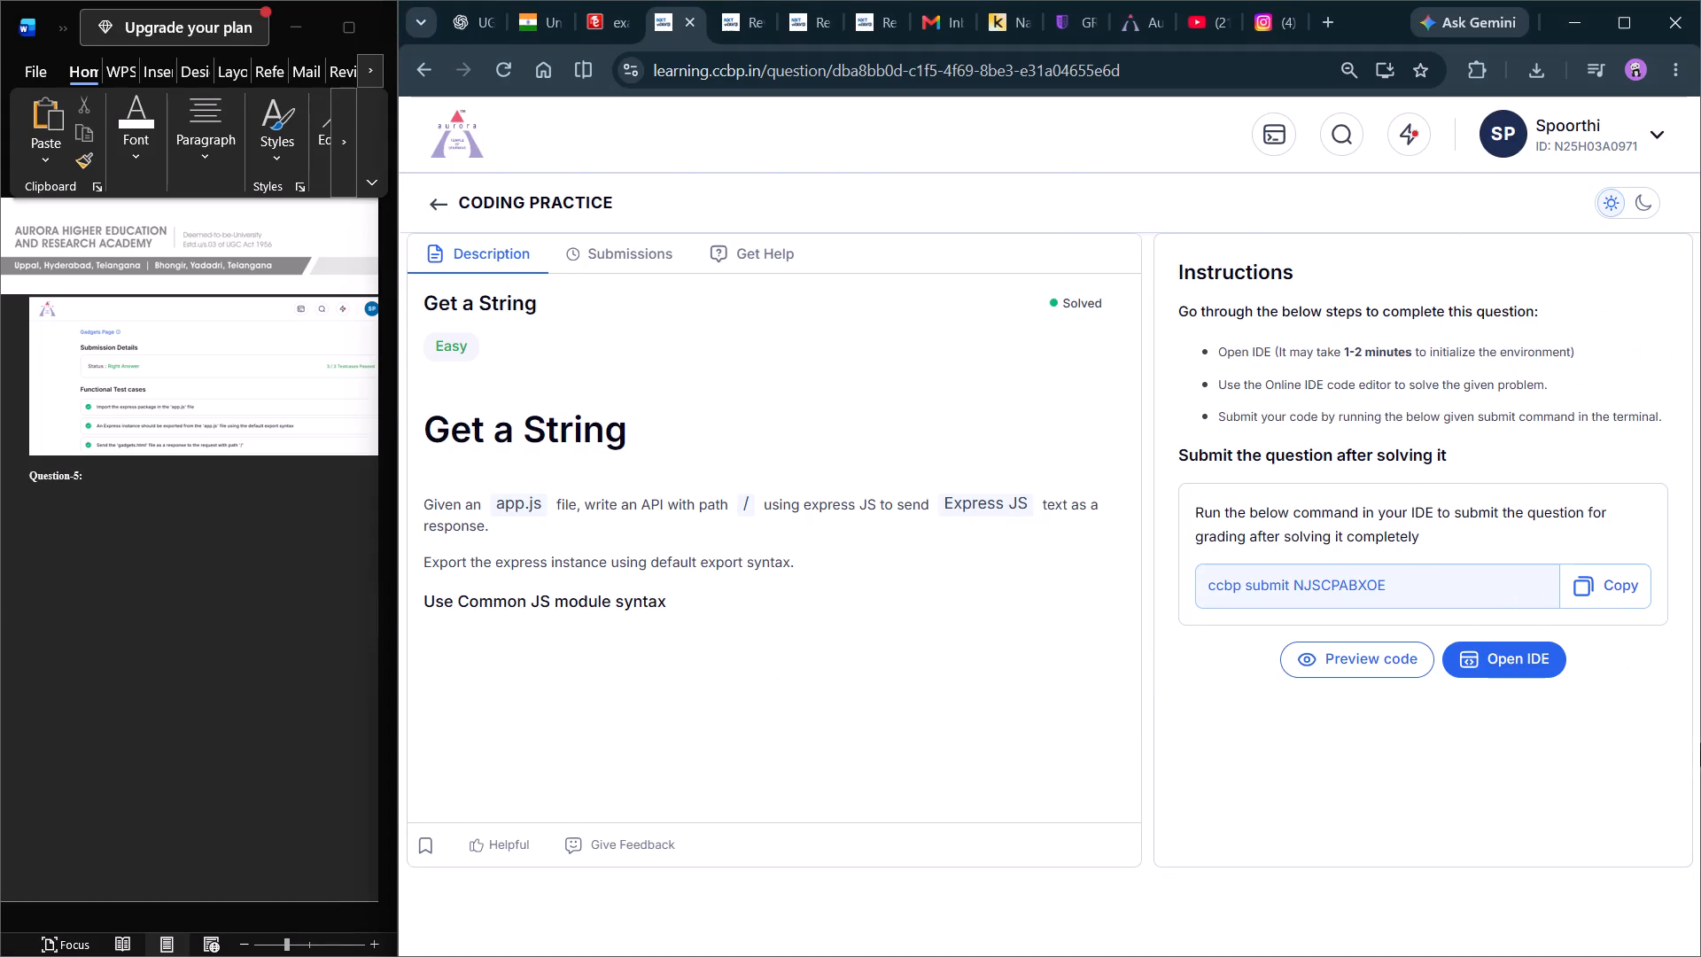
Paste the Get a String question screenshot below the "Question-5:" label and start a new line after it.
left_click(68, 579)
key("ctrl+v")
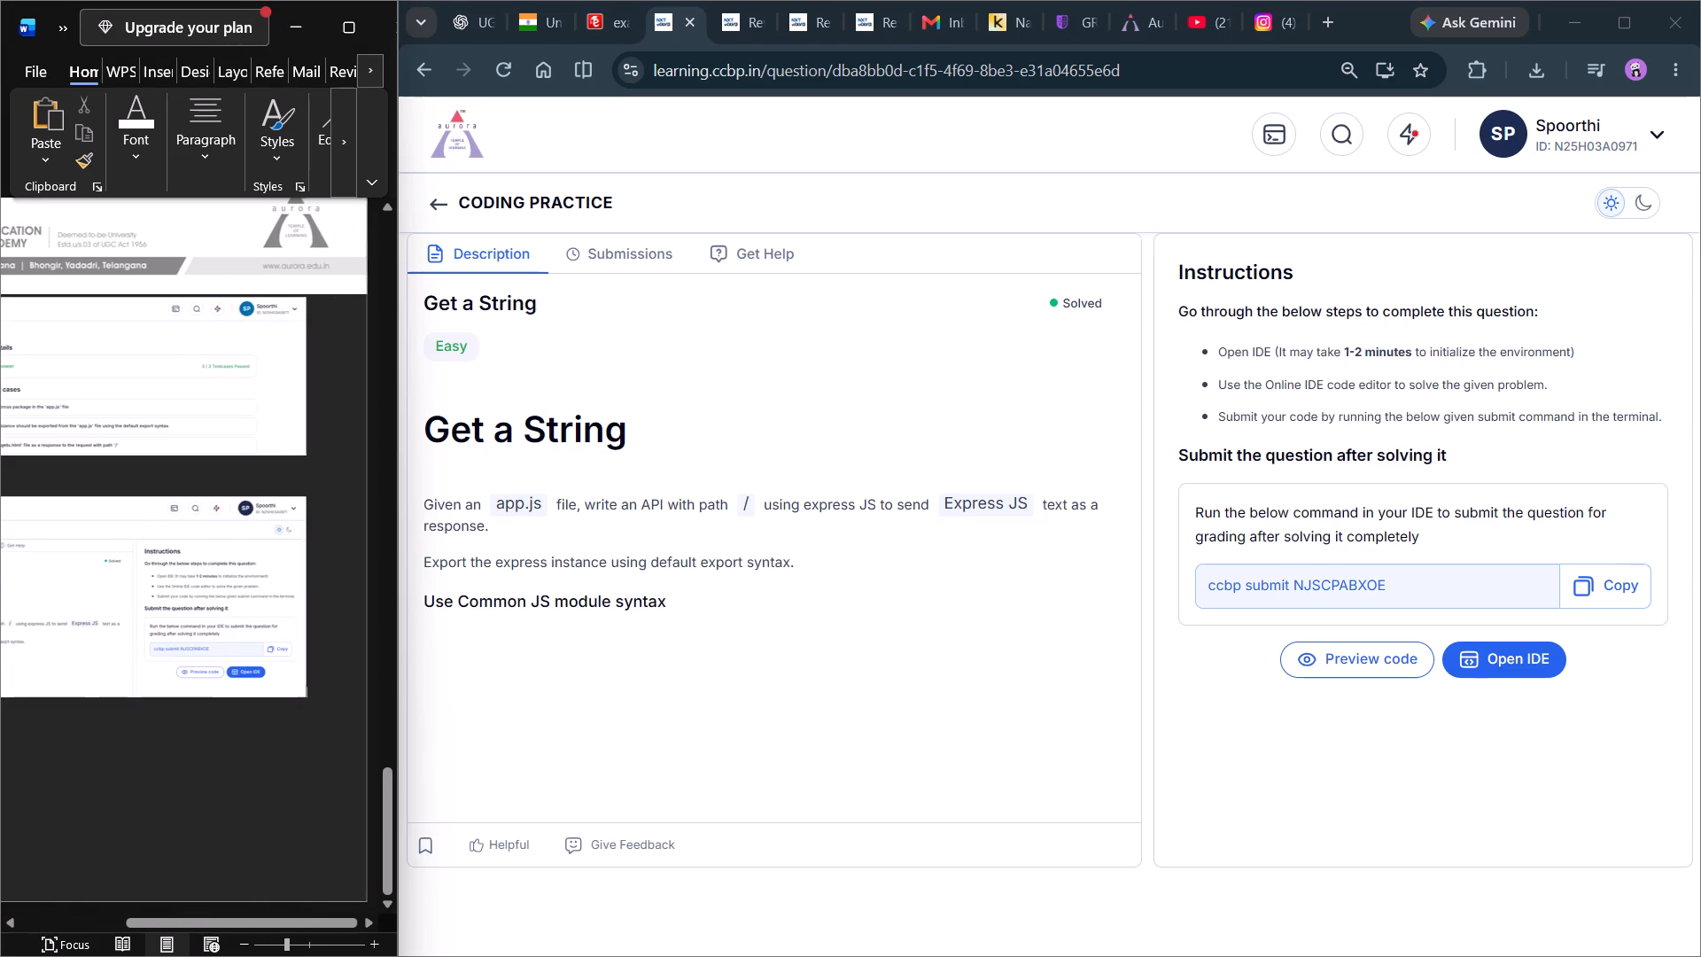
key("Return")
key("Return")
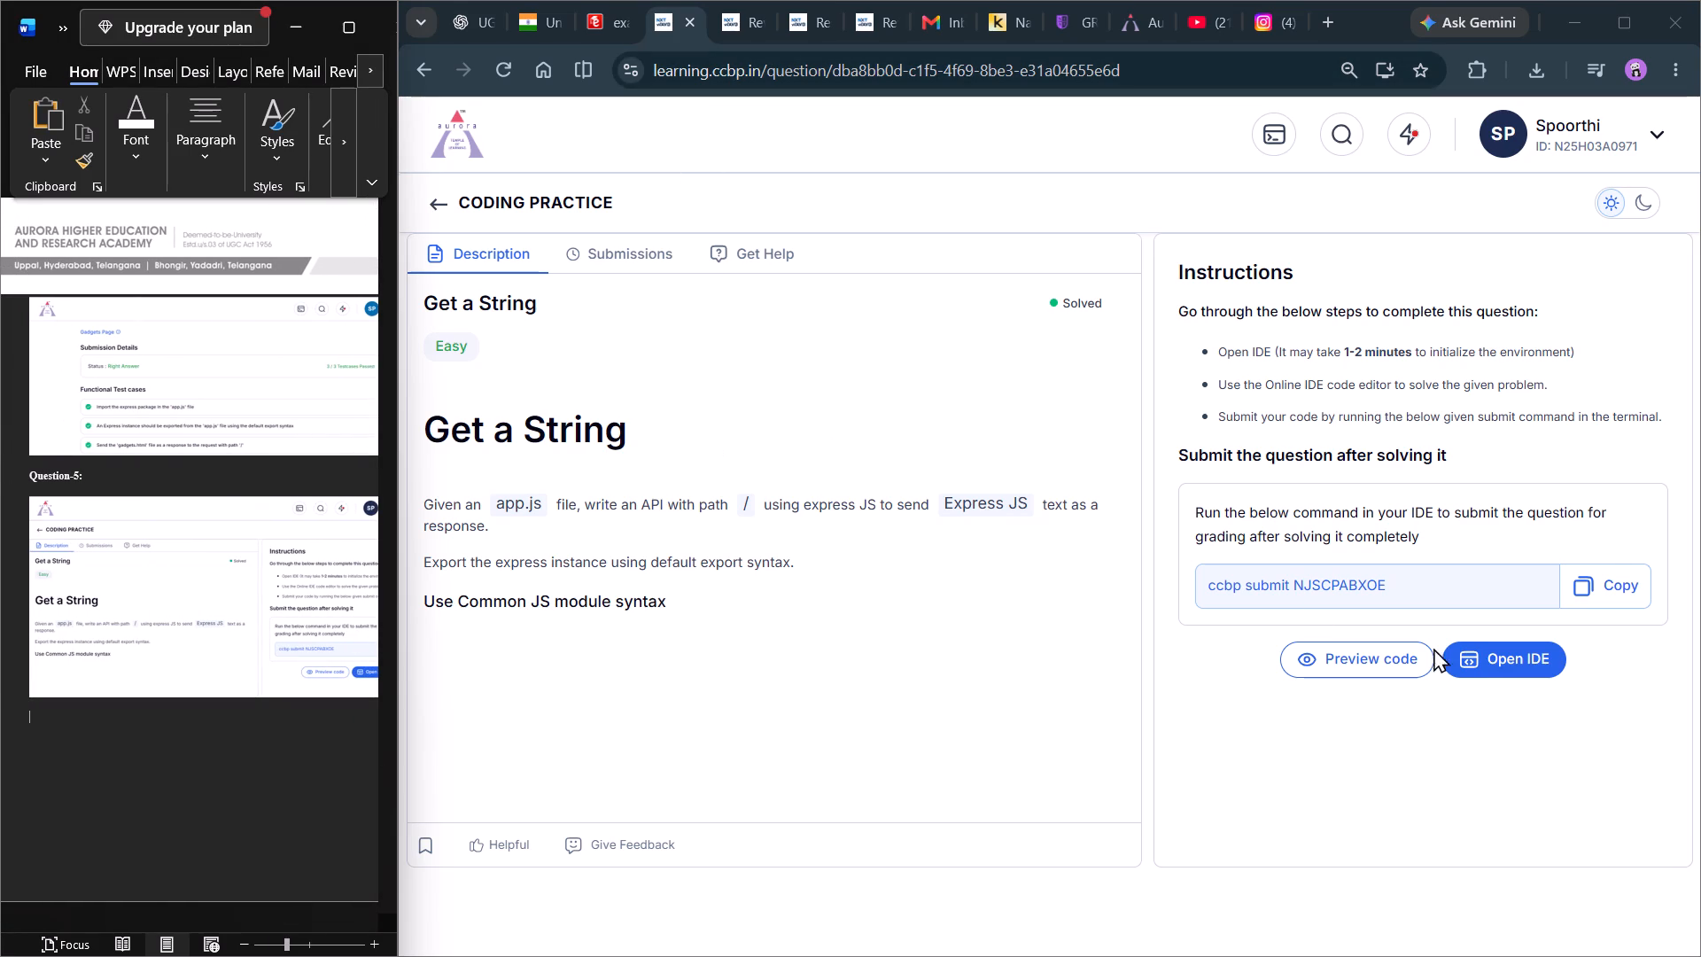
Open the code preview of the Get a String question and capture a screenshot of its app.js solution.
left_click(1387, 657)
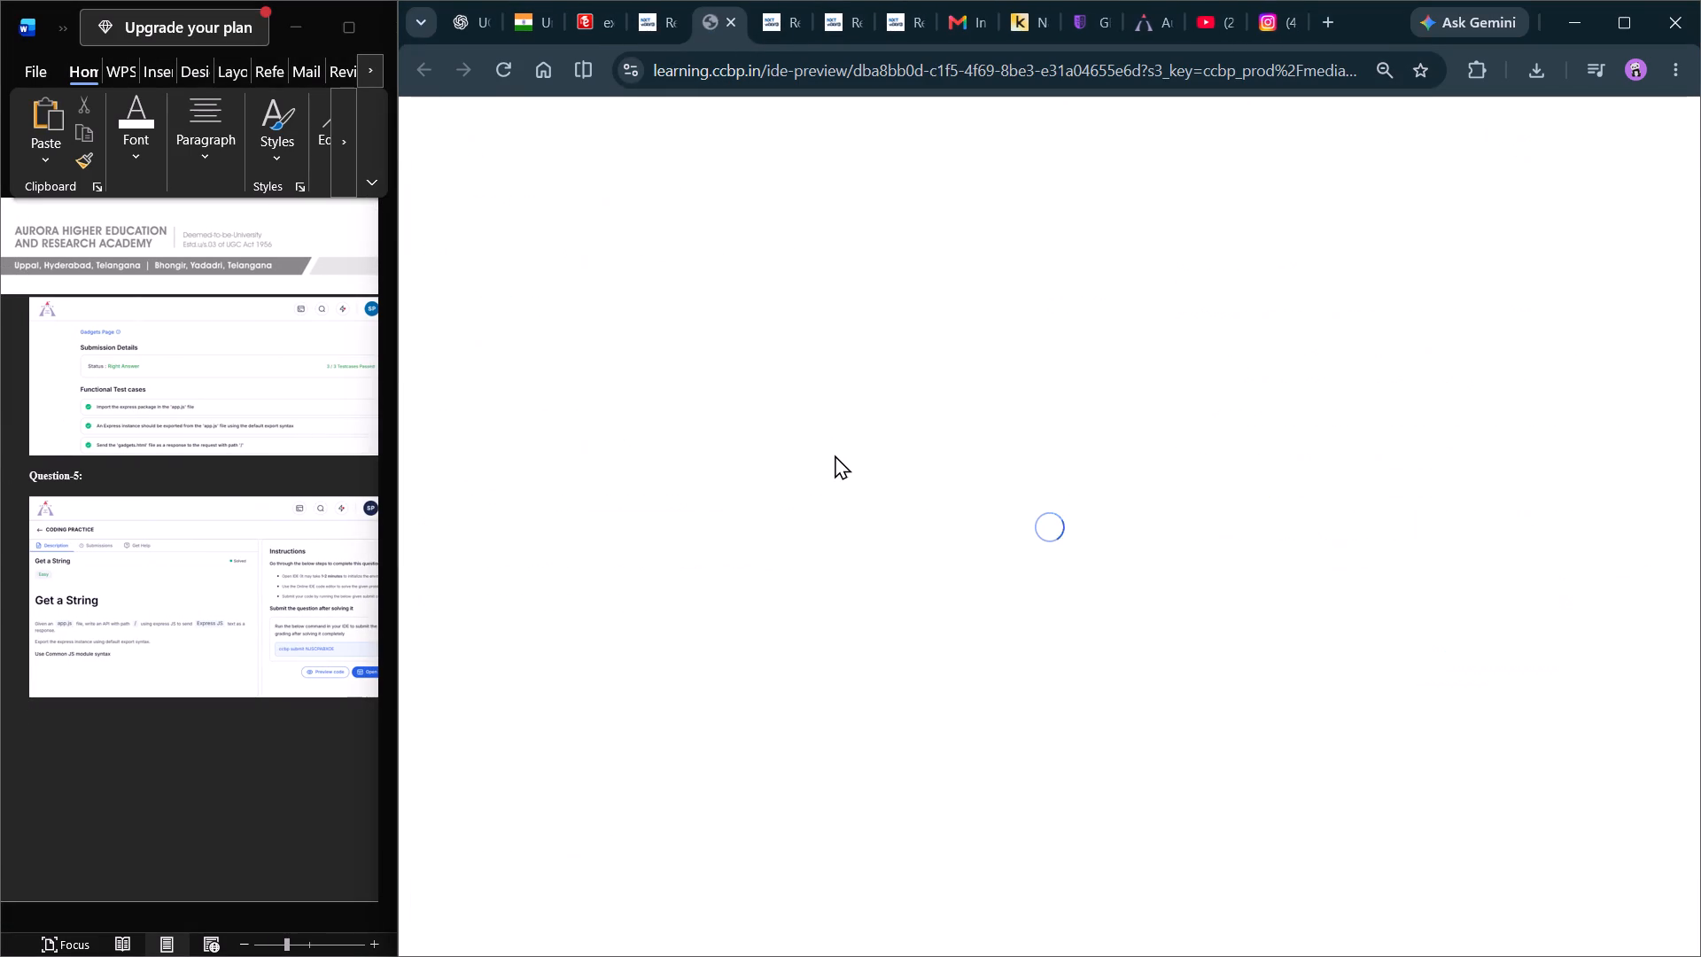
key("Print")
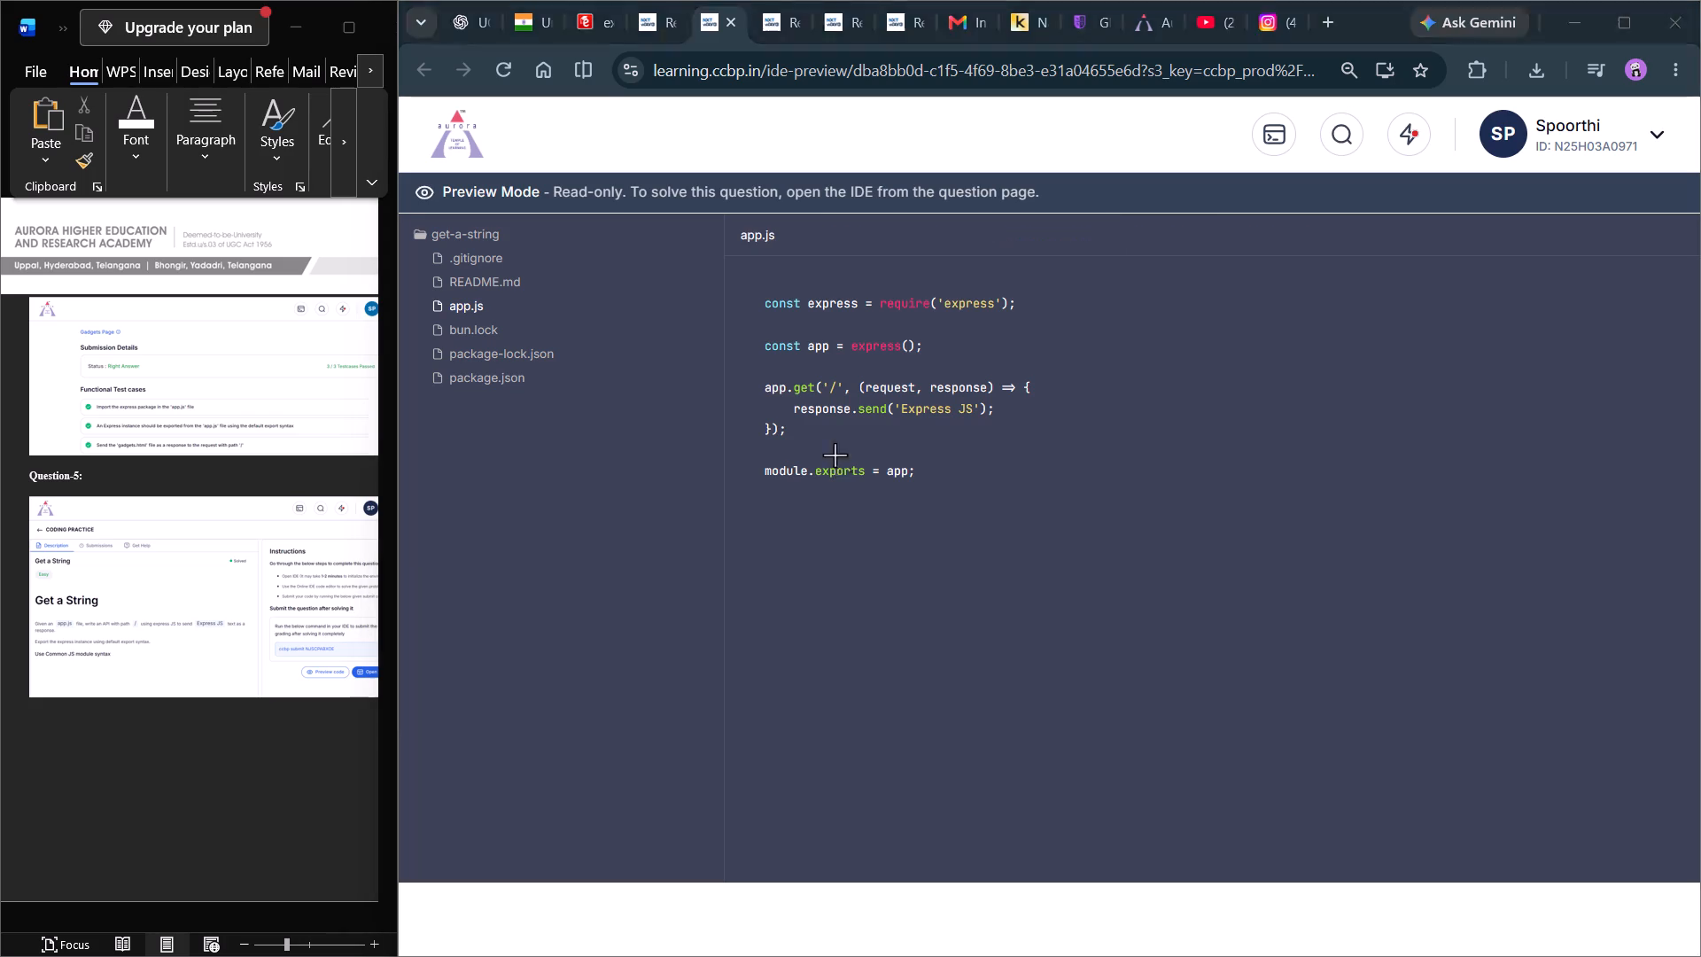
left_click_drag(405, 103, 1700, 557)
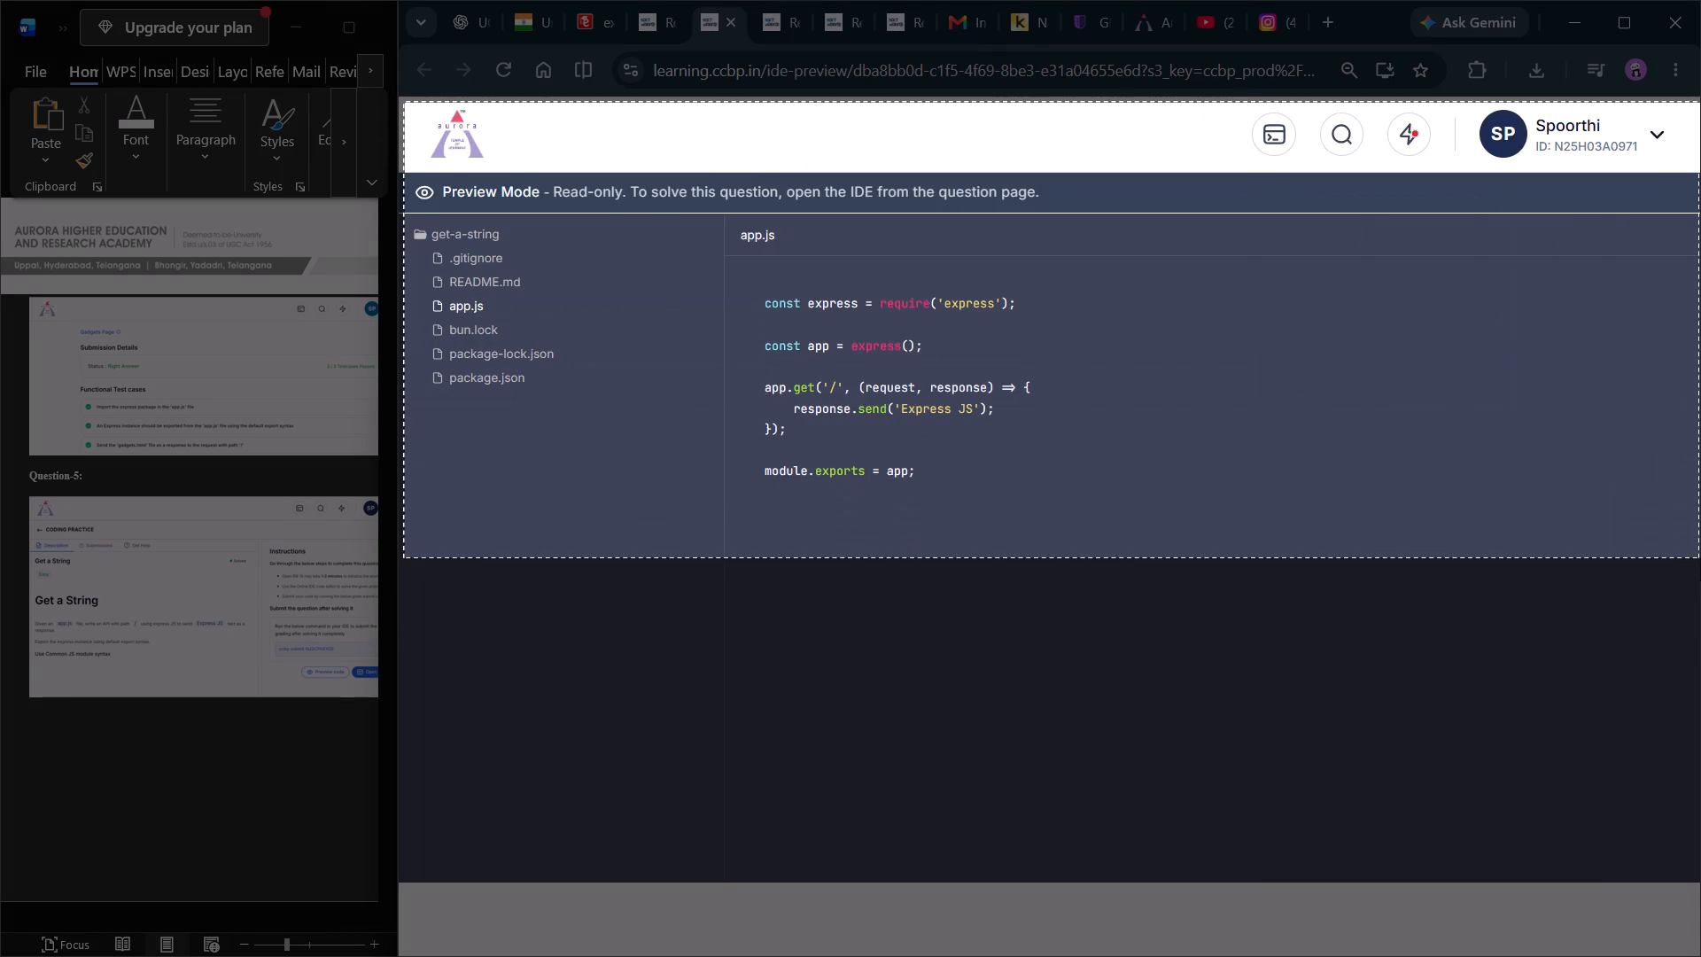
left_click_drag(1700, 557, 1699, 569)
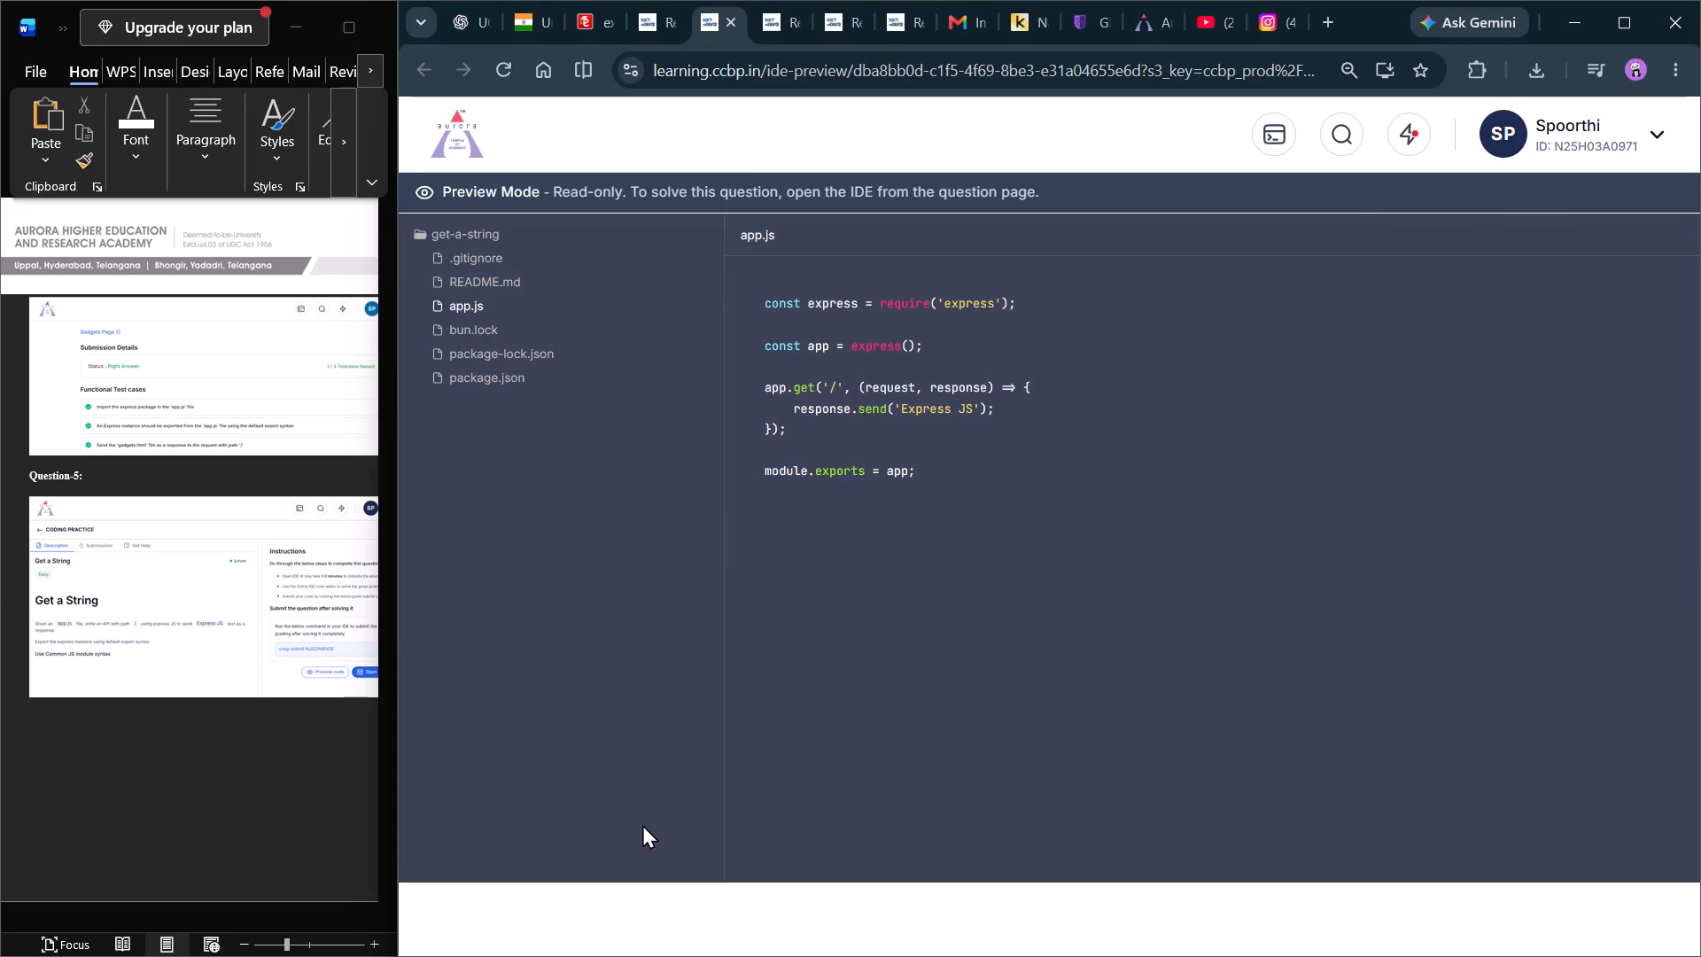
Paste the app.js solution screenshot into the Word report after the Get a String question screenshot.
left_click(299, 776)
key("ctrl+v")
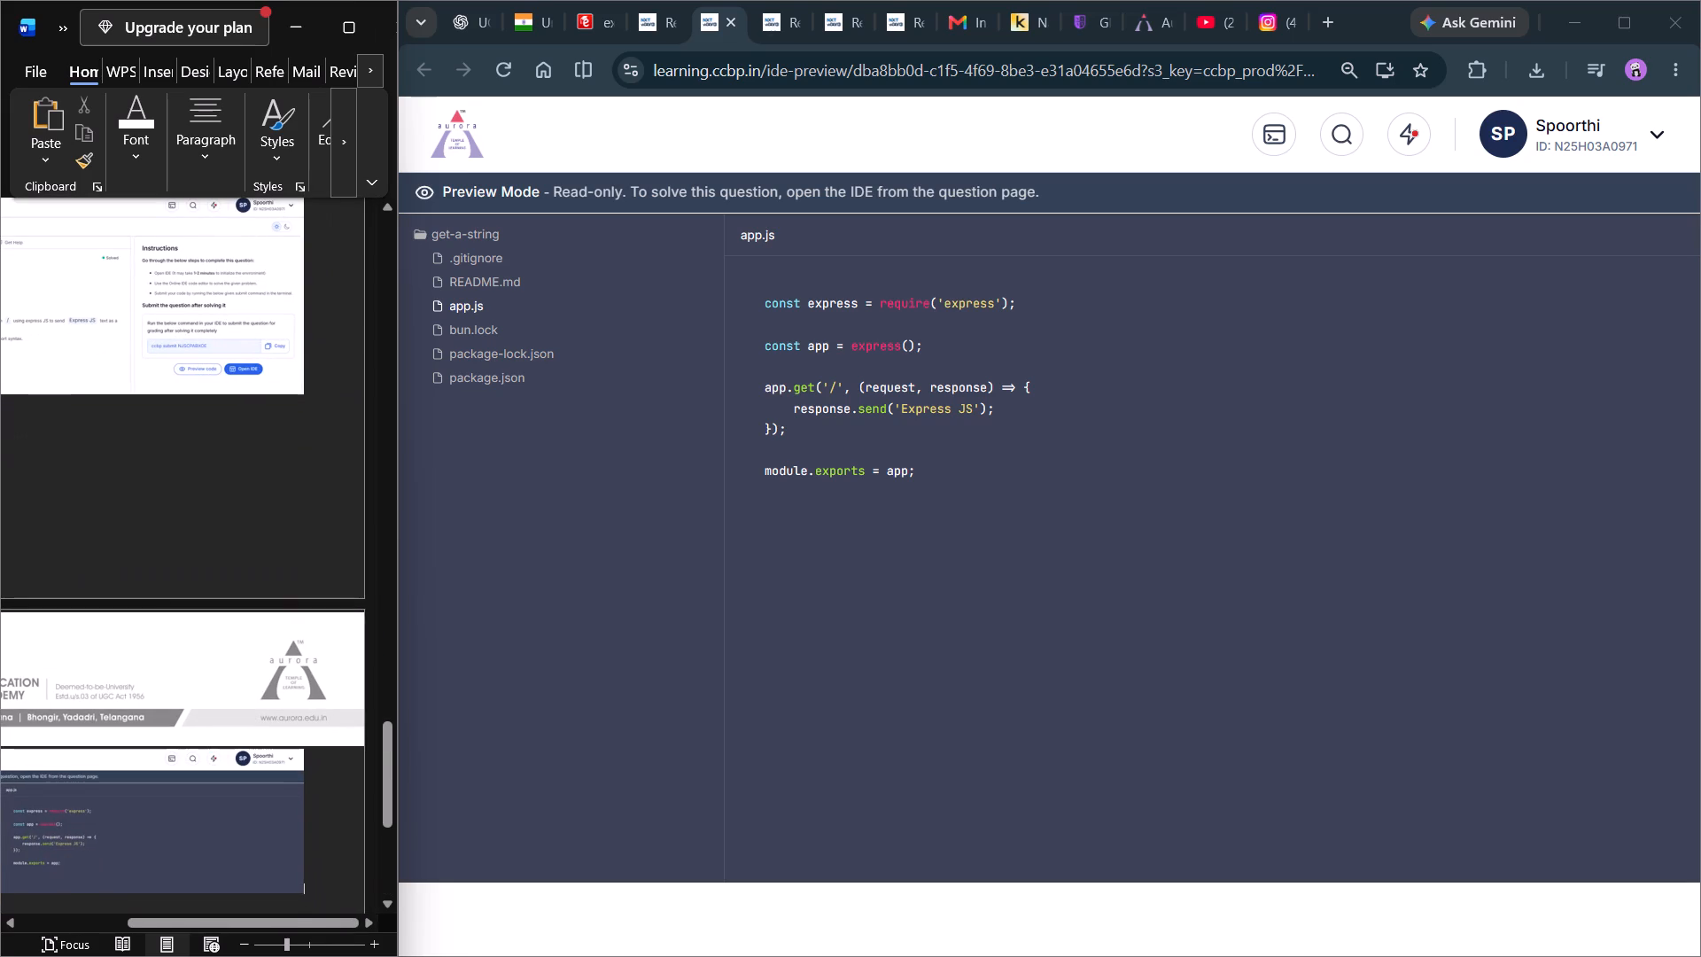
scroll(299, 776, "down", 1)
Crop the empty bottom strip off the pasted app.js screenshot so it fits beneath the question screenshot on the same page.
left_click(299, 776)
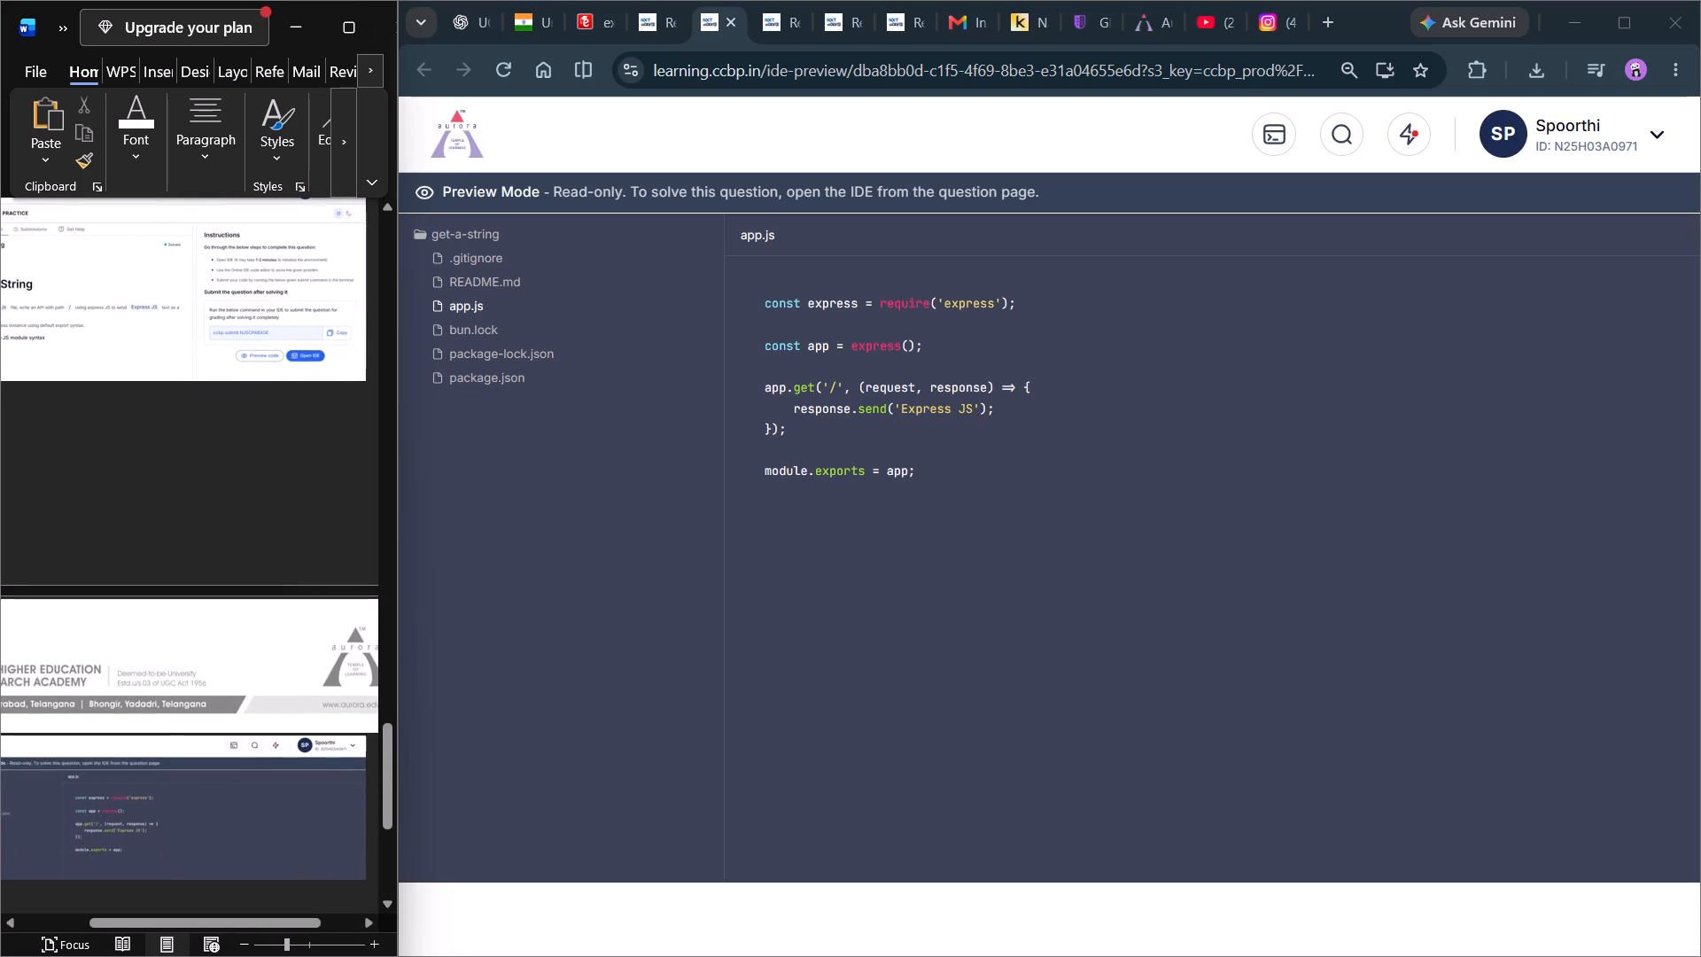
right_click(299, 776)
left_click(370, 837)
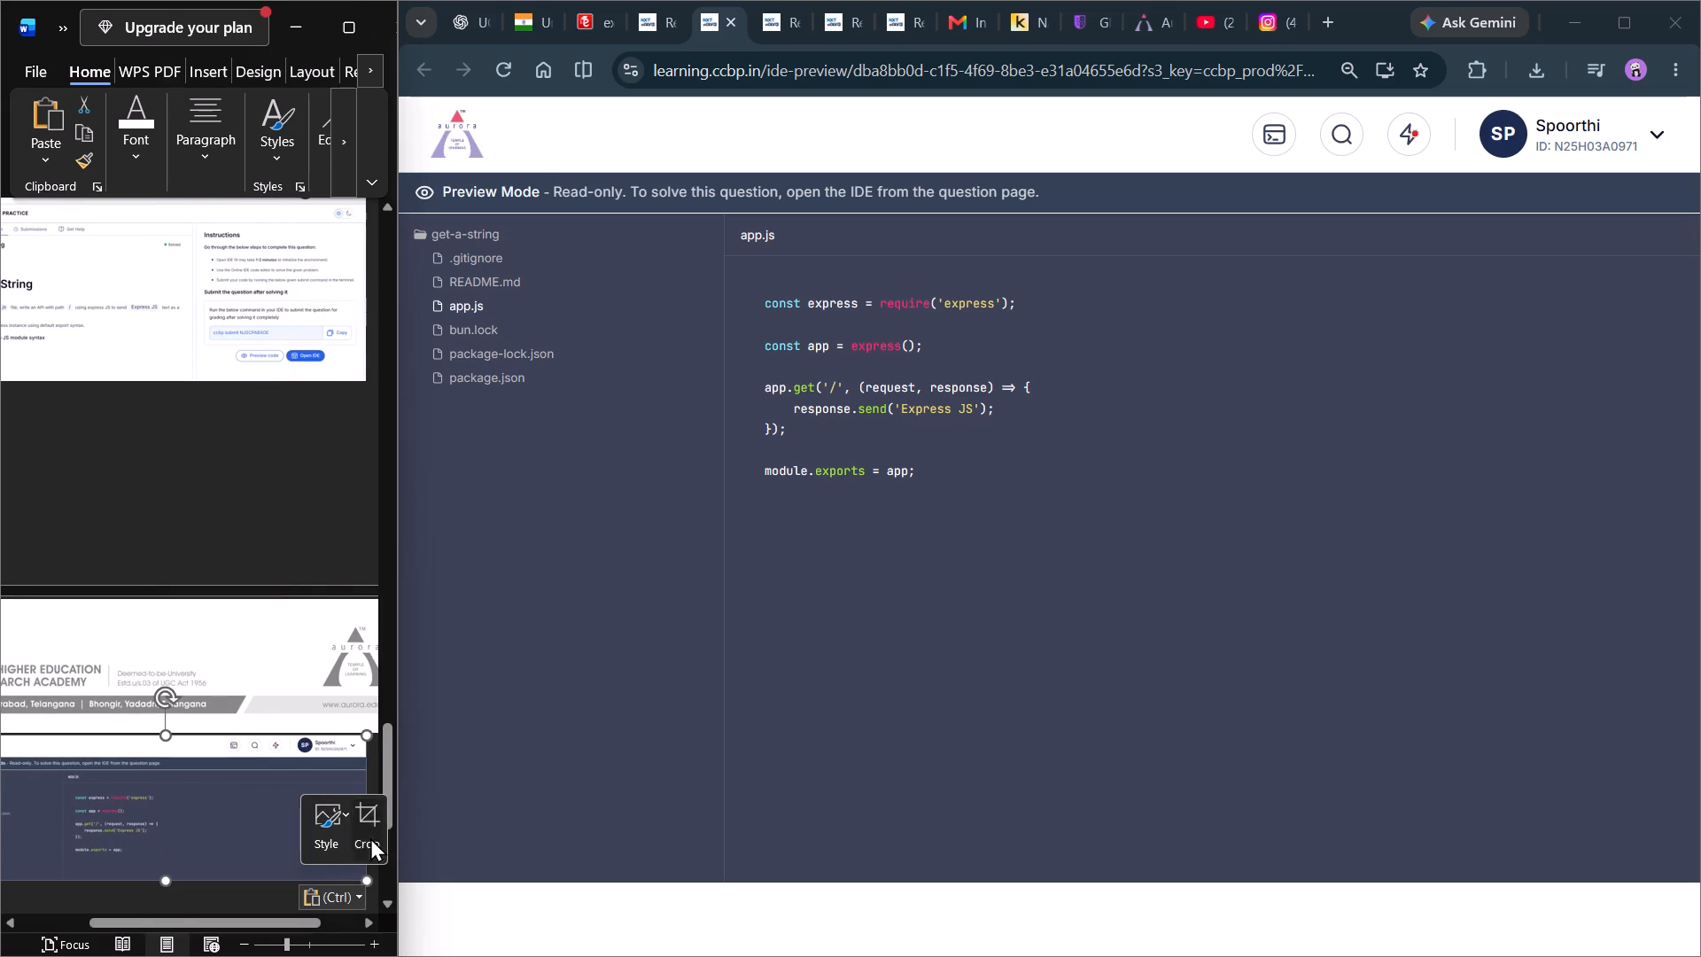
left_click_drag(163, 875, 161, 867)
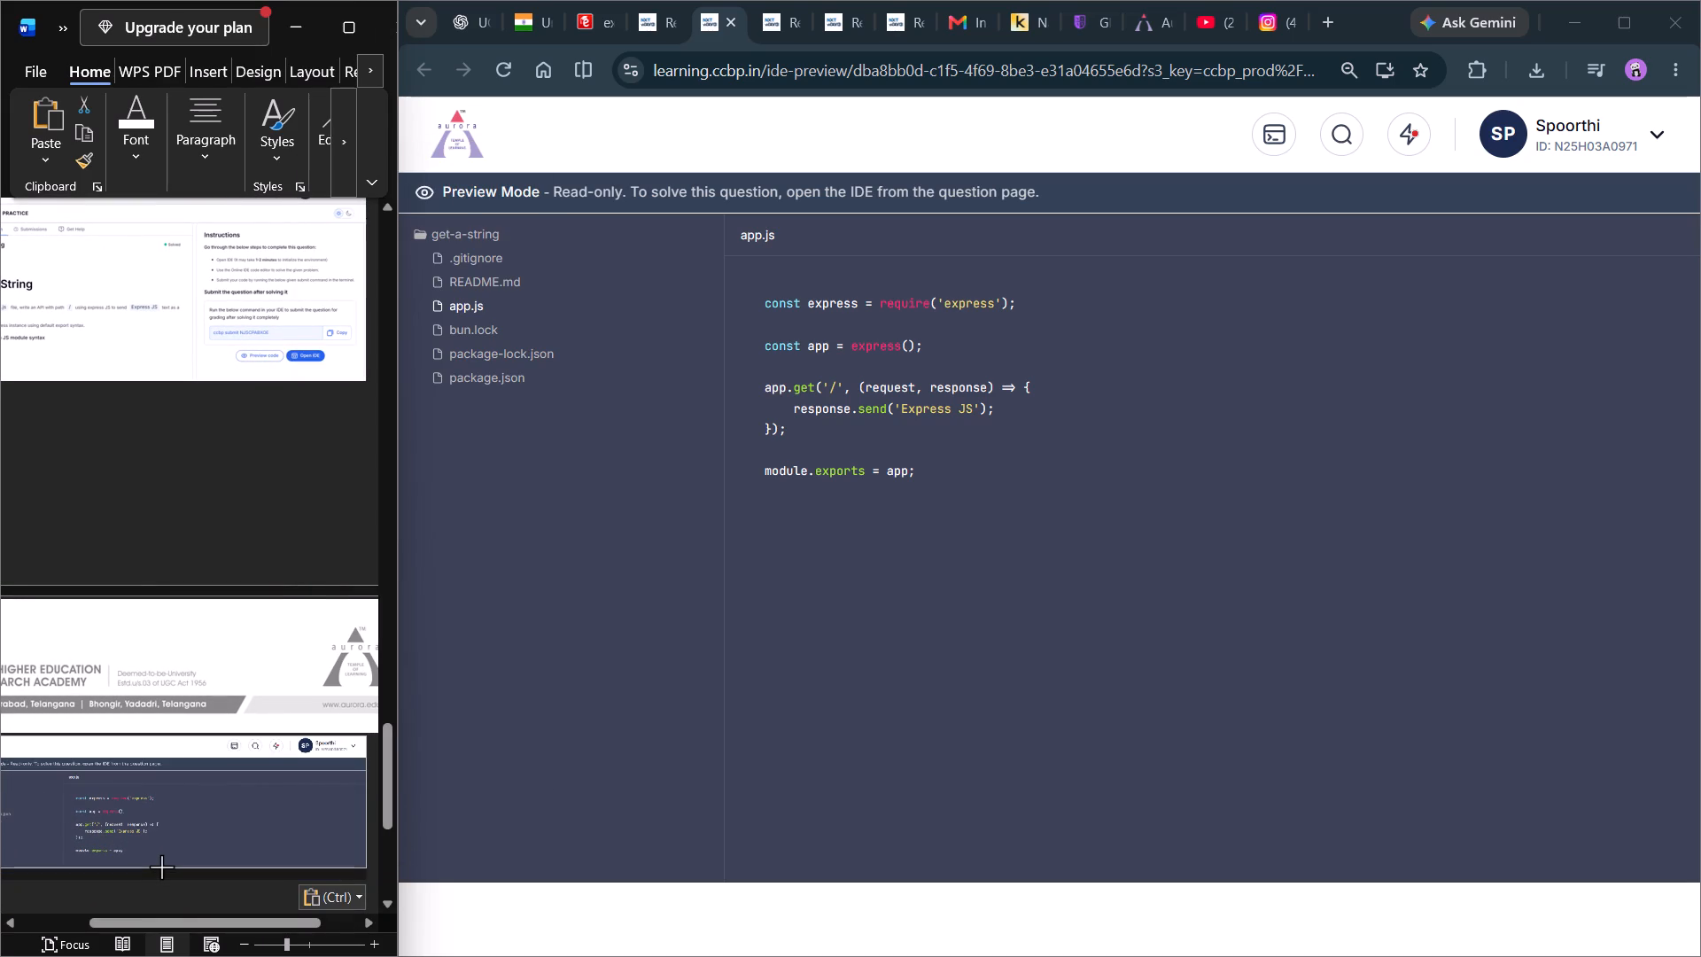
left_click_drag(161, 867, 160, 862)
left_click(160, 862)
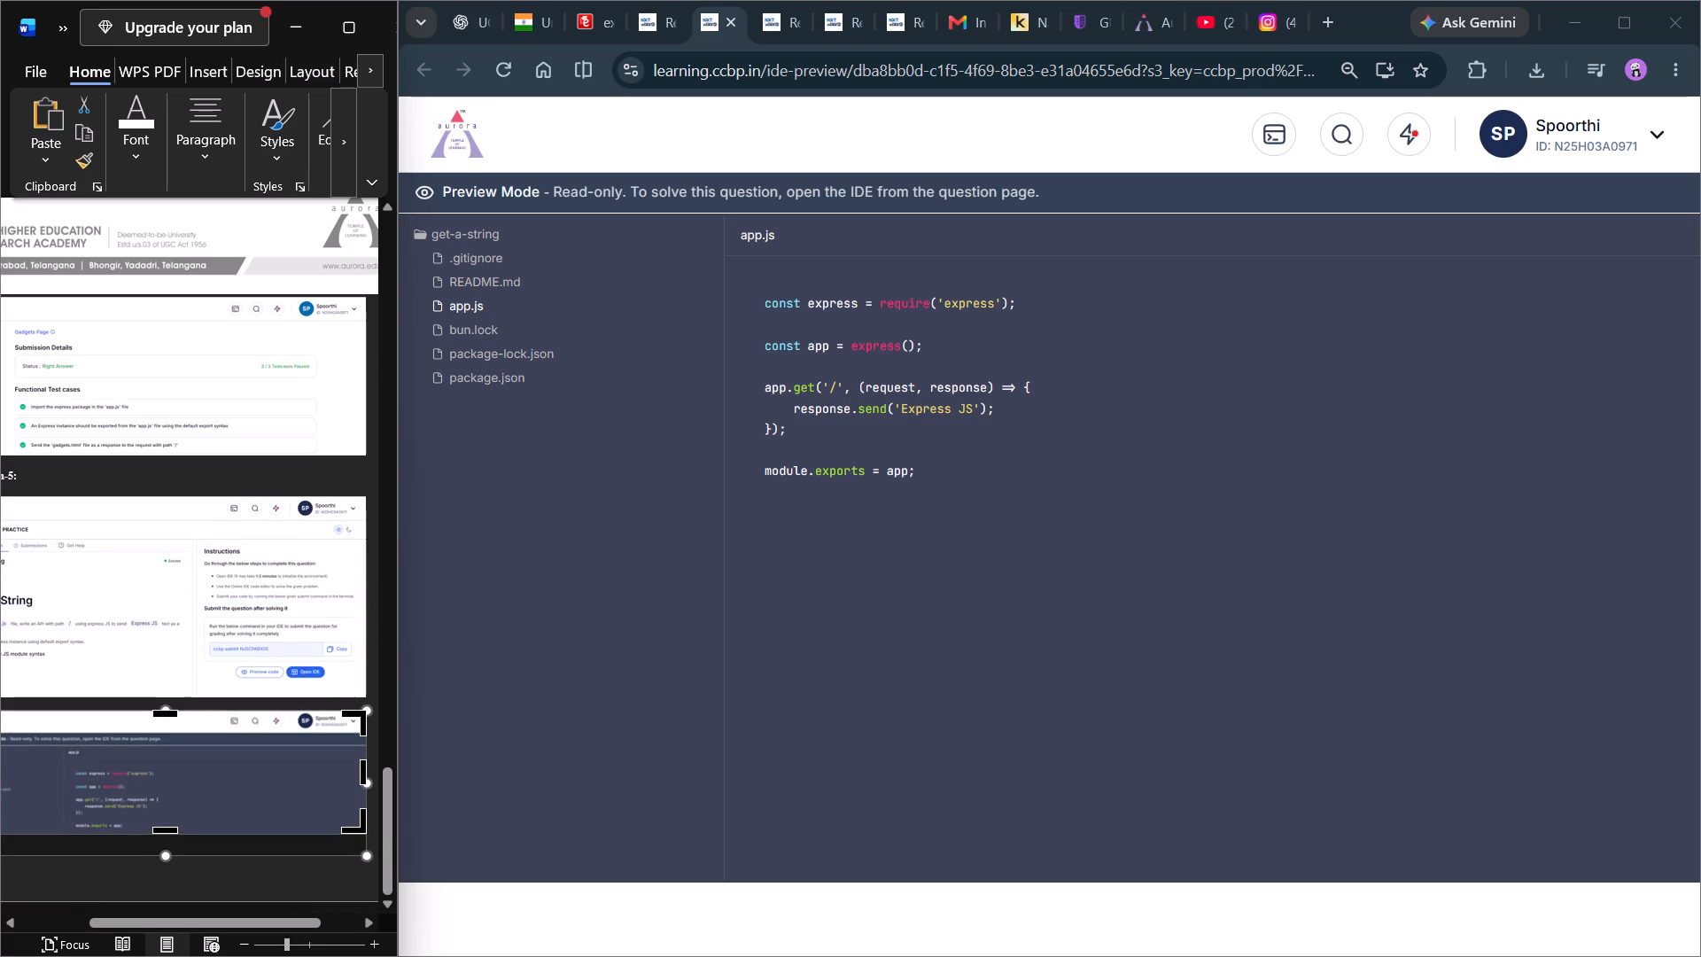
left_click(210, 894)
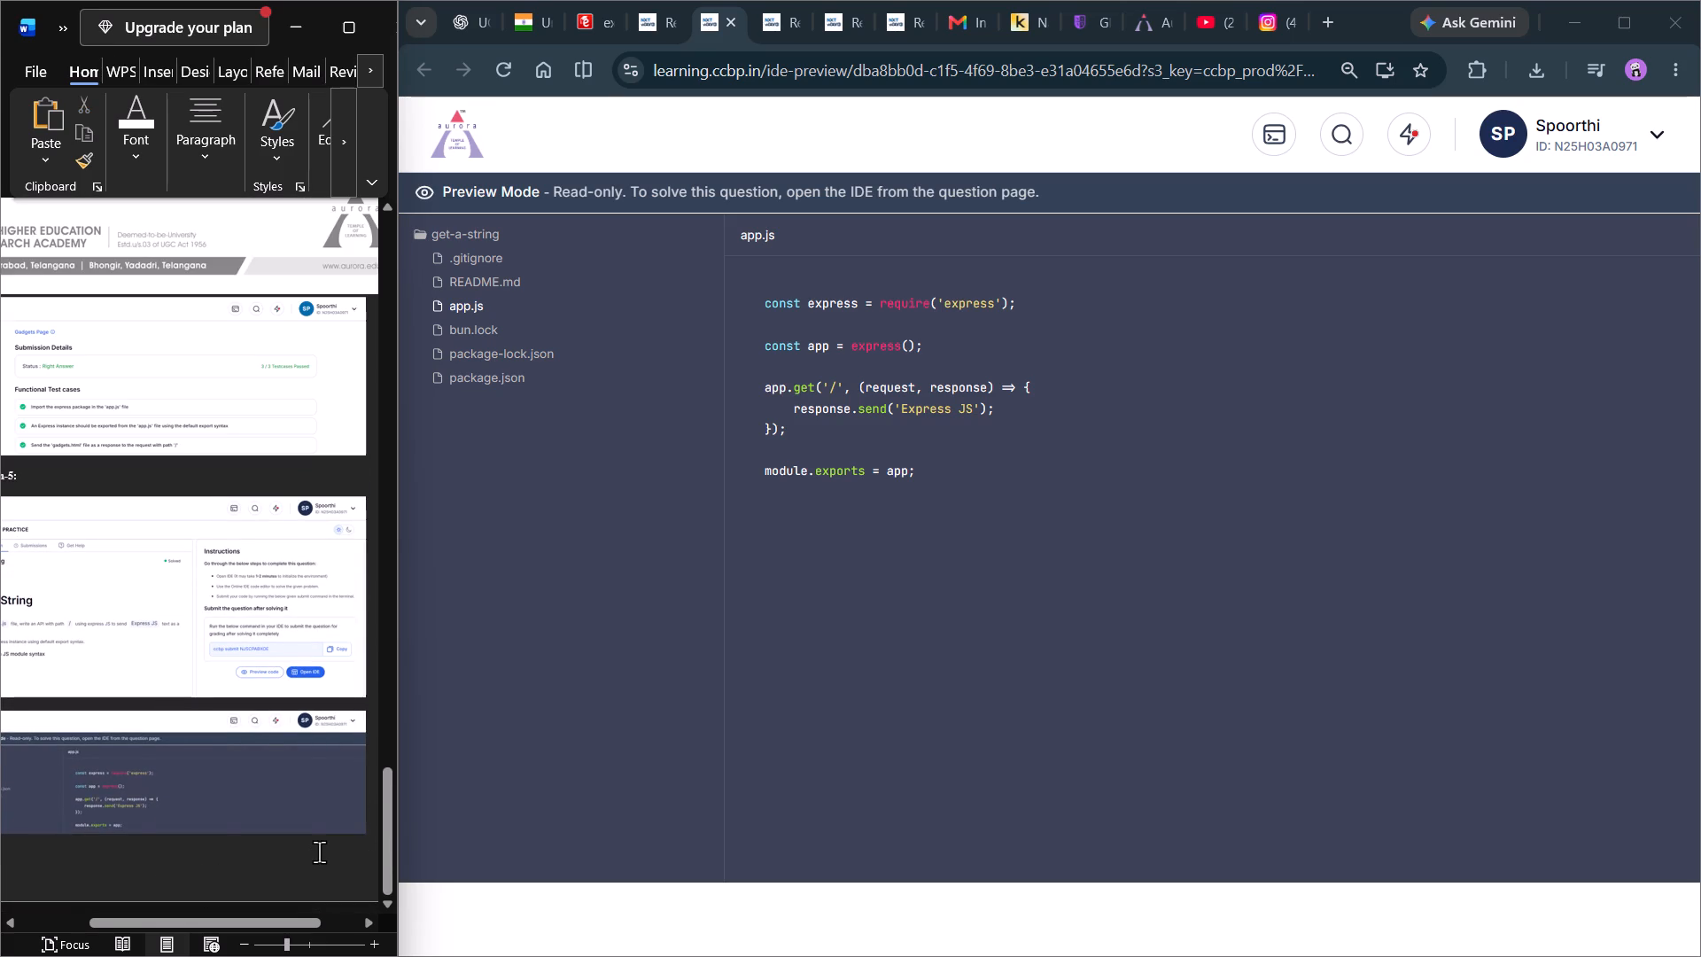
Add two new lines after the cropped app.js screenshot to continue on the following page.
scroll(319, 852, "left", 1)
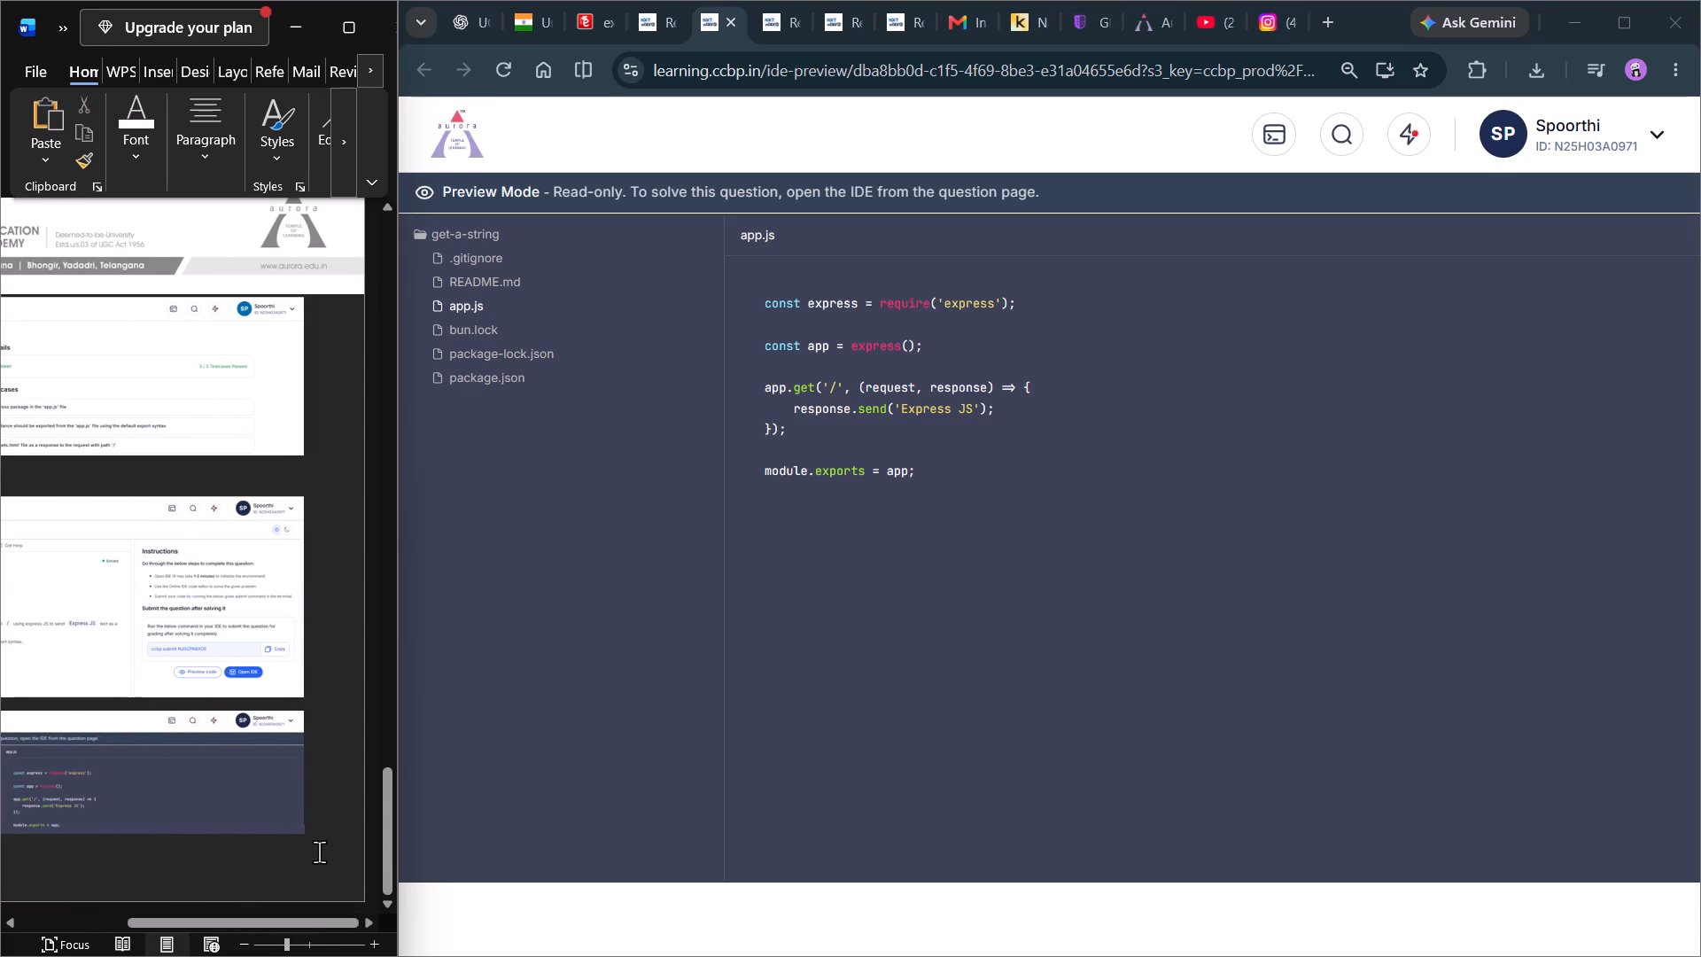
key("Return")
key("Return")
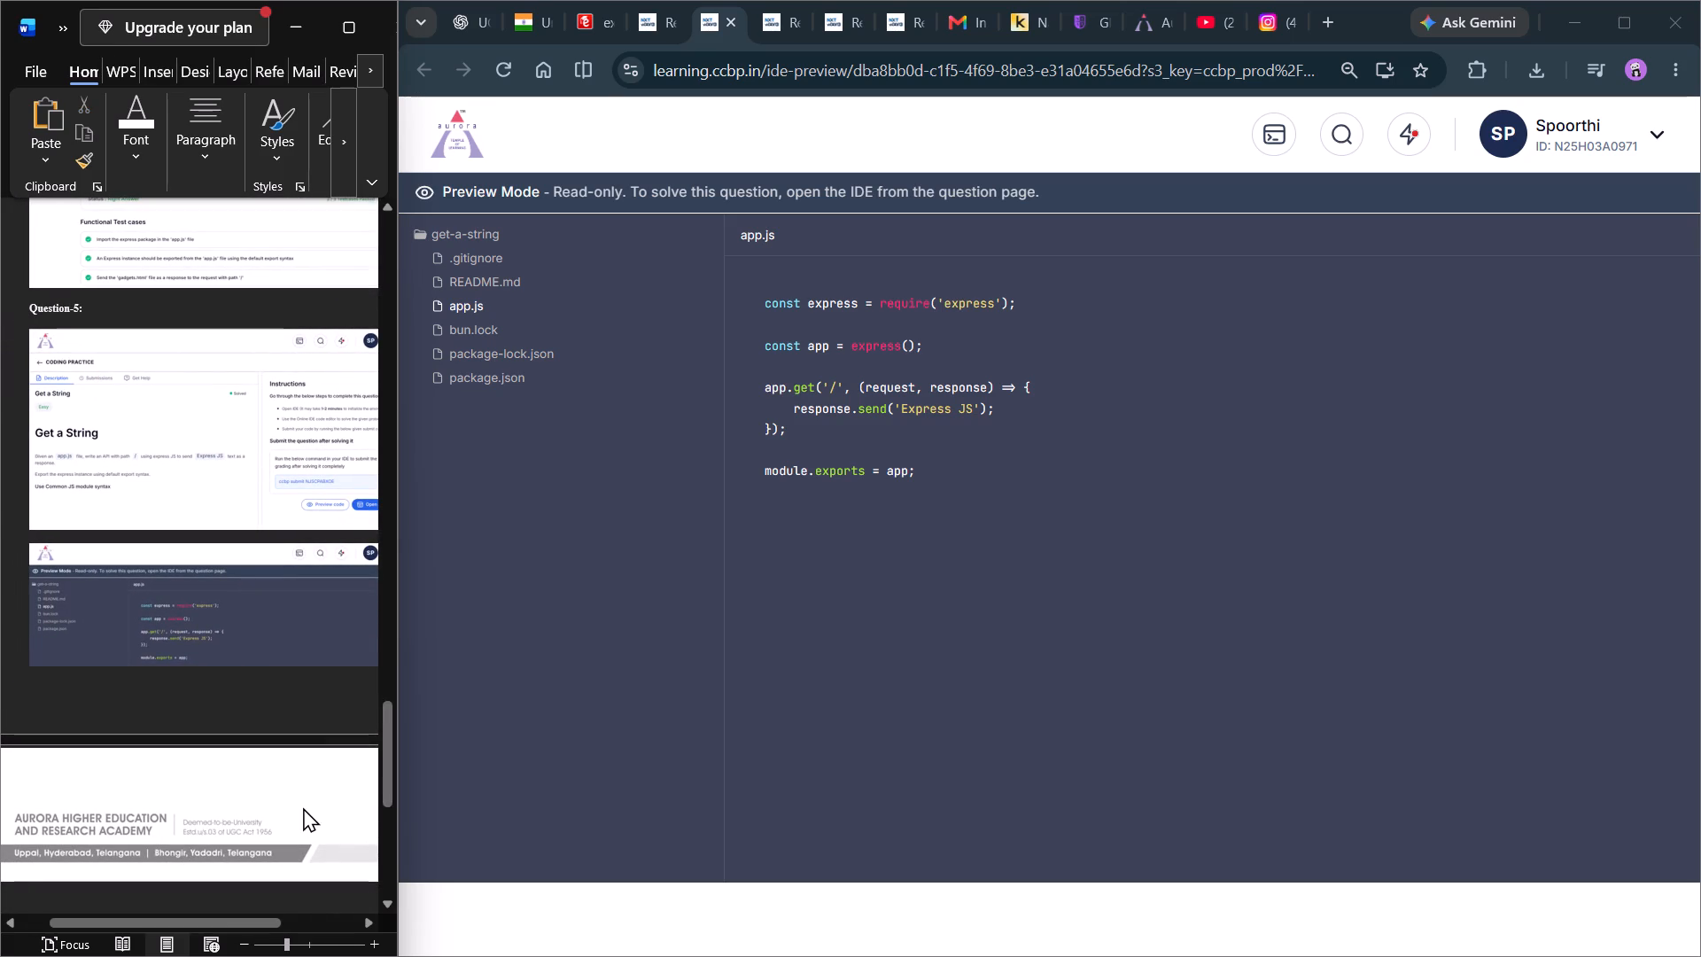
scroll(303, 807, "down", 4)
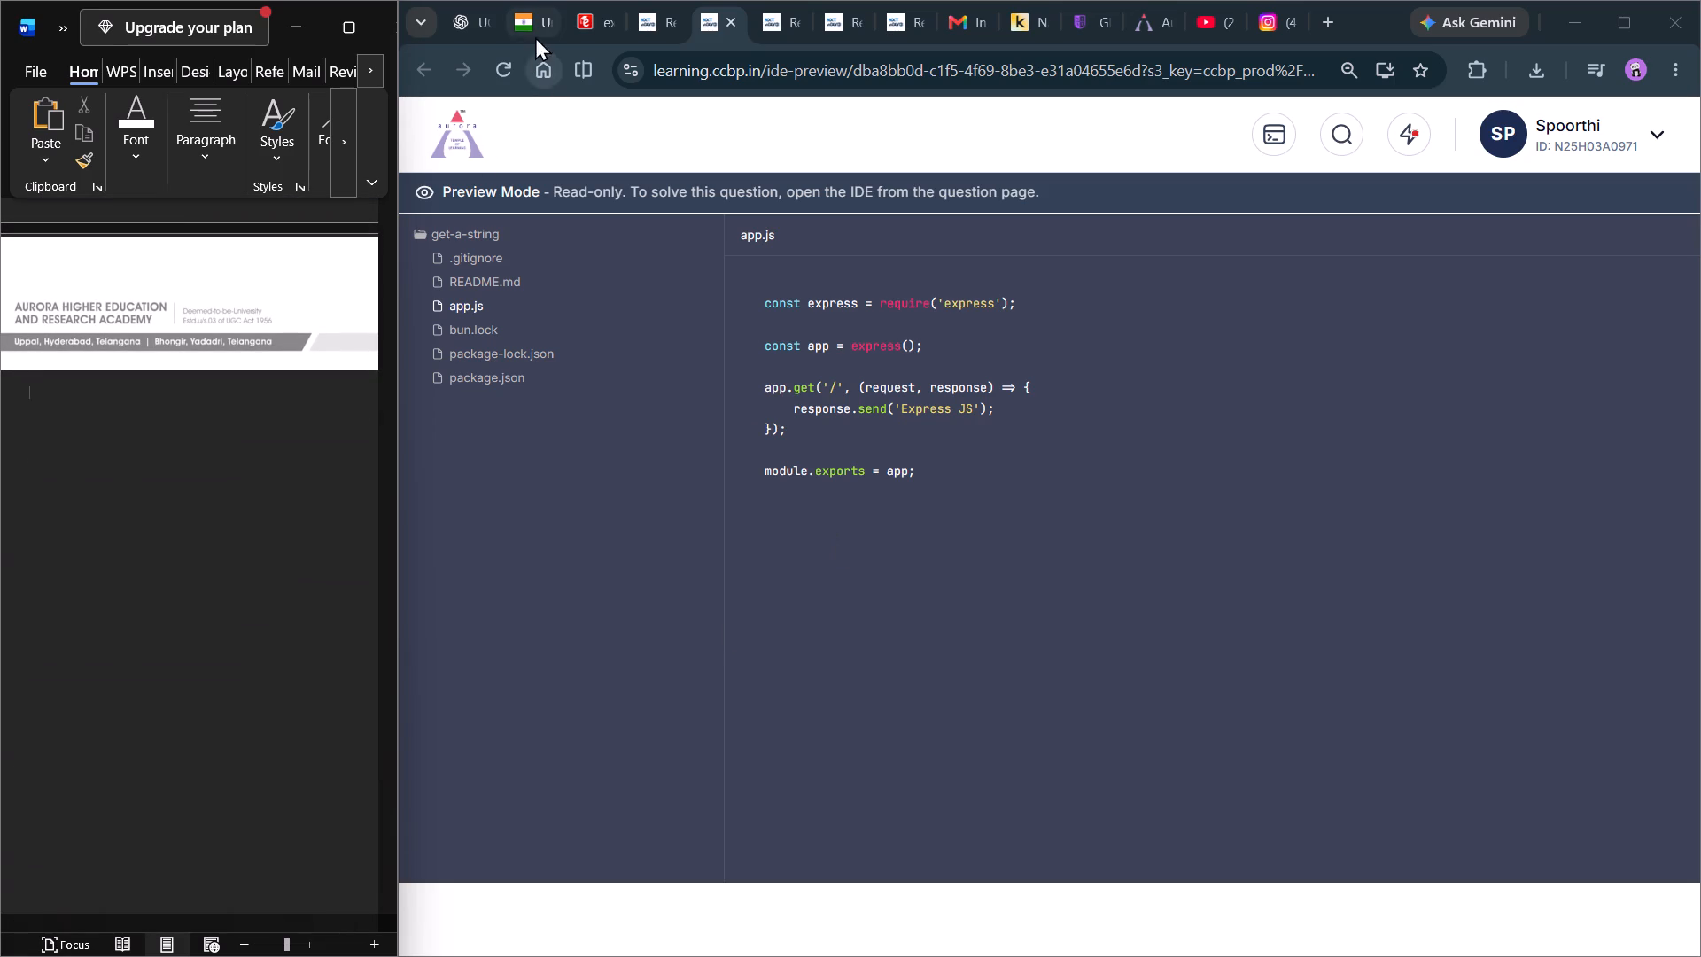
Open the Right Answer submission of the Get a String question and capture its submission details and functional test cases.
left_click(663, 27)
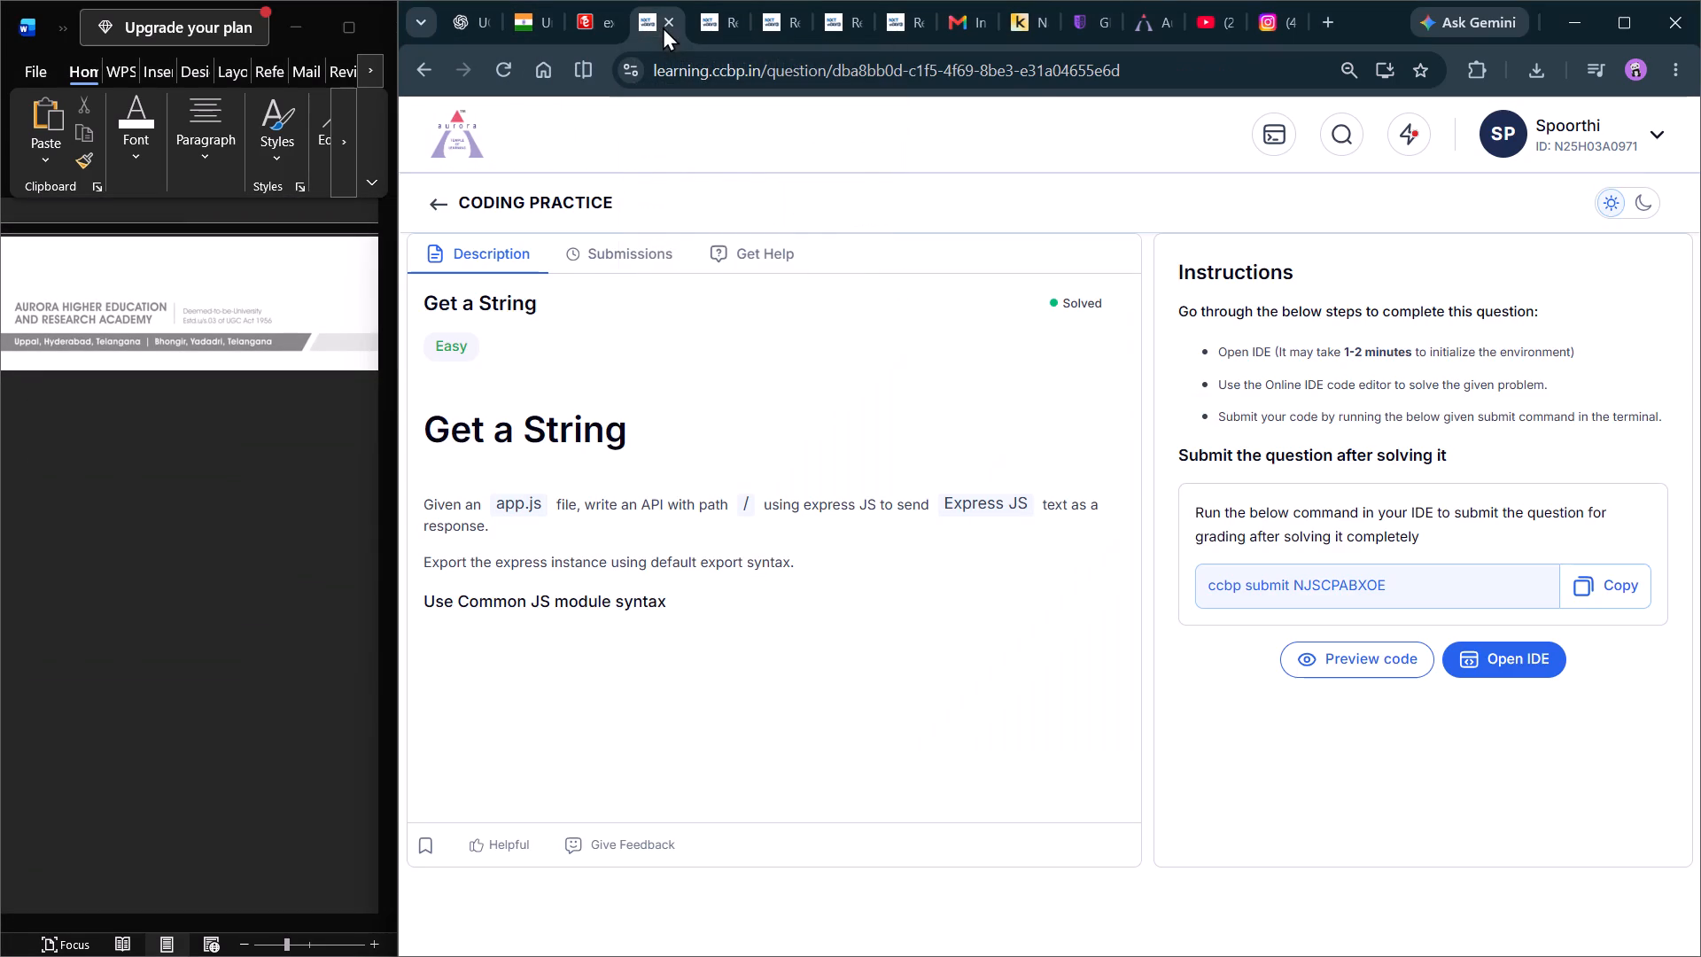
left_click(621, 233)
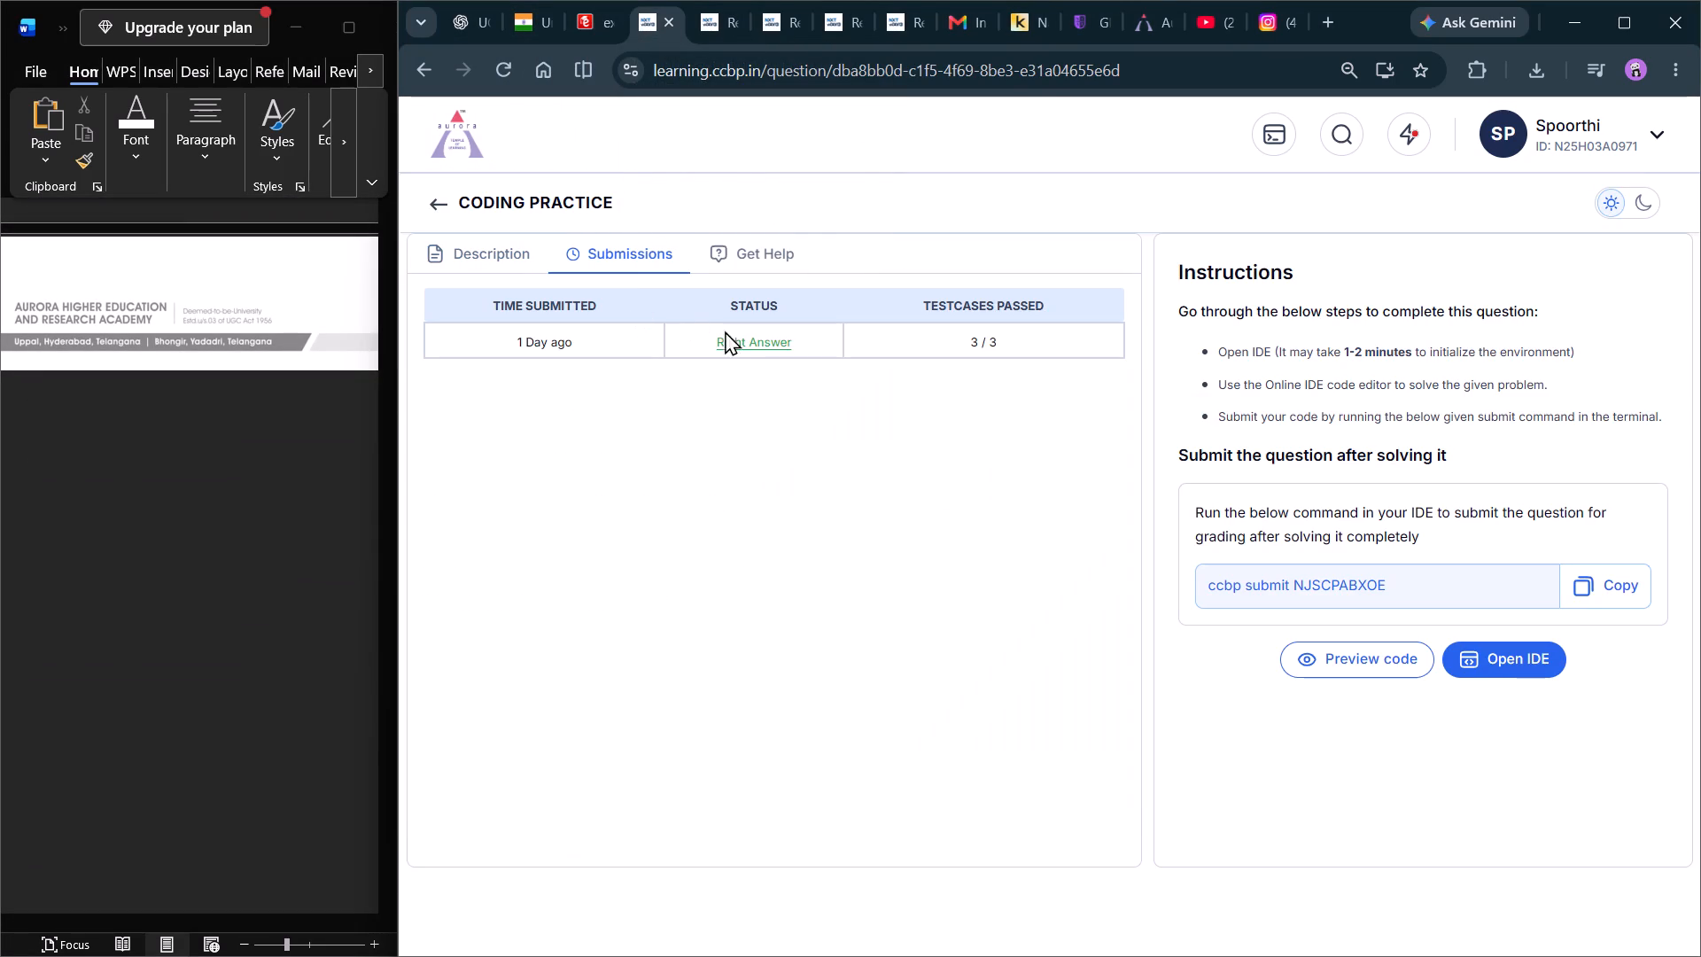
left_click(735, 345)
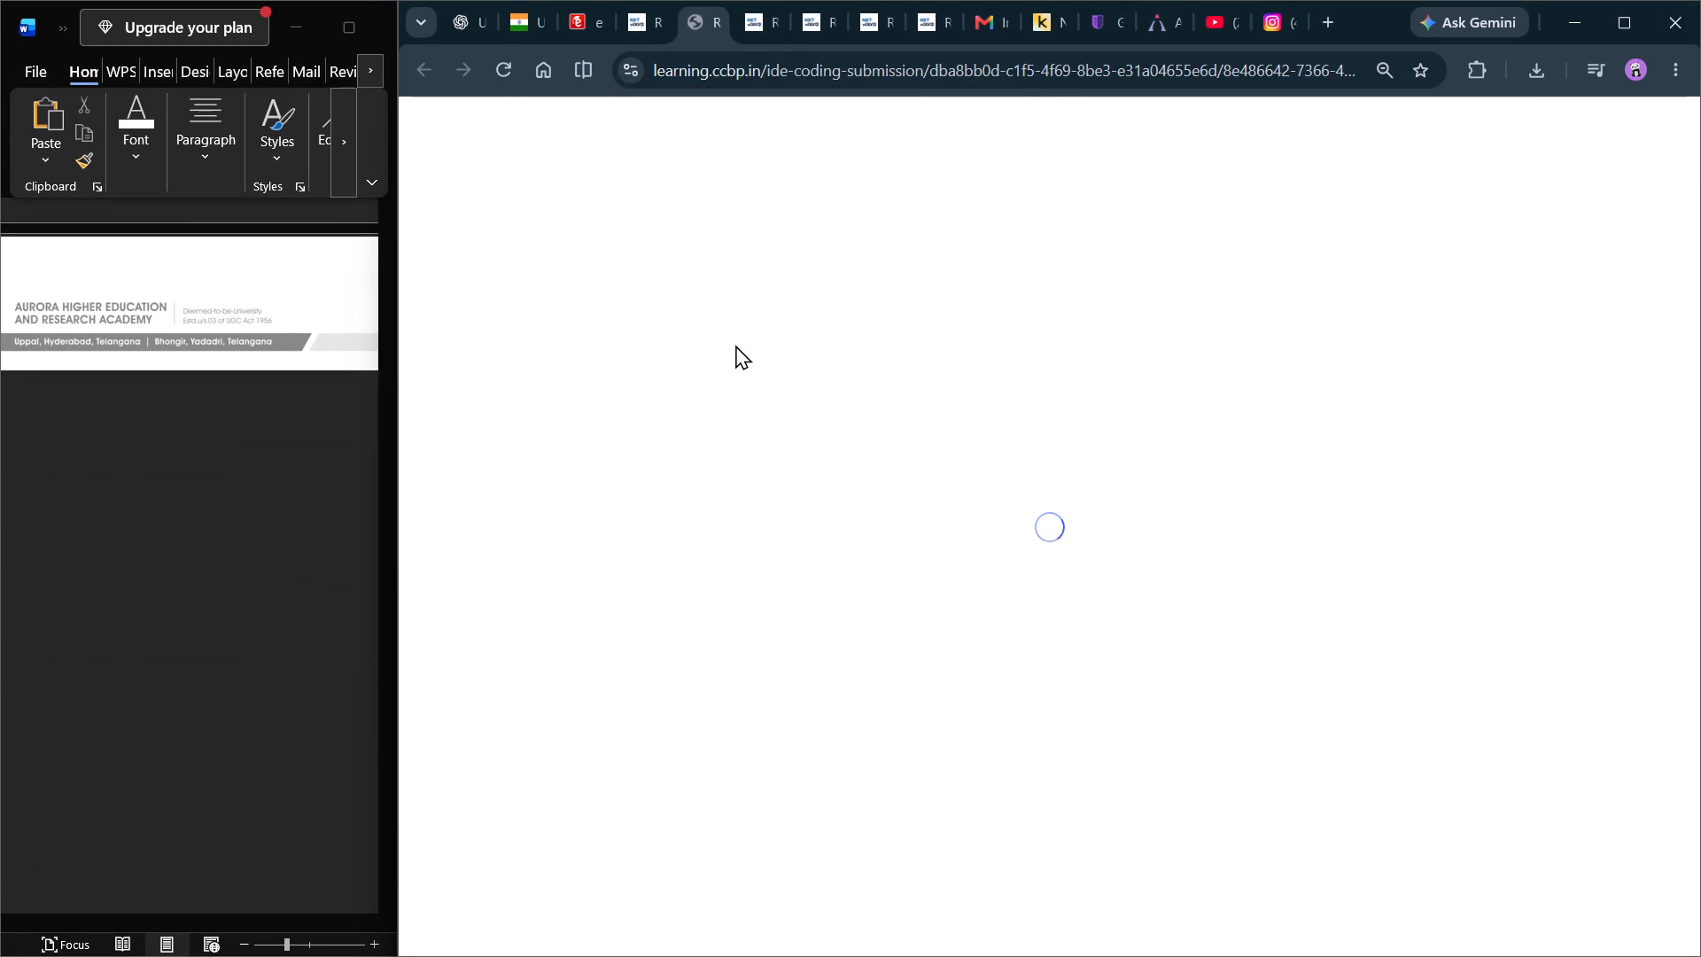
key("Print")
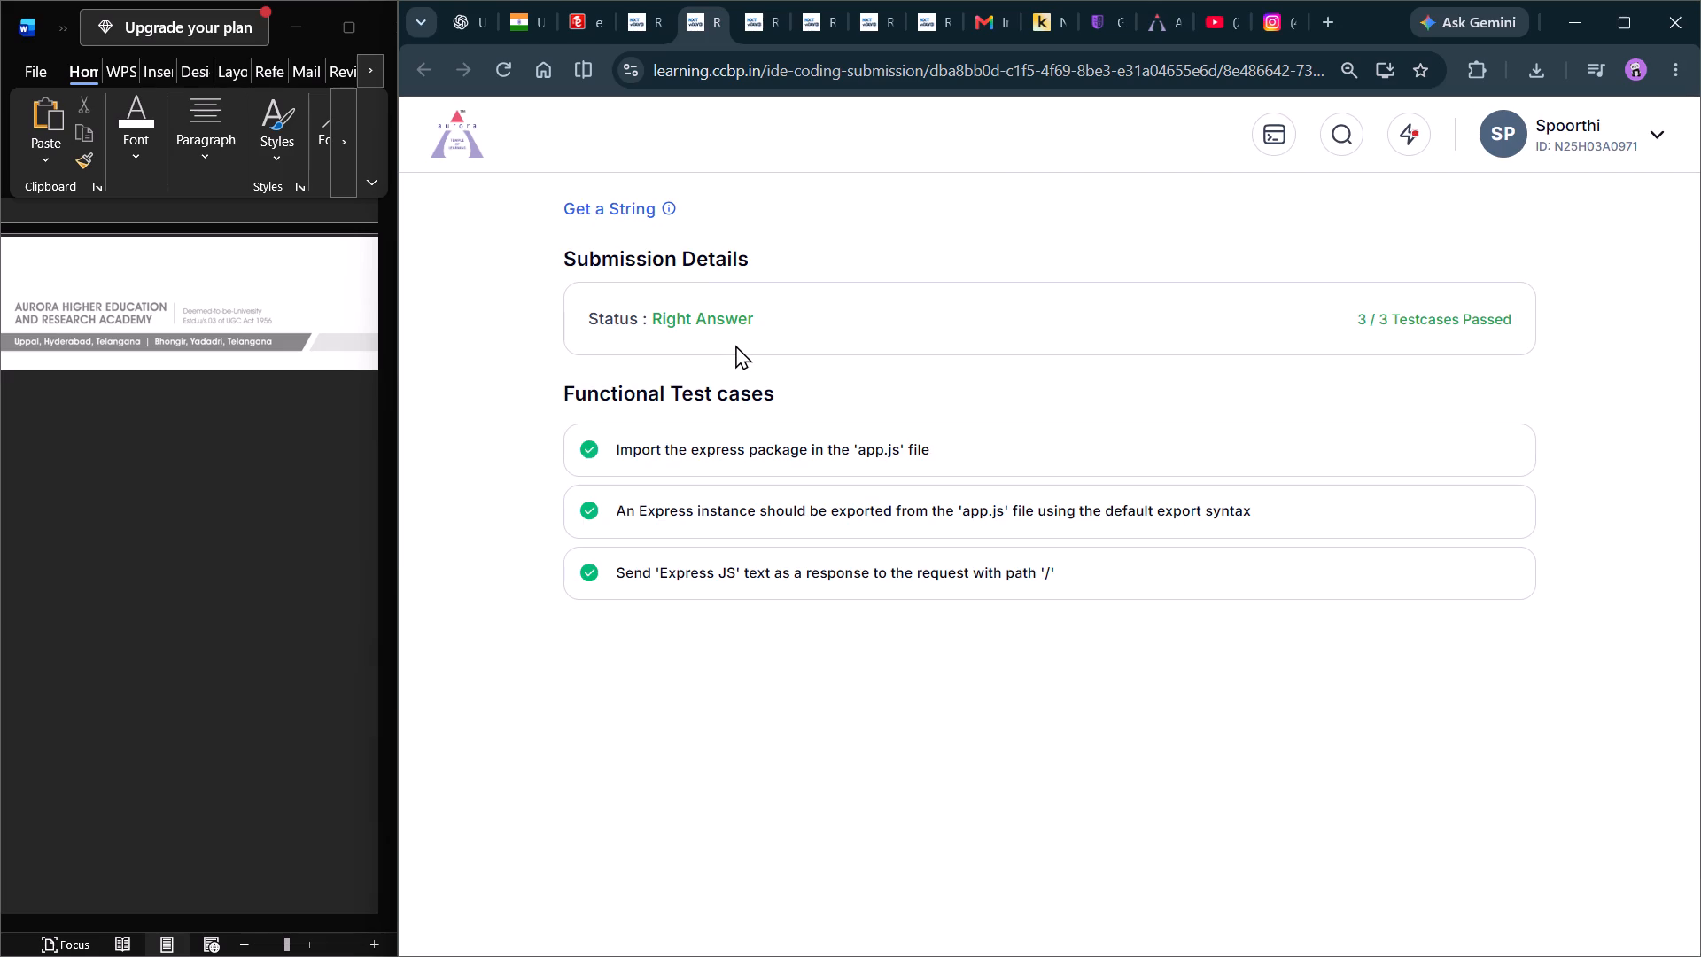
left_click_drag(400, 97, 1700, 463)
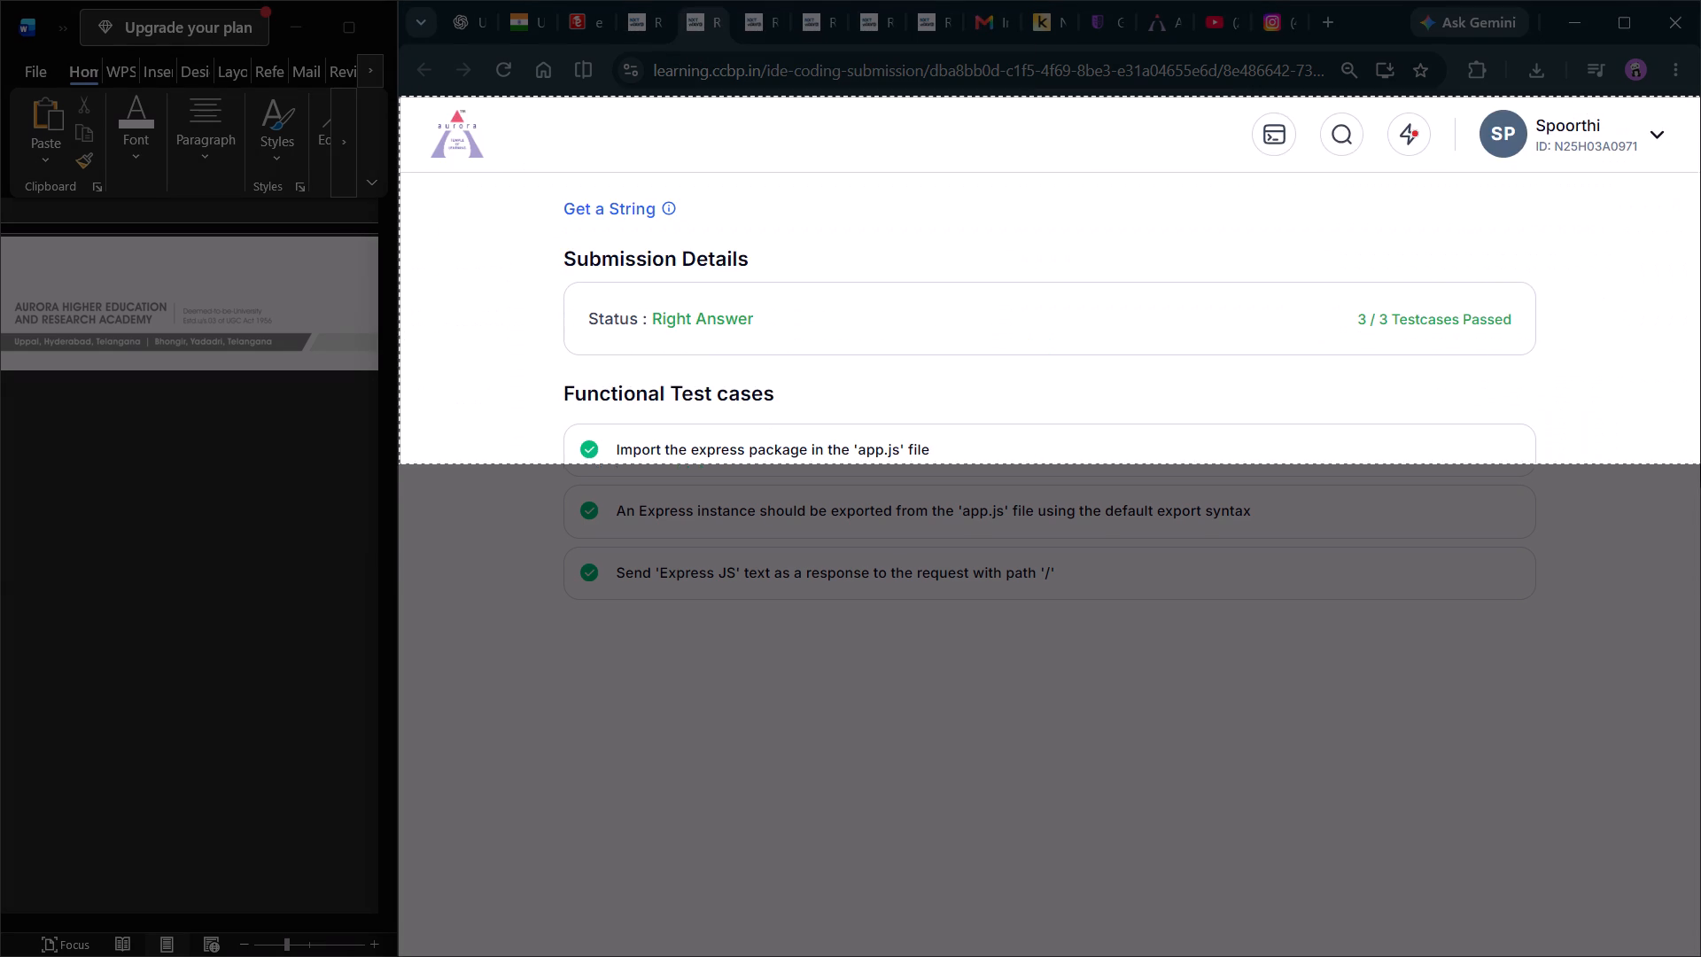
left_click_drag(1700, 463, 1700, 602)
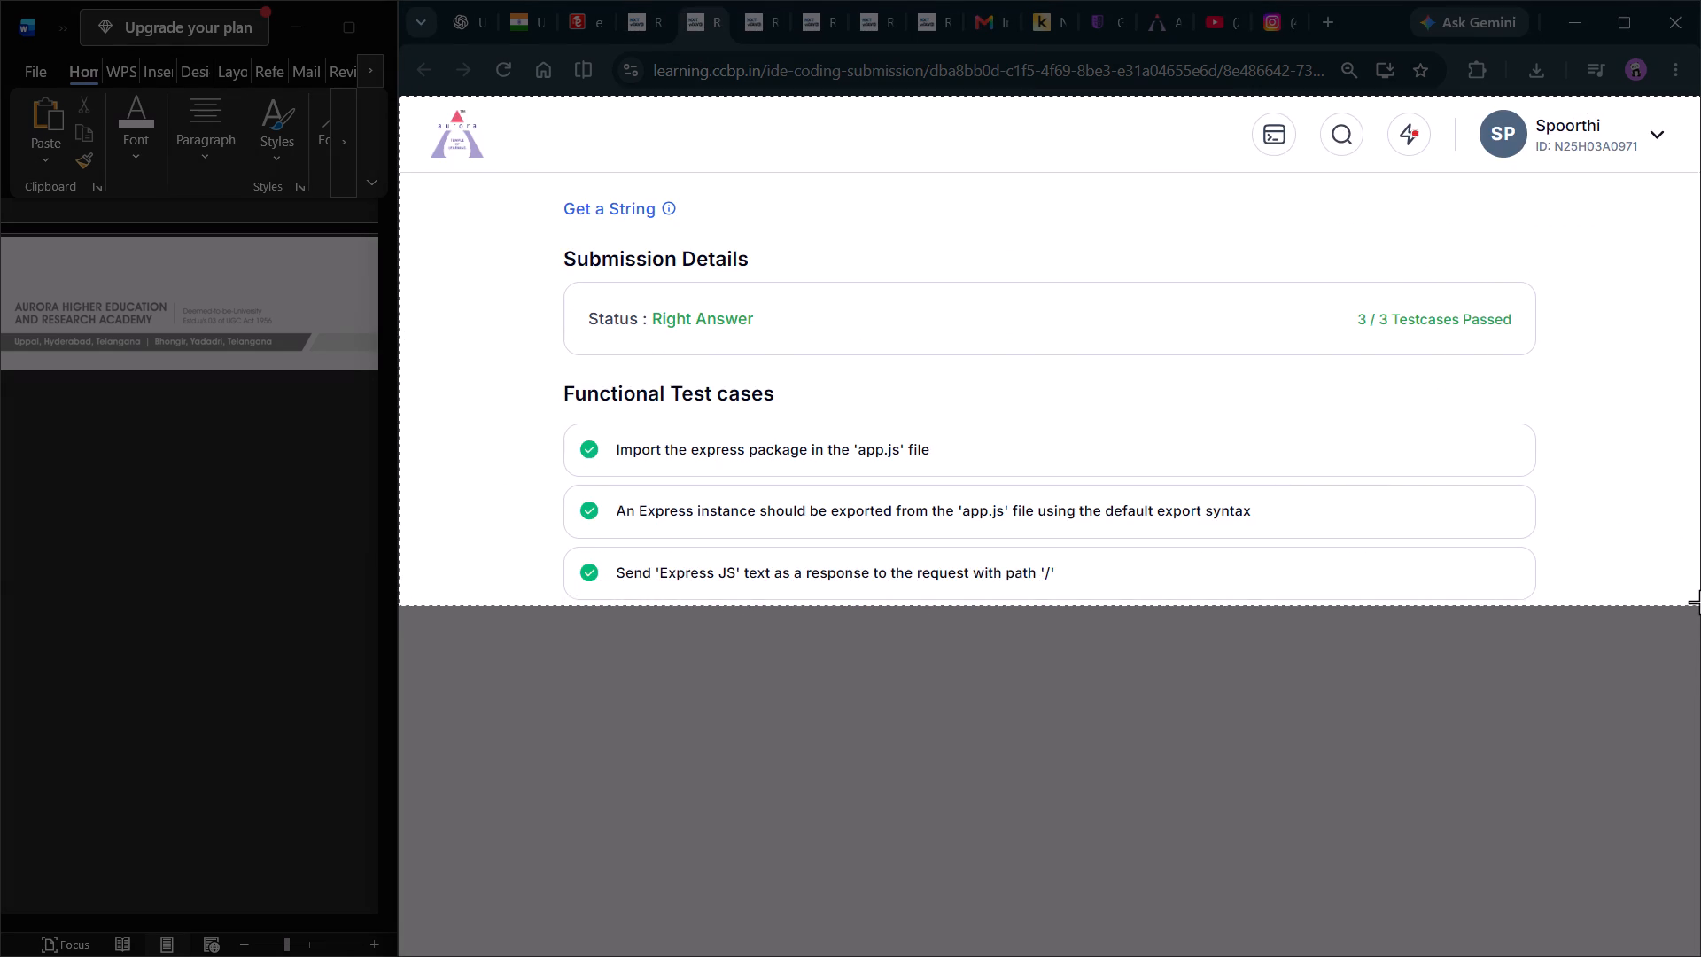
left_click_drag(1700, 602, 1700, 612)
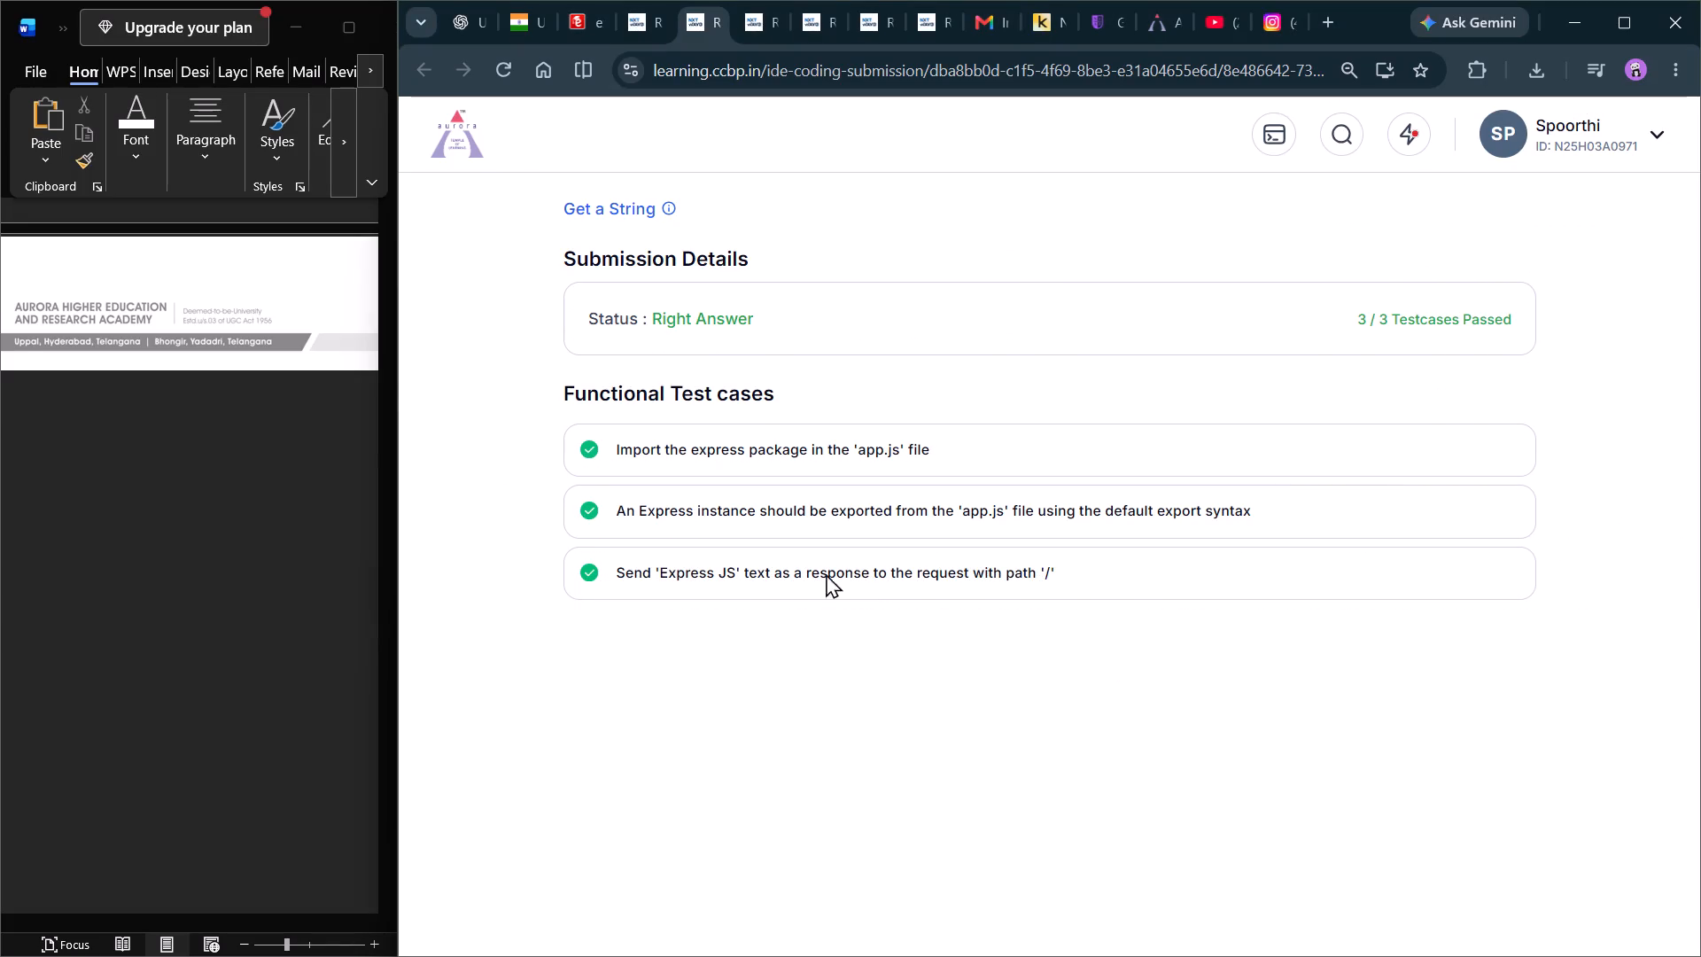
Paste the Get a String submission screenshot into the Word report on the page after the app.js screenshot.
left_click(314, 432)
key("ctrl+v")
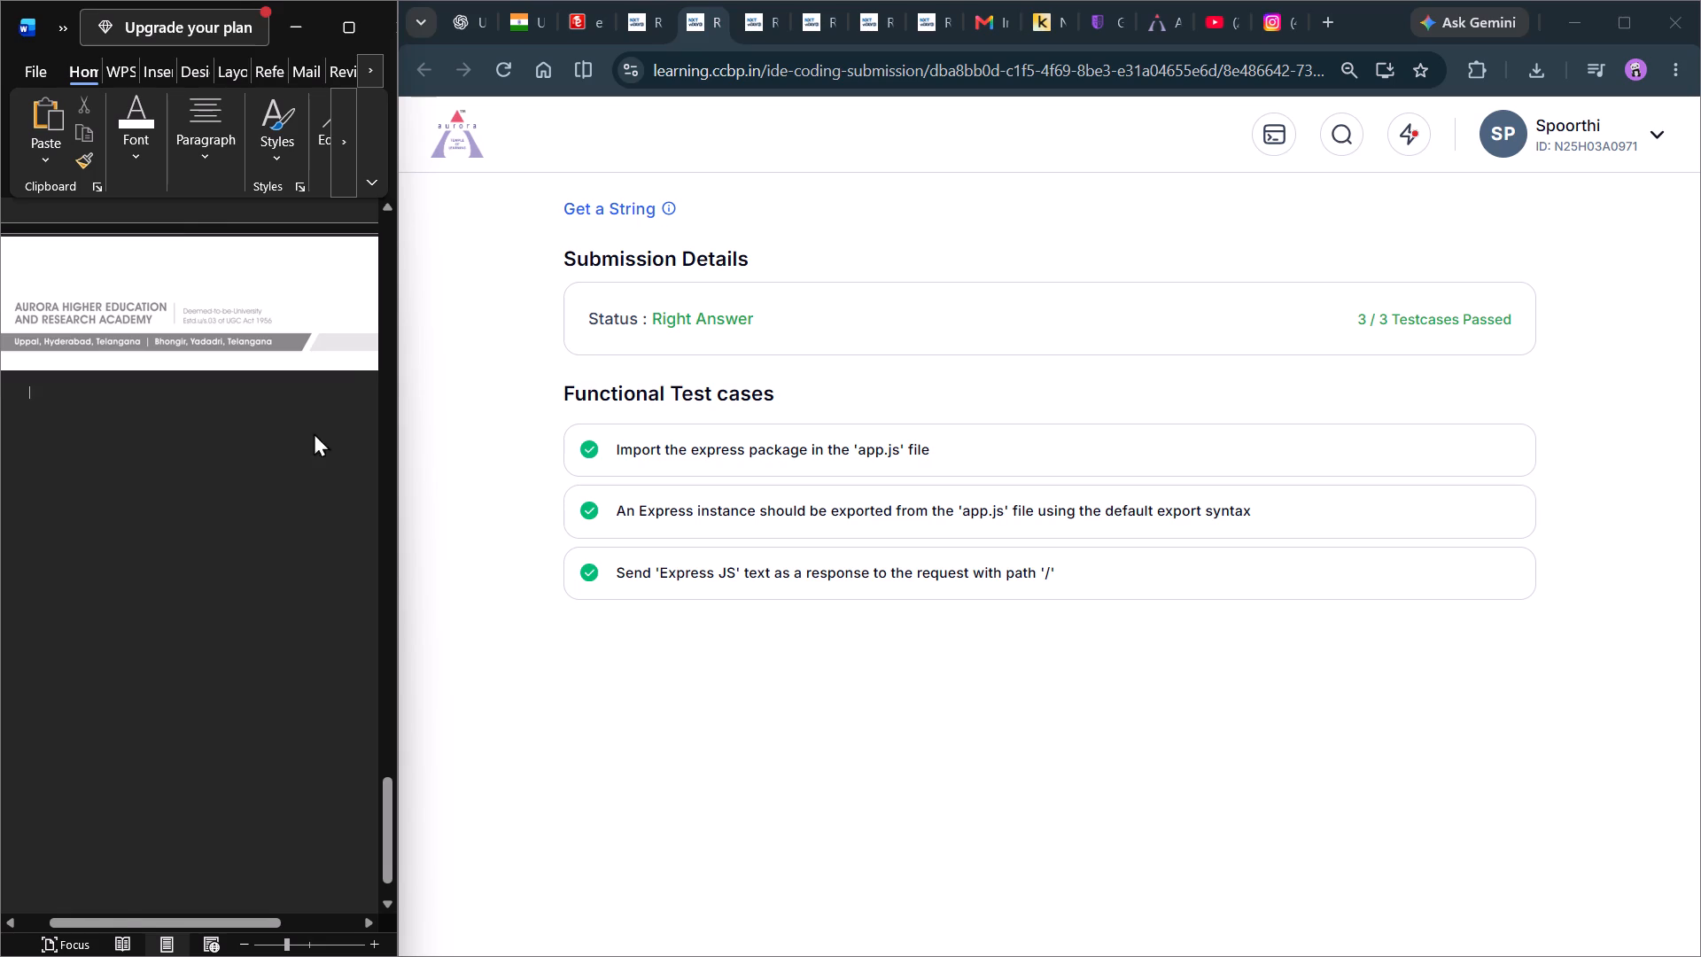
scroll(314, 432, "right", 1)
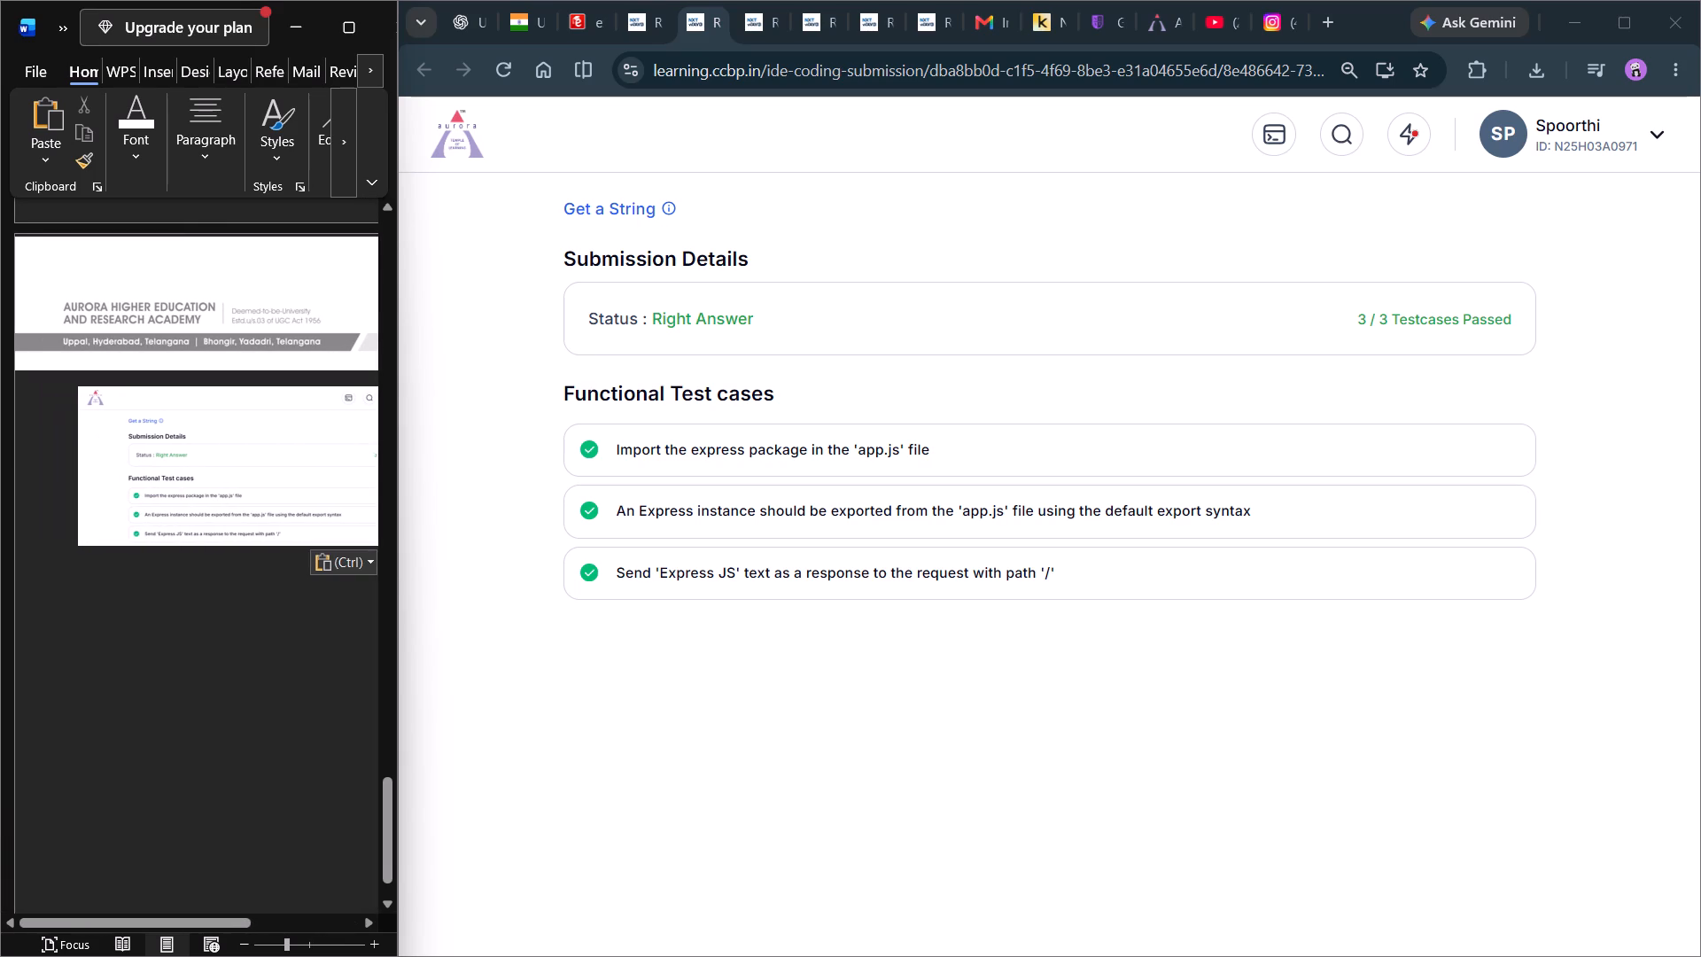
Look through the report's pages to check the question labels and the order of the screenshots.
scroll(314, 432, "right", 1)
scroll(199, 370, "up", 7)
scroll(199, 370, "down", 2)
scroll(199, 370, "up", 1)
scroll(199, 370, "down", 1)
scroll(199, 370, "up", 1)
scroll(199, 370, "down", 1)
scroll(199, 370, "up", 2)
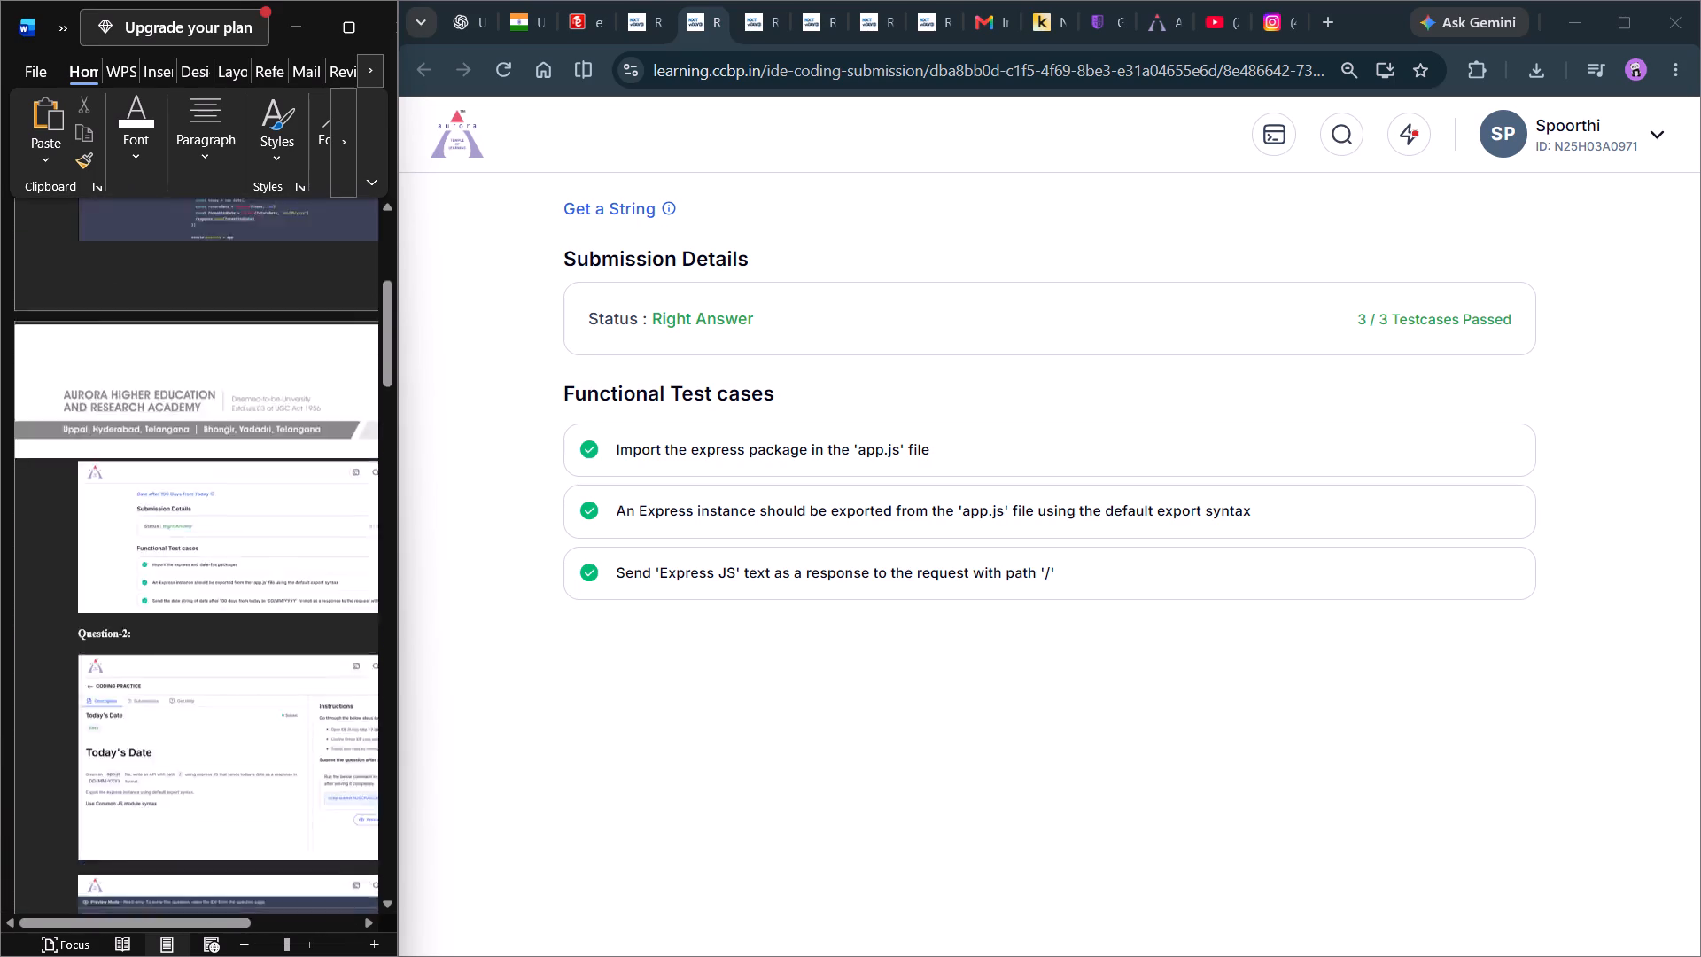